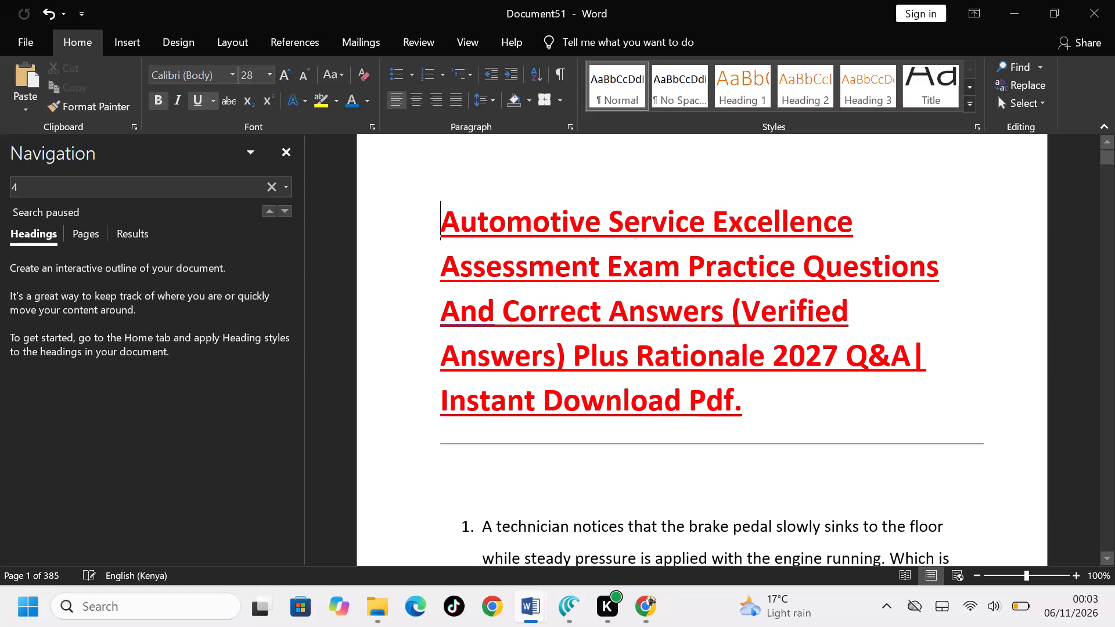
# Close the Automotive Service Excellence document without saving its changes.
pyautogui.click(1114, 4)
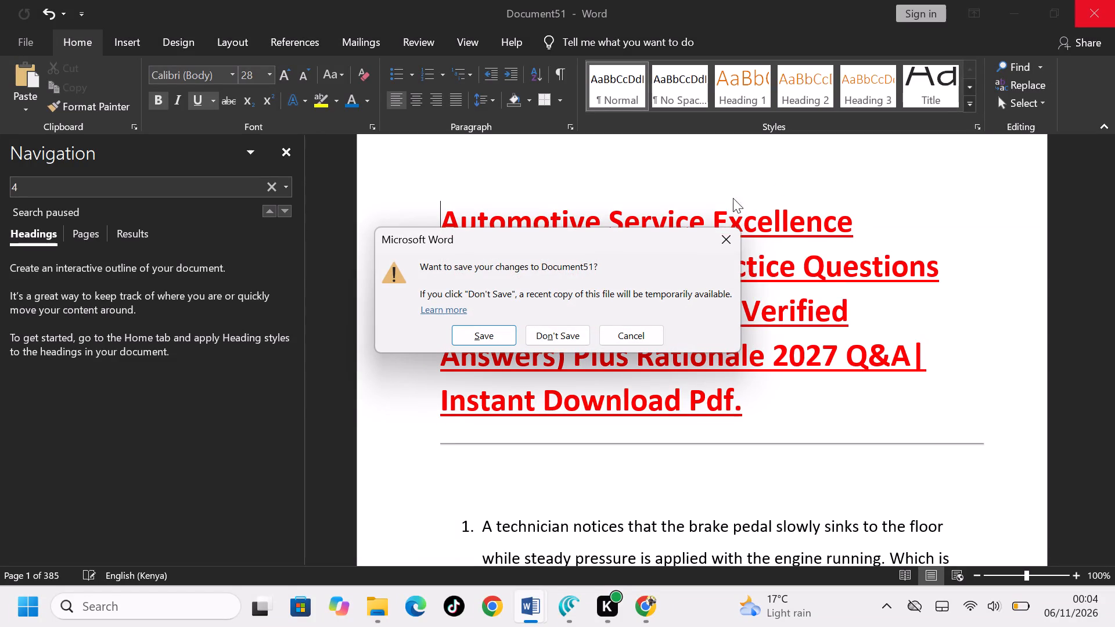
pyautogui.click(548, 334)
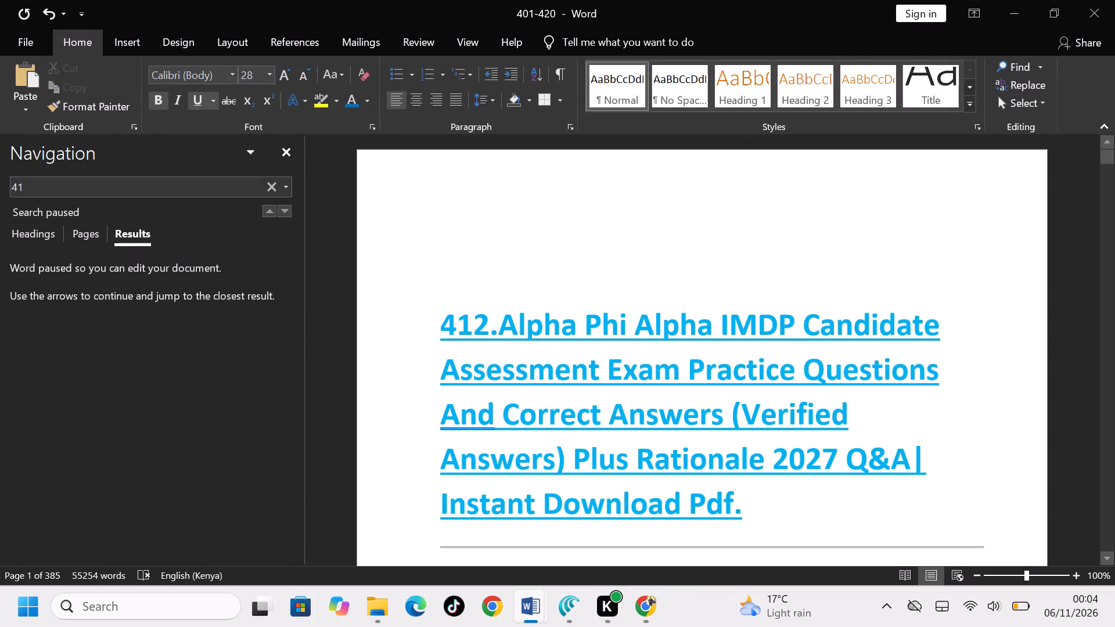
# Remove the blank line above the 412 Alpha Phi Alpha IMDP Candidate heading in the 401-420 document.
pyautogui.press('BackSpace')
pyautogui.press('BackSpace')
pyautogui.press('BackSpace')
pyautogui.press('Delete')
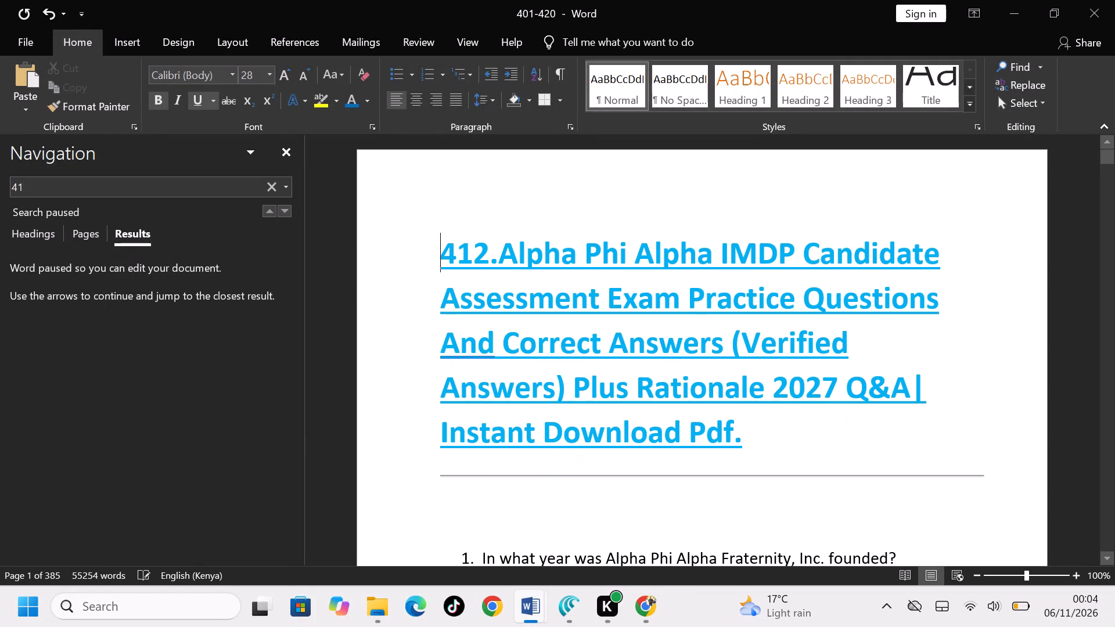
# Cut the whole section 412, from its title through question 100's rationale, and paste it into a new blank document.
pyautogui.click(283, 206)
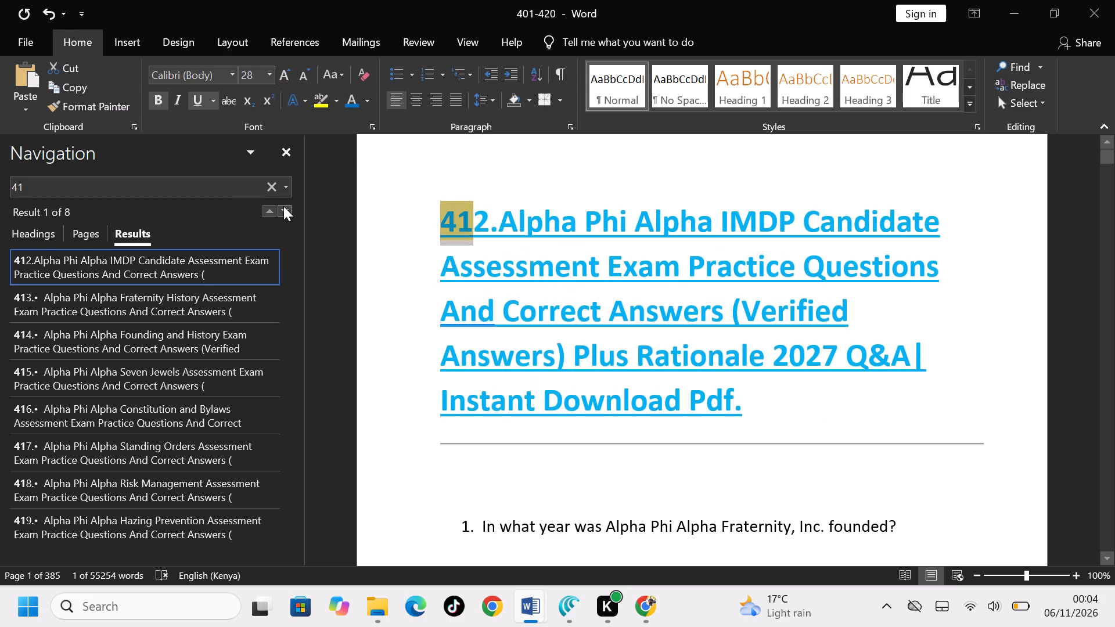
pyautogui.click(283, 206)
pyautogui.scroll(2, 541, 271)
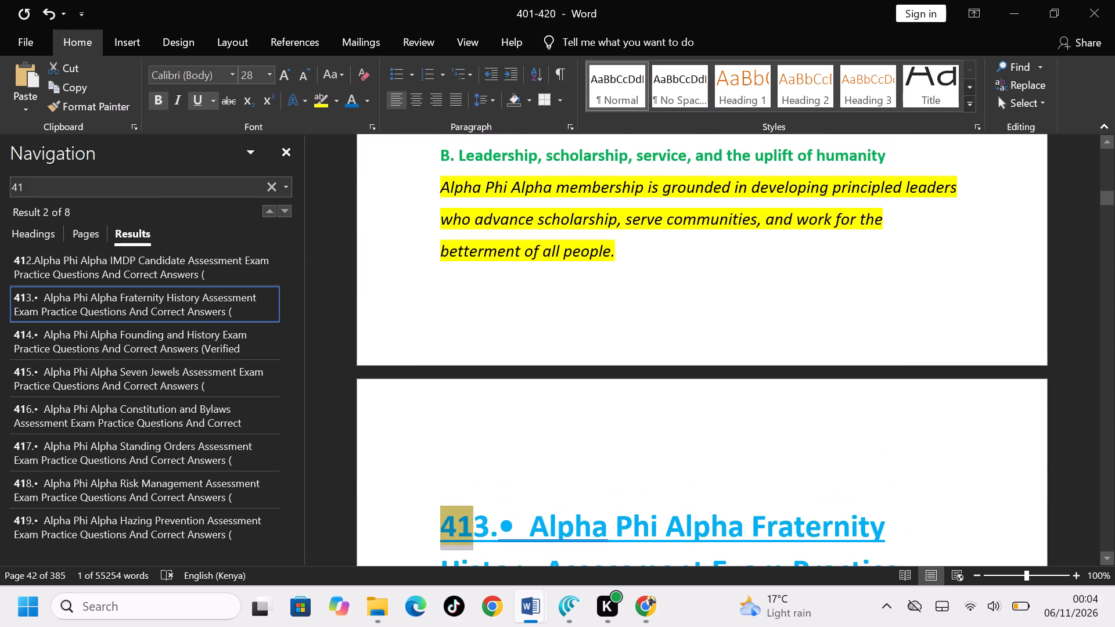
pyautogui.scroll(3, 661, 309)
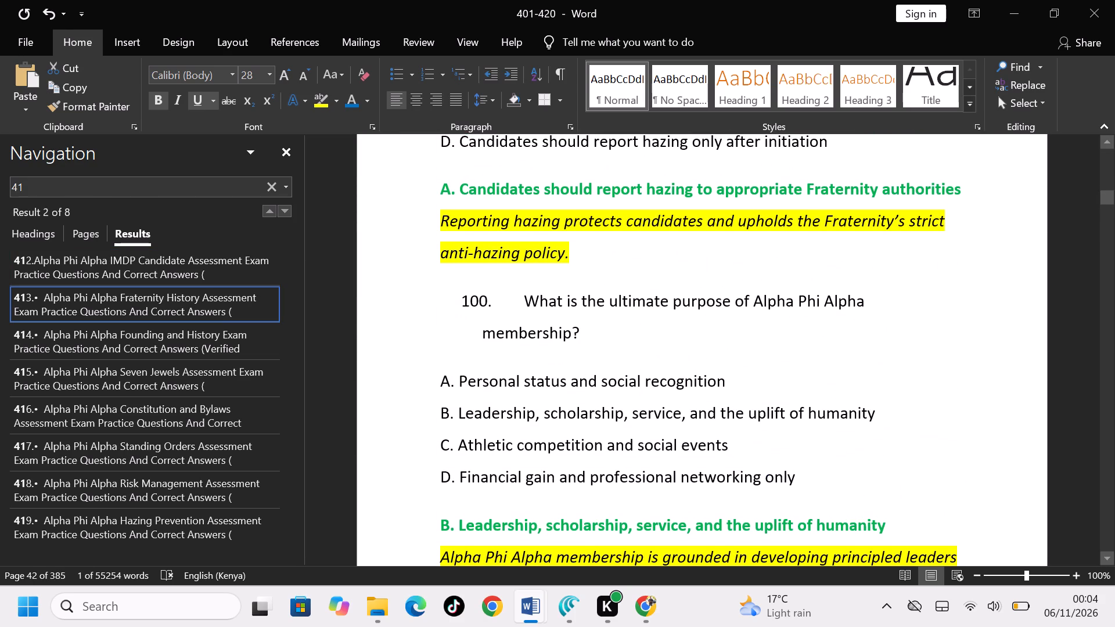
pyautogui.scroll(-2, 667, 403)
pyautogui.click(666, 318)
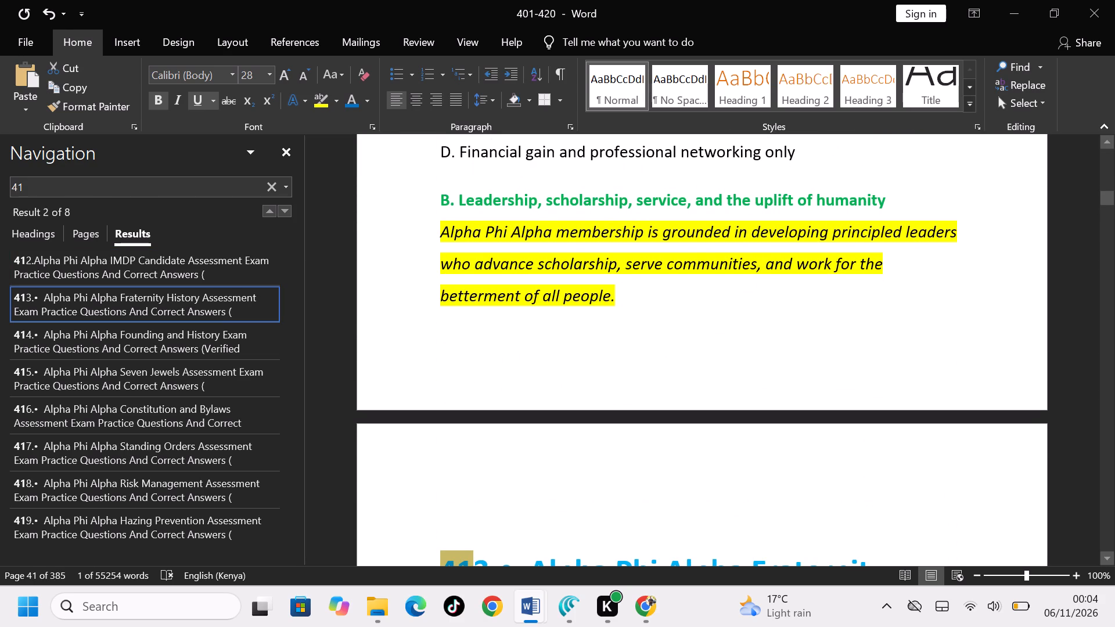
pyautogui.click(666, 318)
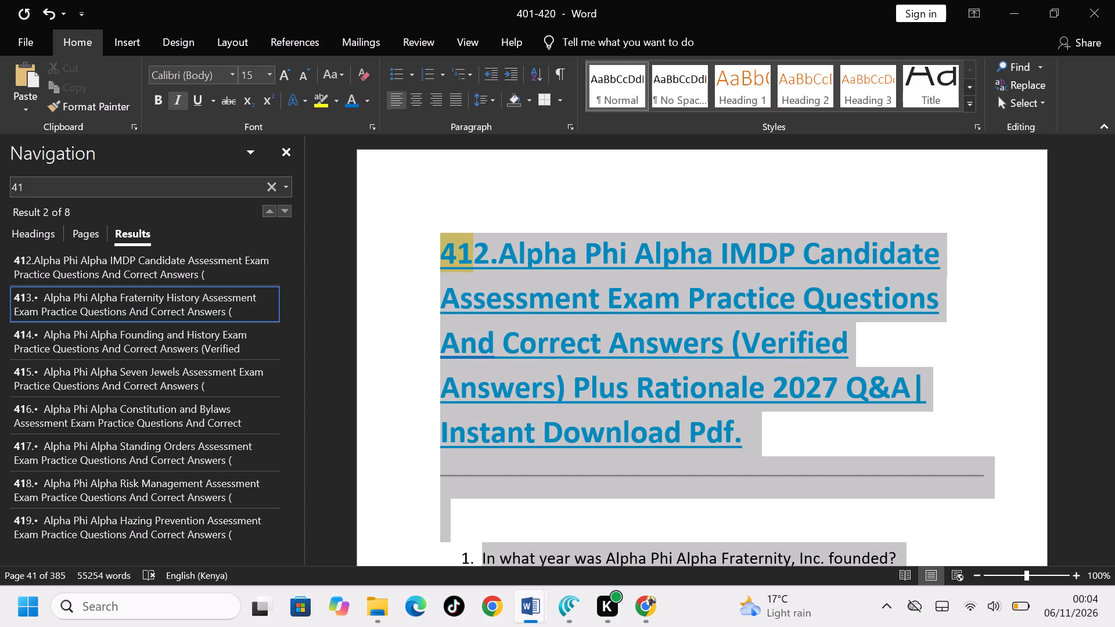
pyautogui.hotkey('ctrl', 'x')
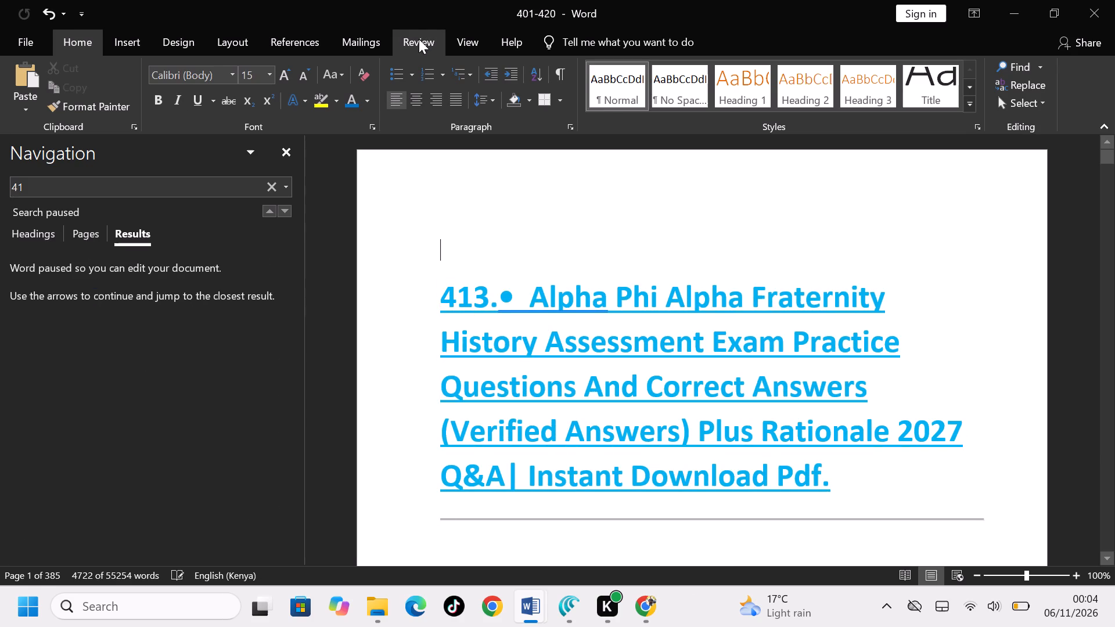
pyautogui.hotkey('ctrl', 'n')
pyautogui.hotkey('ctrl', 'v')
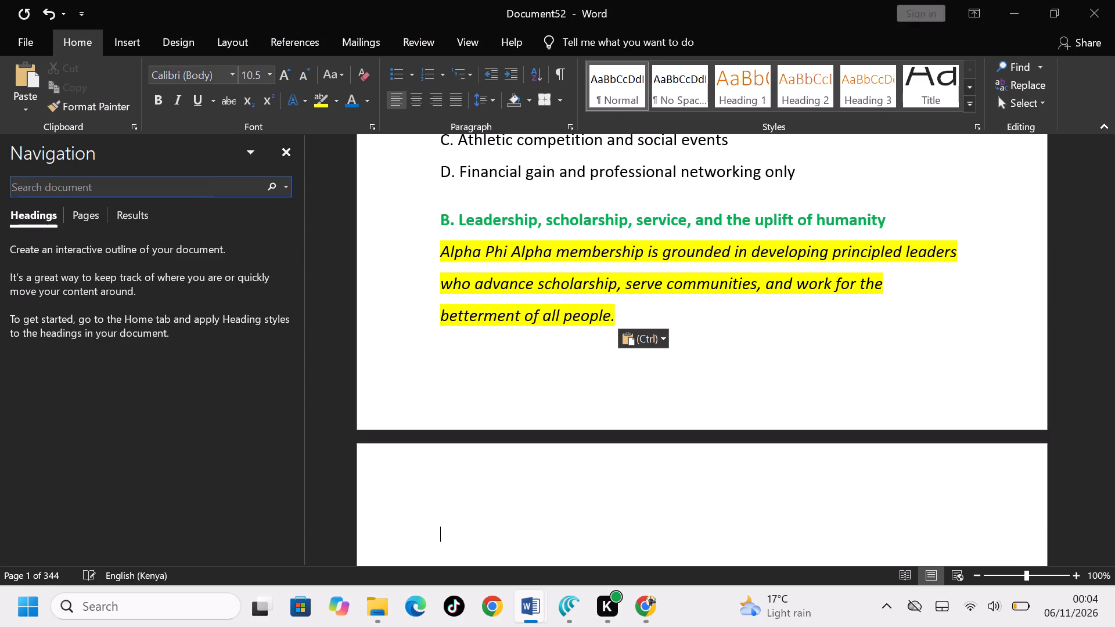
# Remove the empty paragraph after the final rationale in the new document, keeping the sentence's closing period.
pyautogui.click(183, 192)
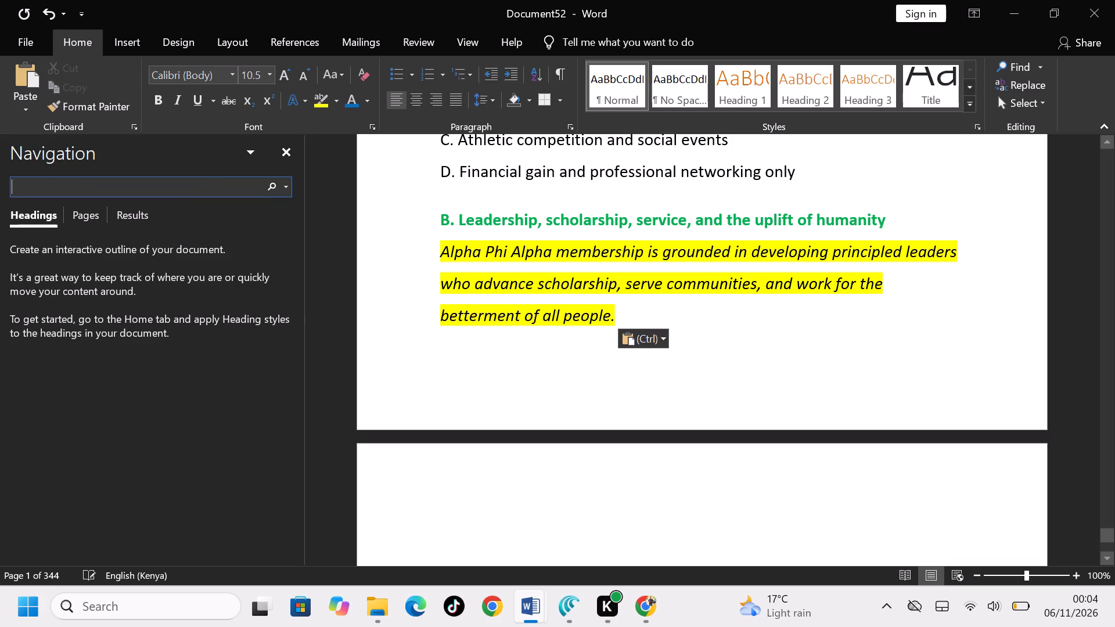
pyautogui.click(530, 527)
pyautogui.press('BackSpace')
pyautogui.press('BackSpace')
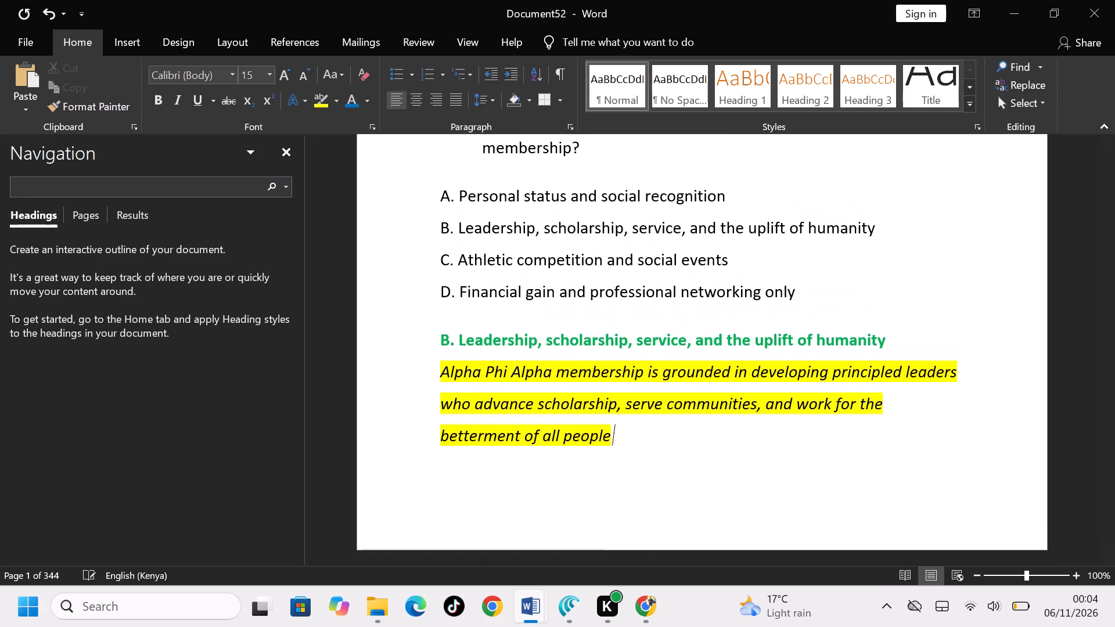
pyautogui.hotkey('ctrl', 'z')
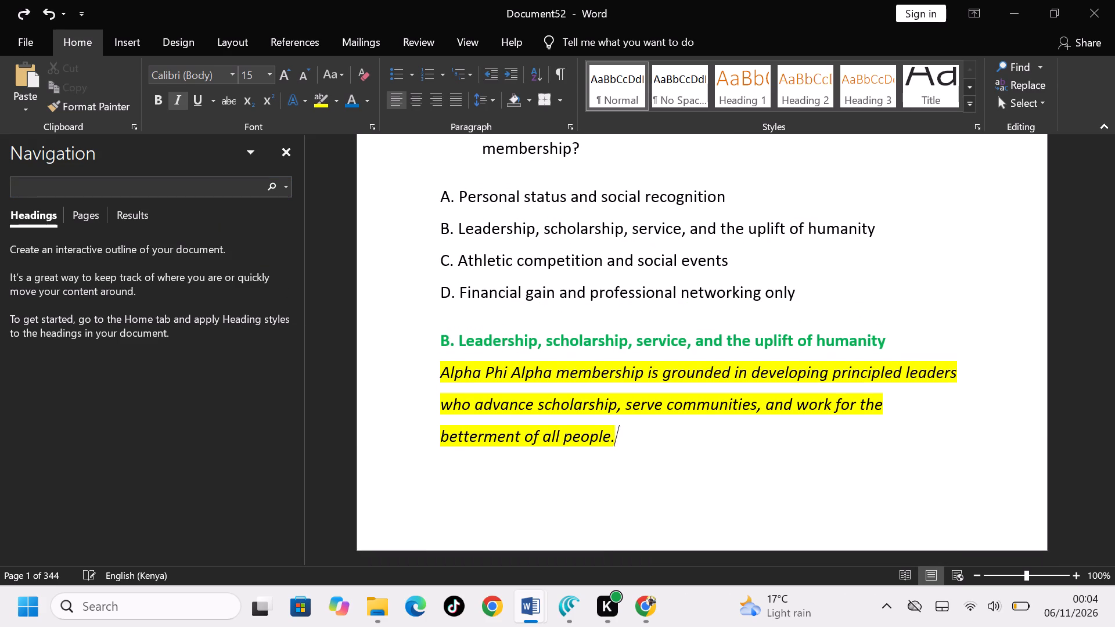
# Search the new document for 4 to reach the title, and cut the number "412." from its beginning.
pyautogui.click(177, 171)
pyautogui.click(159, 183)
pyautogui.press('4')
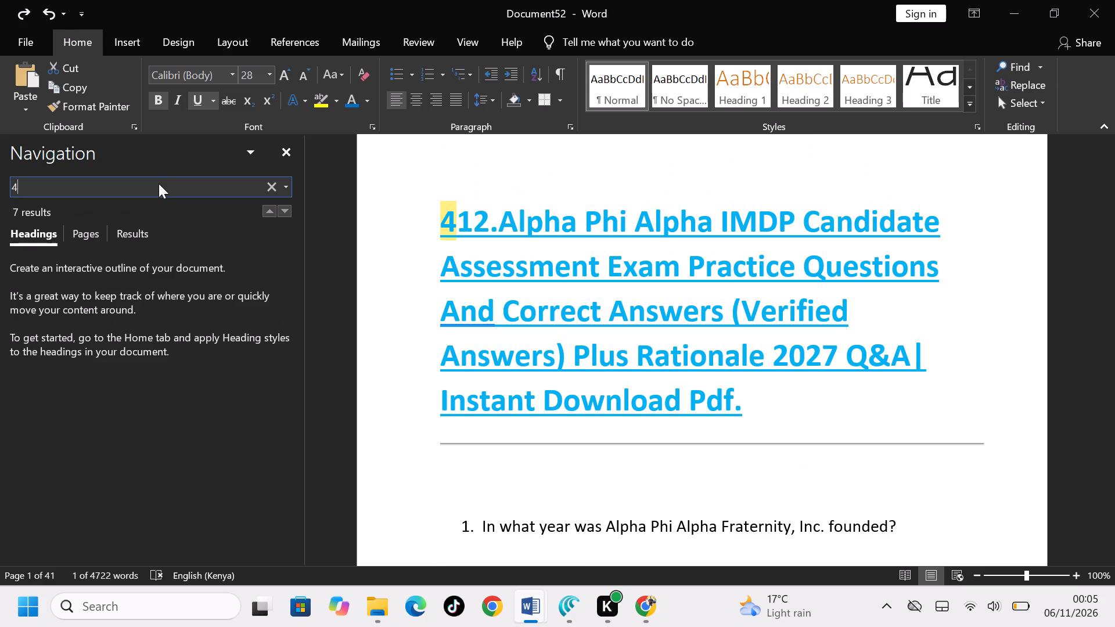
pyautogui.click(492, 226)
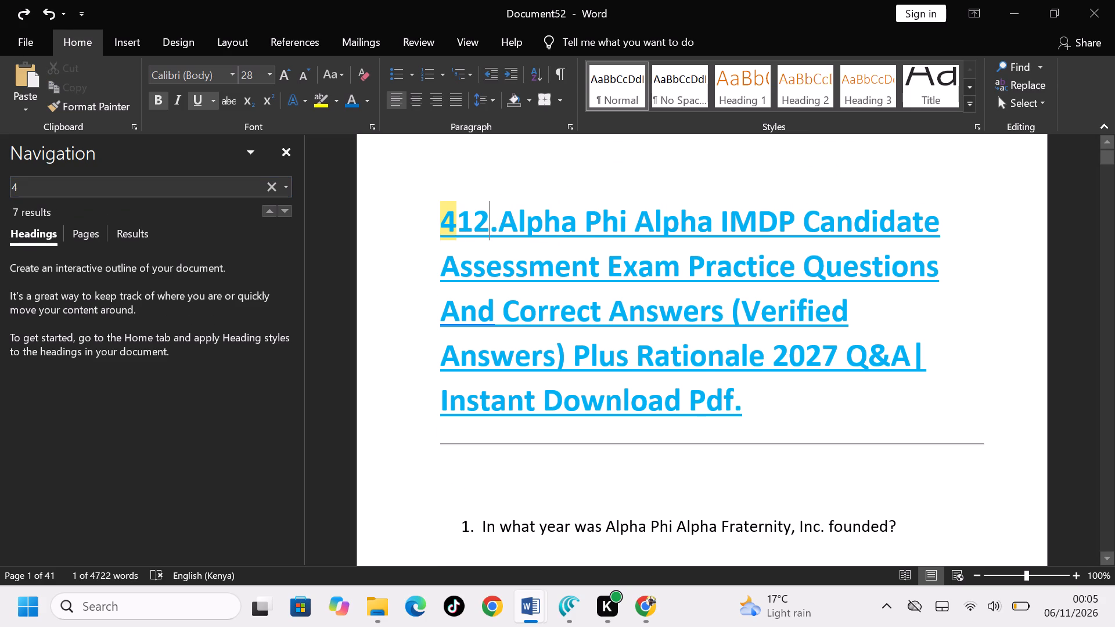
pyautogui.click(501, 229)
pyautogui.moveTo(501, 229); pyautogui.dragTo(423, 231)
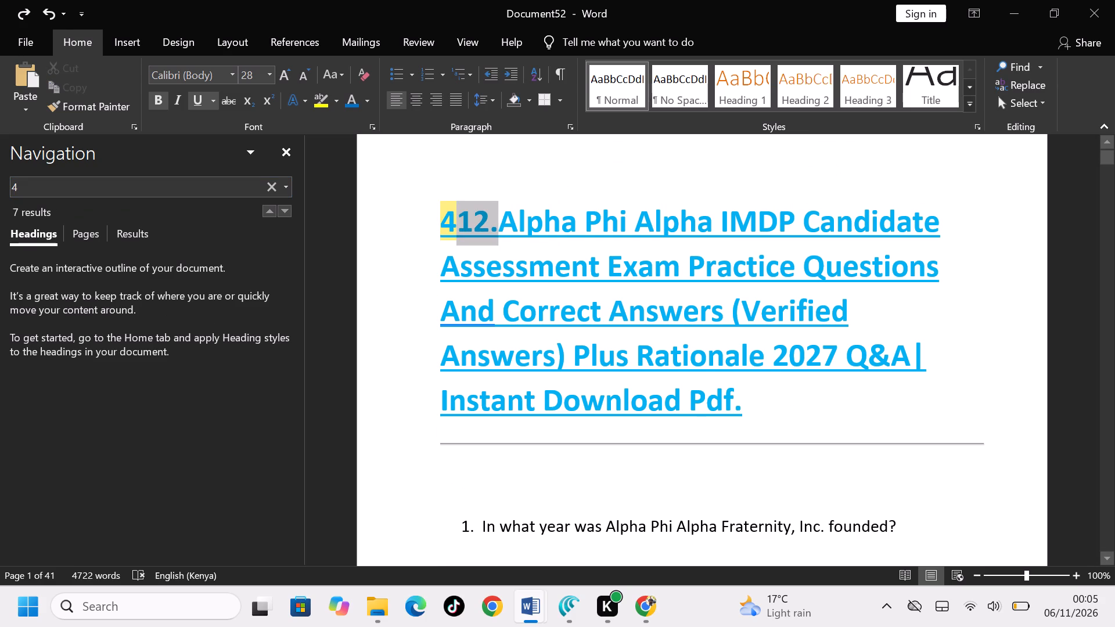
pyautogui.moveTo(423, 231); pyautogui.dragTo(412, 232)
pyautogui.hotkey('ctrl', 'x')
# Save the document as a PDF in the desktop's New folder (2), appending the cut number to the suggested file name.
pyautogui.hotkey('ctrl', 's')
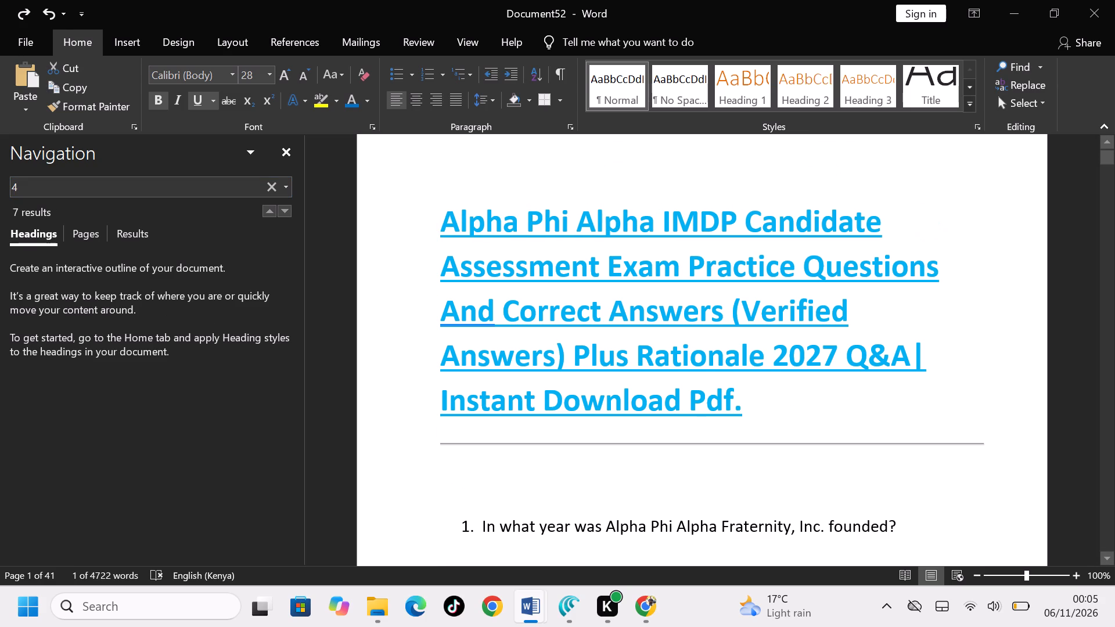
pyautogui.doubleClick(550, 142)
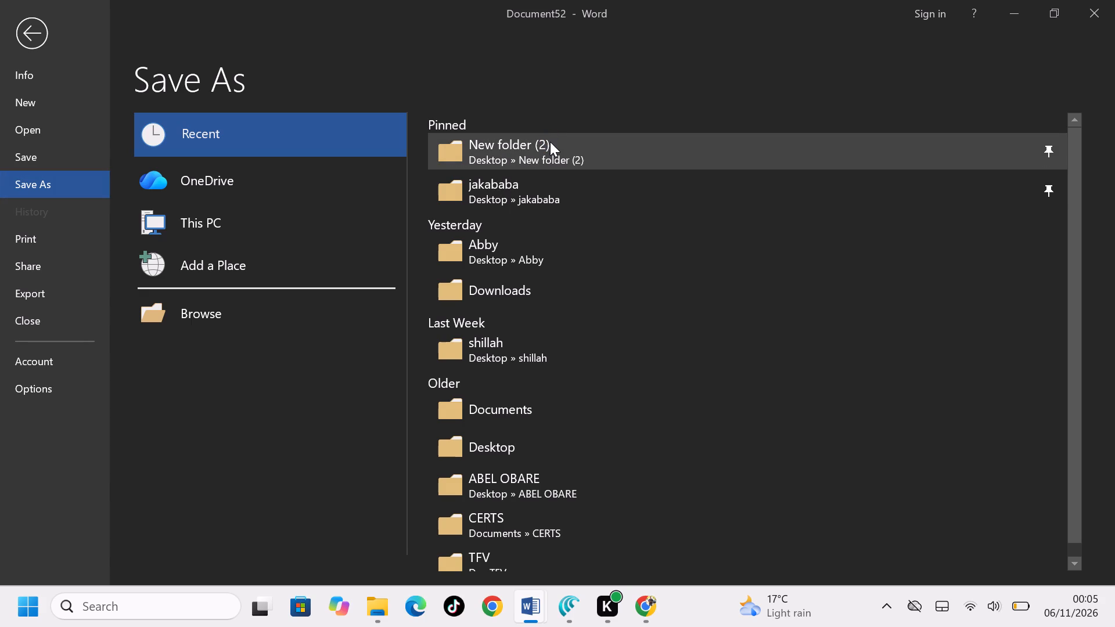
pyautogui.press('Right')
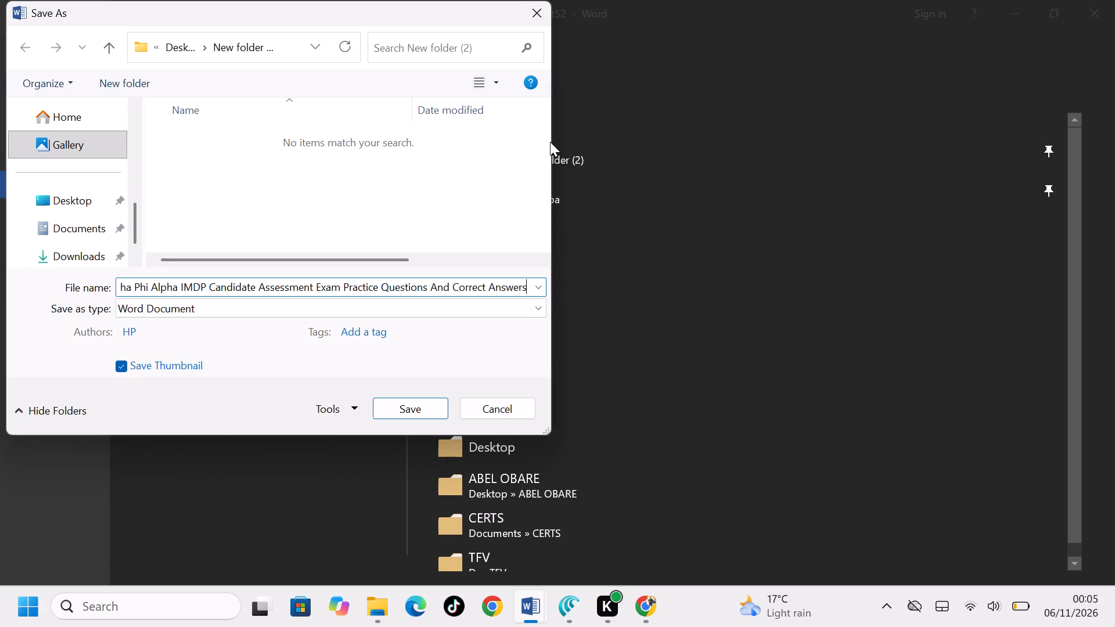
pyautogui.hotkey('ctrl', 'v')
pyautogui.click(520, 308)
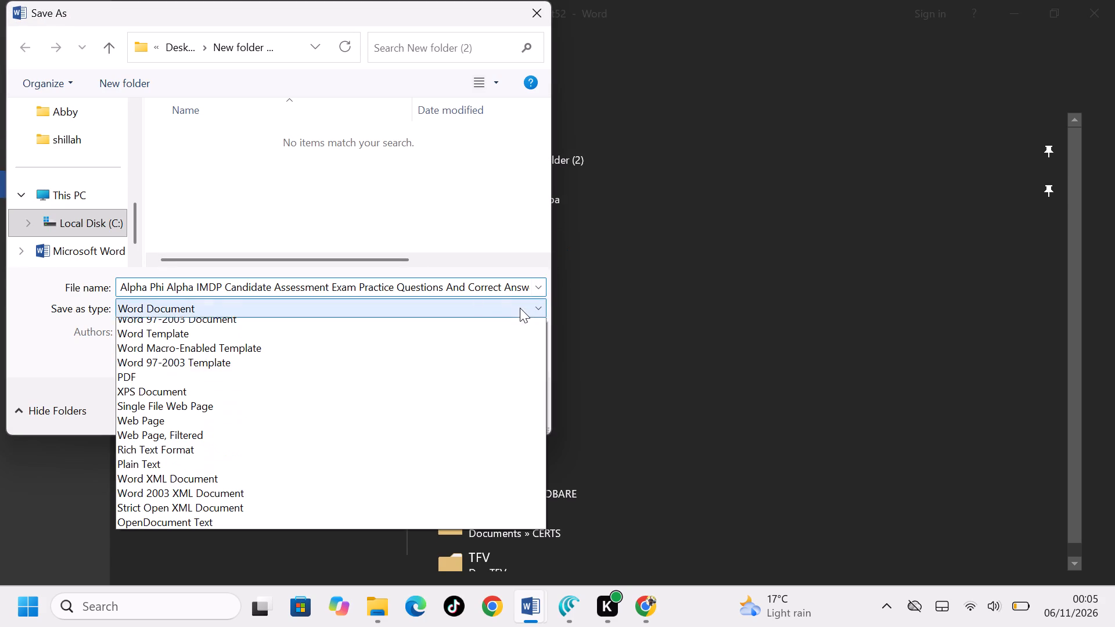
pyautogui.click(404, 416)
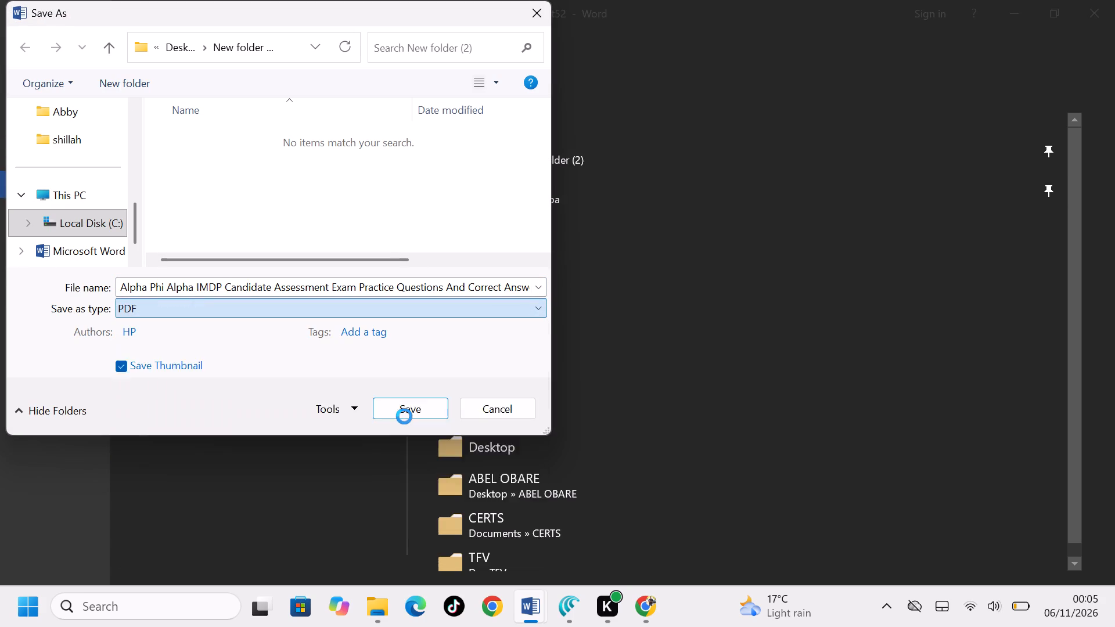
pyautogui.click(413, 457)
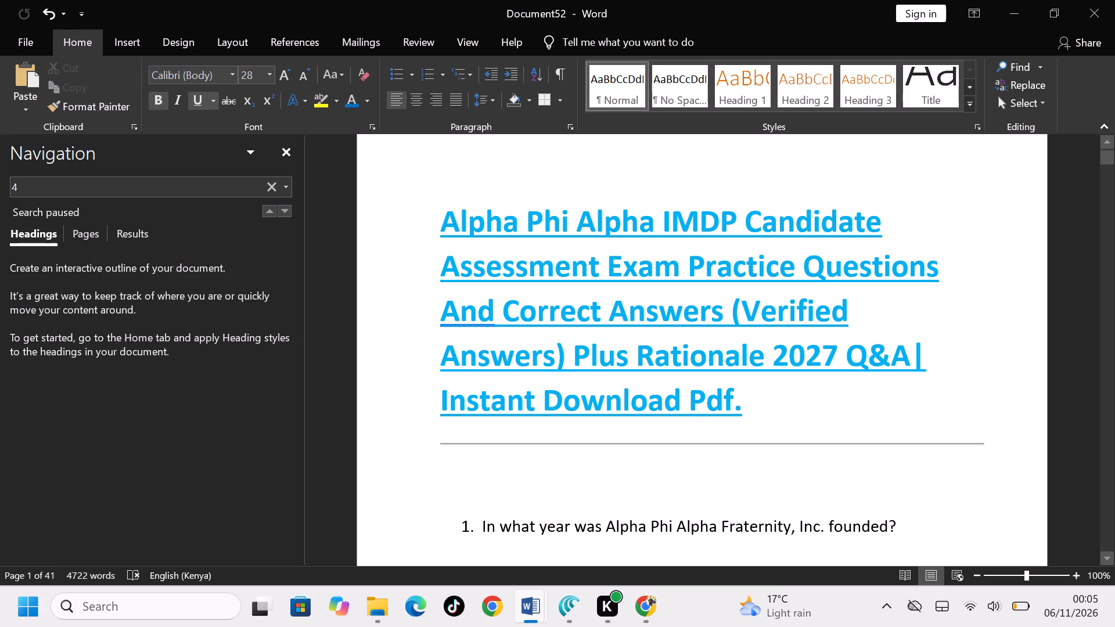
# Close the Alpha Phi Alpha IMDP Candidate document without saving its changes.
pyautogui.click(1109, 0)
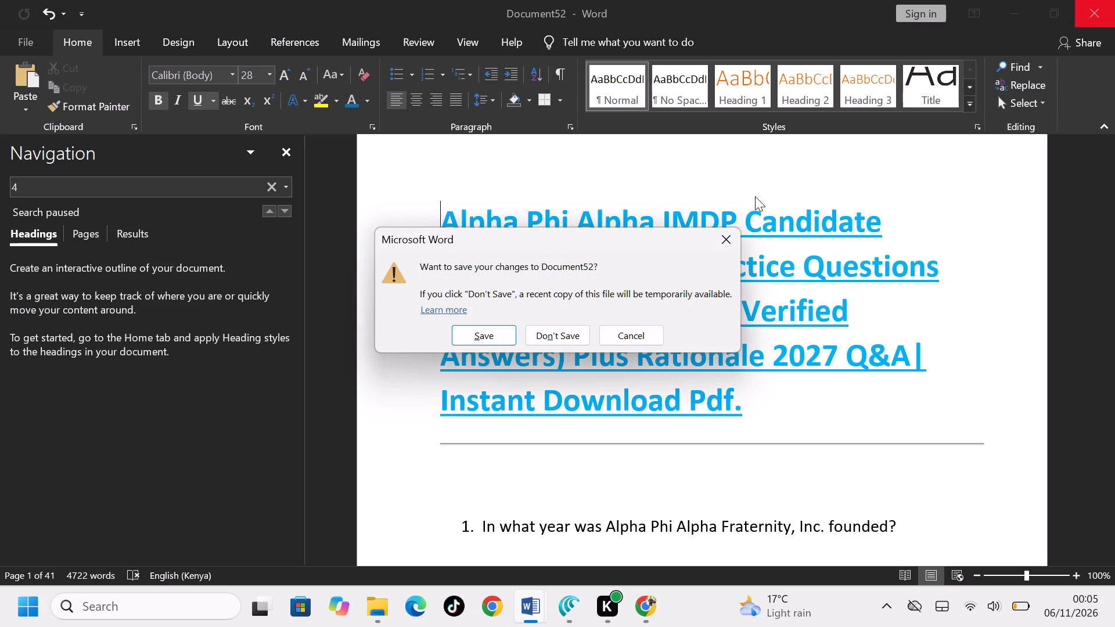
pyautogui.click(552, 334)
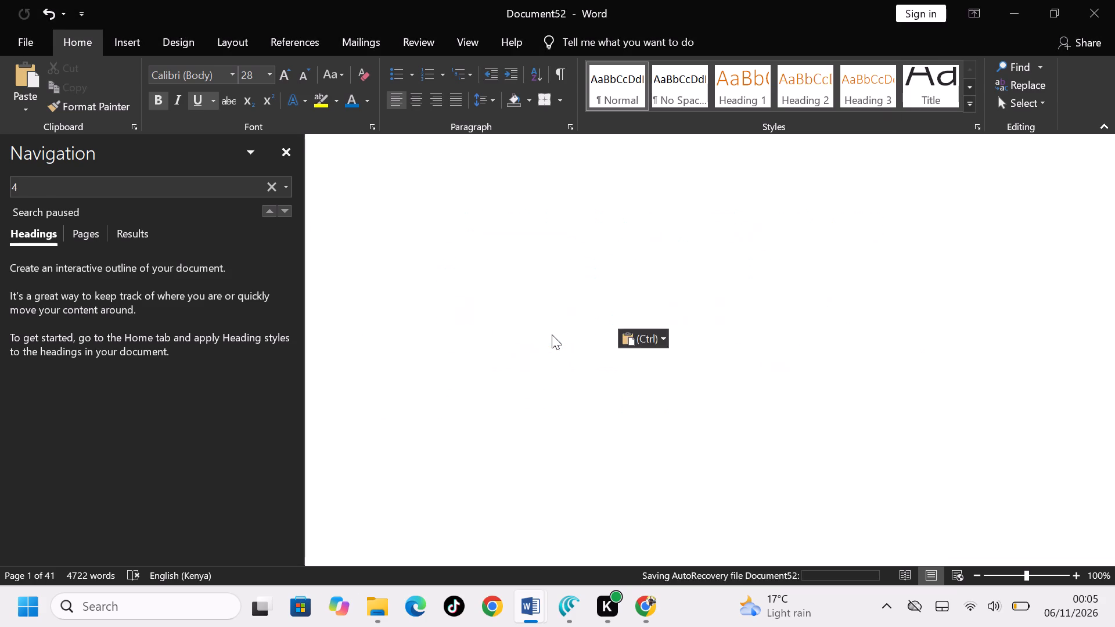
# Remove the blank line above the 413 Alpha Phi Alpha Fraternity History heading in the 401-420 document.
pyautogui.press('BackSpace')
pyautogui.press('BackSpace')
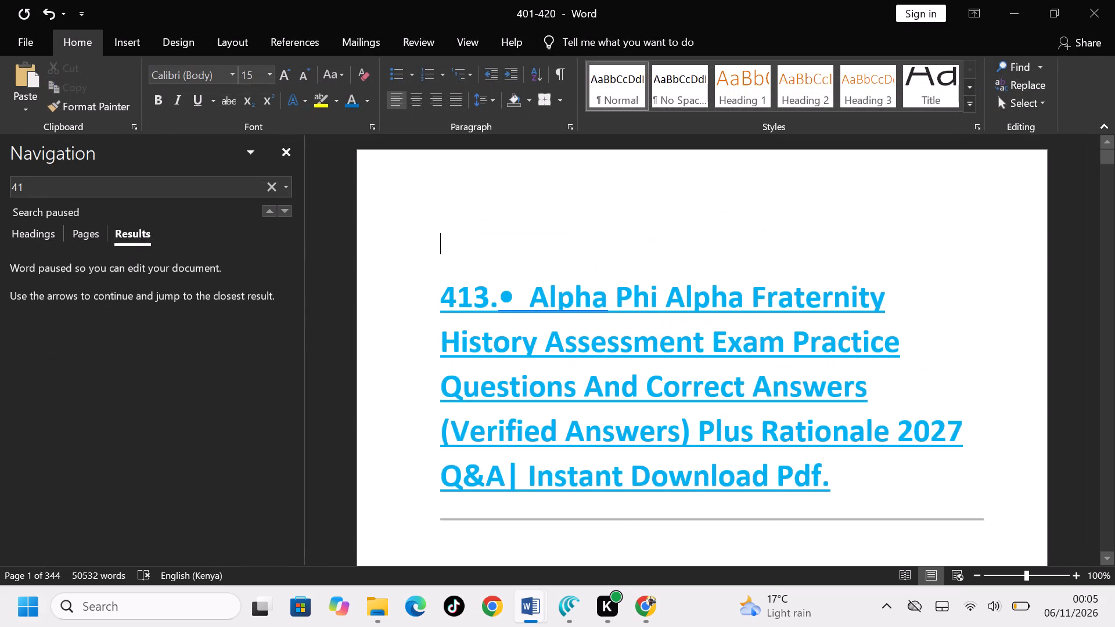
pyautogui.press('Delete')
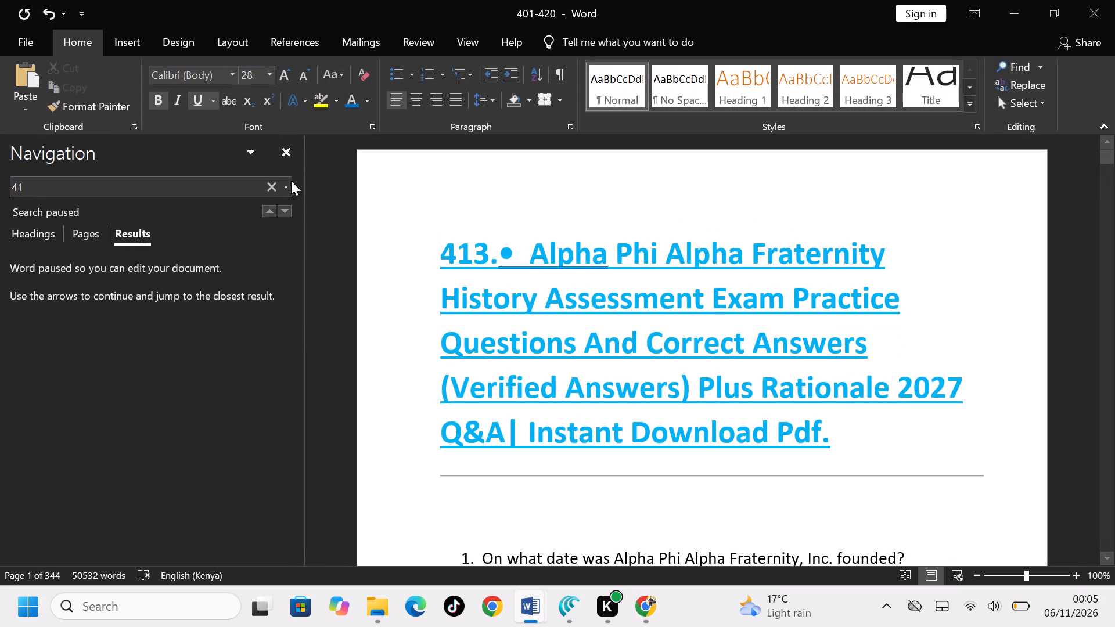
# Cut the whole section 413, from its title through question 100's rationale, and paste it into a new blank document.
pyautogui.click(285, 212)
pyautogui.click(285, 212)
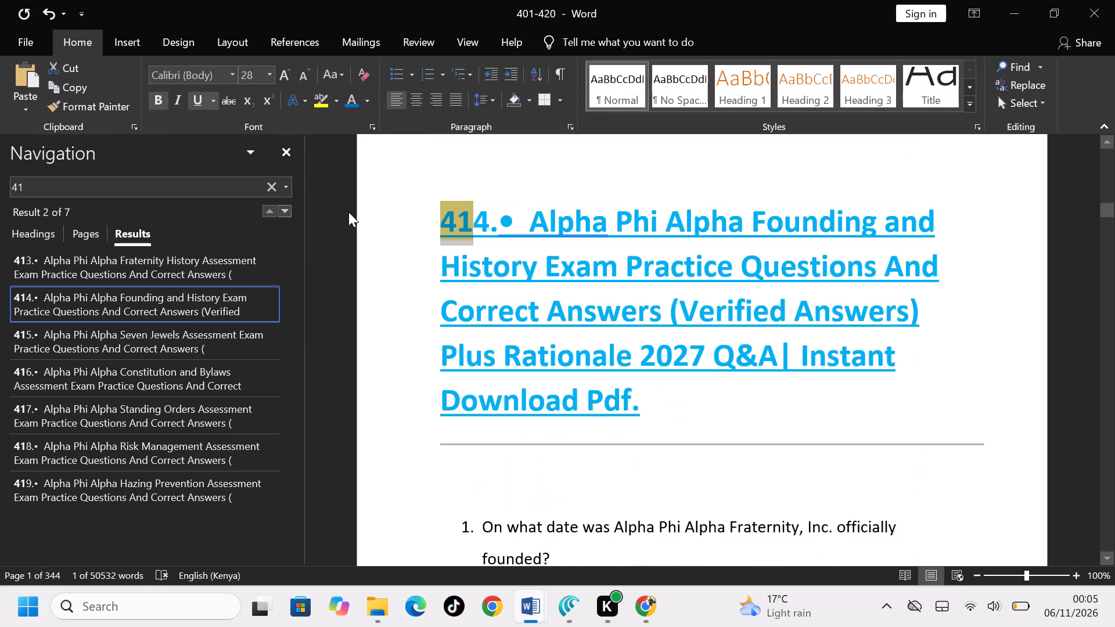
pyautogui.scroll(2, 559, 246)
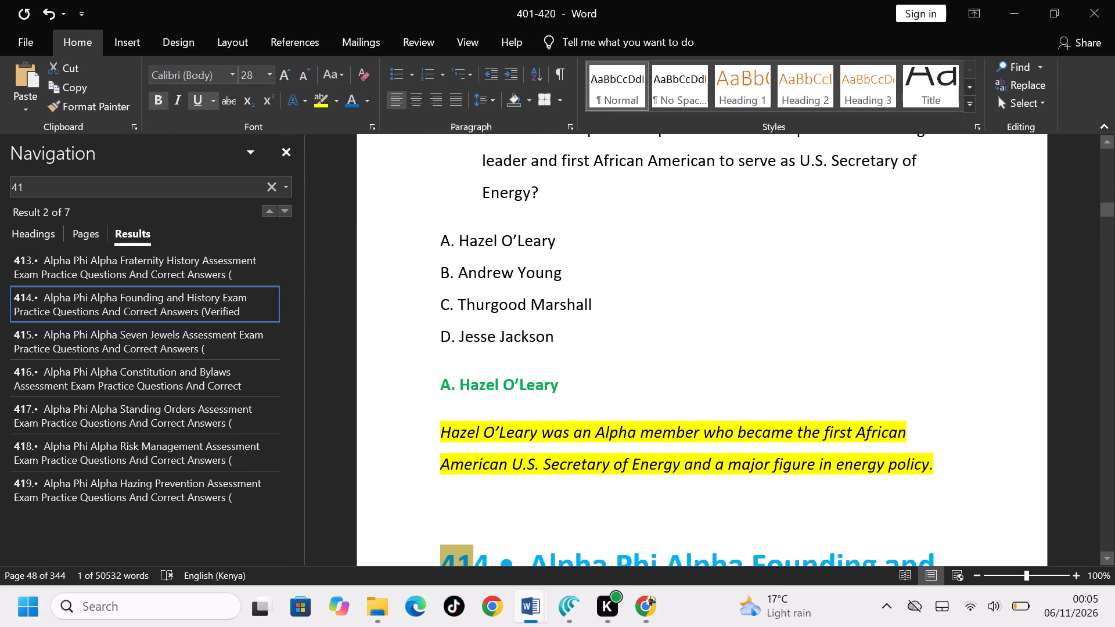
pyautogui.click(966, 477)
pyautogui.moveTo(966, 477); pyautogui.dragTo(646, 61)
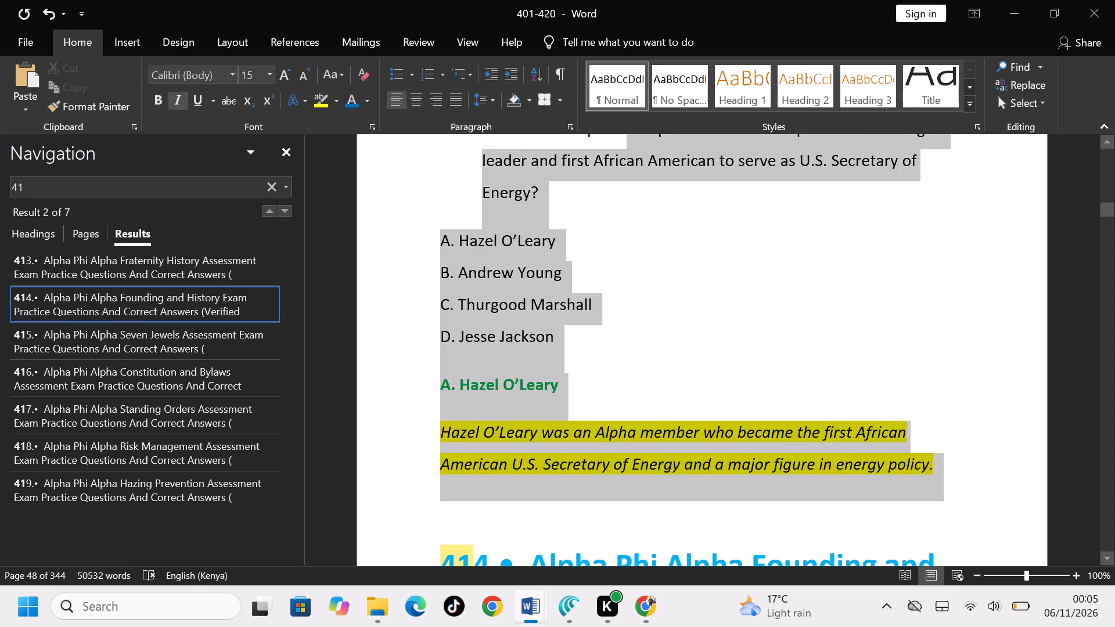
pyautogui.moveTo(646, 61); pyautogui.dragTo(672, 33)
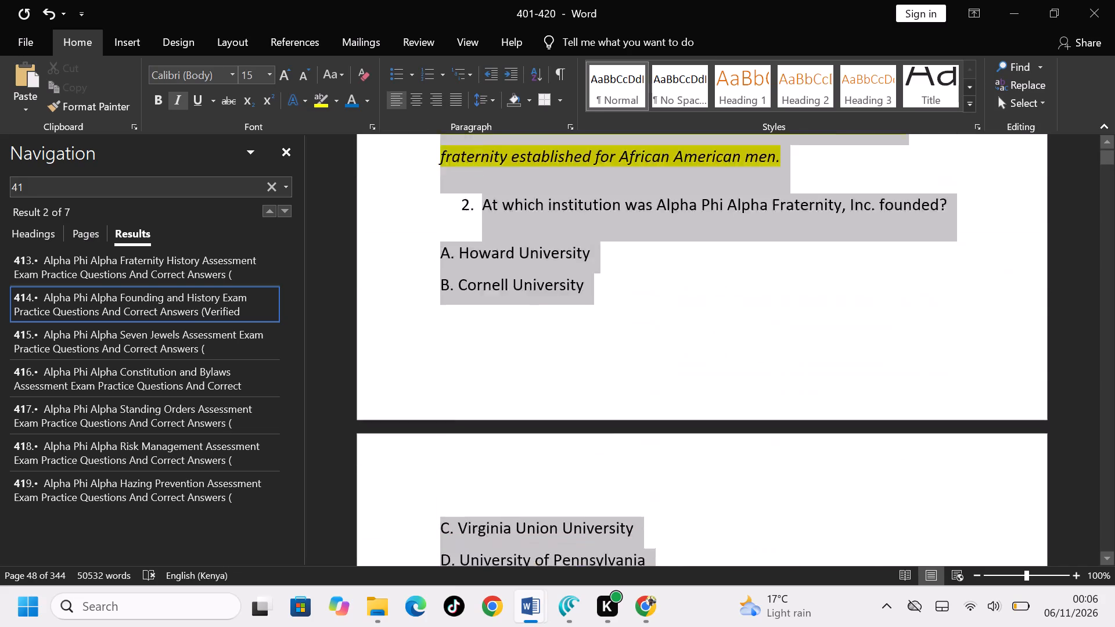
pyautogui.moveTo(672, 33); pyautogui.dragTo(233, 0)
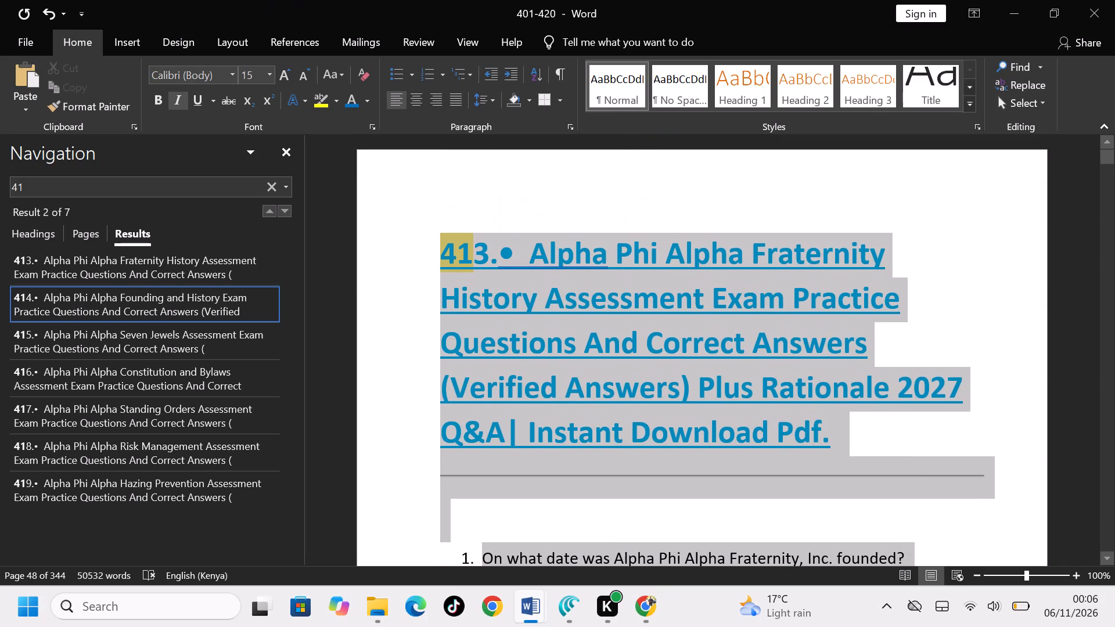
pyautogui.moveTo(233, 0); pyautogui.dragTo(195, 0)
pyautogui.hotkey('ctrl', 'x')
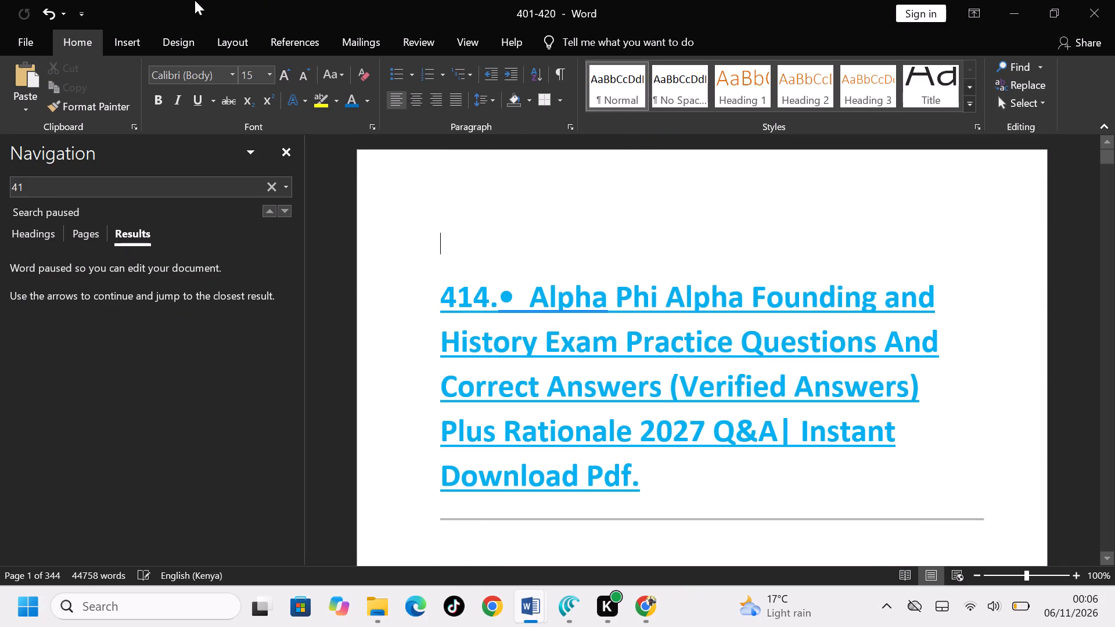
pyautogui.hotkey('ctrl', 'n')
pyautogui.hotkey('ctrl', 'v')
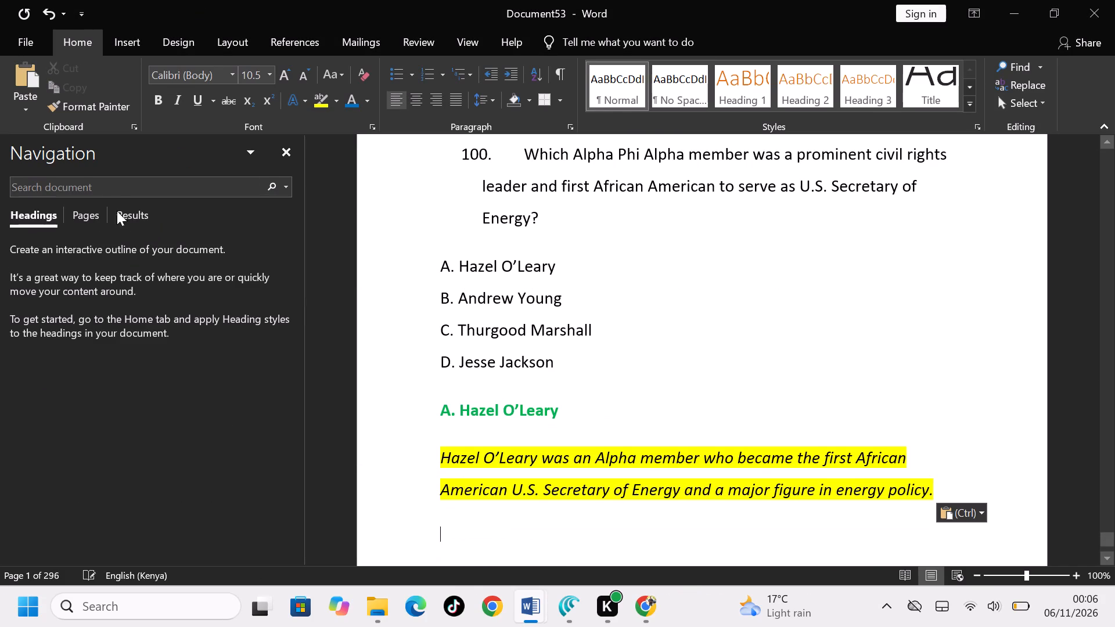
# Search the new document for 4 and cut the number "413." from the start of the Alpha Phi Alpha Fraternity History title.
pyautogui.click(101, 178)
pyautogui.click(75, 187)
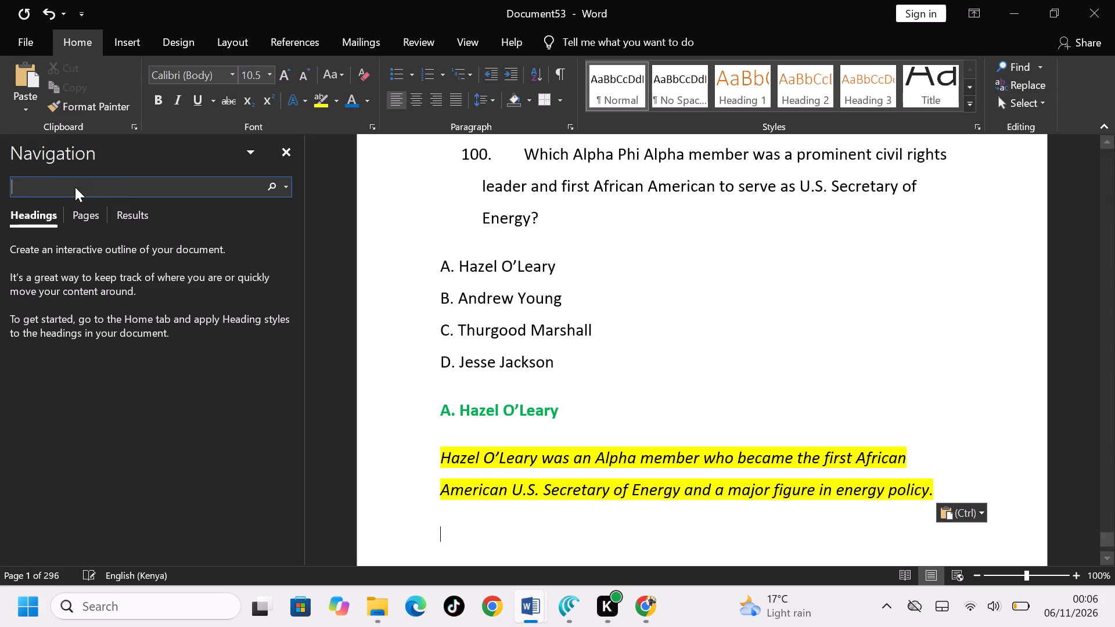
pyautogui.press('4')
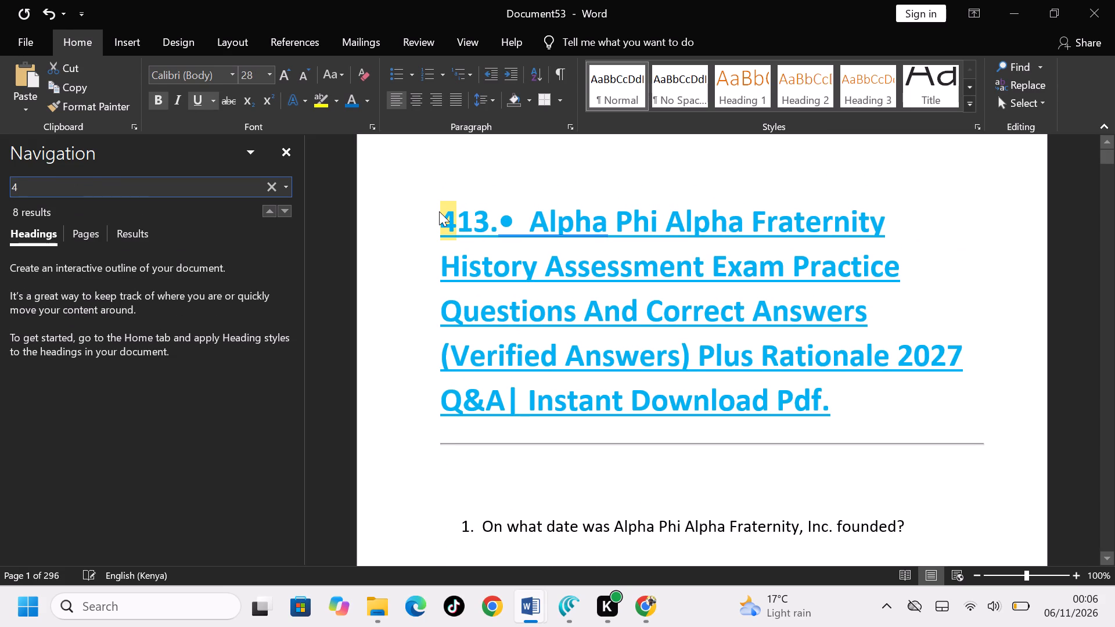
pyautogui.click(438, 211)
pyautogui.moveTo(438, 211); pyautogui.dragTo(493, 247)
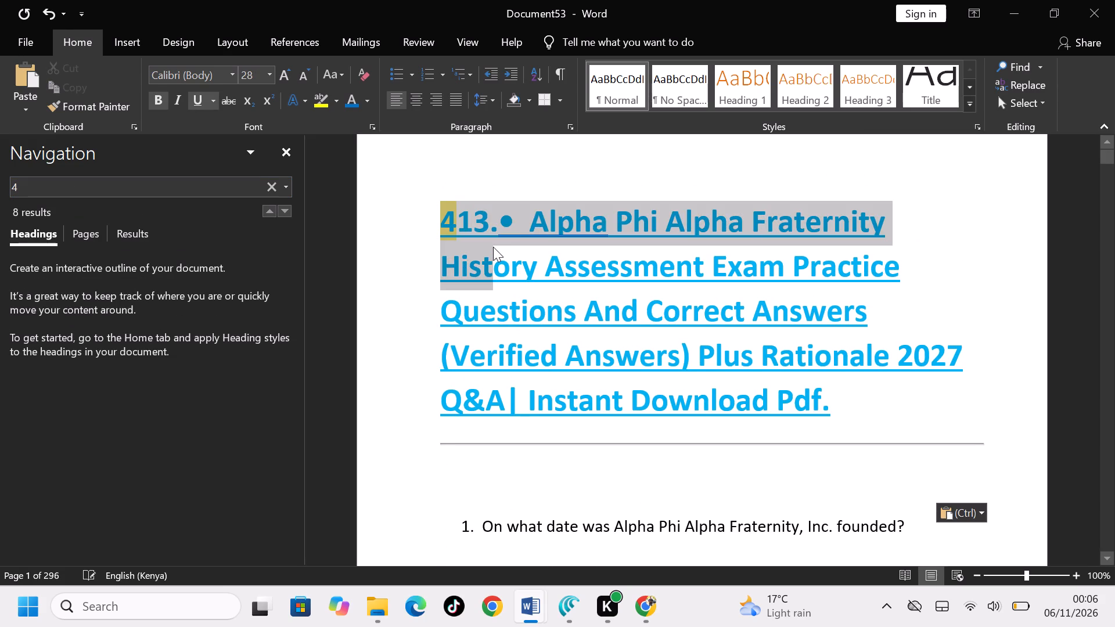
pyautogui.moveTo(493, 247); pyautogui.dragTo(499, 227)
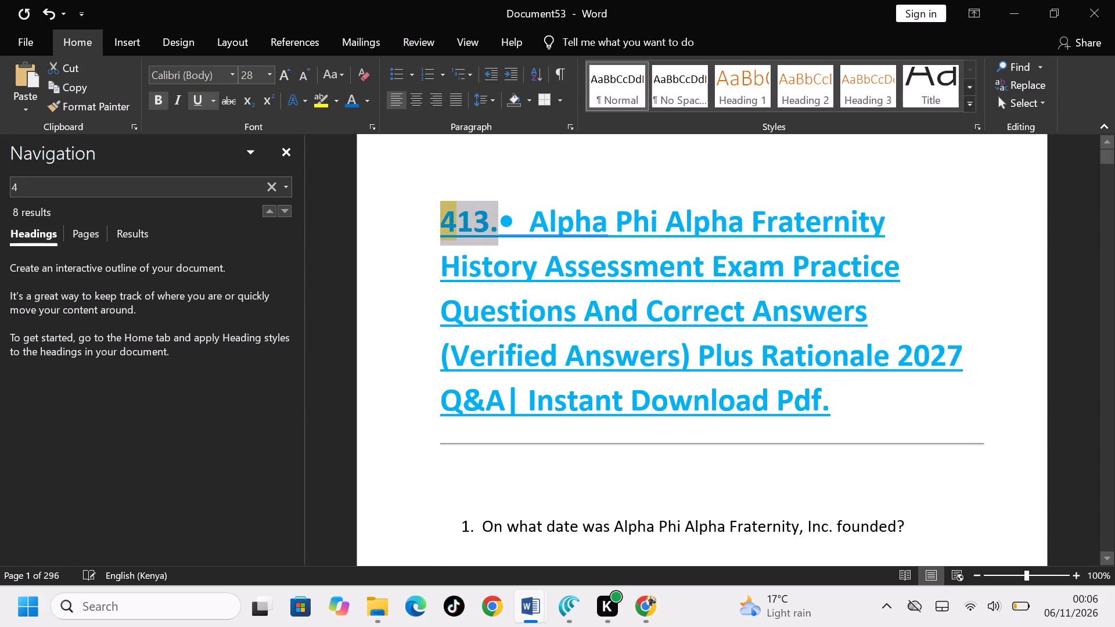
pyautogui.hotkey('ctrl', 'x')
# Save the document as a PDF in the desktop's New folder (2), appending the cut "413." to the suggested file name.
pyautogui.hotkey('ctrl', 's')
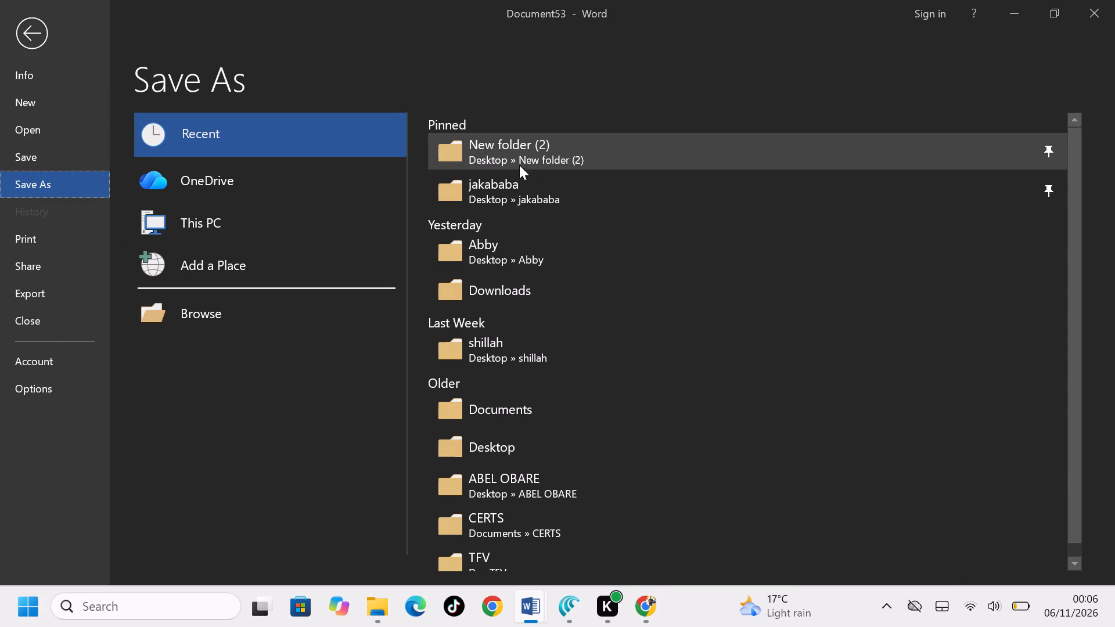
pyautogui.doubleClick(524, 161)
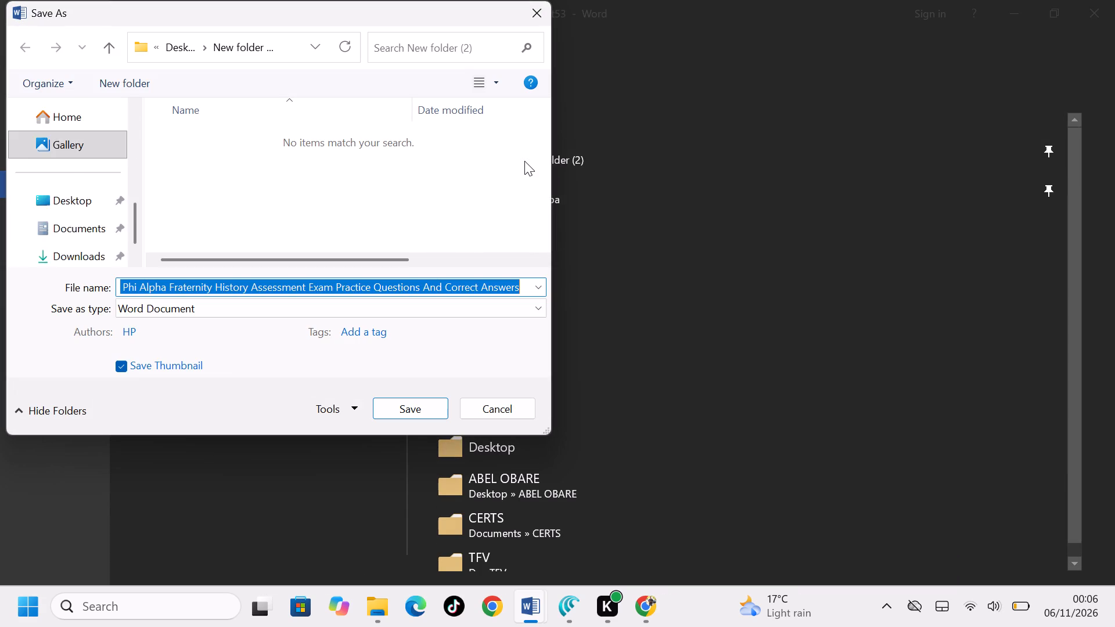
pyautogui.press('Right')
pyautogui.hotkey('ctrl', 'v')
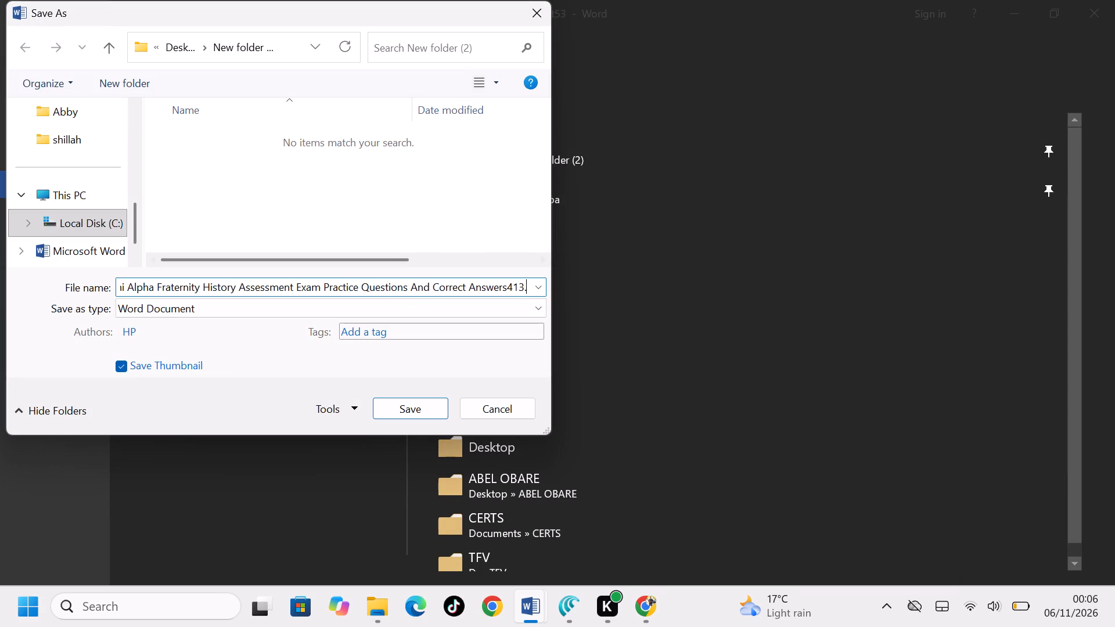
pyautogui.click(419, 304)
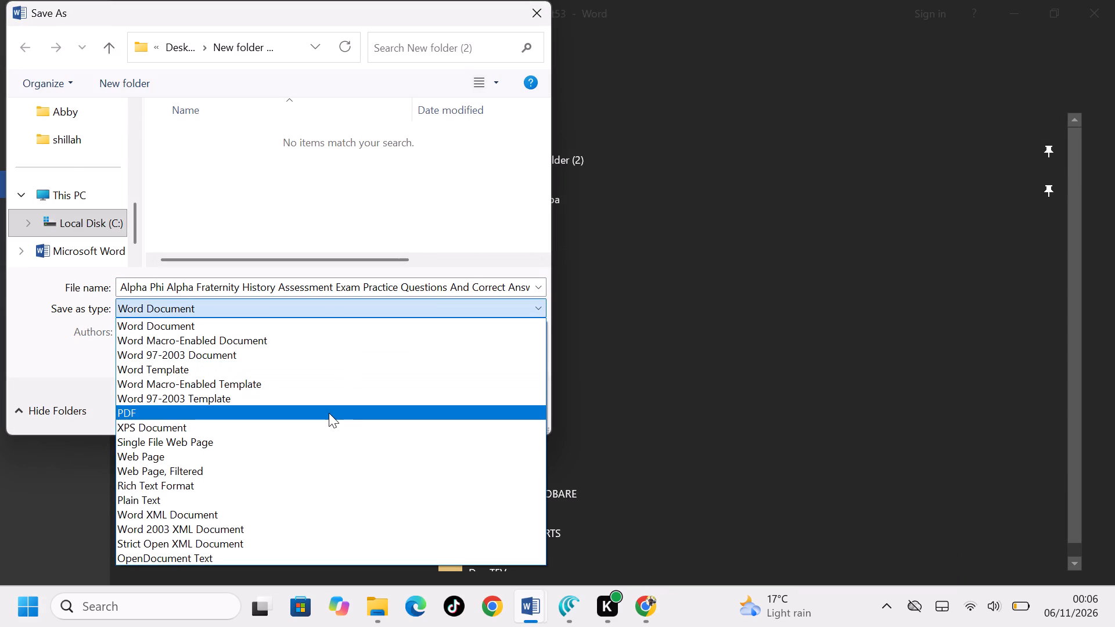
pyautogui.click(329, 413)
pyautogui.click(422, 459)
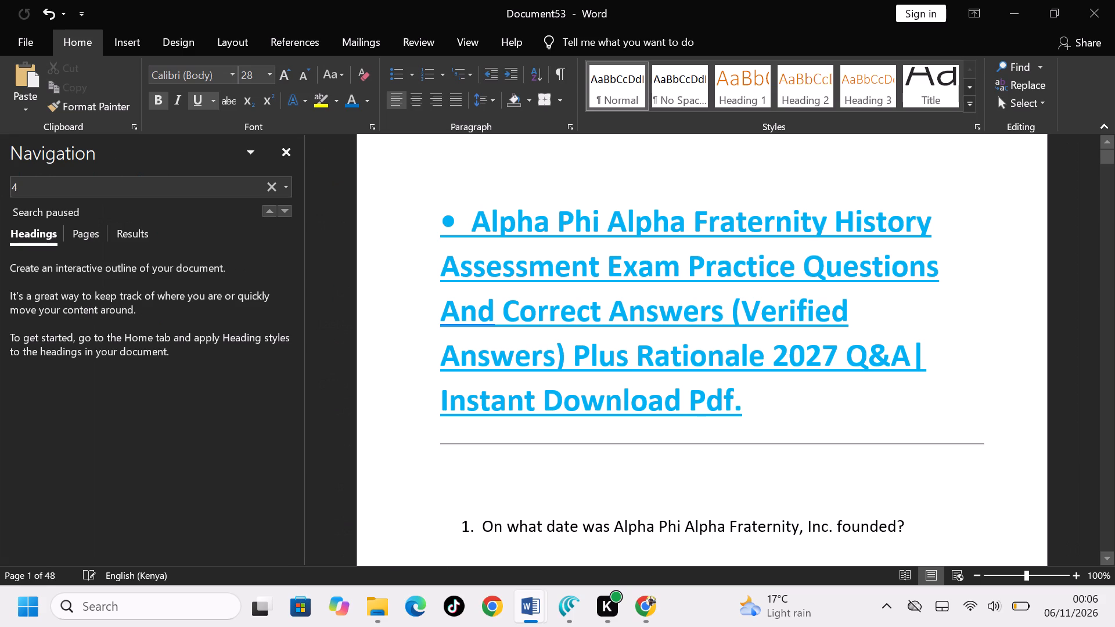
# Close the Alpha Phi Alpha Fraternity History document without saving its changes.
pyautogui.scroll(-2, 707, 424)
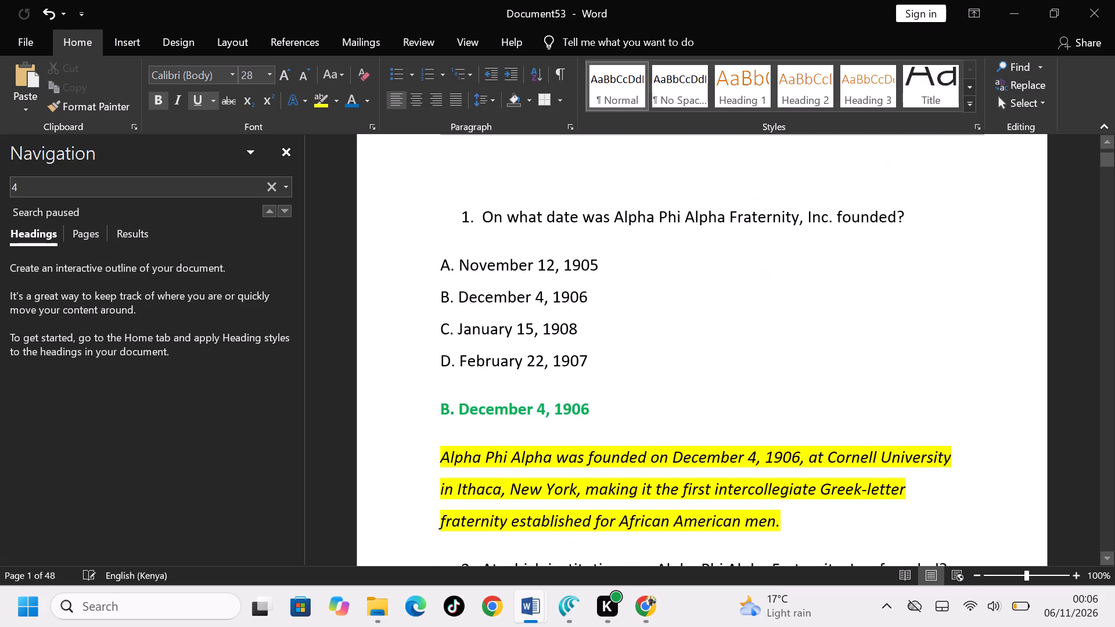
pyautogui.scroll(4, 707, 424)
pyautogui.scroll(-4, 735, 397)
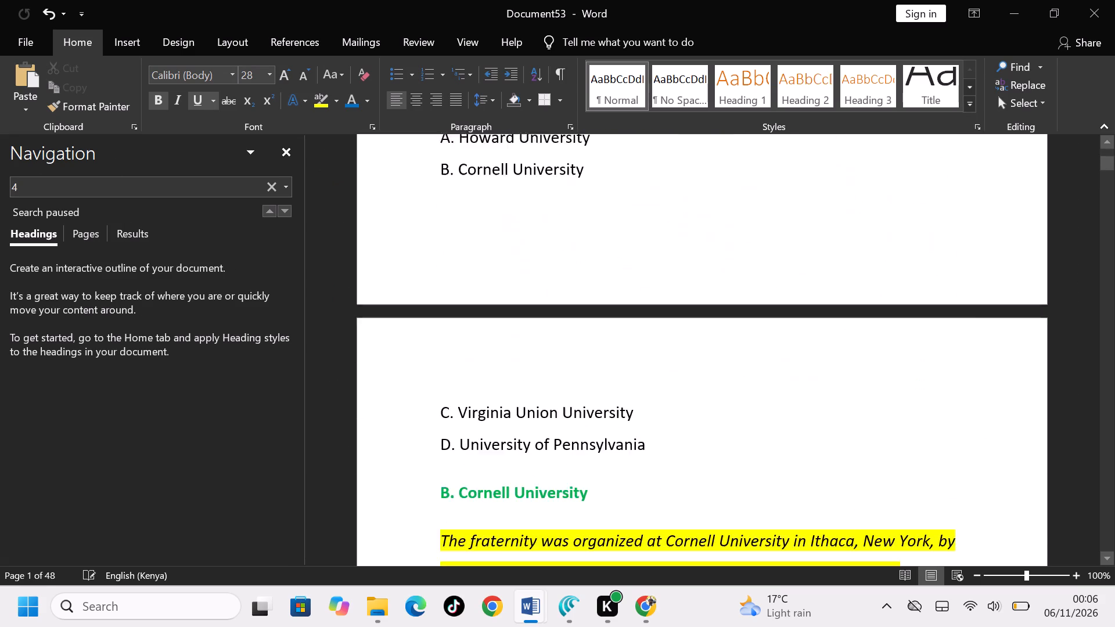
pyautogui.scroll(-2, 735, 397)
pyautogui.scroll(4, 735, 397)
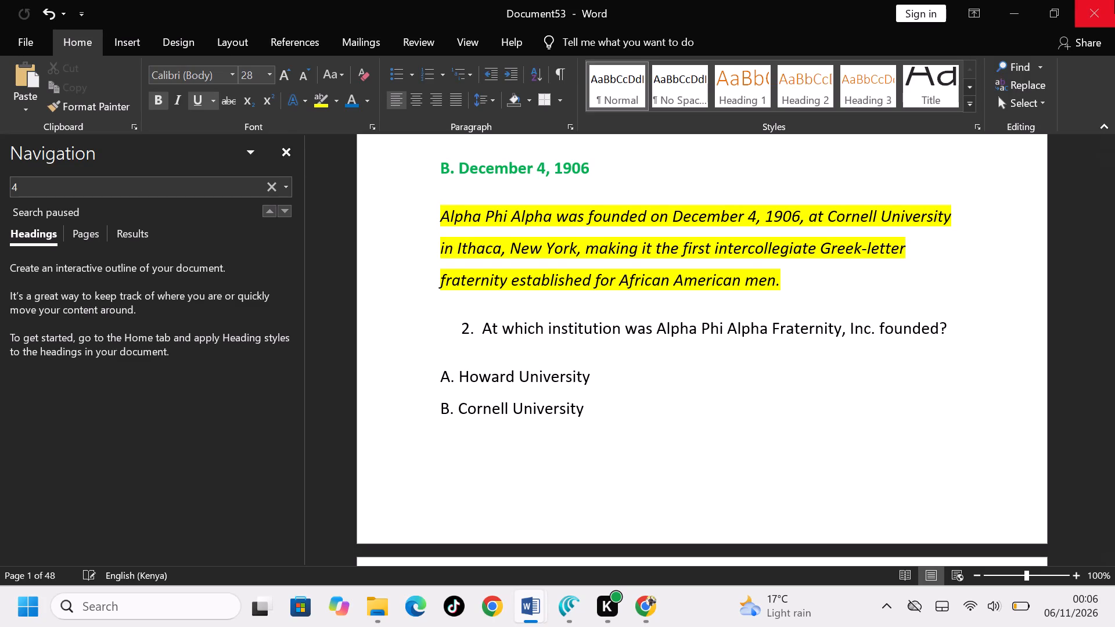
pyautogui.click(1114, 0)
pyautogui.click(551, 331)
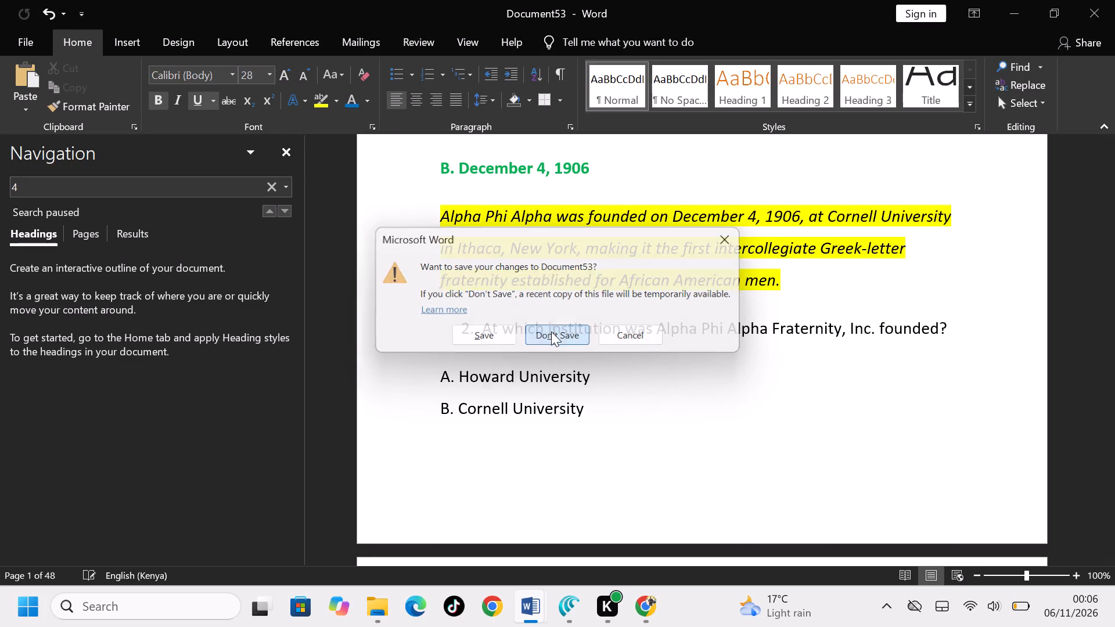
# Remove the blank line above the 414 Alpha Phi Alpha Founding and History heading in the 401-420 document.
pyautogui.press('BackSpace')
pyautogui.press('BackSpace')
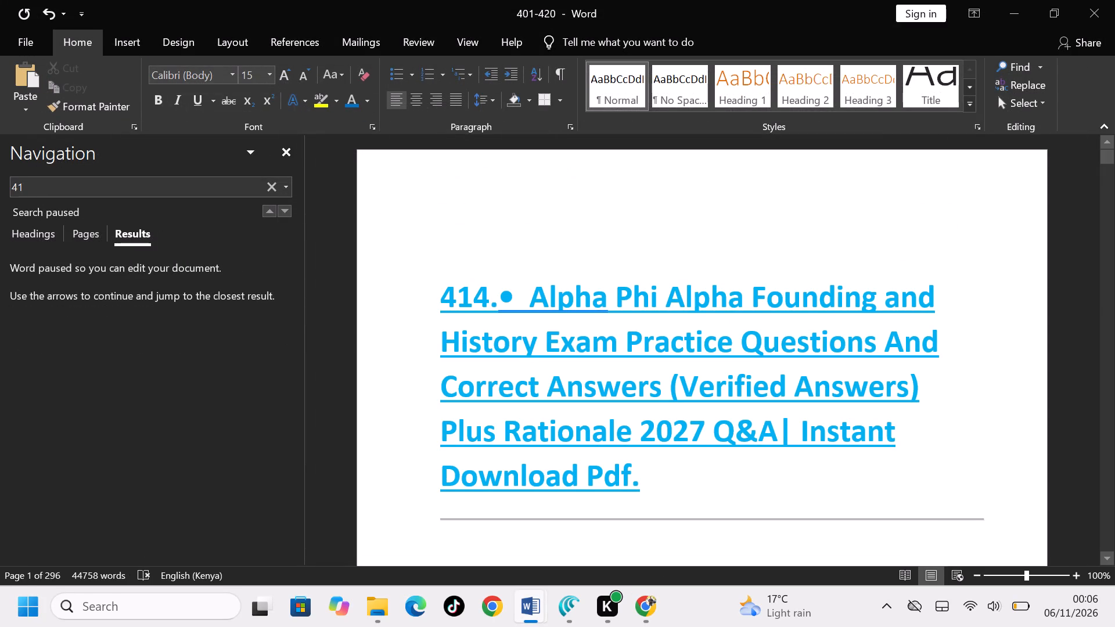
pyautogui.press('BackSpace')
pyautogui.press('Delete')
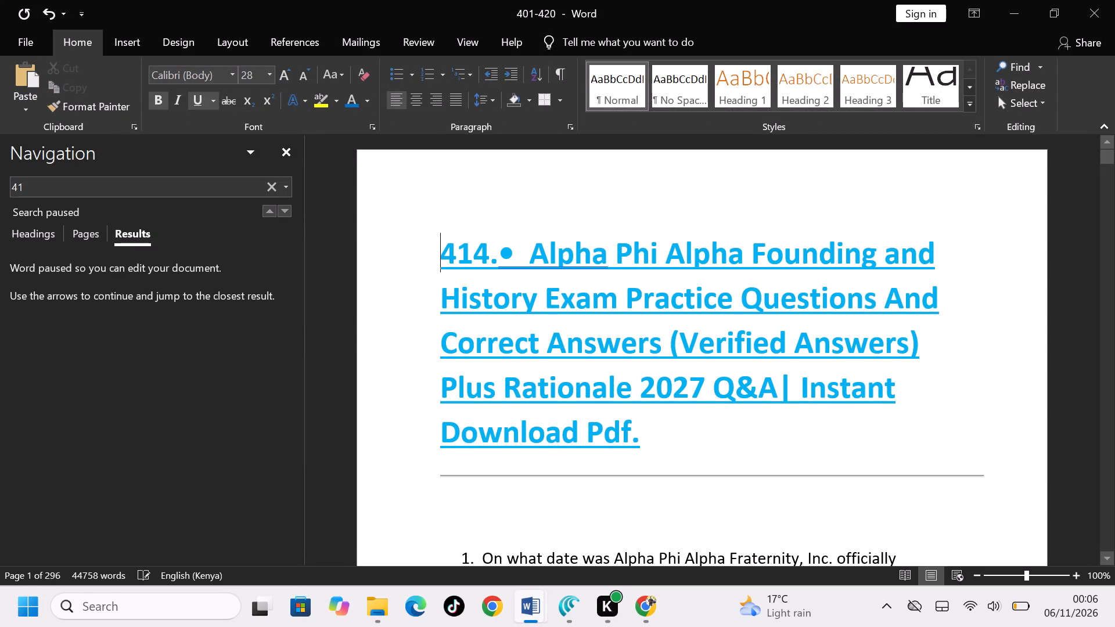
# Cut the whole section 414, from its title through the last rationale above heading 415, and paste it into a new blank document.
pyautogui.click(286, 210)
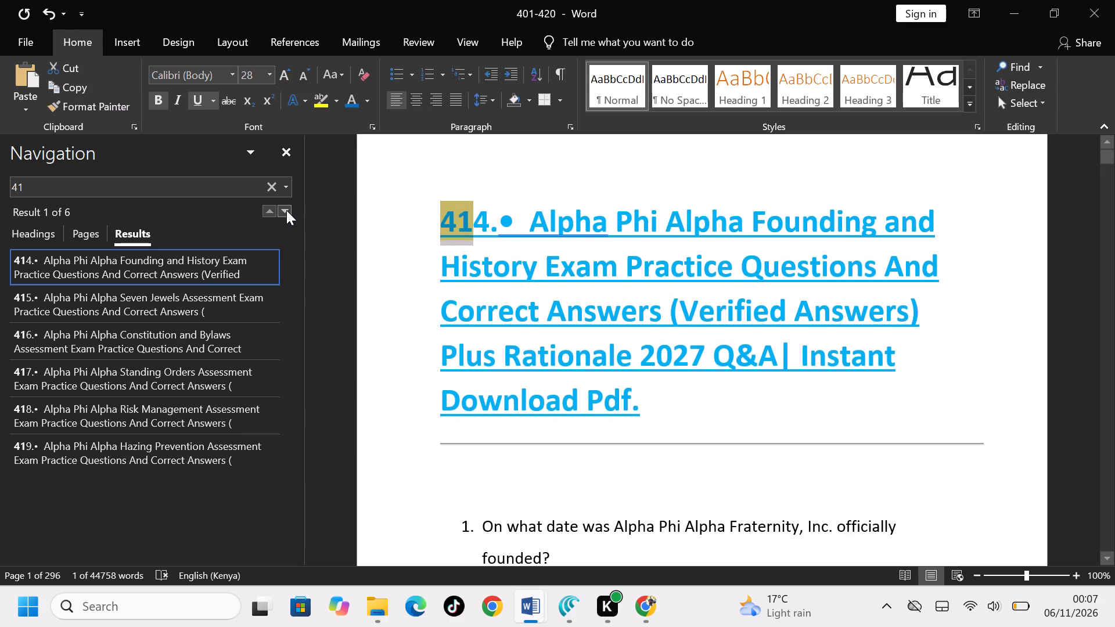
pyautogui.click(286, 210)
pyautogui.scroll(2, 630, 318)
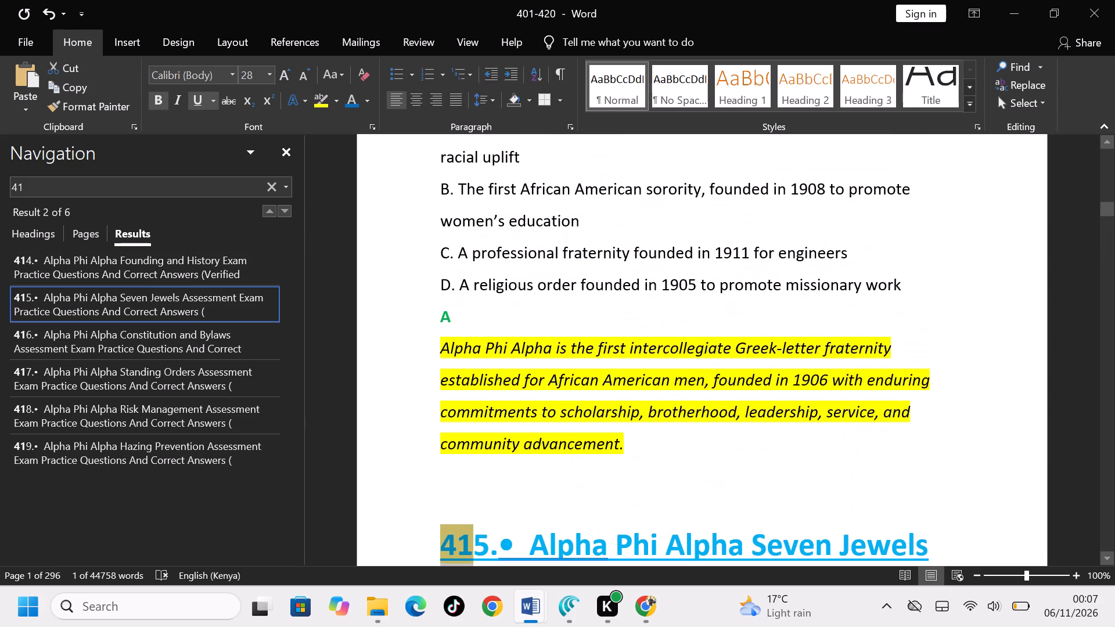
pyautogui.click(674, 453)
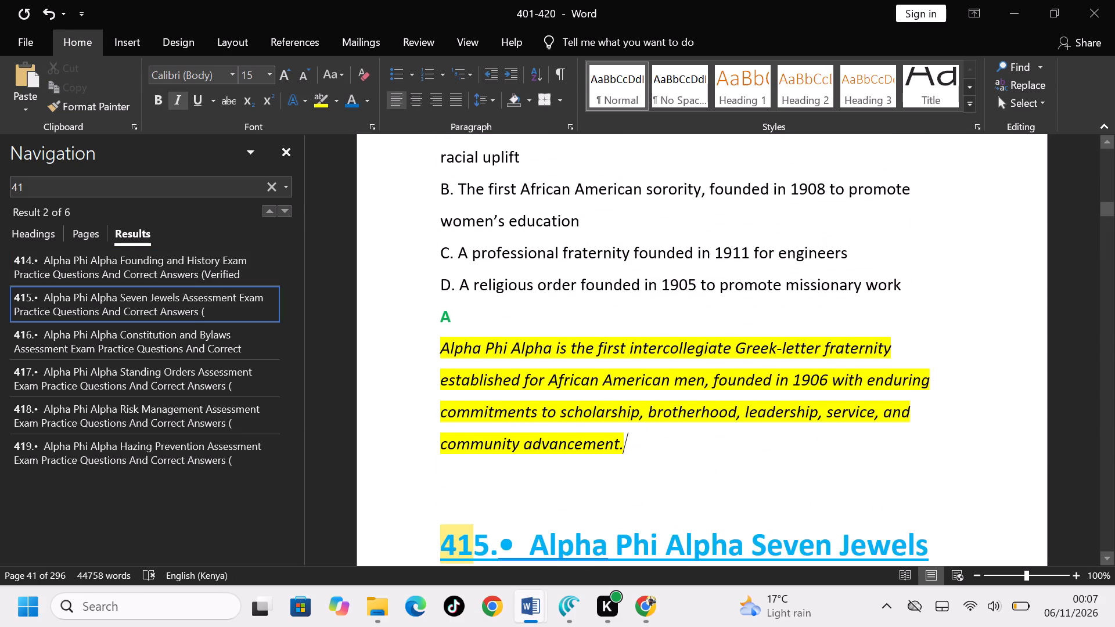
pyautogui.moveTo(674, 453); pyautogui.dragTo(557, 0)
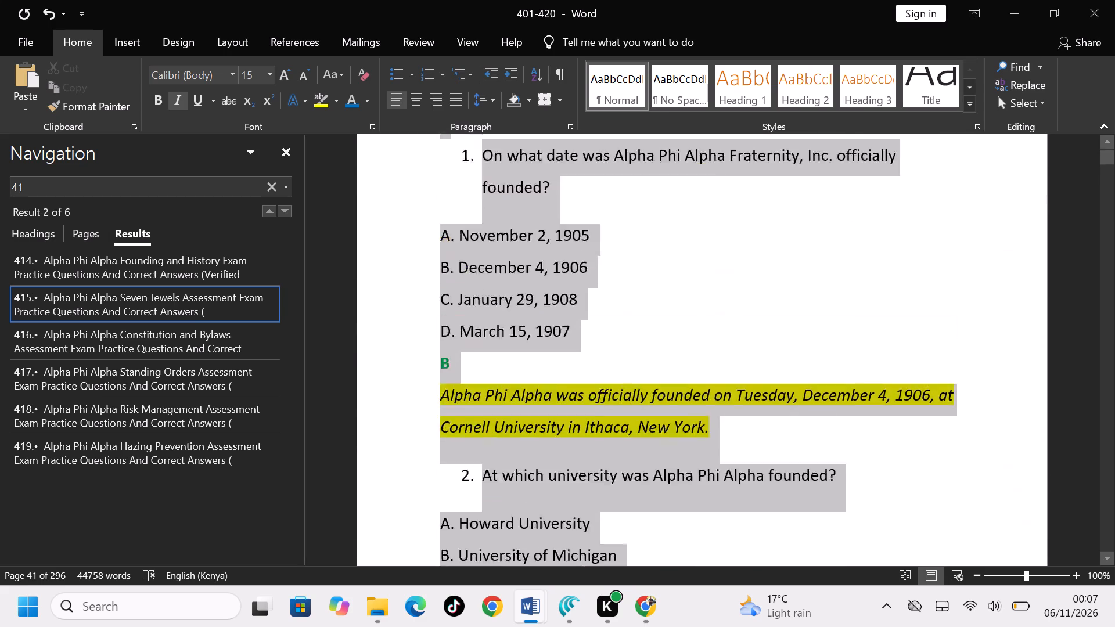
pyautogui.moveTo(557, 0); pyautogui.dragTo(319, 0)
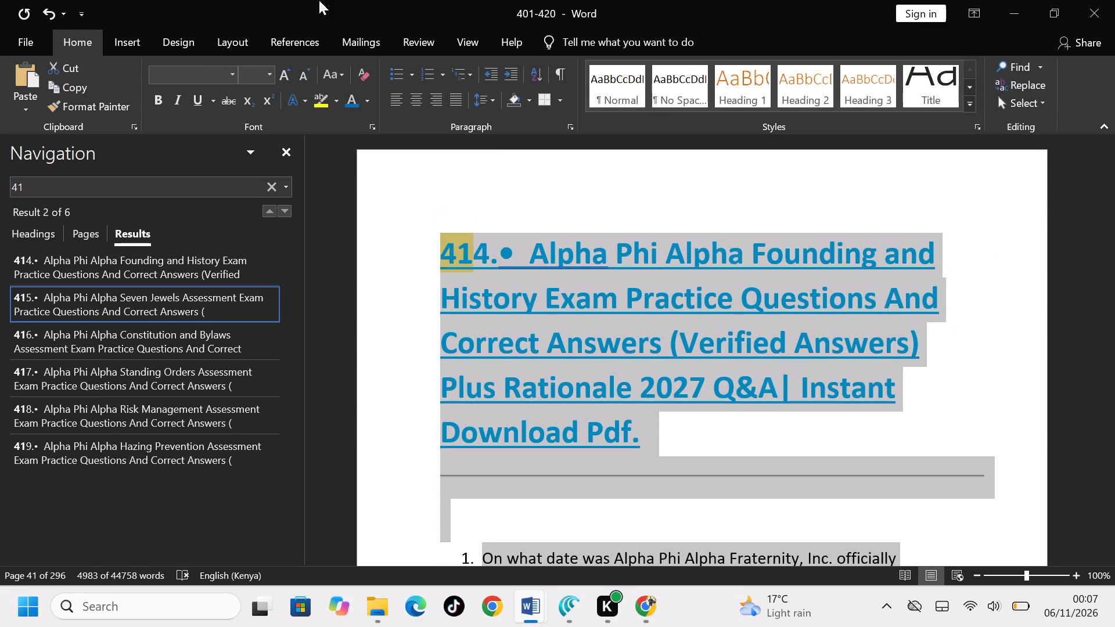
pyautogui.hotkey('ctrl', 'x')
pyautogui.hotkey('ctrl', 'n')
pyautogui.hotkey('ctrl', 'v')
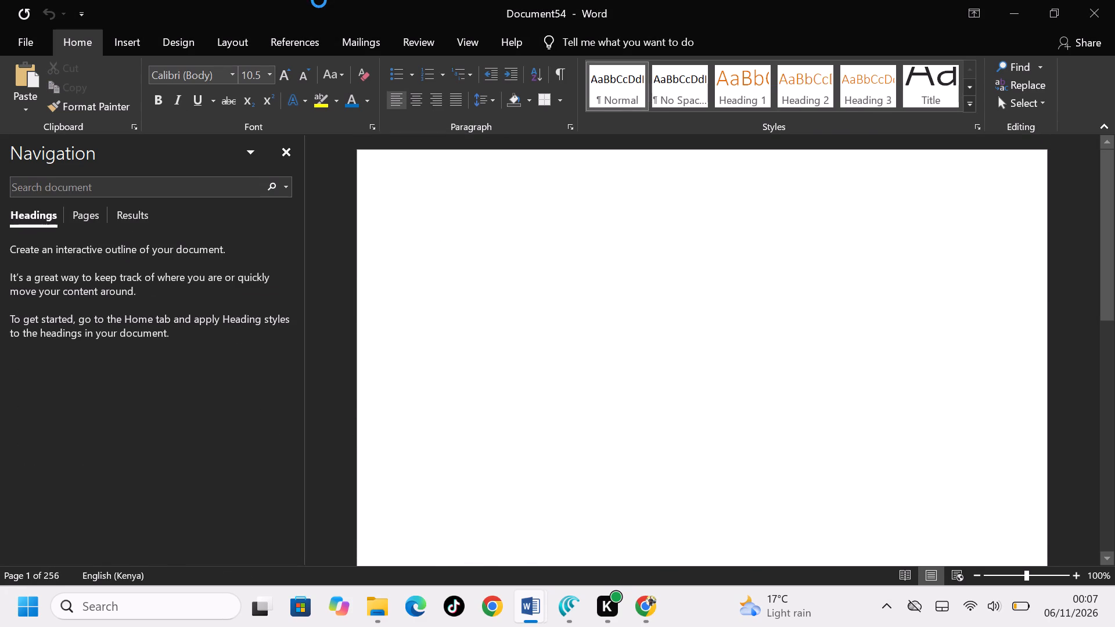
# Search the new document for 4 and cut the number "414." from the start of the Alpha Phi Alpha Founding and History title.
pyautogui.click(157, 189)
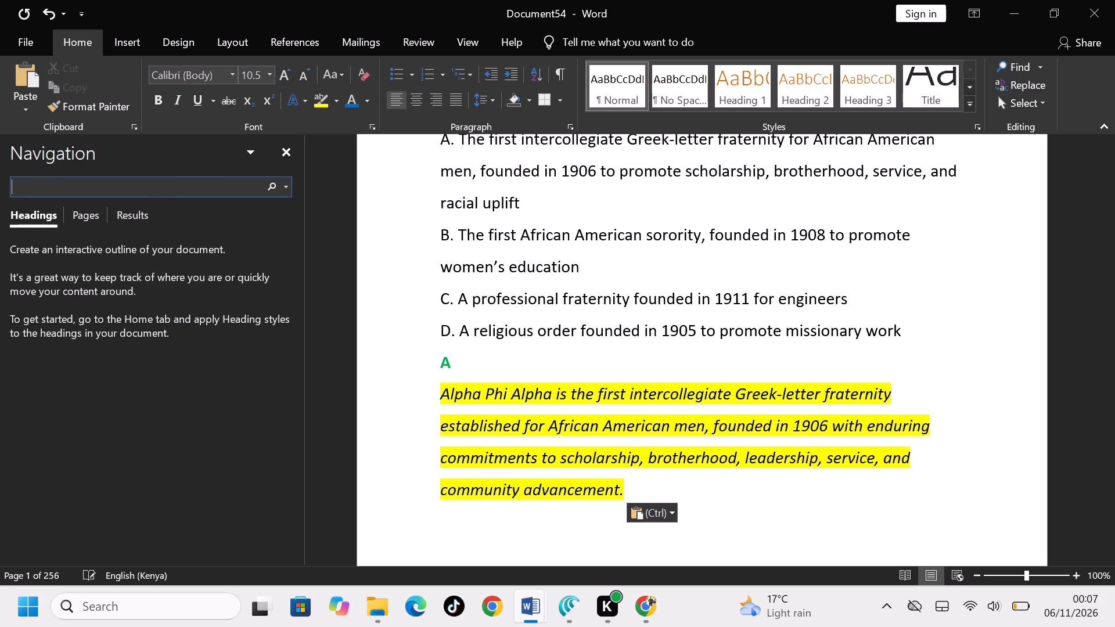
pyautogui.press('4')
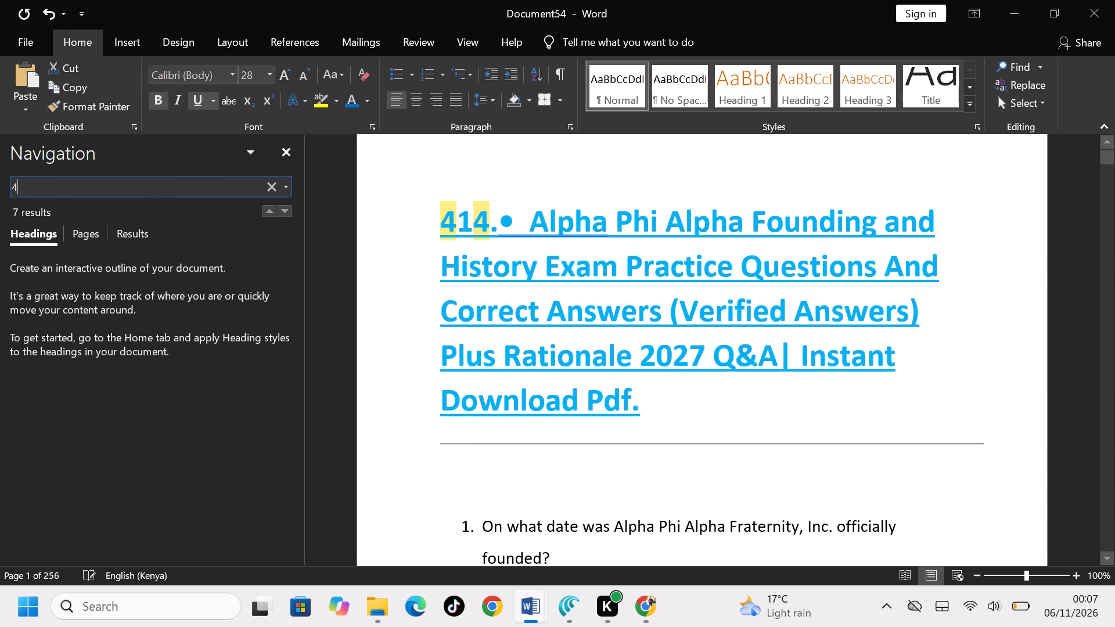
pyautogui.click(438, 218)
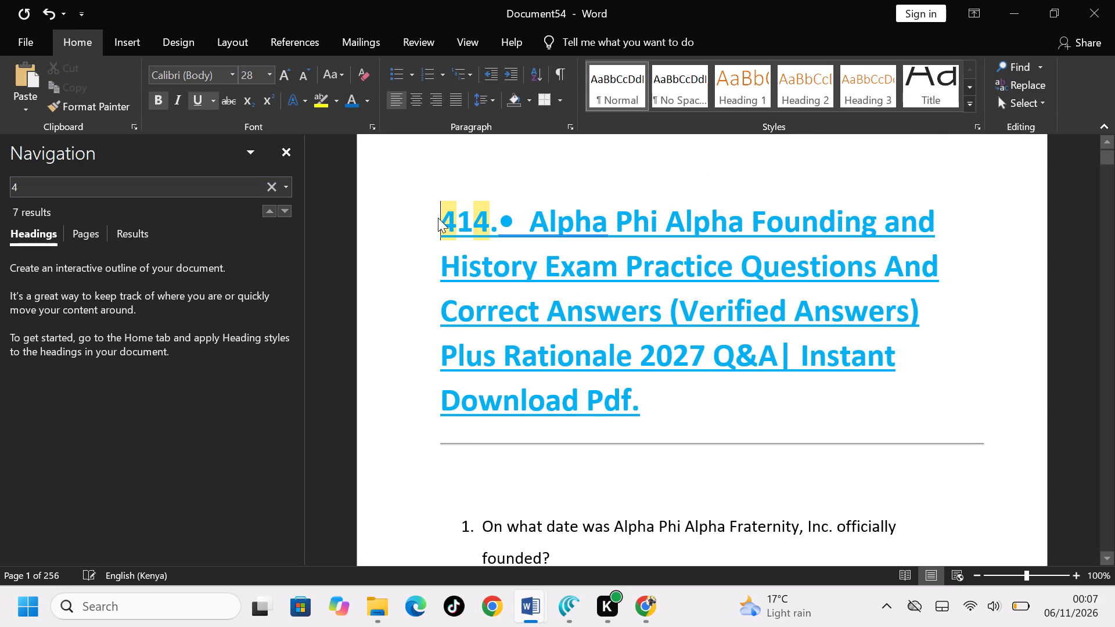
pyautogui.moveTo(438, 218); pyautogui.dragTo(500, 240)
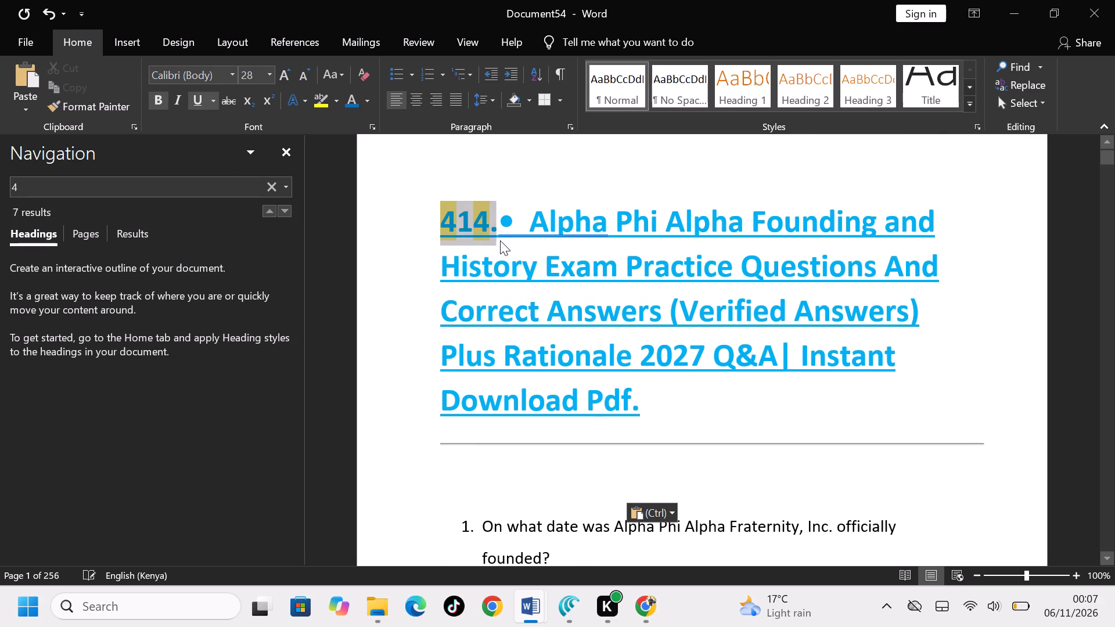
pyautogui.moveTo(500, 240); pyautogui.dragTo(501, 240)
pyautogui.hotkey('ctrl', 'x')
# Save the document as a PDF in the desktop's New folder (2), appending the cut "414." to the suggested file name.
pyautogui.hotkey('ctrl', 's')
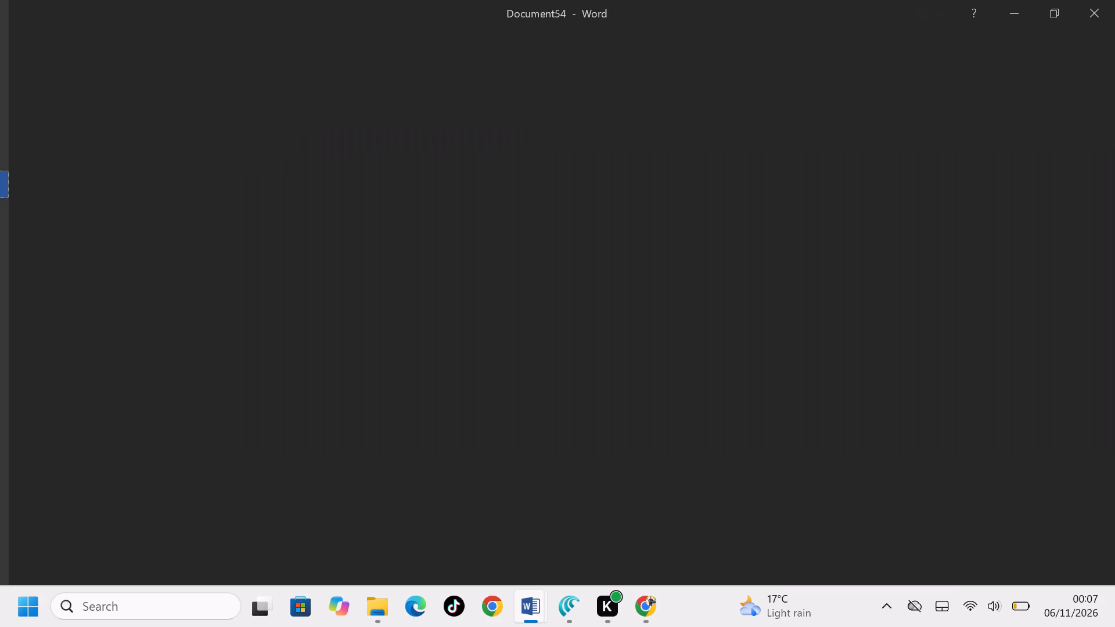
pyautogui.doubleClick(533, 147)
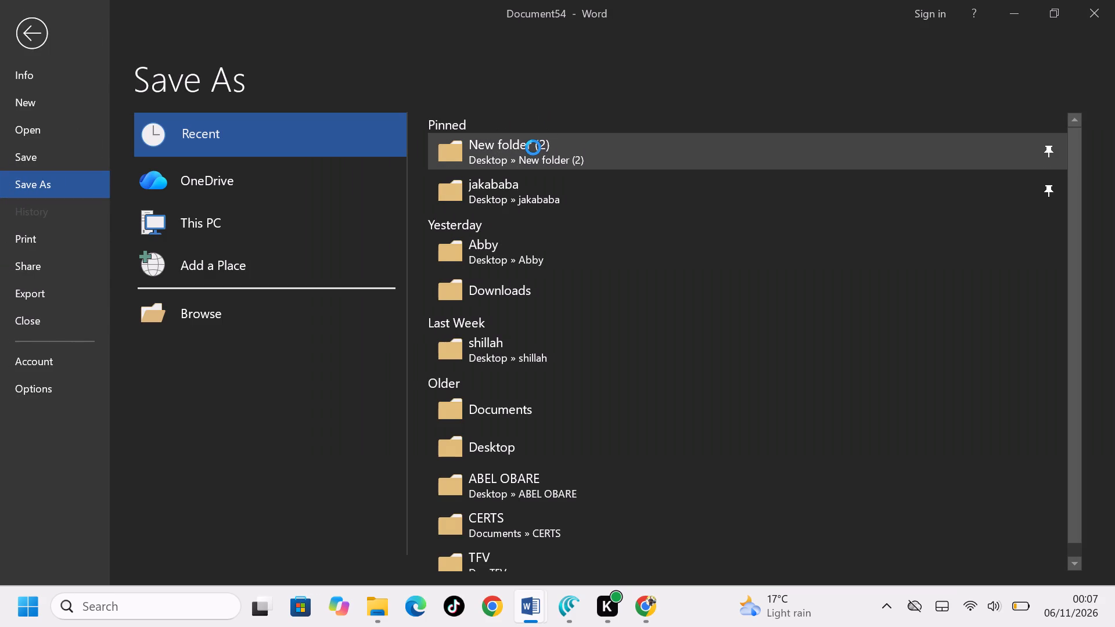
pyautogui.press('Right')
pyautogui.hotkey('ctrl', 'v')
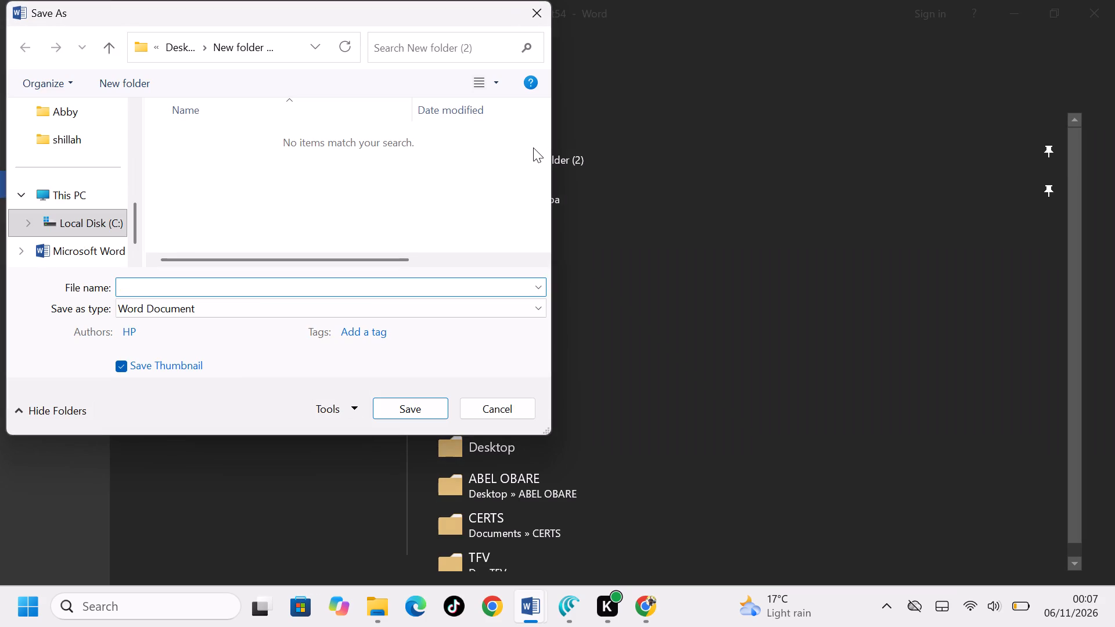
pyautogui.click(405, 313)
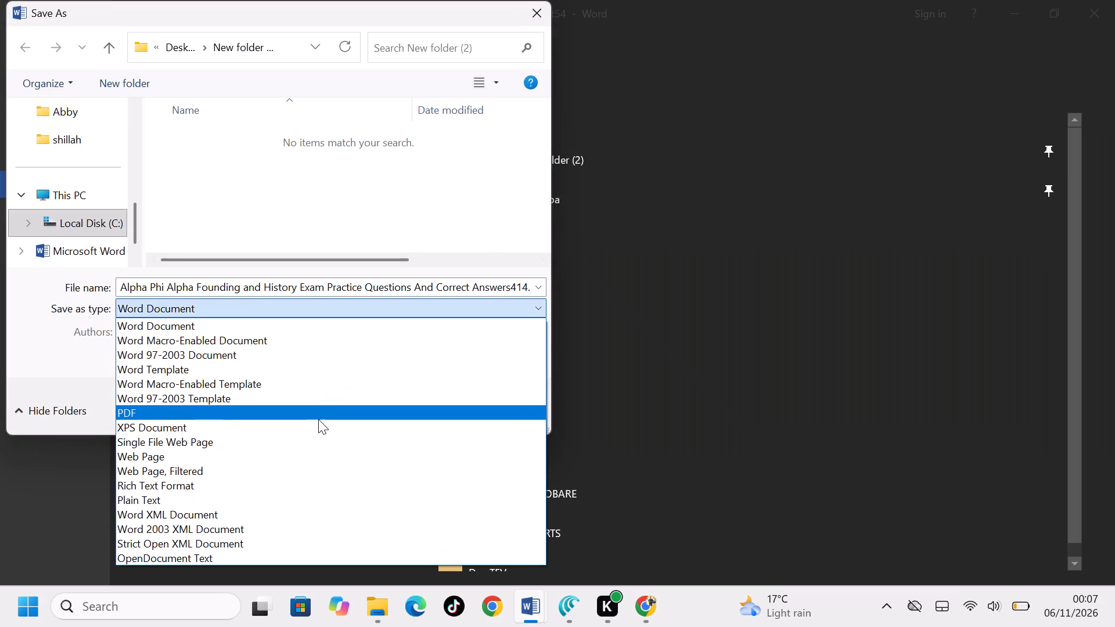
pyautogui.click(318, 419)
pyautogui.click(412, 455)
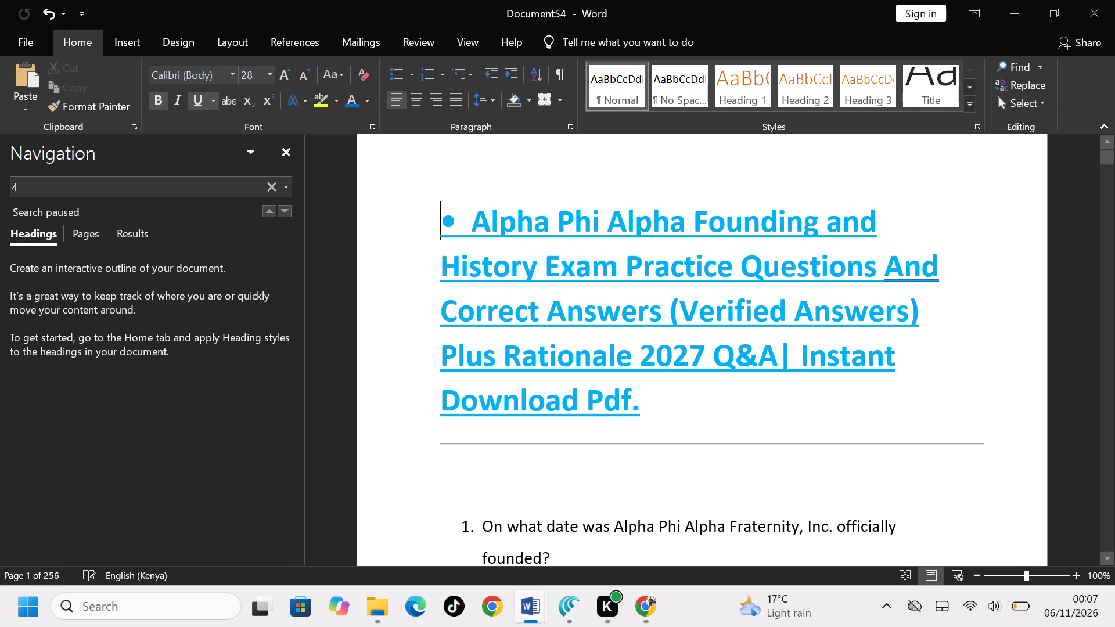
# Close the Alpha Phi Alpha Founding and History document without saving its changes.
pyautogui.click(1103, 13)
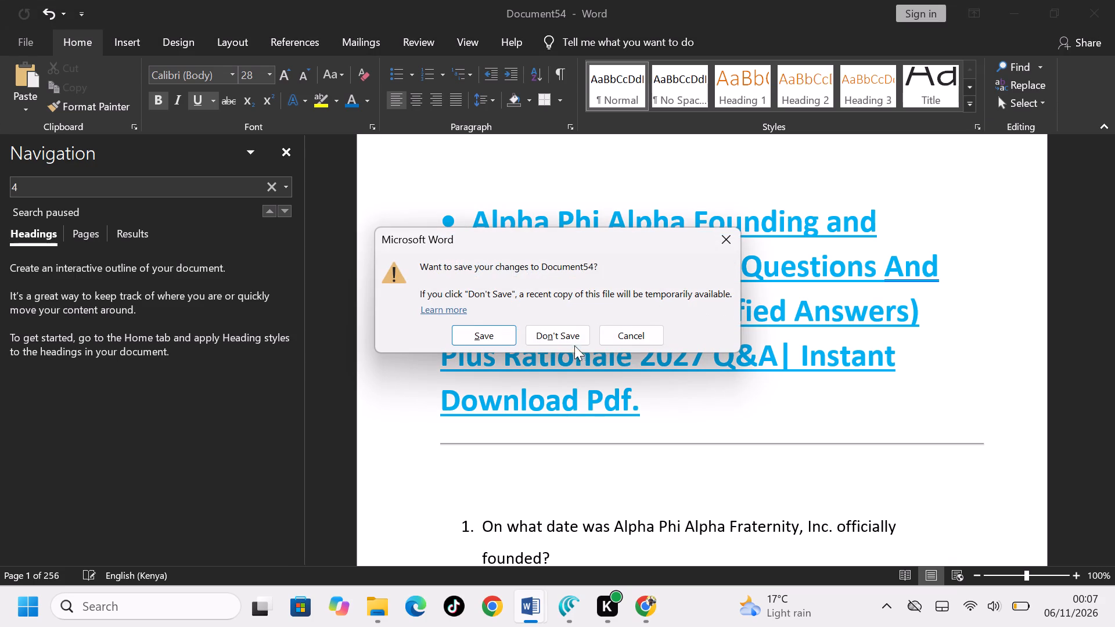
pyautogui.click(556, 331)
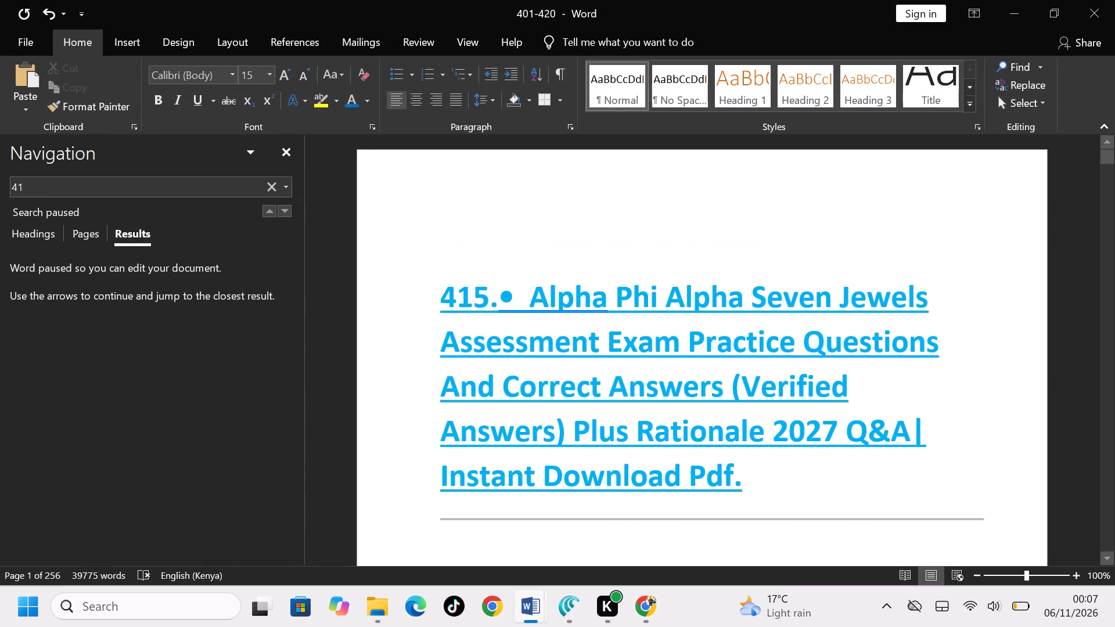
# Remove the blank line above the 415 Alpha Phi Alpha Seven Jewels heading in the 401-420 document.
pyautogui.press('BackSpace')
pyautogui.press('BackSpace')
pyautogui.press('Delete')
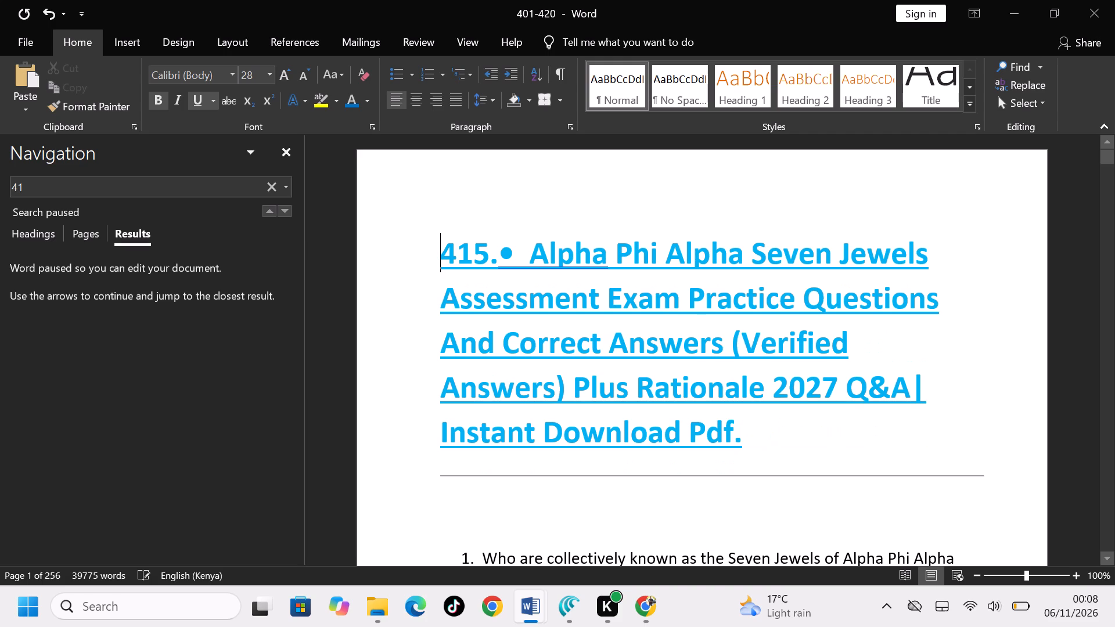
# Move the entire 415 Alpha Phi Alpha Seven Jewels exam out of the 401-420 document into a new blank document.
pyautogui.click(284, 210)
pyautogui.click(284, 210)
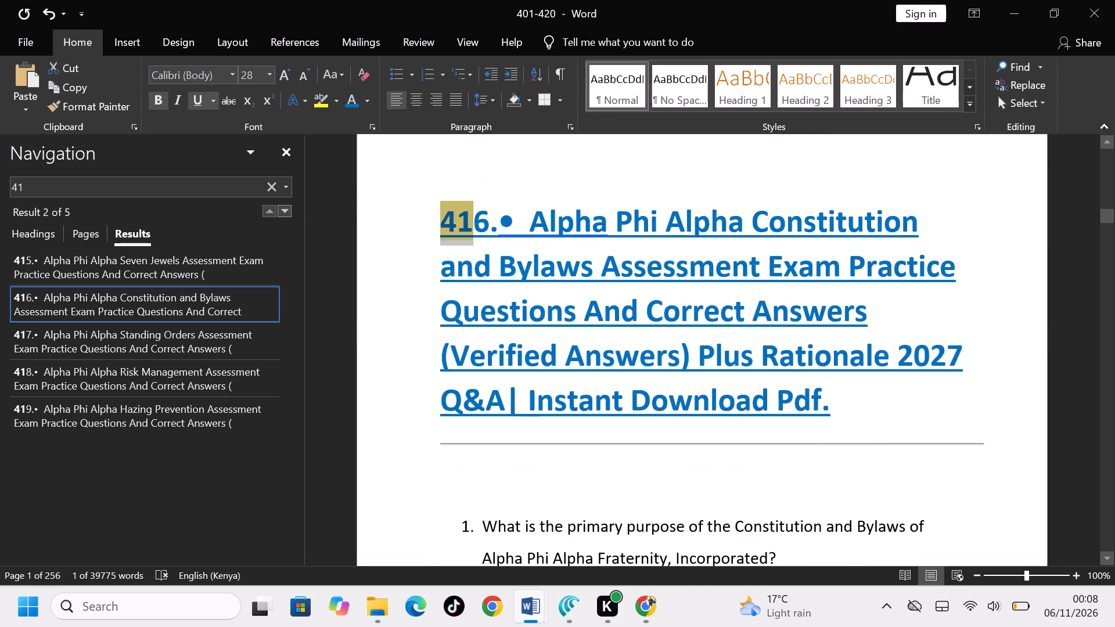
pyautogui.scroll(1, 534, 265)
pyautogui.click(803, 366)
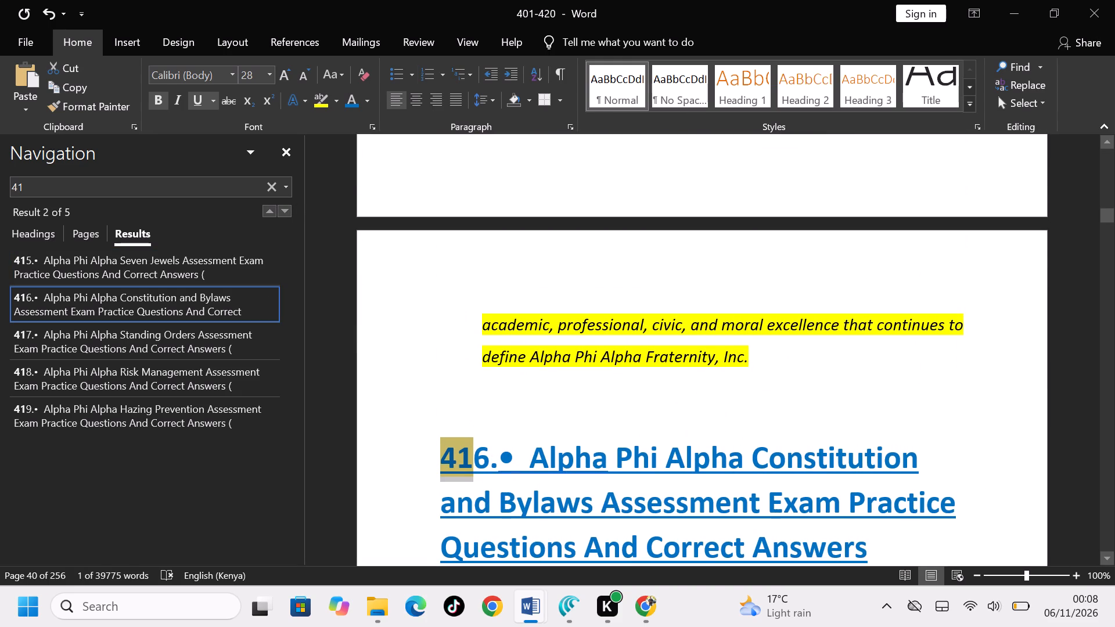
pyautogui.moveTo(803, 366); pyautogui.dragTo(595, 140)
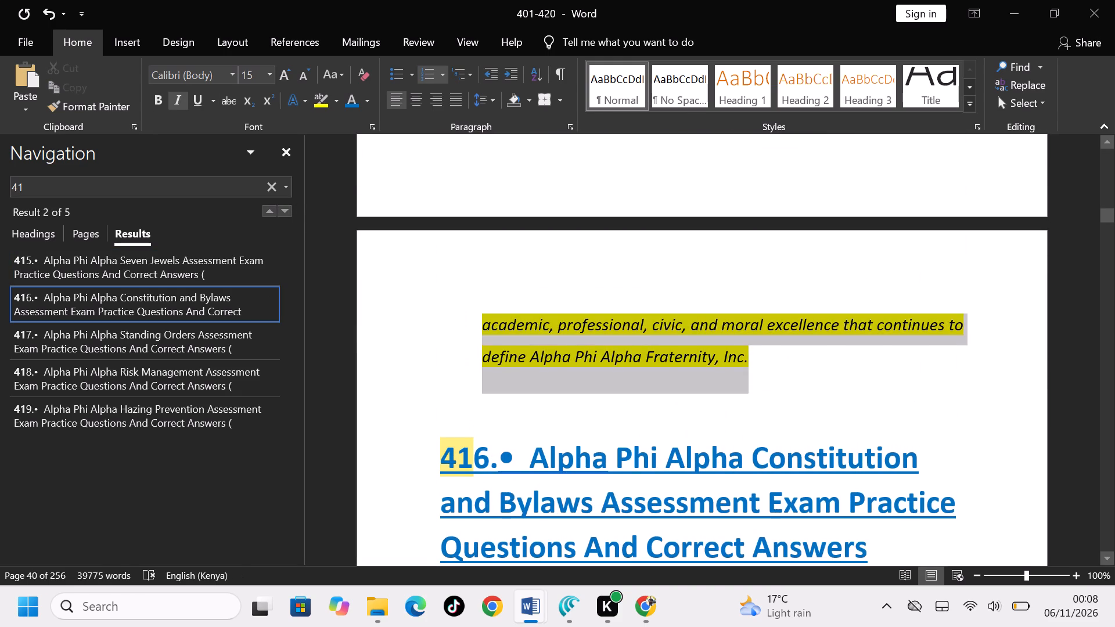
pyautogui.moveTo(595, 140); pyautogui.dragTo(554, 0)
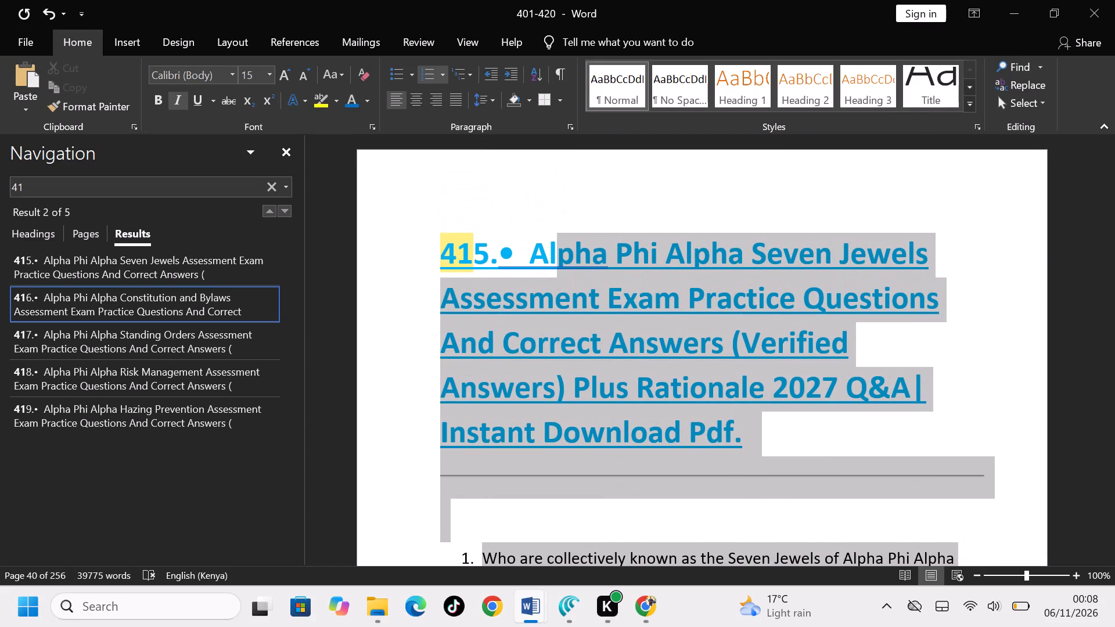
pyautogui.moveTo(554, 0); pyautogui.dragTo(80, 0)
pyautogui.hotkey('ctrl', 'x')
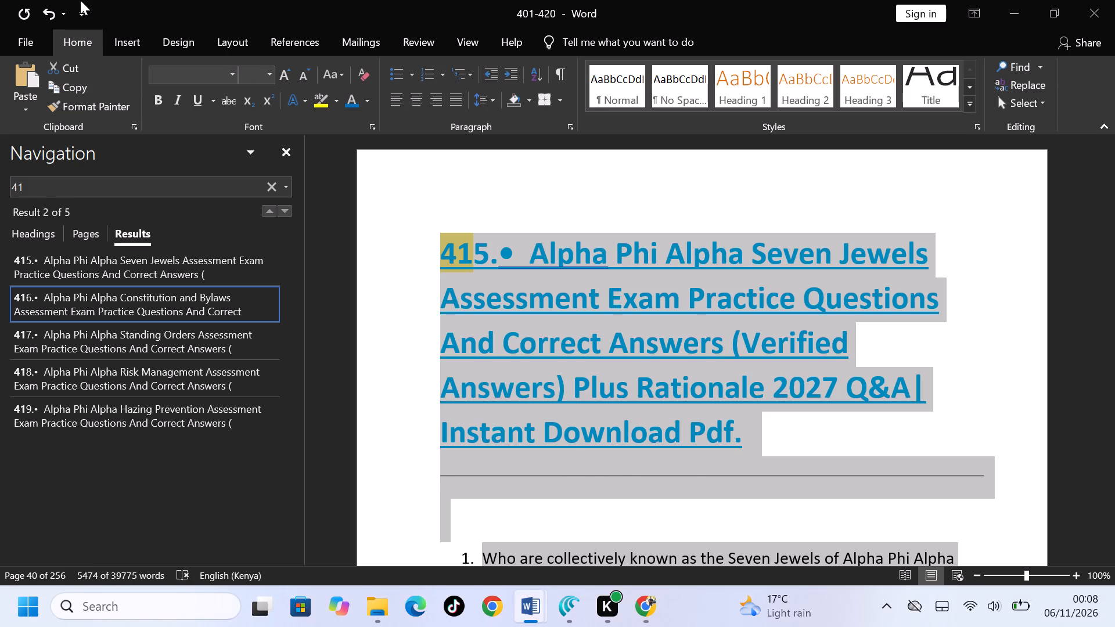
pyautogui.hotkey('ctrl', 'n')
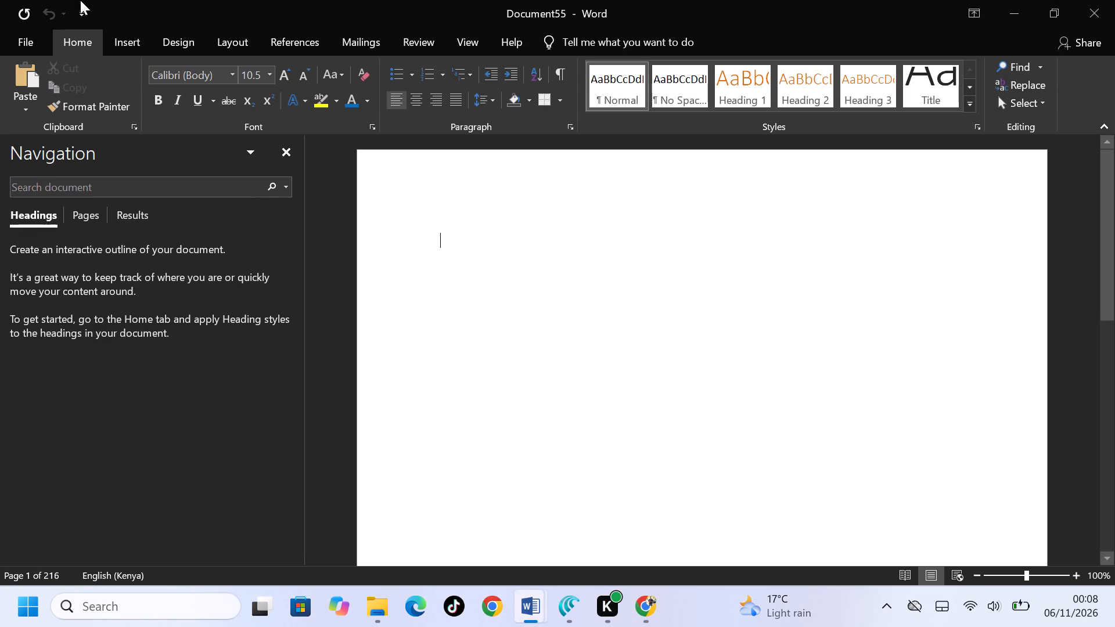
pyautogui.hotkey('ctrl', 'b')
pyautogui.hotkey('ctrl', 'b')
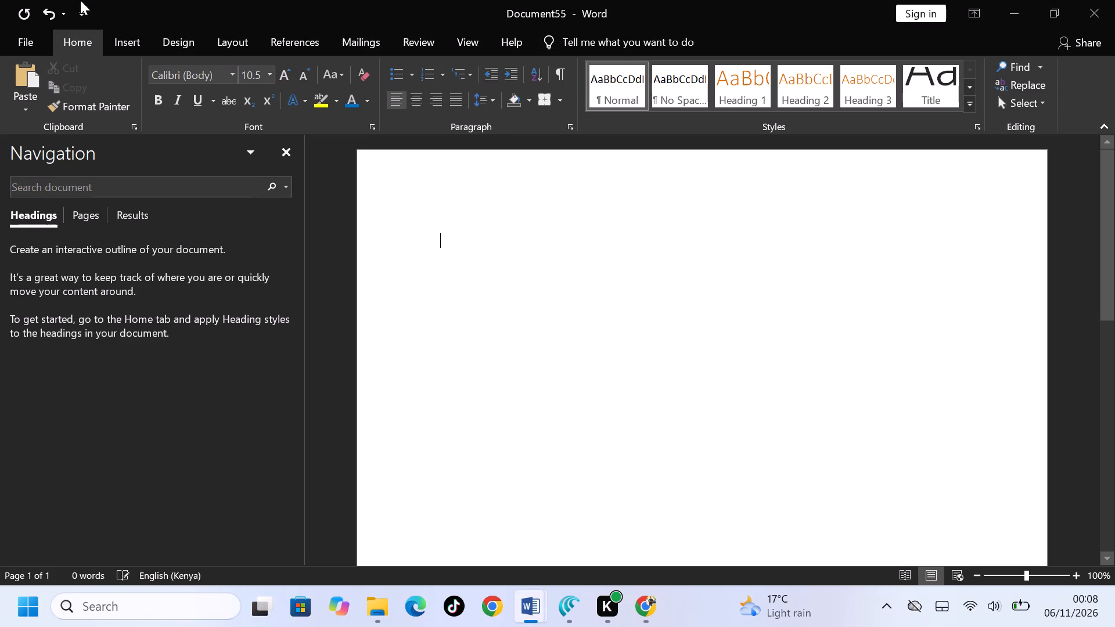
pyautogui.hotkey('ctrl', 'v')
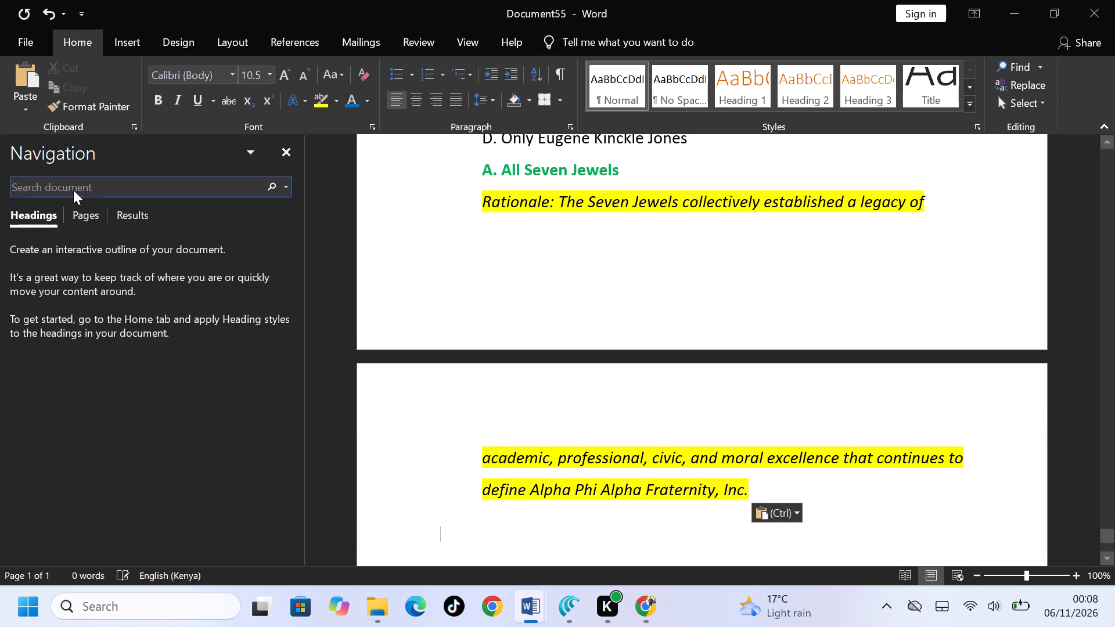
# Search the new document for 4 and cut the number "415." from the start of the Alpha Phi Alpha Seven Jewels title.
pyautogui.click(73, 190)
pyautogui.press('4')
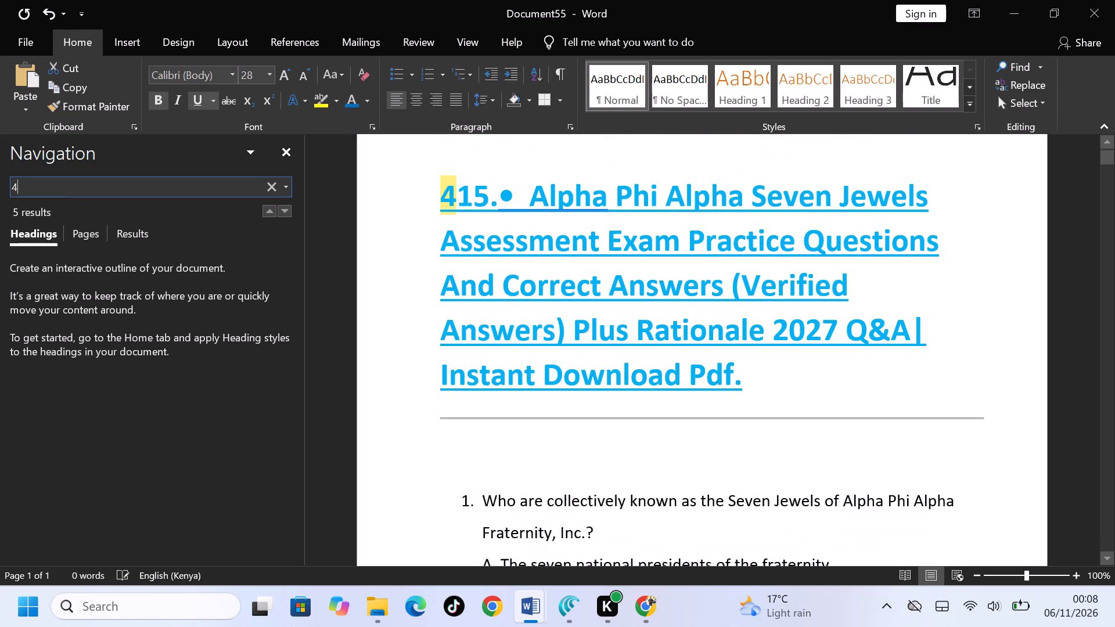
pyautogui.click(420, 211)
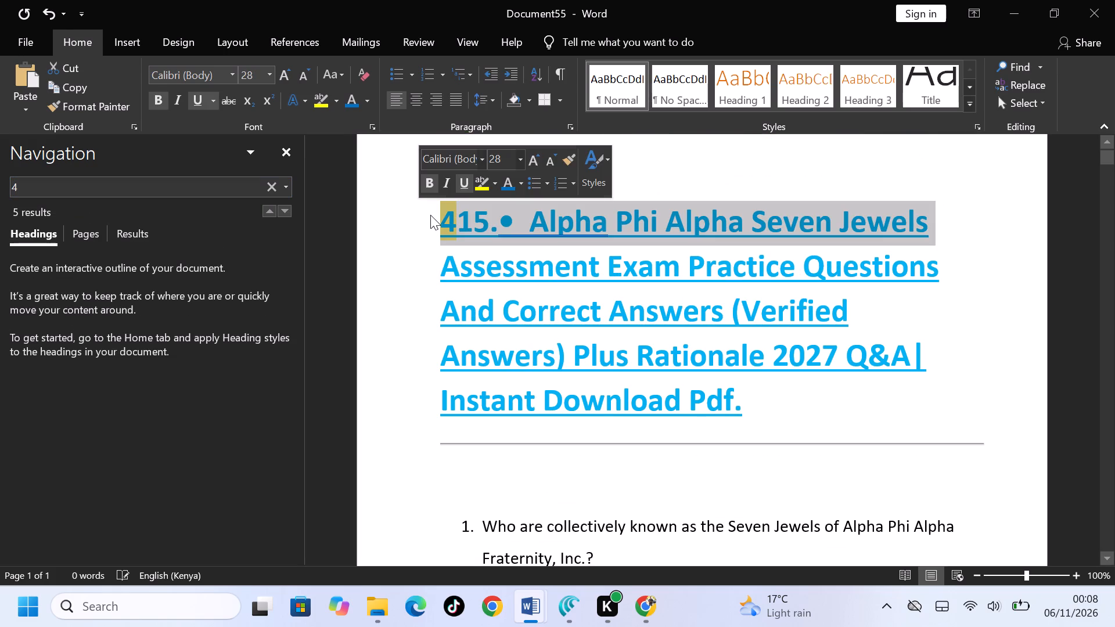
pyautogui.click(430, 215)
pyautogui.moveTo(430, 215); pyautogui.dragTo(484, 237)
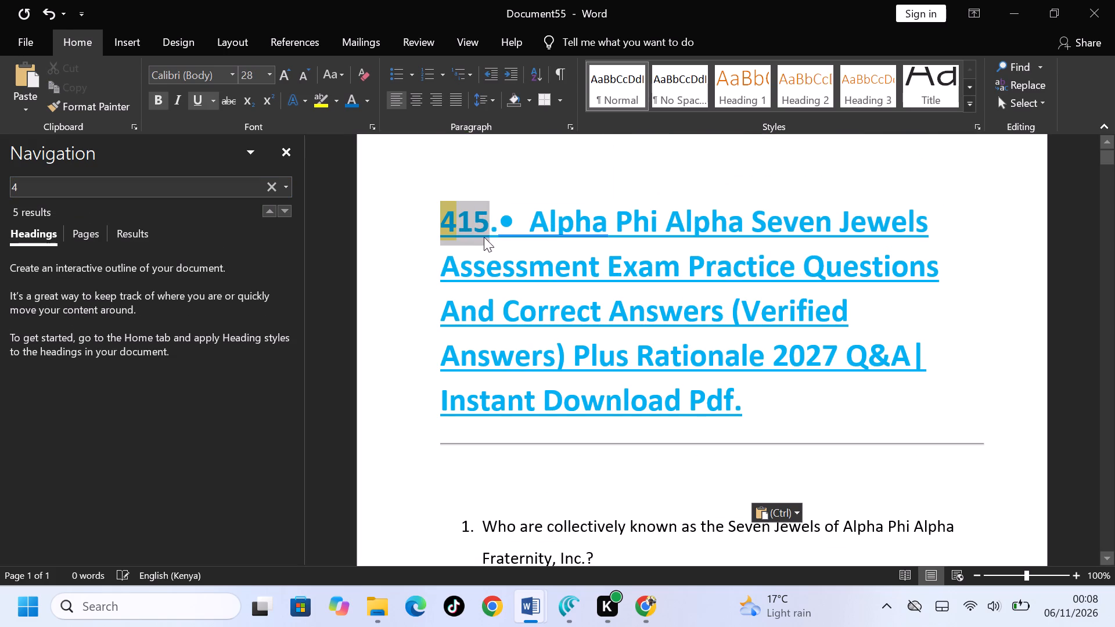
pyautogui.moveTo(484, 237); pyautogui.dragTo(496, 237)
pyautogui.hotkey('ctrl', 'x')
# Save the document as a PDF in the desktop's New folder (2), appending the cut "415." to the suggested file name.
pyautogui.hotkey('ctrl', 's')
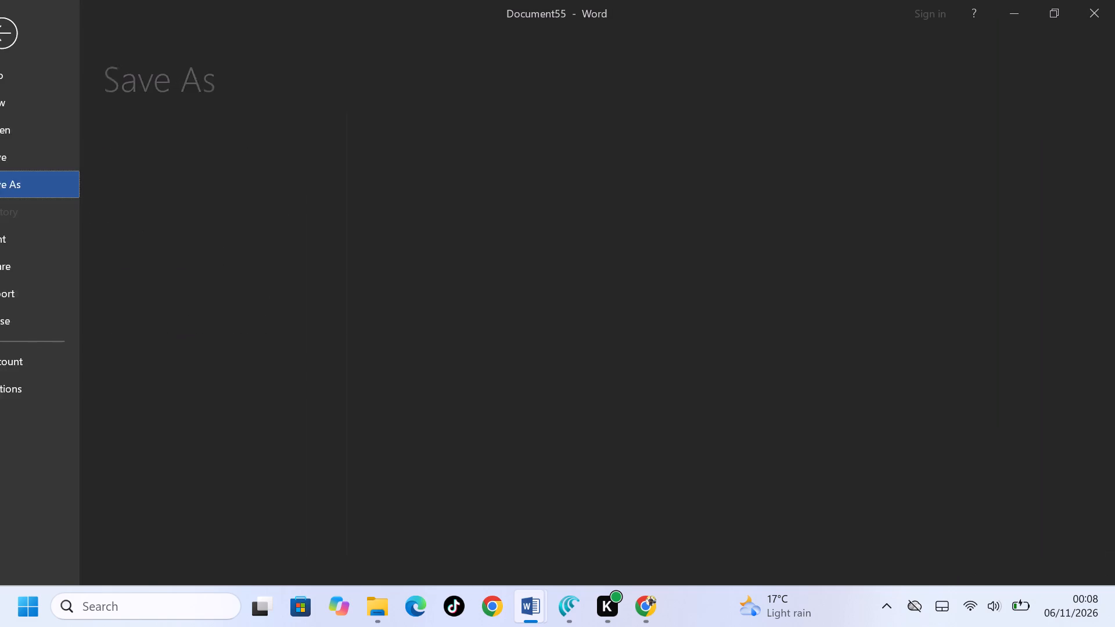
pyautogui.moveTo(584, 122); pyautogui.dragTo(555, 142)
pyautogui.doubleClick(555, 142)
pyautogui.press('Right')
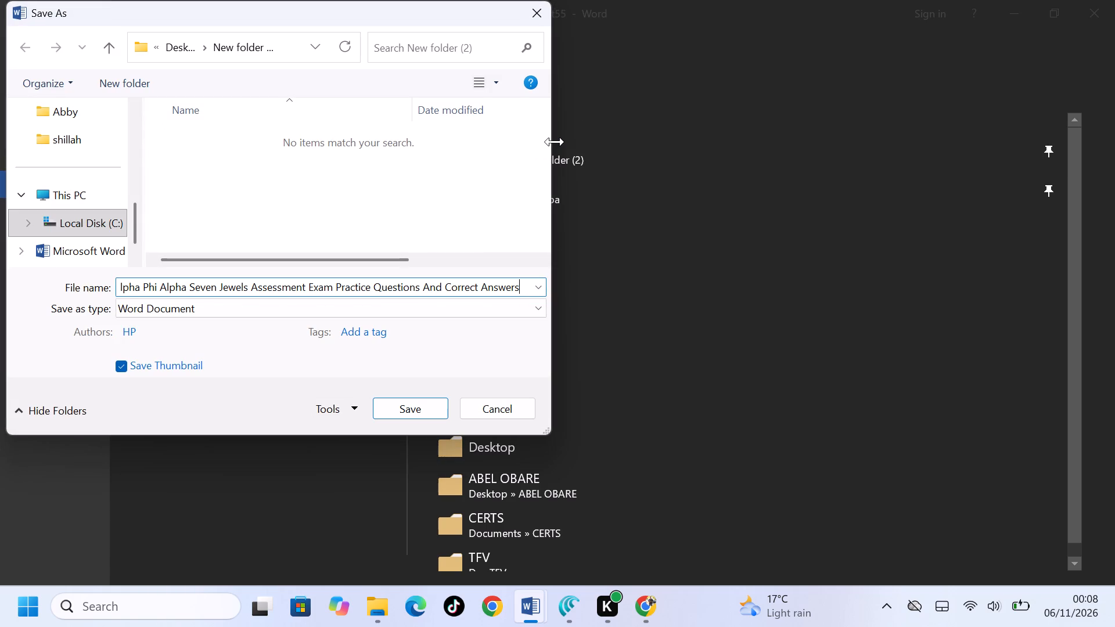
pyautogui.hotkey('ctrl', 'v')
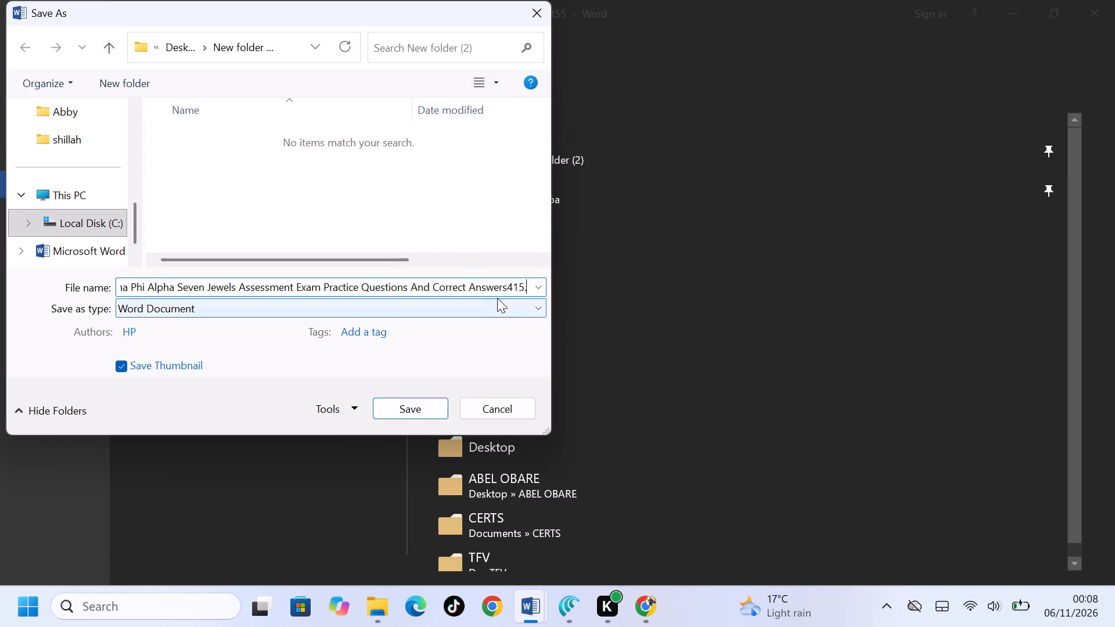
pyautogui.click(497, 298)
pyautogui.click(483, 311)
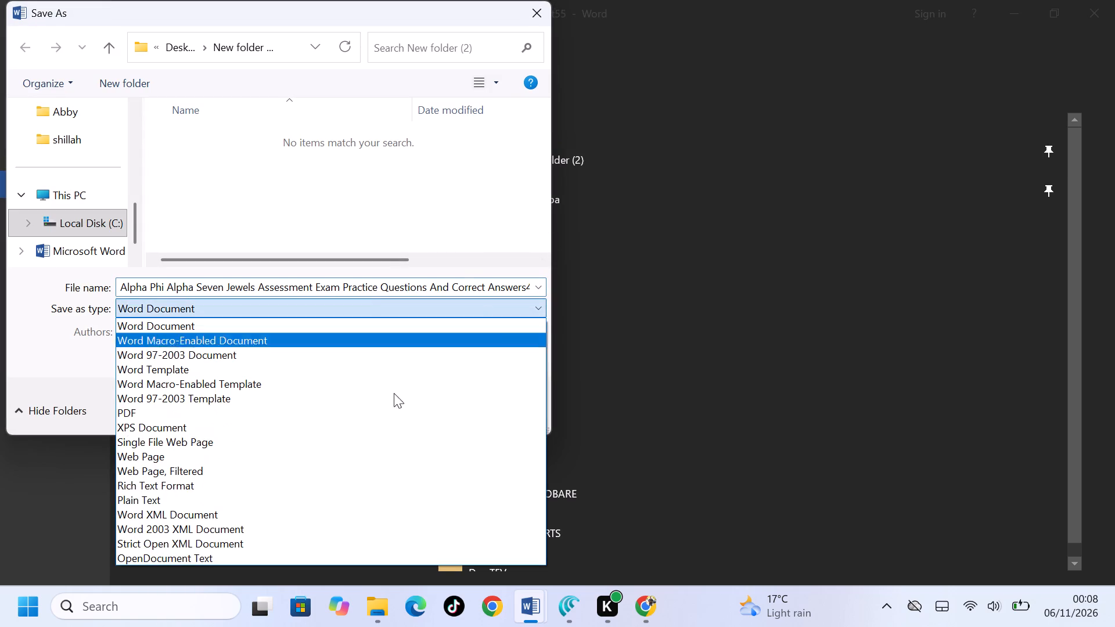
pyautogui.click(387, 408)
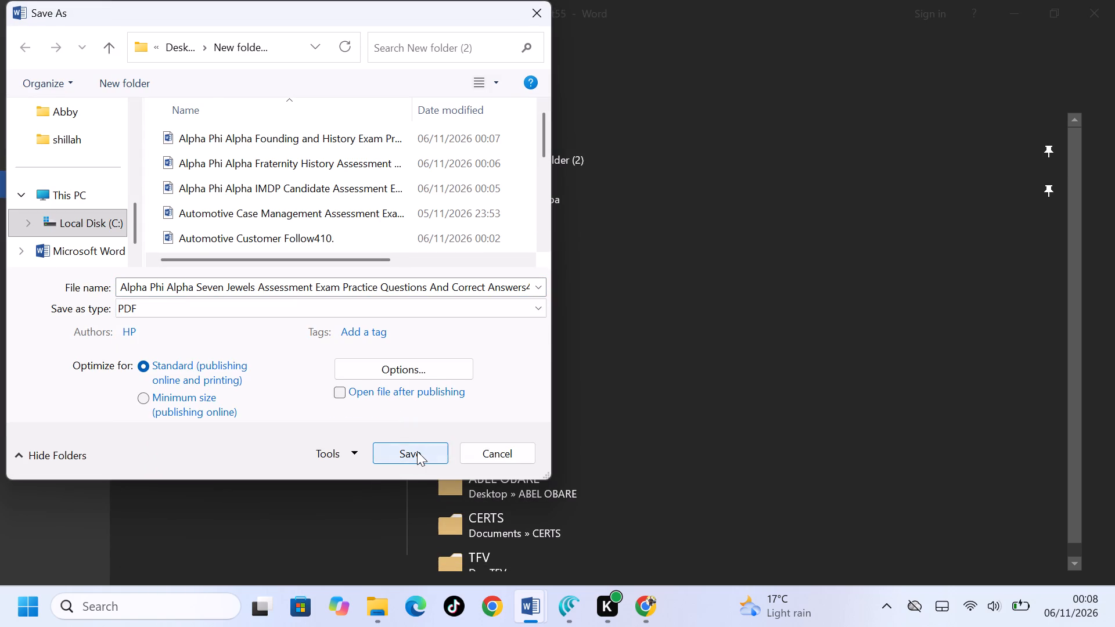
pyautogui.click(417, 451)
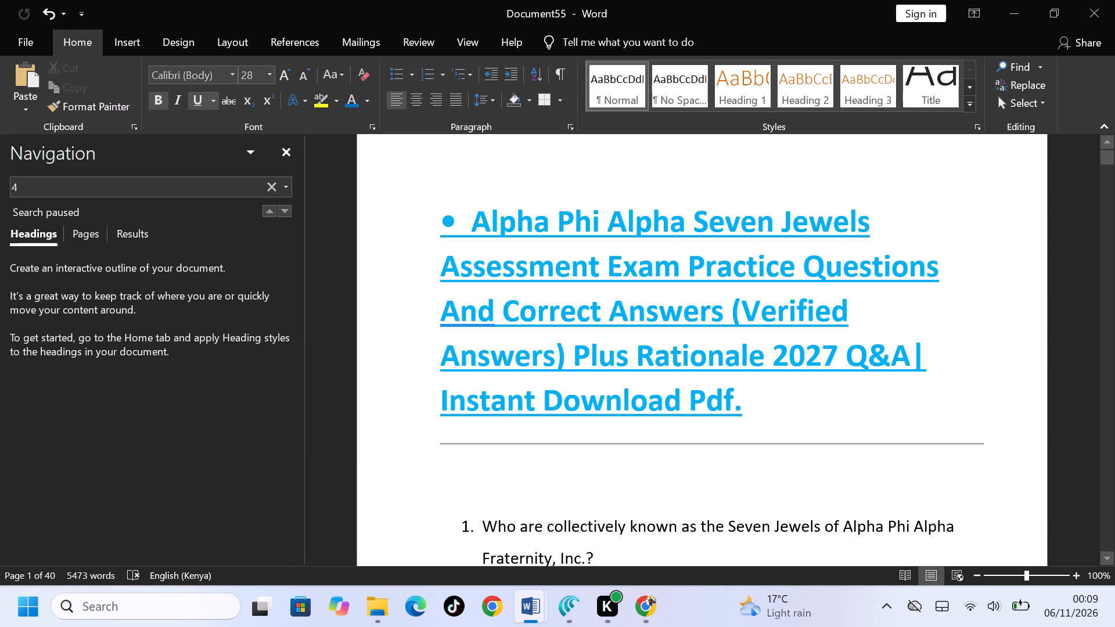
# Close the Alpha Phi Alpha Seven Jewels document without saving its changes.
pyautogui.click(1103, 0)
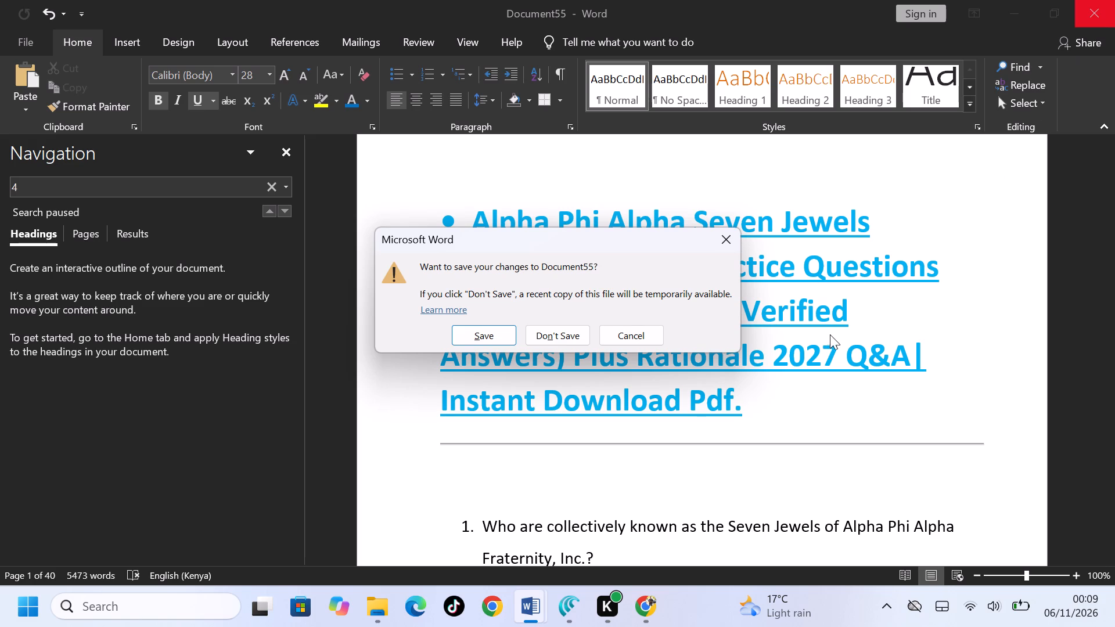
pyautogui.click(555, 338)
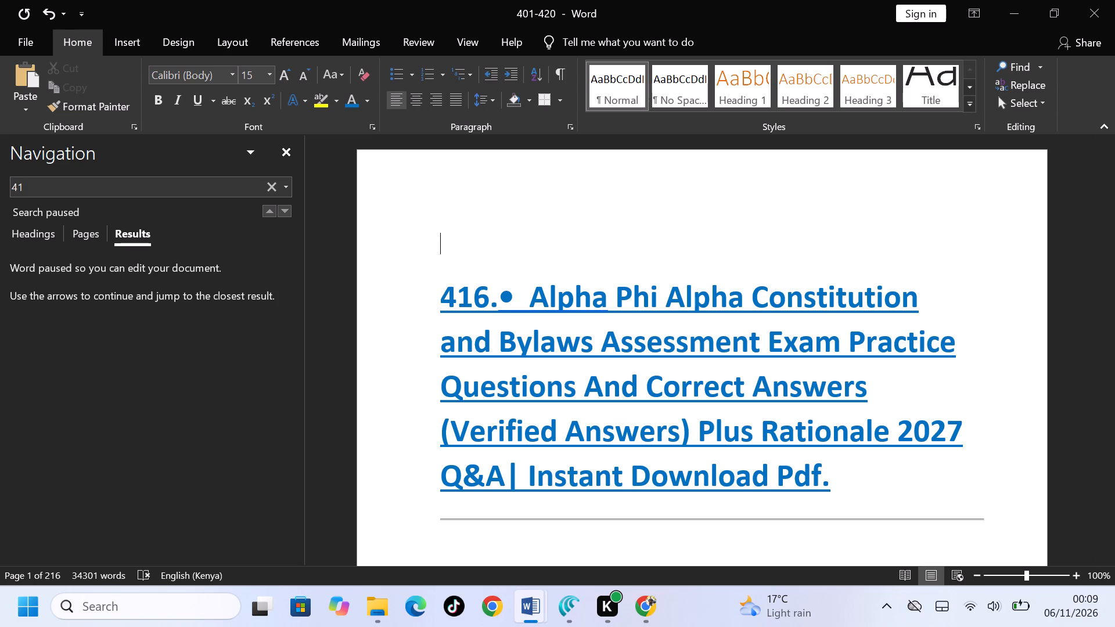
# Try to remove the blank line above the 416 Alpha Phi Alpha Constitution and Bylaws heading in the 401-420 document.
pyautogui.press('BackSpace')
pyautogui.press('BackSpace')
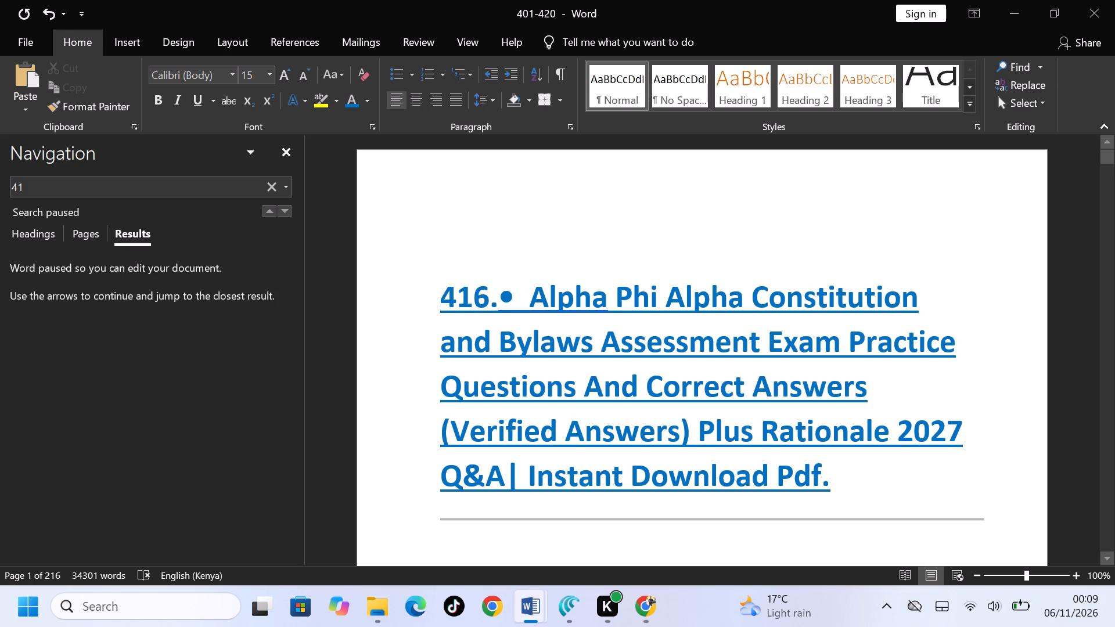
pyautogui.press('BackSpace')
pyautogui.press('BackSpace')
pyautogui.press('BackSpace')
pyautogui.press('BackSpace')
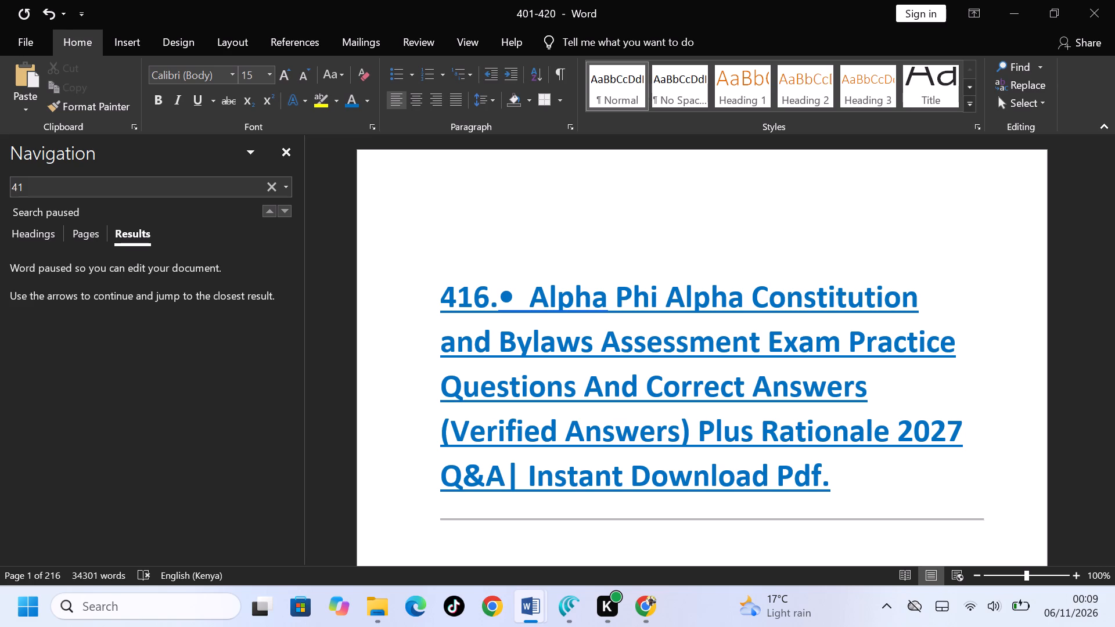
# Select the 416 Alpha Phi Alpha Constitution and Bylaws exam, from its last rationale just above the 417 heading back towards its title.
pyautogui.click(286, 208)
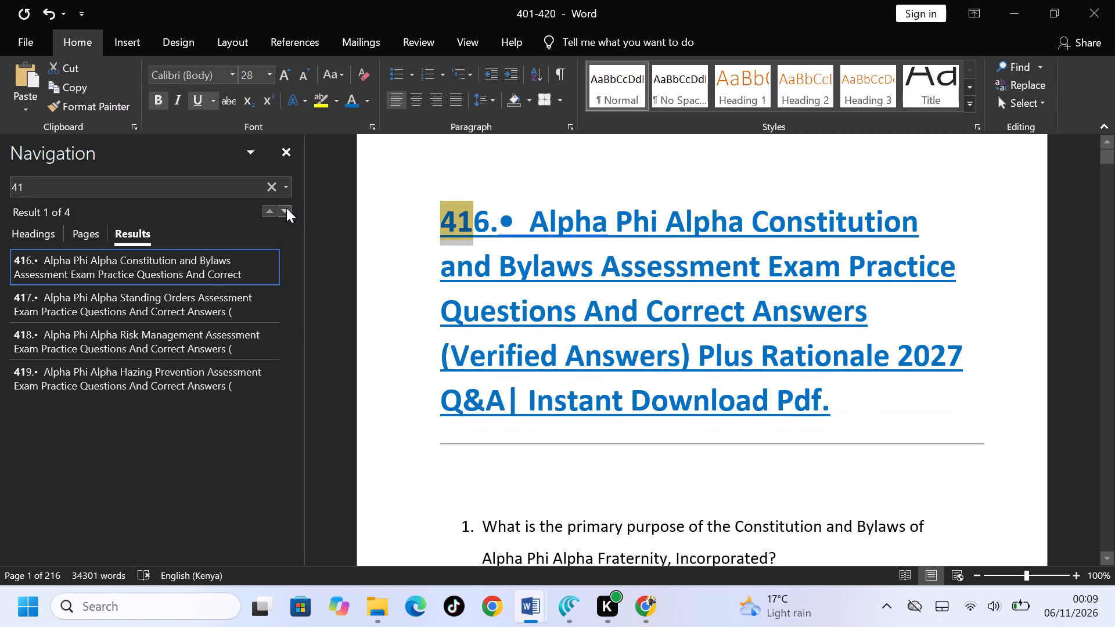
pyautogui.click(286, 208)
pyautogui.scroll(1, 525, 257)
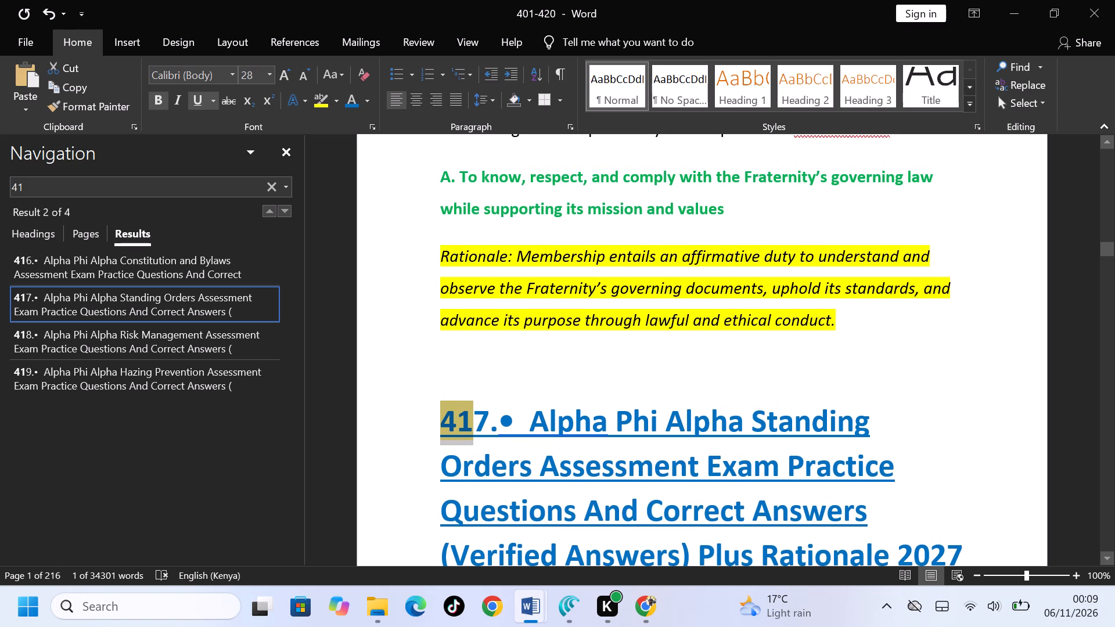
pyautogui.click(873, 330)
pyautogui.click(873, 330)
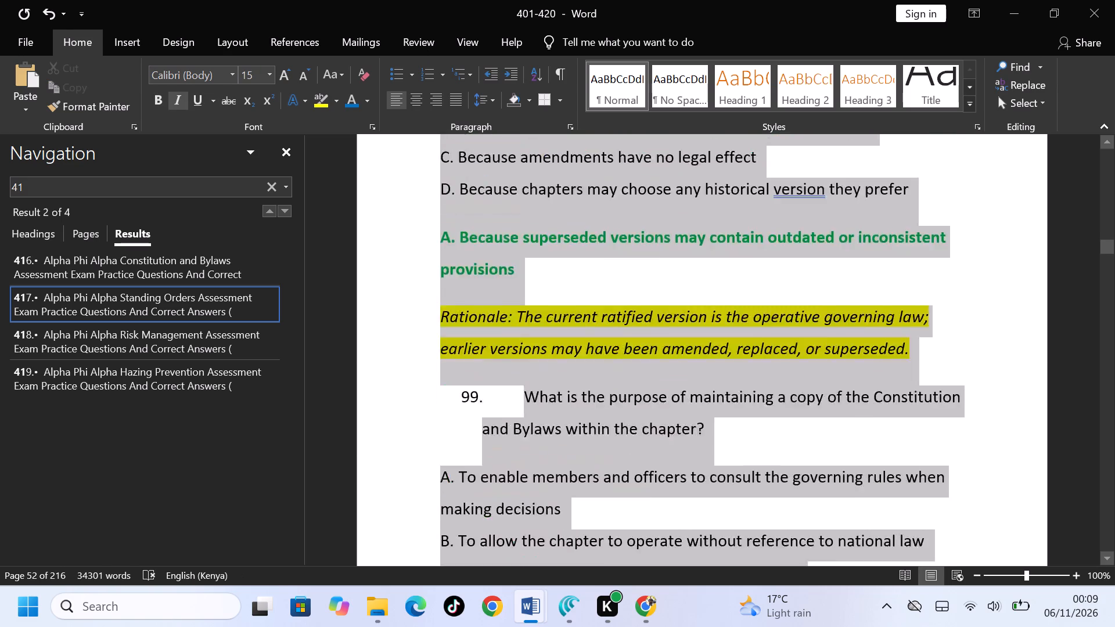
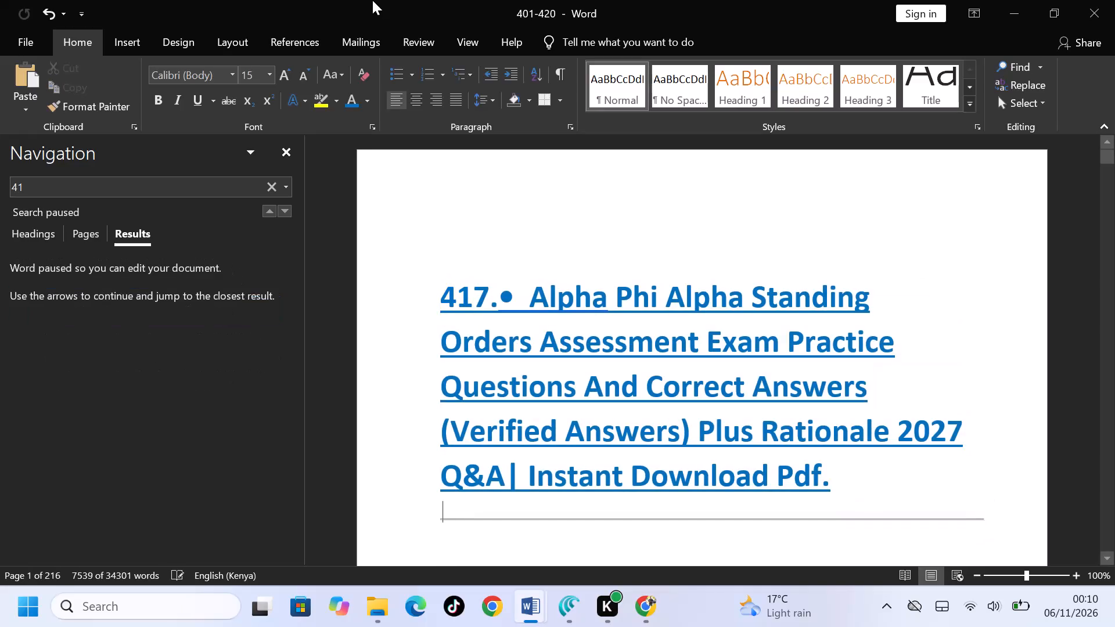
# Paste the cut 416 Alpha Phi Alpha Constitution and Bylaws exam into a new blank document.
pyautogui.hotkey('ctrl', 'n')
pyautogui.hotkey('ctrl', 'v')
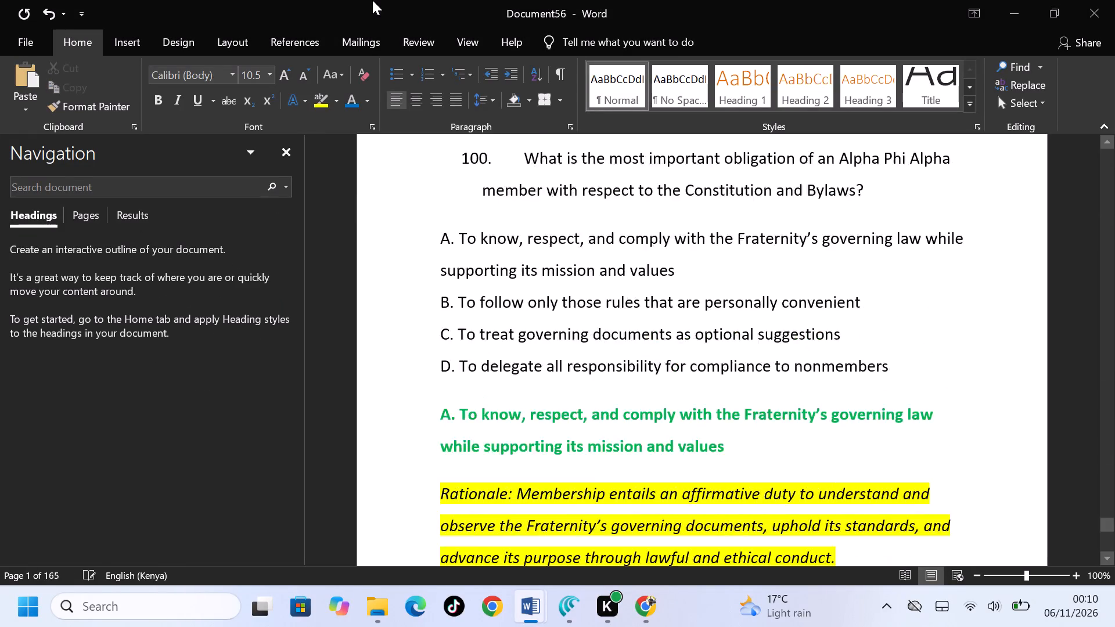
# Search the new document for 4 to reach its title, and cut the "416." number from the start of the title.
pyautogui.click(180, 183)
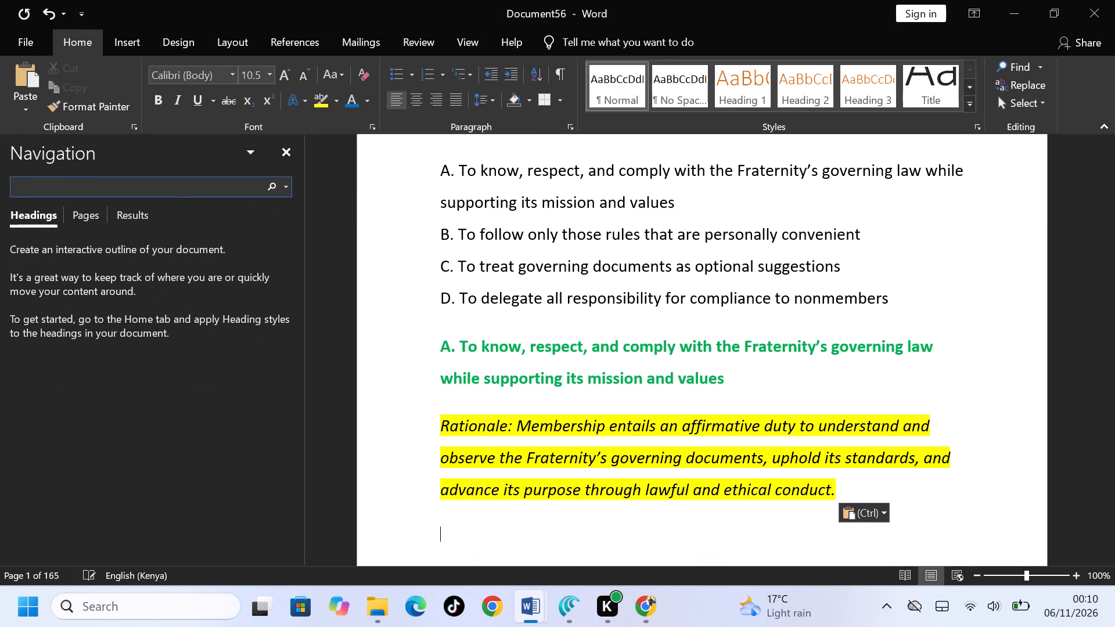
pyautogui.press('4')
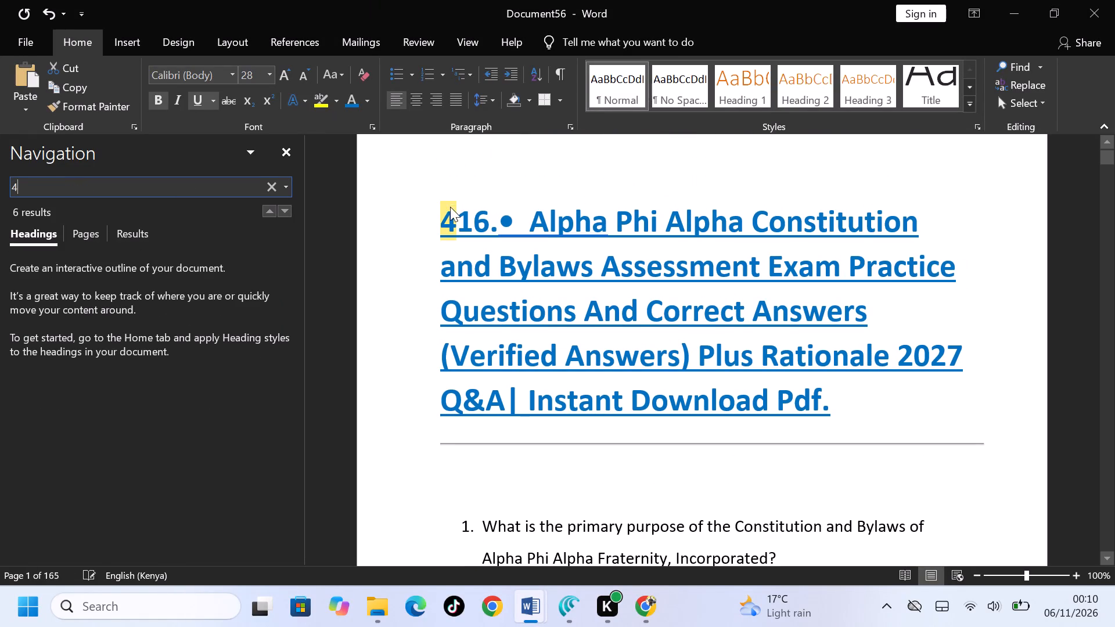
pyautogui.click(446, 216)
pyautogui.moveTo(446, 216); pyautogui.dragTo(496, 224)
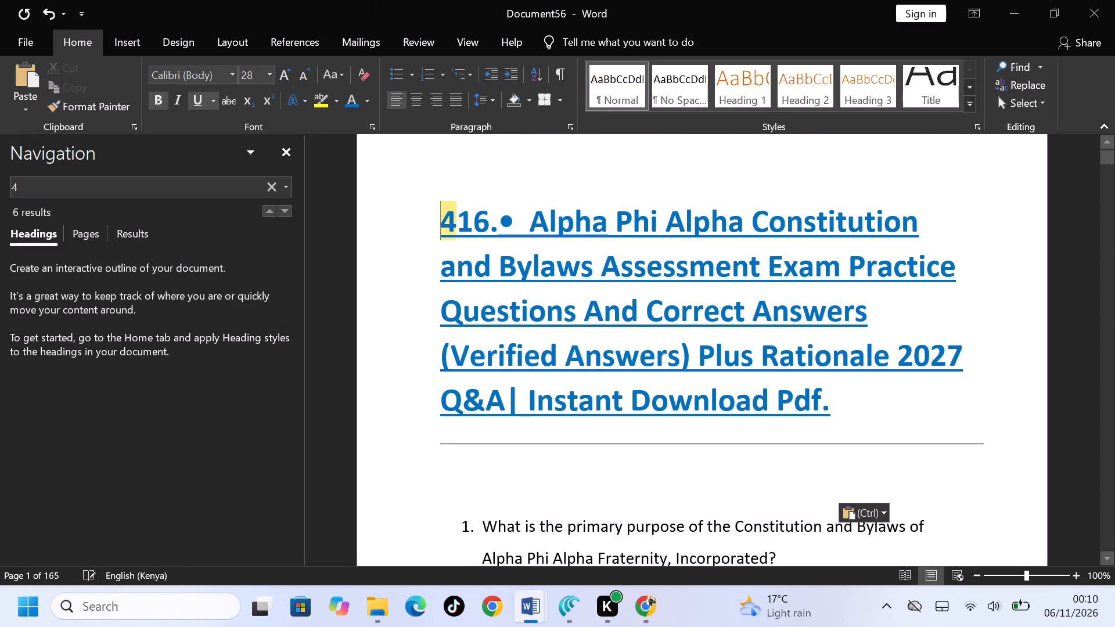
pyautogui.moveTo(496, 224); pyautogui.dragTo(505, 202)
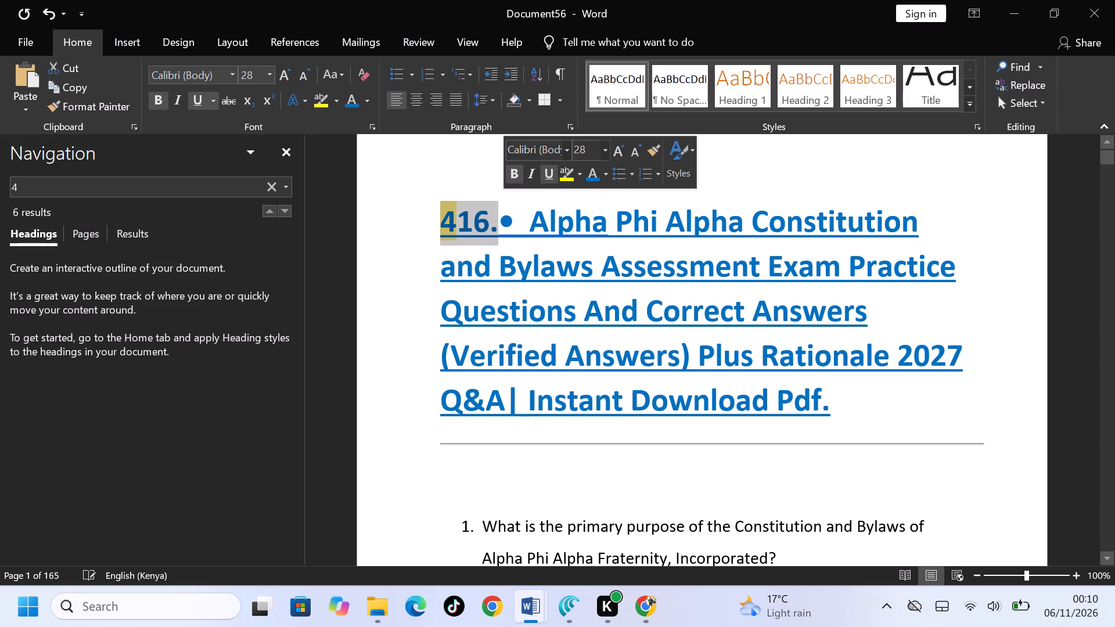
pyautogui.hotkey('ctrl', 'x')
# Save the document as a PDF in the desktop's New folder (2), appending the cut "416." to the suggested file name.
pyautogui.hotkey('ctrl', 's')
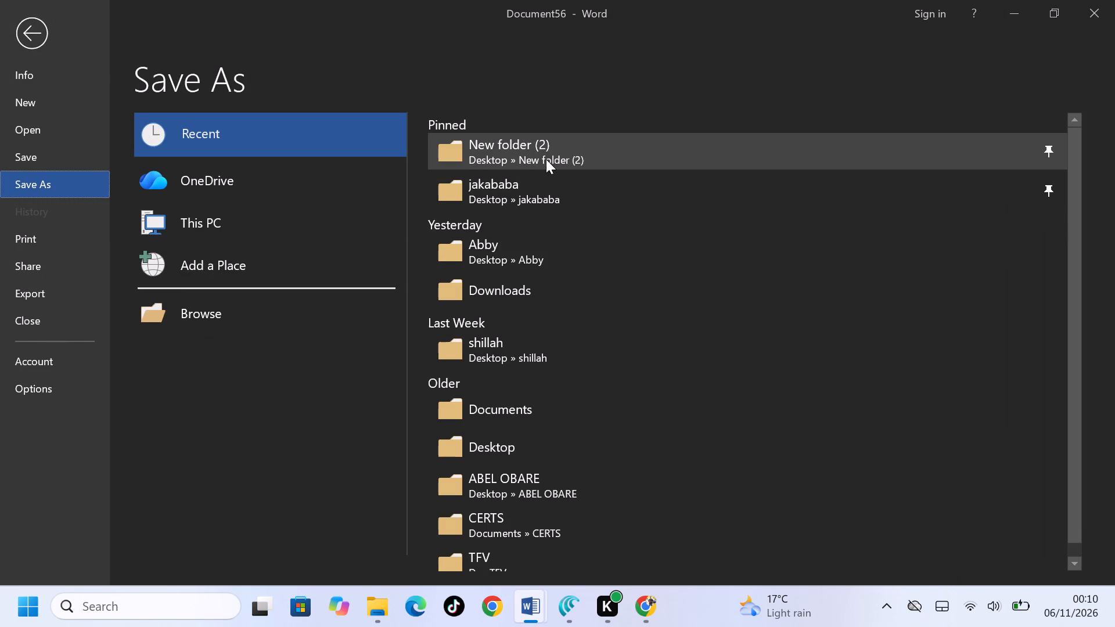
pyautogui.doubleClick(546, 159)
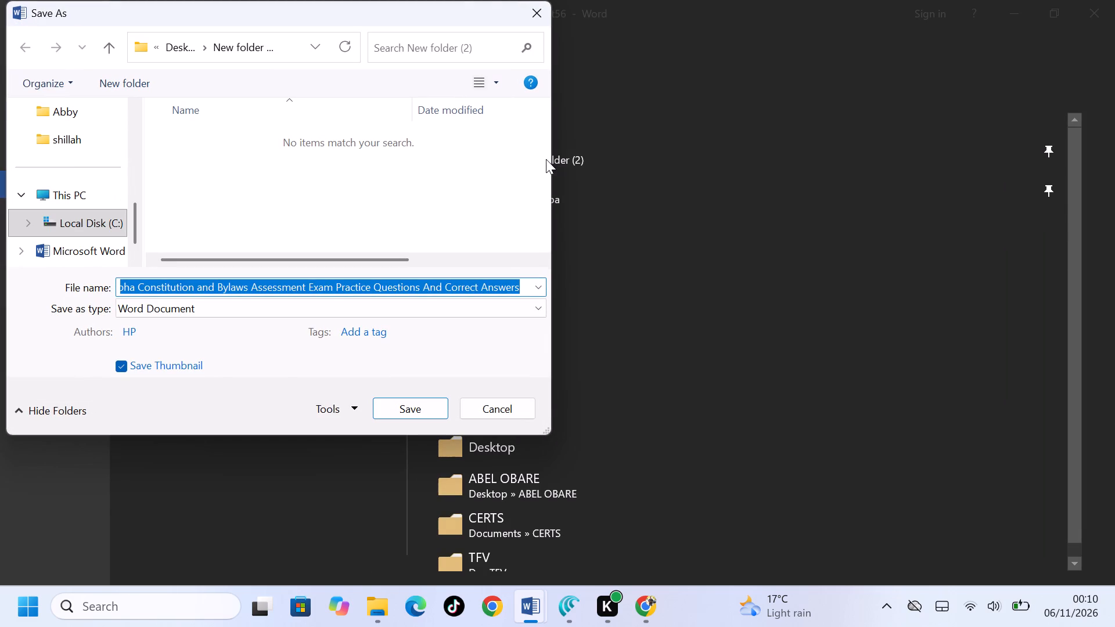
pyautogui.press('Right')
pyautogui.hotkey('ctrl', 'v')
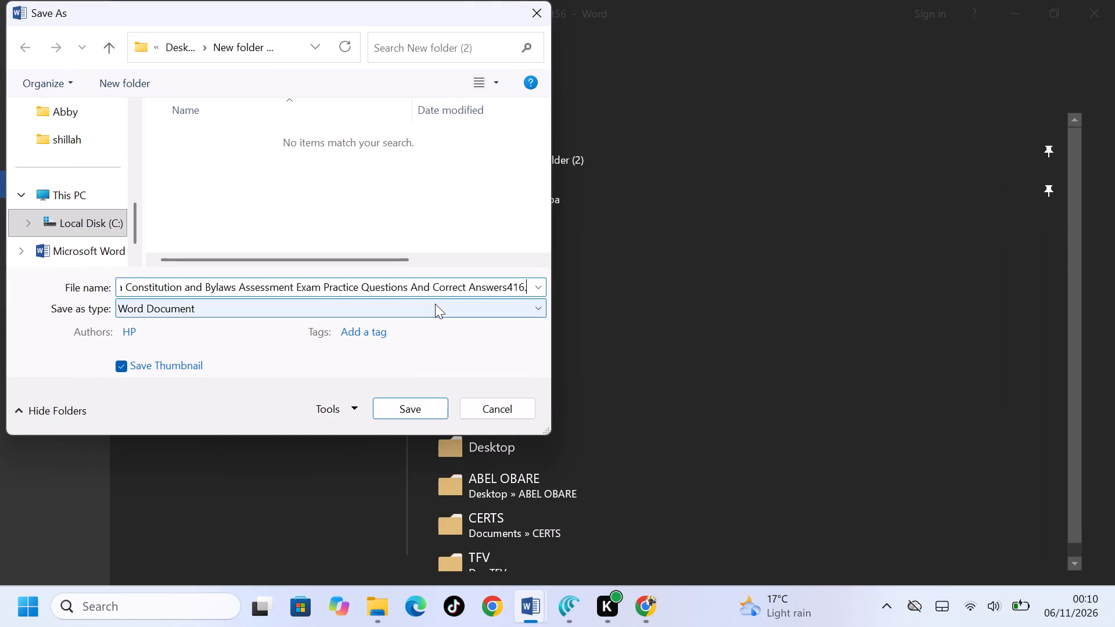
pyautogui.click(435, 304)
pyautogui.click(355, 413)
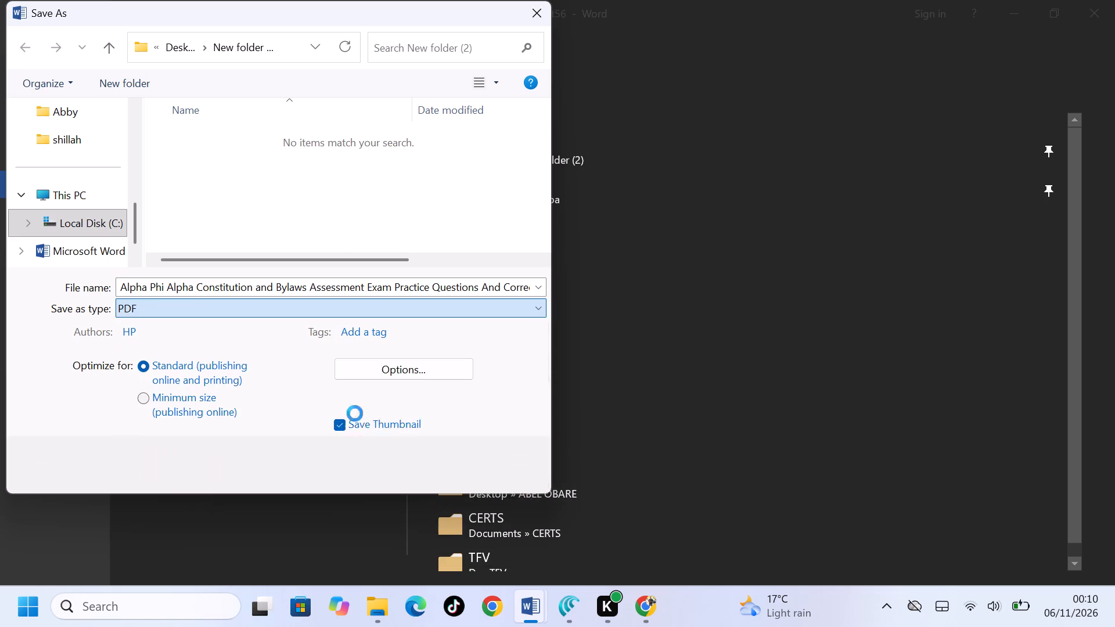
pyautogui.click(403, 453)
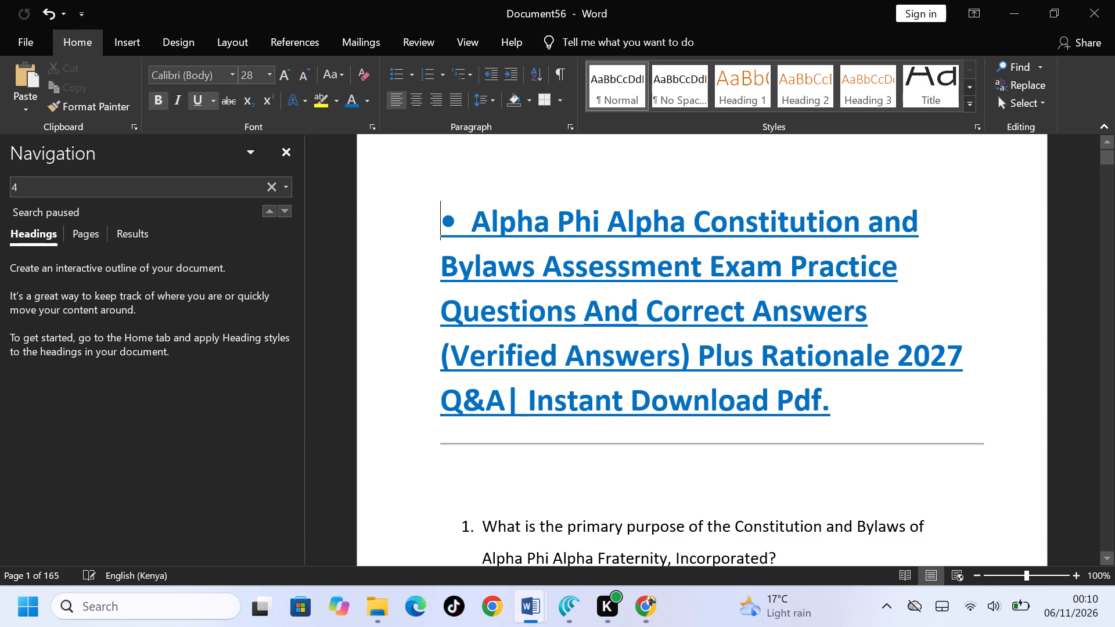
# Close the Alpha Phi Alpha Constitution and Bylaws document without saving its changes.
pyautogui.scroll(-7, 536, 545)
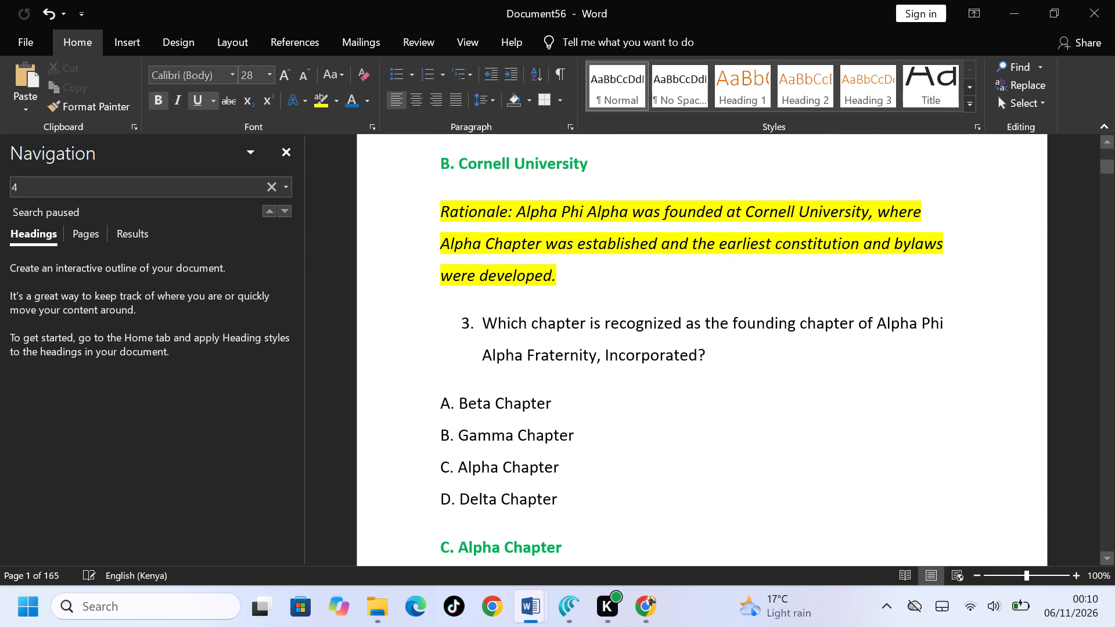
pyautogui.click(1110, 0)
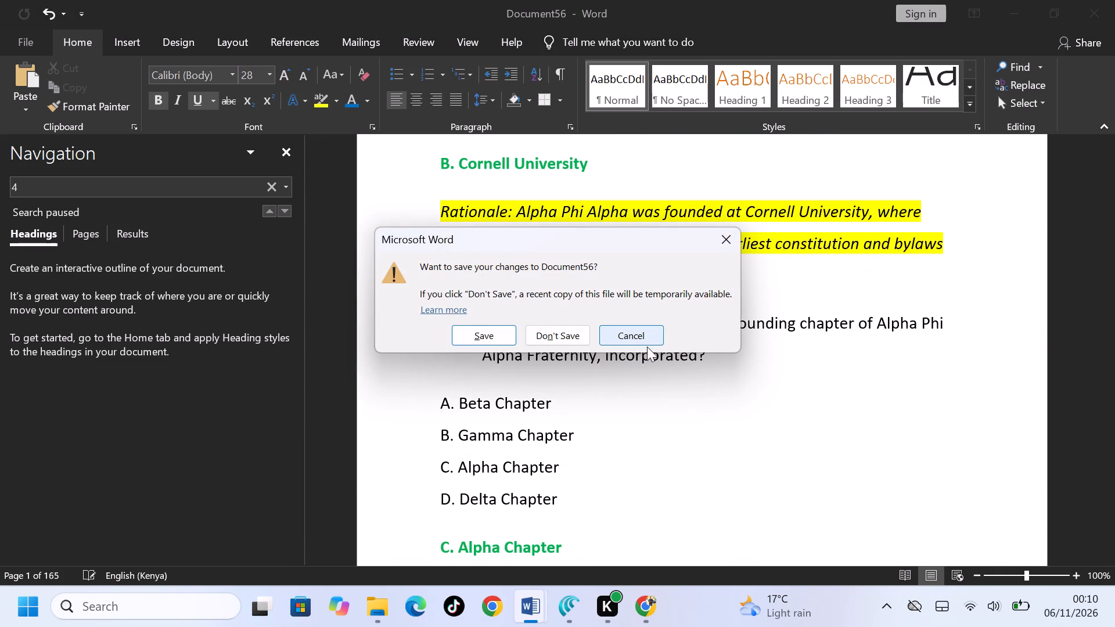
pyautogui.click(564, 330)
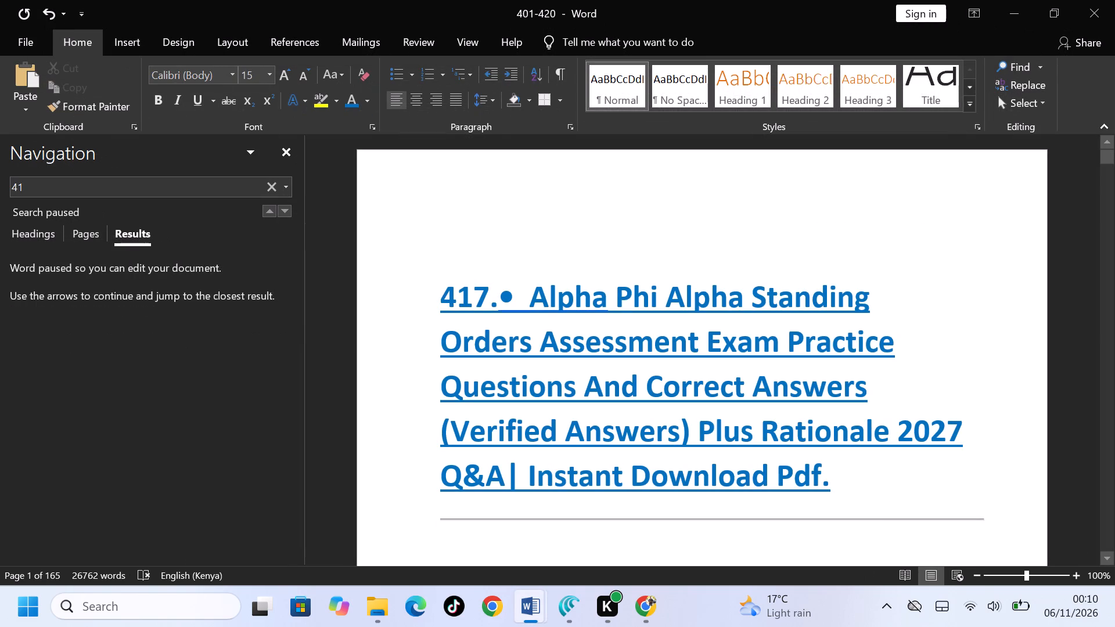
# Remove the blank line above the 417 Alpha Phi Alpha Standing Orders heading in the 401-420 document.
pyautogui.press('BackSpace')
pyautogui.press('BackSpace')
pyautogui.press('Delete')
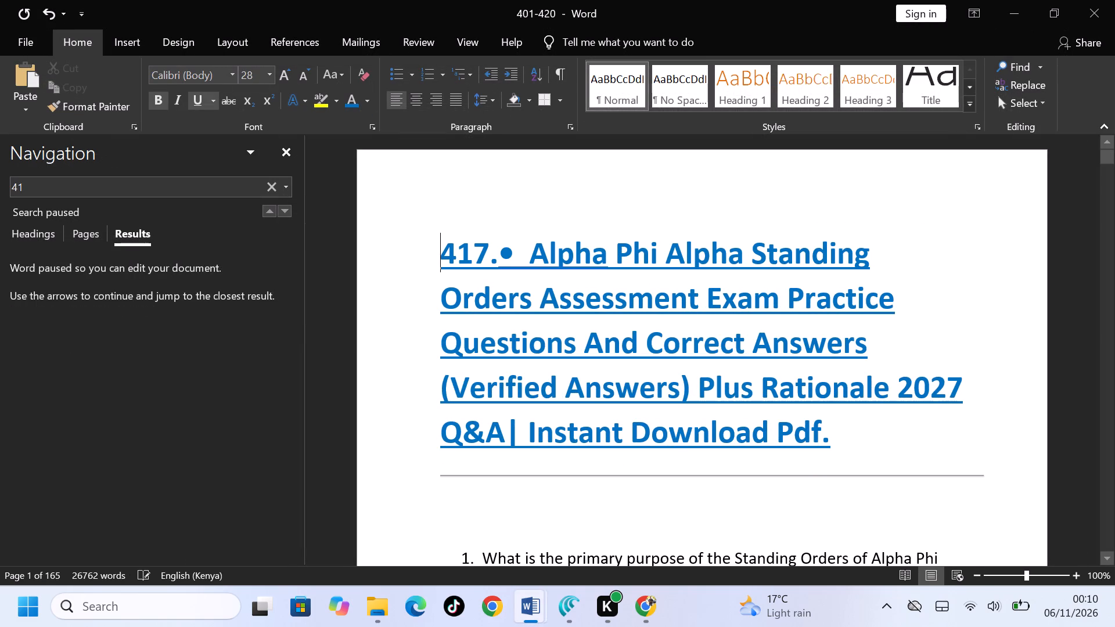
# Move the whole 417 Alpha Phi Alpha Standing Orders exam, from its title to just above the 418 heading, into a new blank document.
pyautogui.click(286, 212)
pyautogui.click(286, 212)
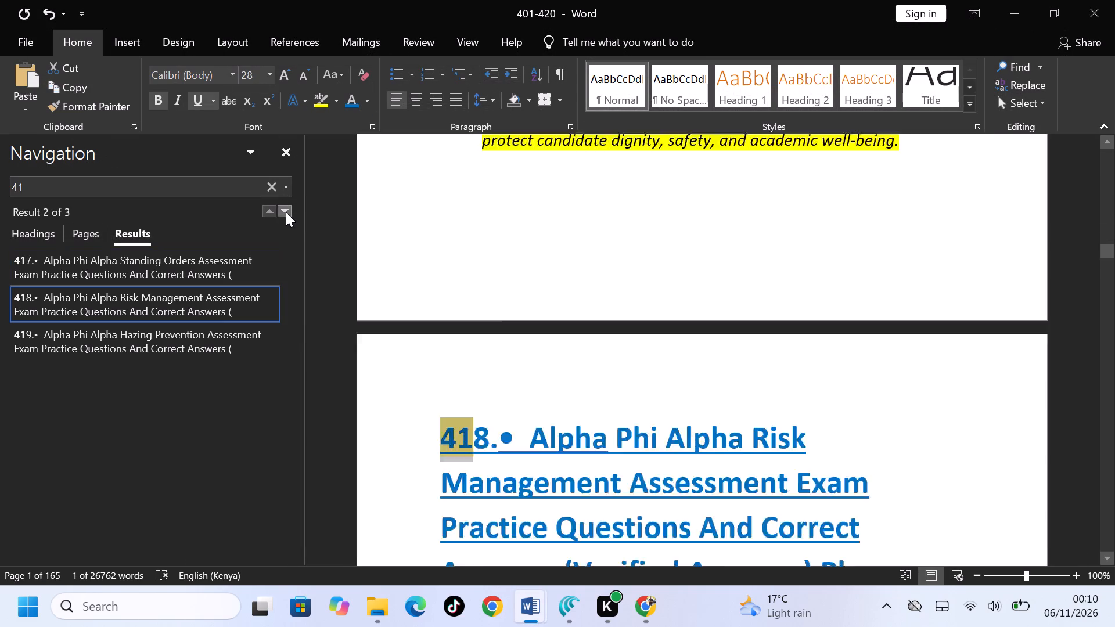
pyautogui.scroll(1, 556, 249)
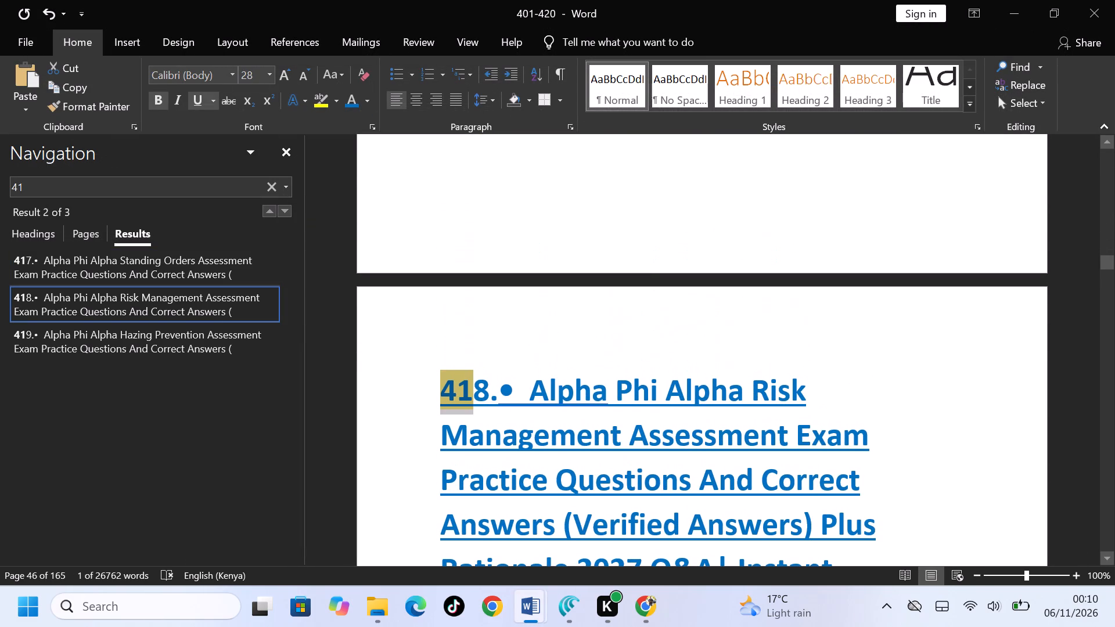
pyautogui.scroll(1, 556, 249)
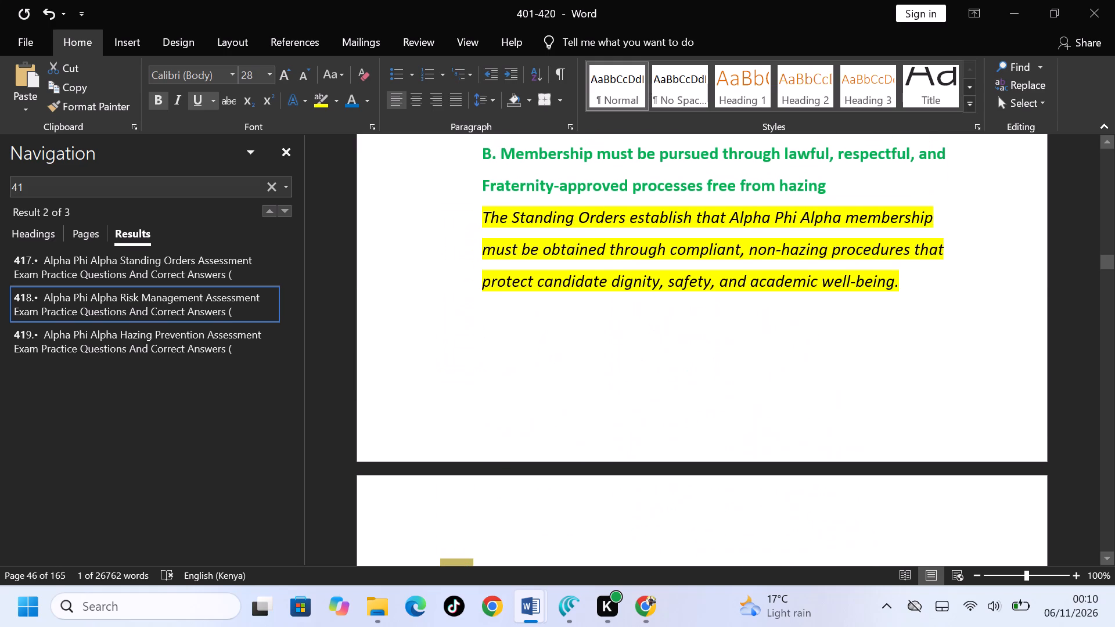
pyautogui.click(923, 303)
pyautogui.moveTo(923, 303); pyautogui.dragTo(589, 0)
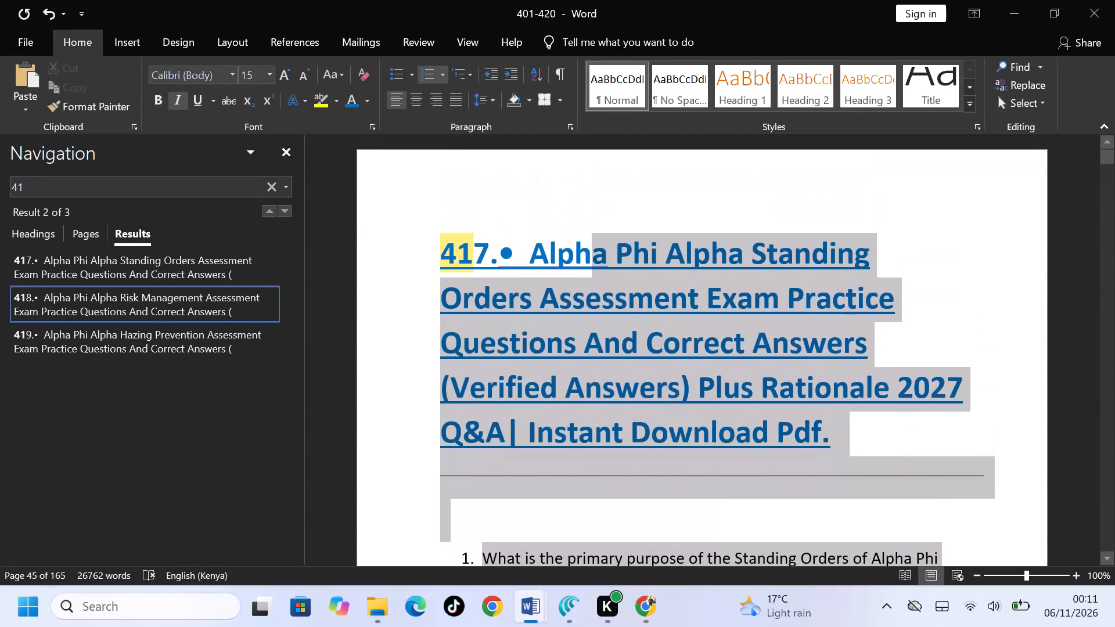
pyautogui.moveTo(589, 0); pyautogui.dragTo(220, 0)
pyautogui.hotkey('ctrl', 'x')
pyautogui.hotkey('ctrl', 'n')
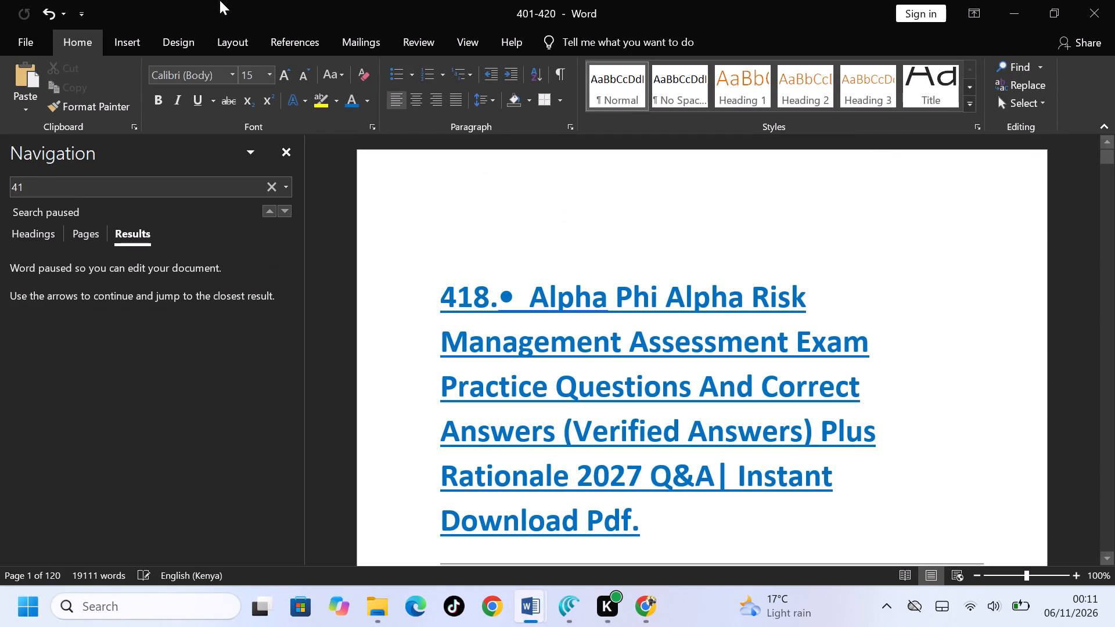
pyautogui.hotkey('ctrl', 'v')
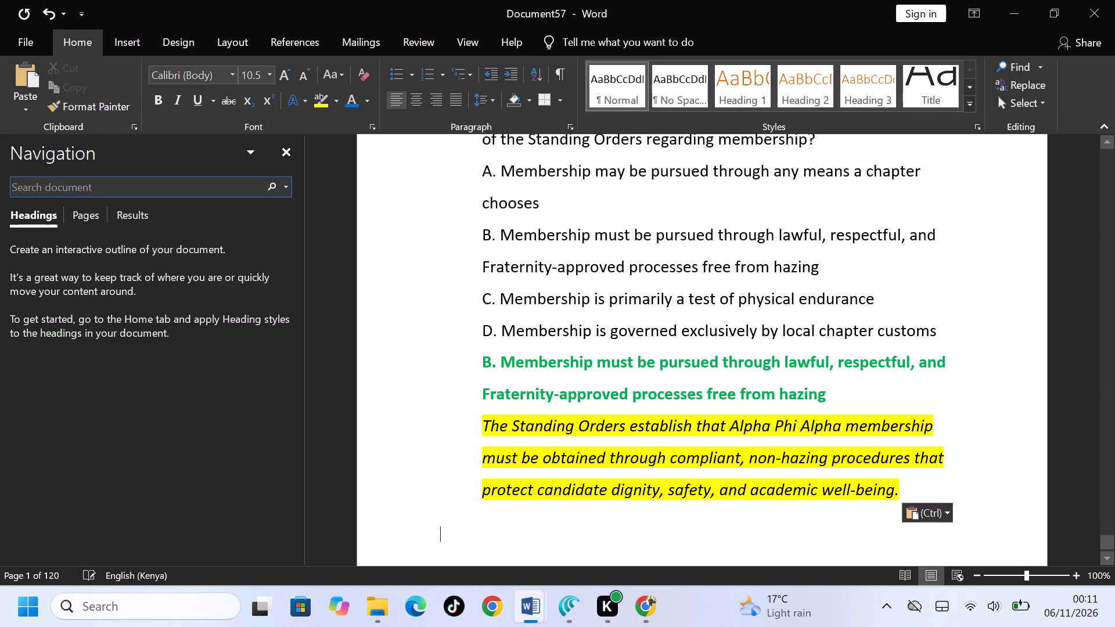
# Search the new document for 4 to reach its title, and cut the "417." number from the start of the title.
pyautogui.click(56, 186)
pyautogui.press('4')
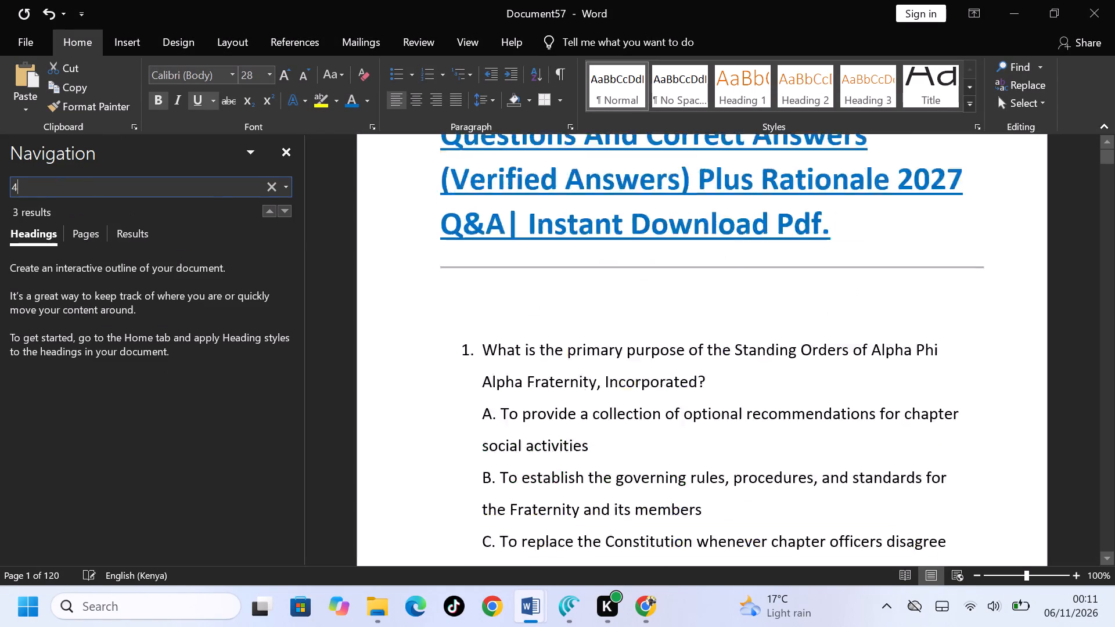
pyautogui.click(431, 230)
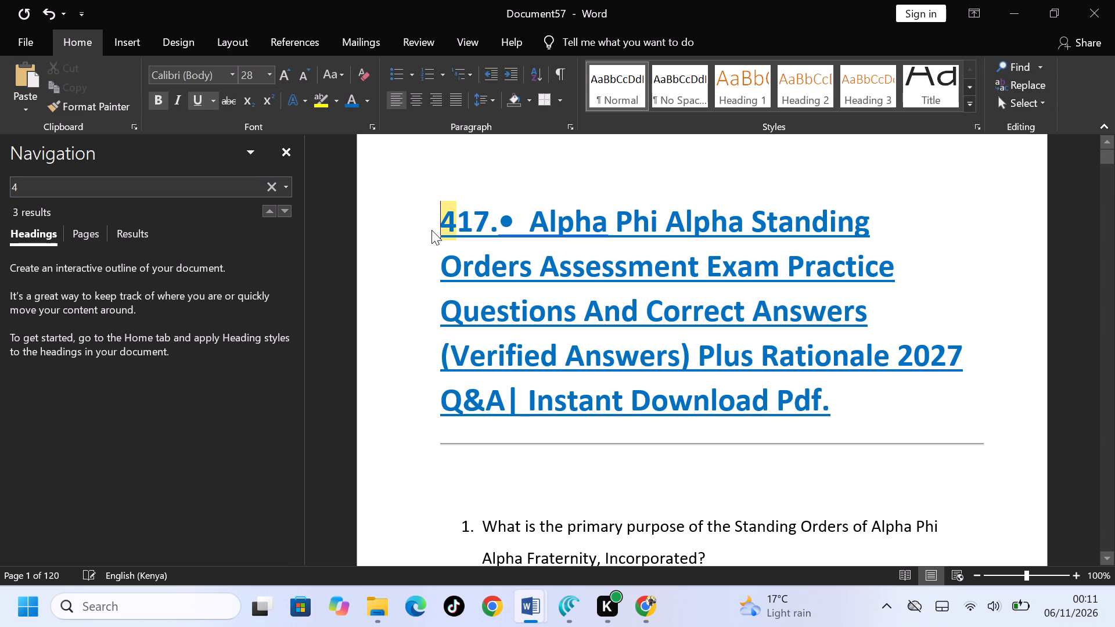
pyautogui.click(431, 230)
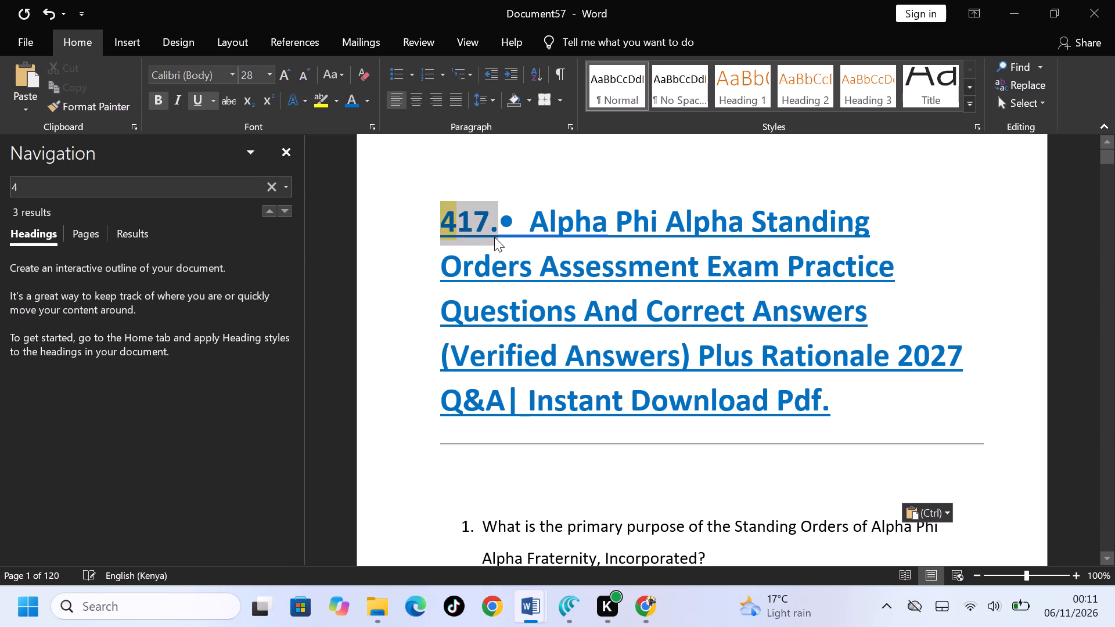
pyautogui.click(494, 237)
pyautogui.hotkey('ctrl', 'x')
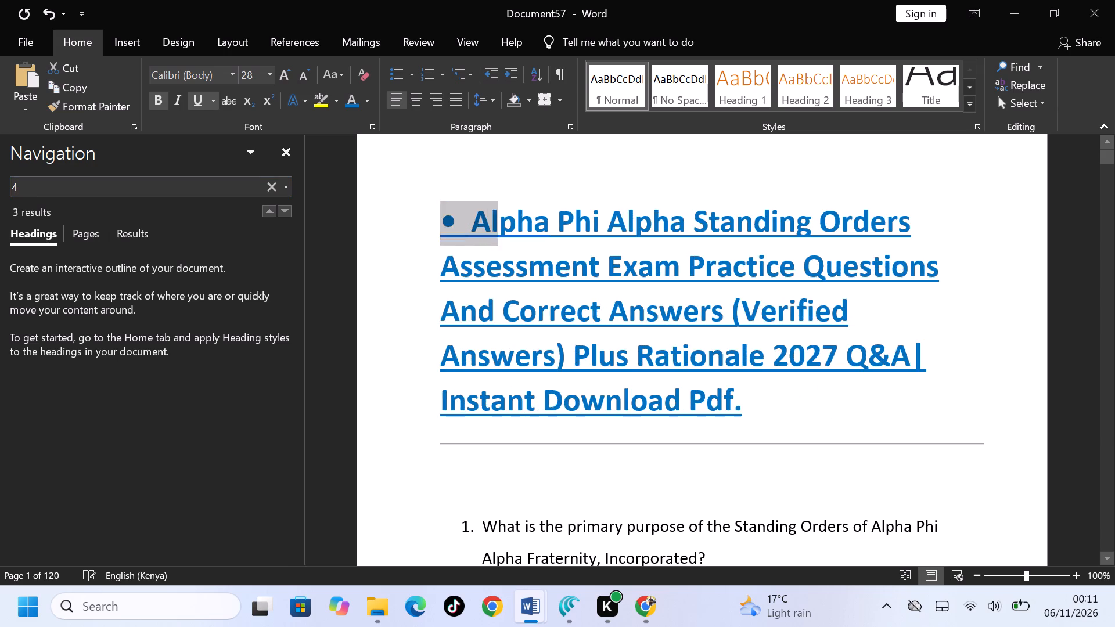
# Save the document as a PDF in the desktop's New folder (2), appending the cut "417." to the suggested file name.
pyautogui.hotkey('ctrl', 's')
pyautogui.doubleClick(527, 144)
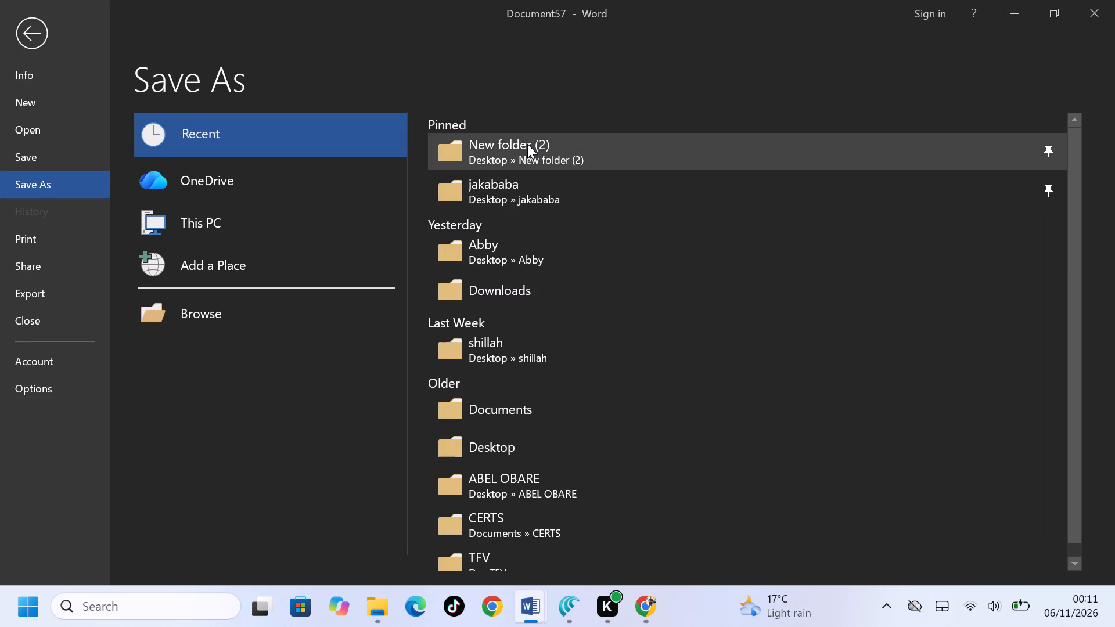
pyautogui.press('Right')
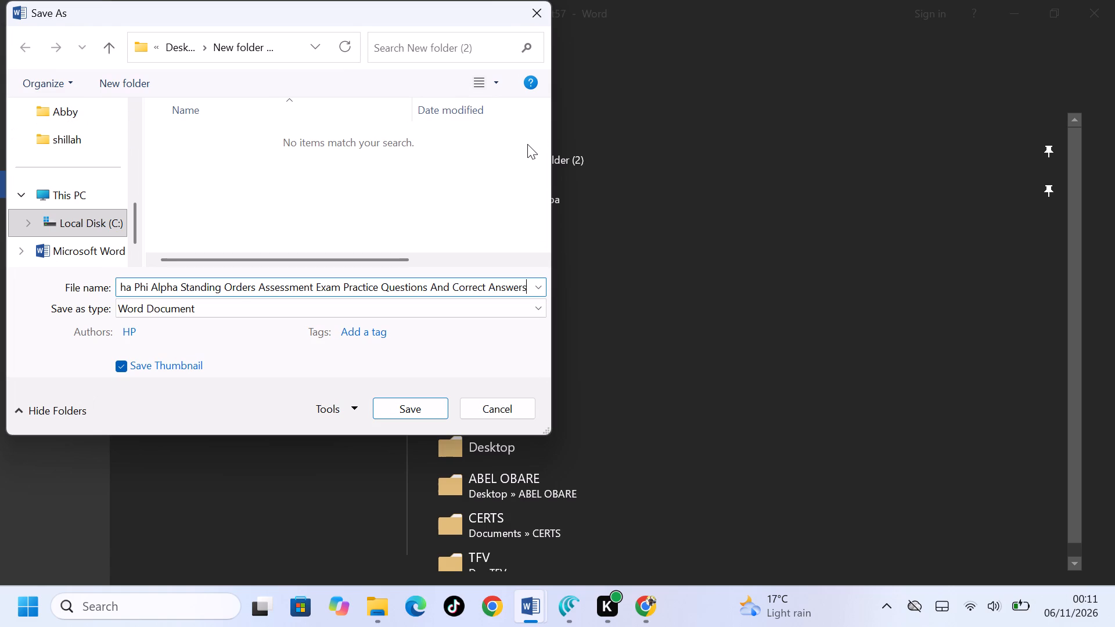
pyautogui.hotkey('ctrl', 'v')
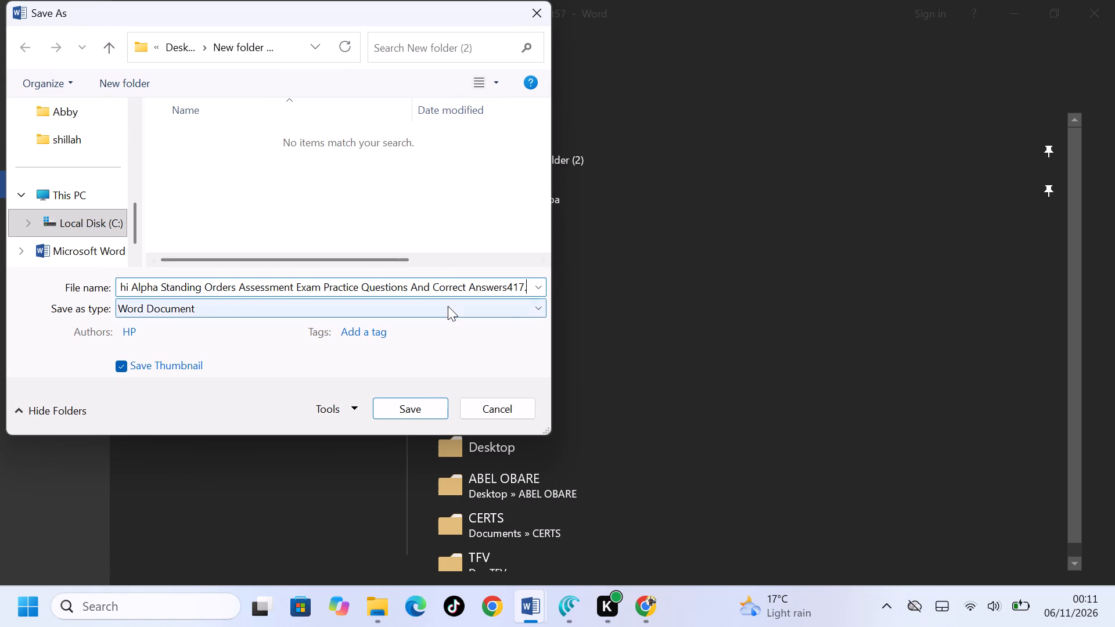
pyautogui.click(448, 306)
pyautogui.click(295, 415)
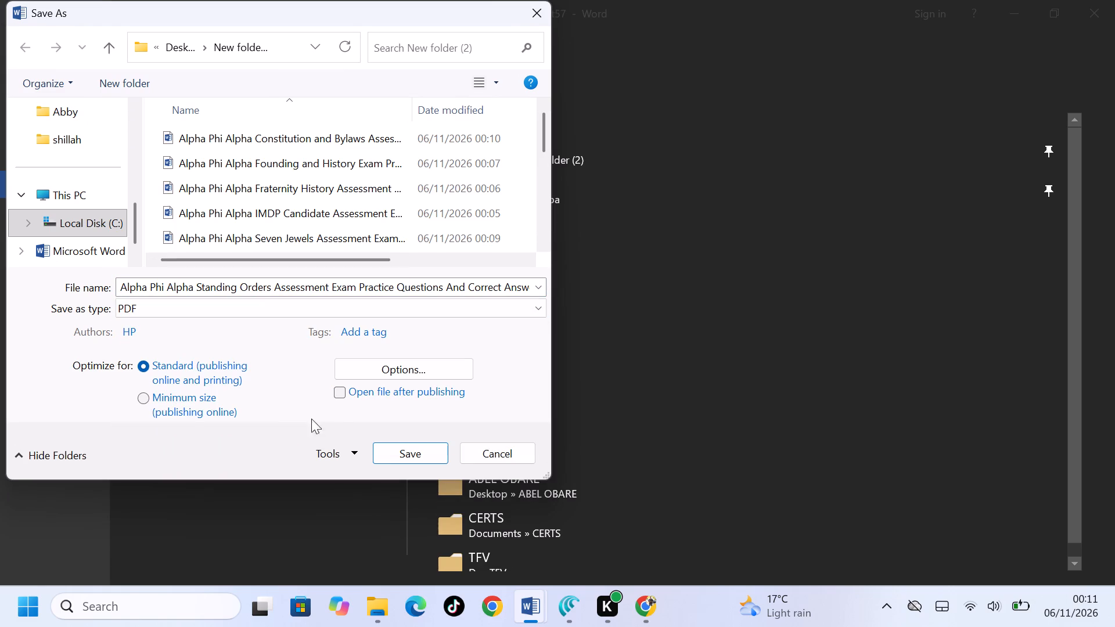
pyautogui.click(400, 457)
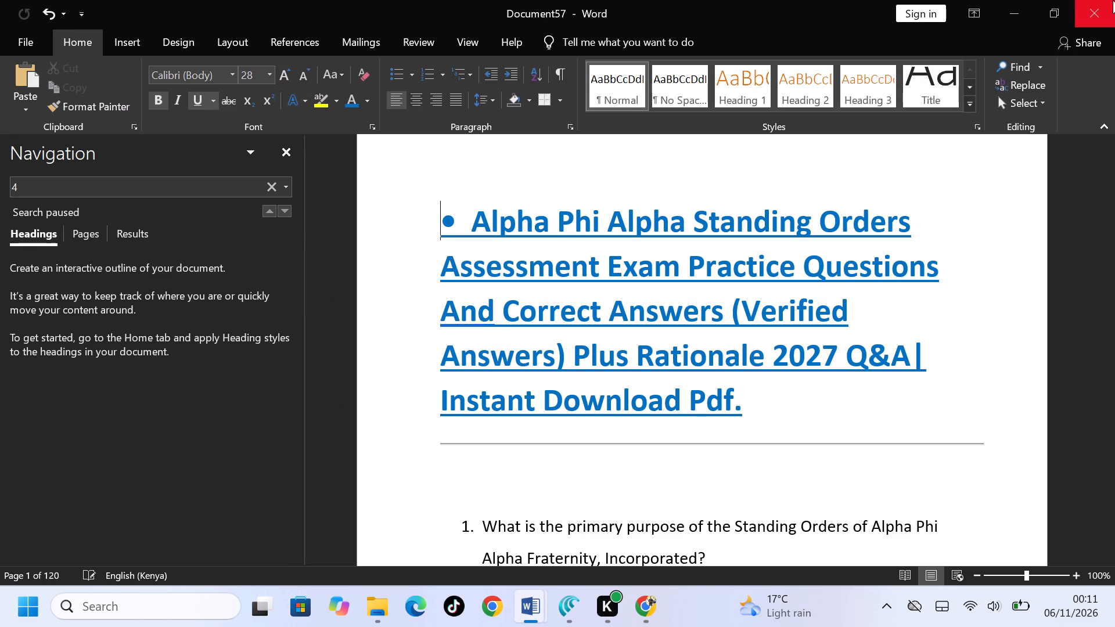
# Close the Alpha Phi Alpha Standing Orders document without saving its changes.
pyautogui.click(1113, 0)
pyautogui.click(568, 329)
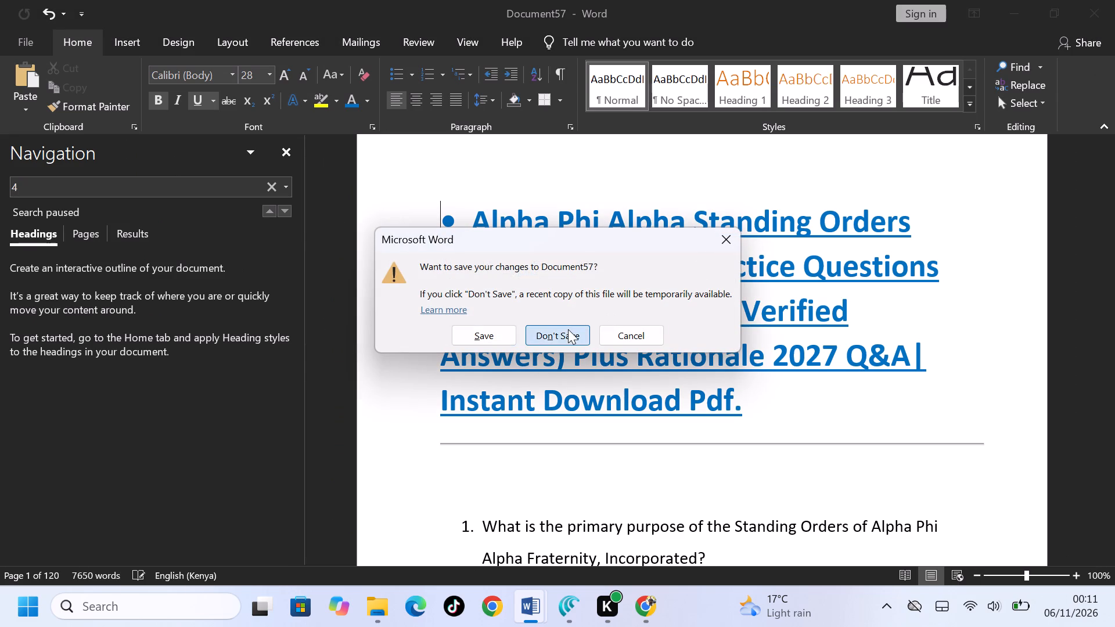
# Remove the blank line above the 418 Alpha Phi Alpha Risk Management heading in the 401-420 document.
pyautogui.press('BackSpace')
pyautogui.press('BackSpace')
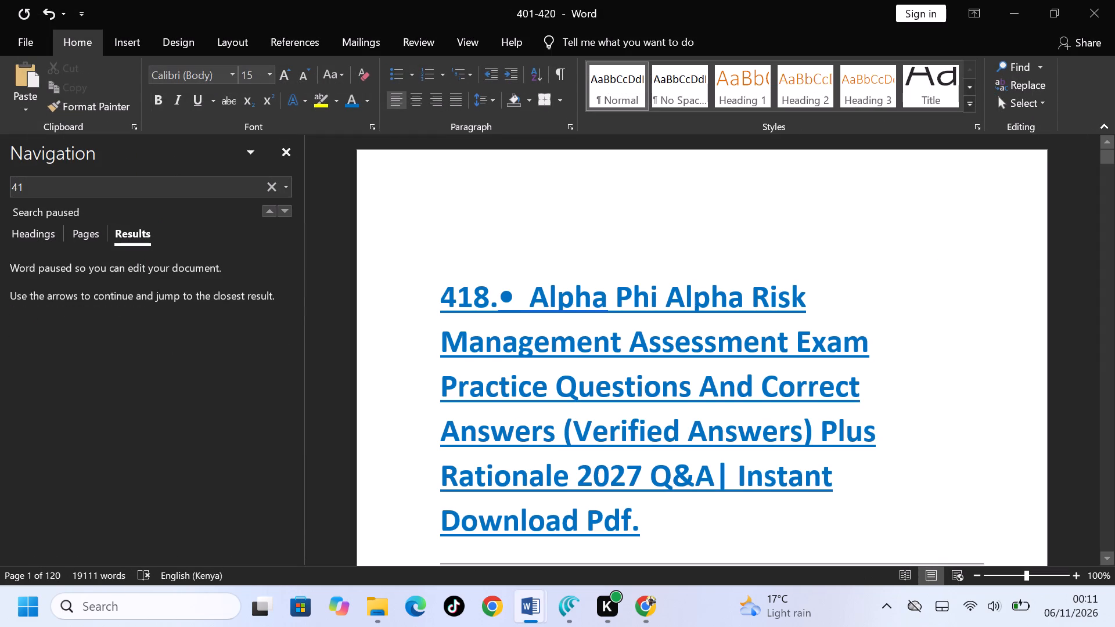
pyautogui.press('Delete')
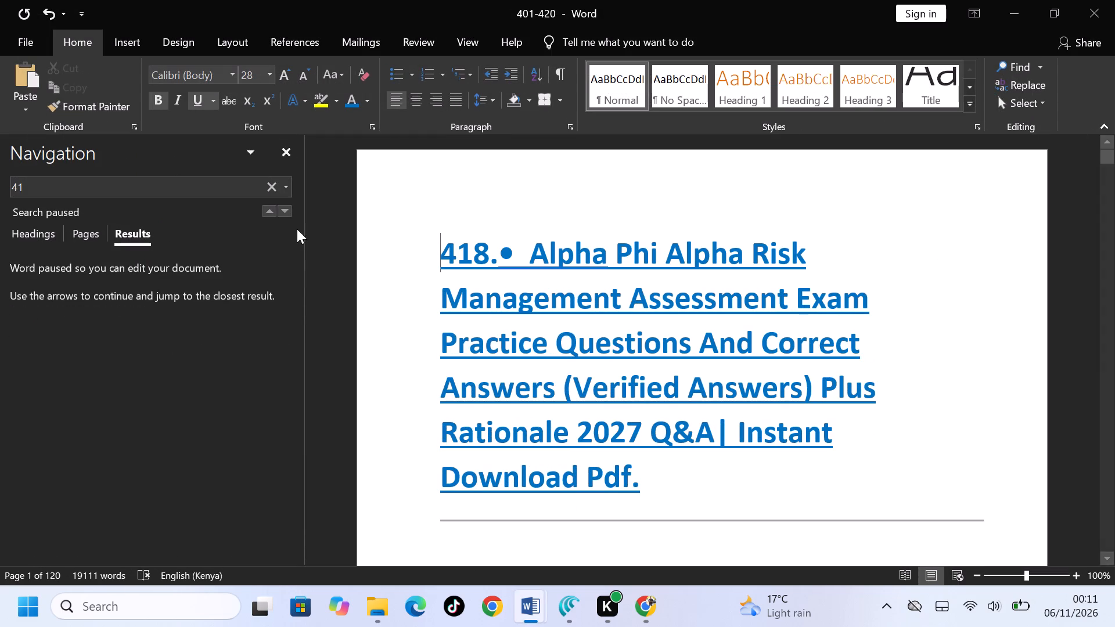
# Cut the whole 418 Alpha Phi Alpha Risk Management exam, ending just before the 419 heading, and paste it into a new blank document.
pyautogui.click(290, 212)
pyautogui.click(290, 212)
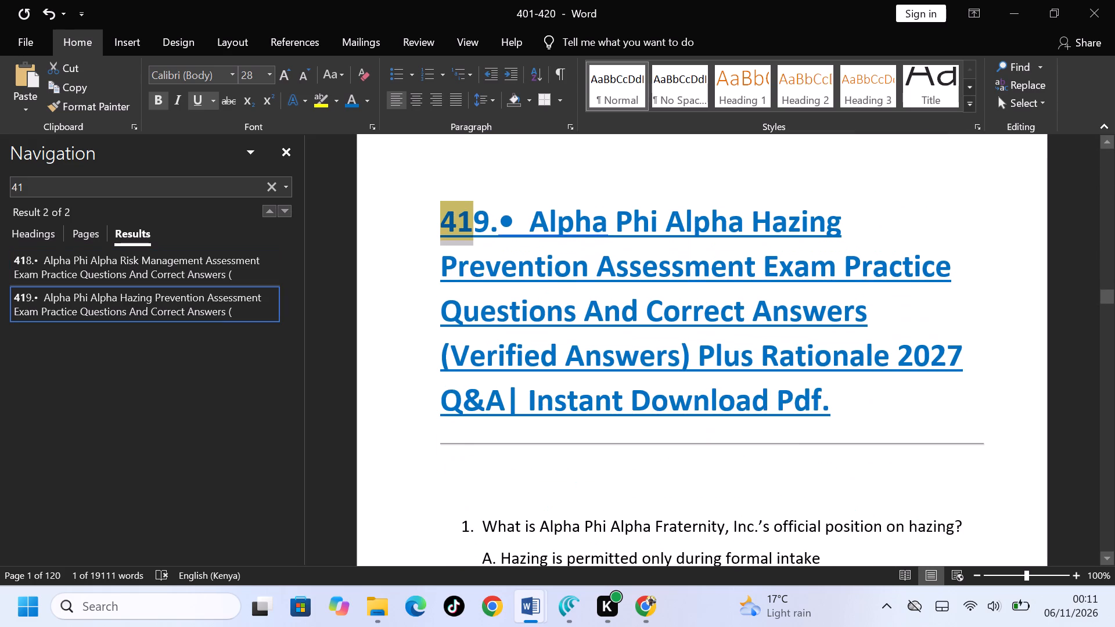
pyautogui.scroll(1, 517, 264)
pyautogui.click(751, 255)
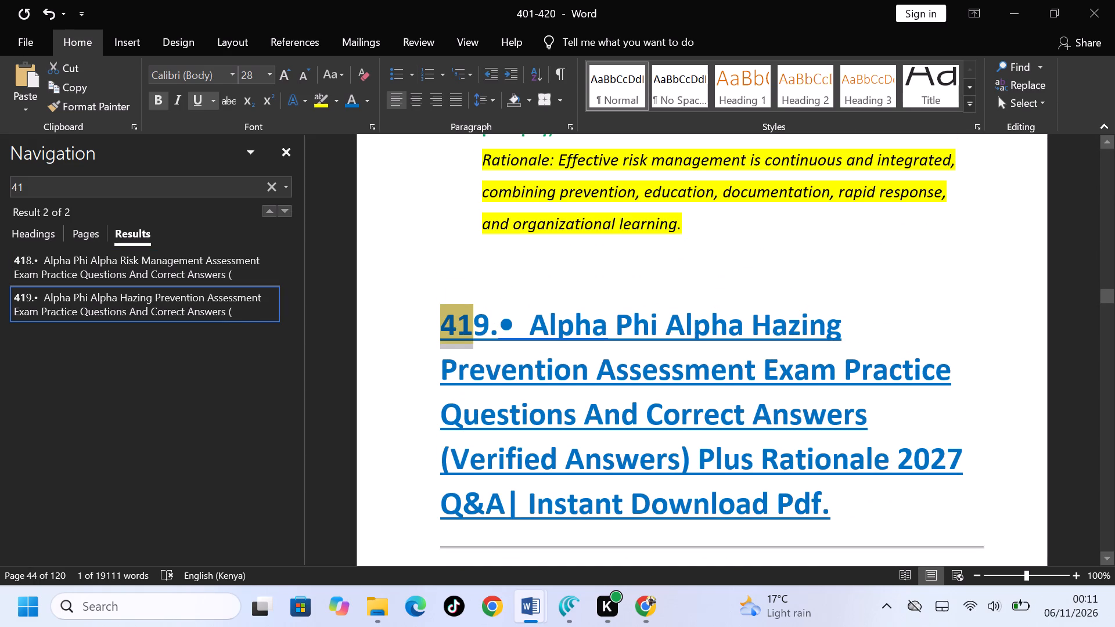
pyautogui.moveTo(751, 255); pyautogui.dragTo(455, 0)
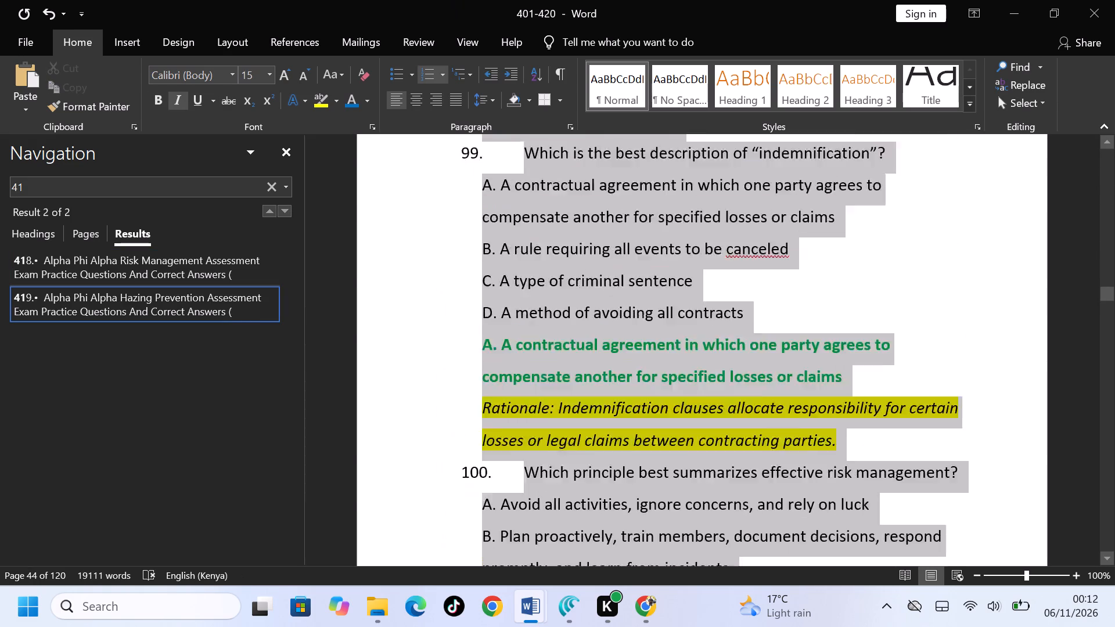
pyautogui.moveTo(455, 0); pyautogui.dragTo(368, 0)
pyautogui.hotkey('ctrl', 'x')
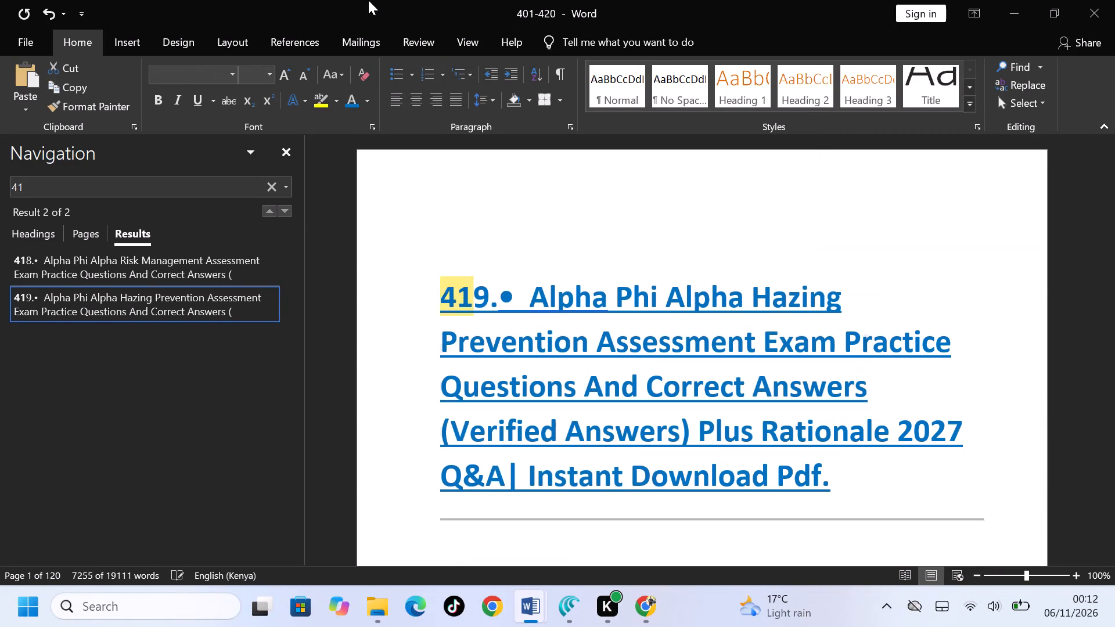
pyautogui.hotkey('ctrl', 'n')
pyautogui.hotkey('ctrl', 'v')
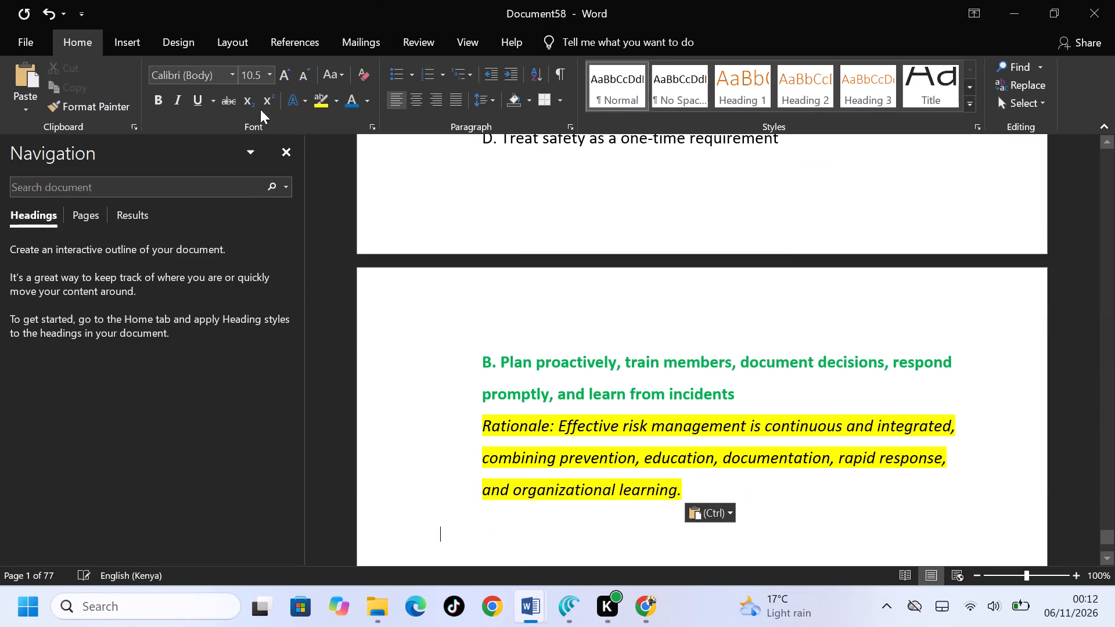
# Search the new document for 4 to reach its title, and cut the "418." number from the start of the title.
pyautogui.click(154, 185)
pyautogui.press('4')
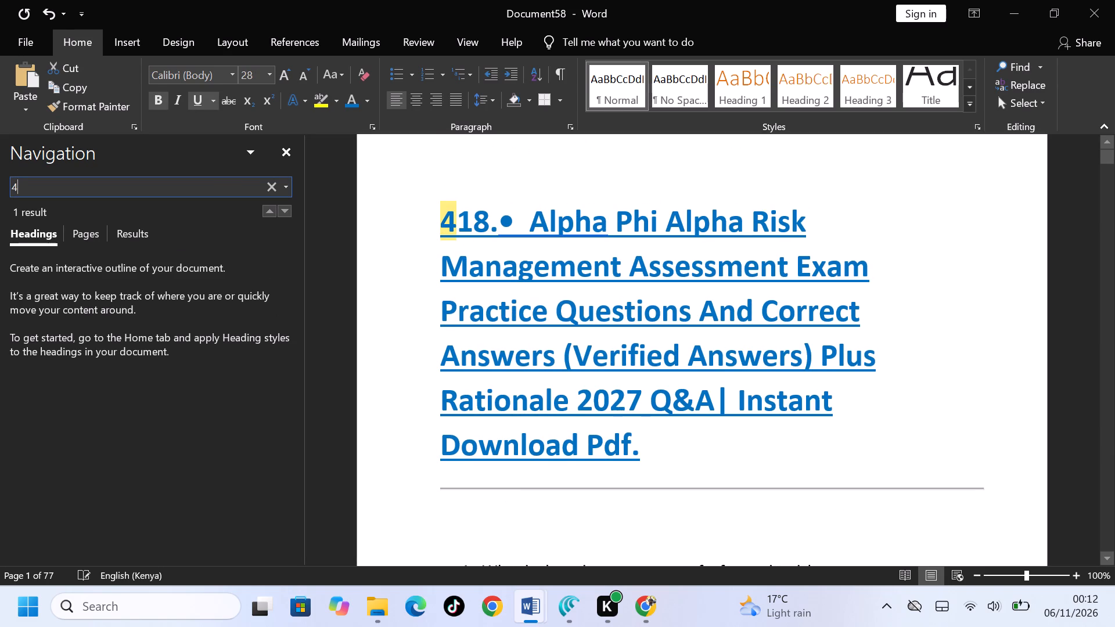
pyautogui.click(431, 213)
pyautogui.moveTo(431, 213); pyautogui.dragTo(505, 228)
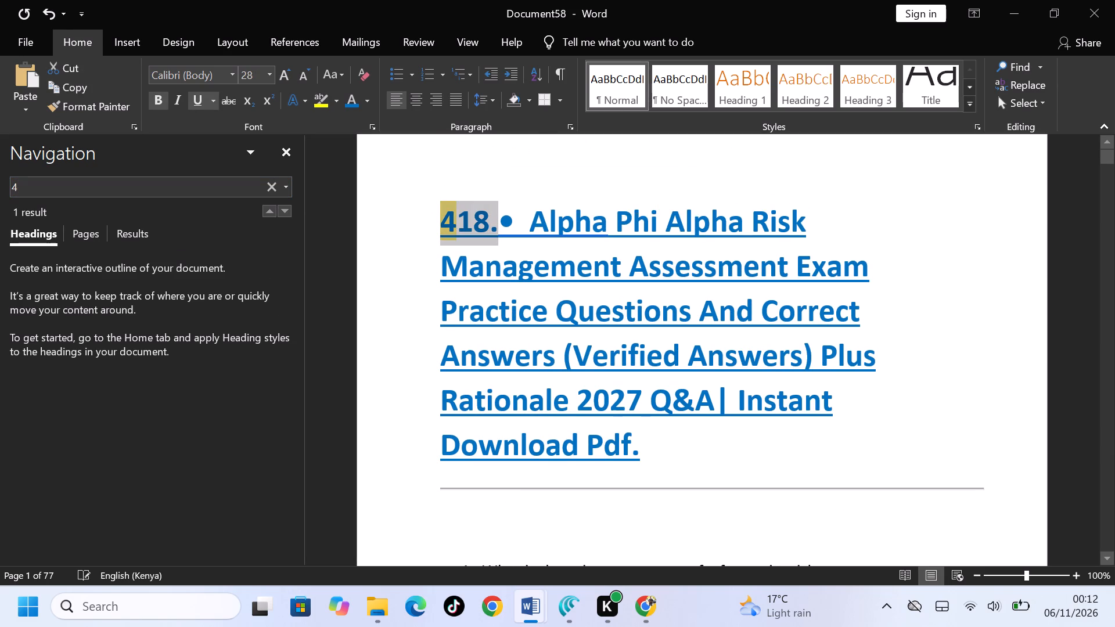
pyautogui.hotkey('ctrl', 'x')
# Save the document as a PDF in the desktop's New folder (2), appending the cut "418." to the suggested file name.
pyautogui.hotkey('ctrl', 's')
pyautogui.doubleClick(511, 151)
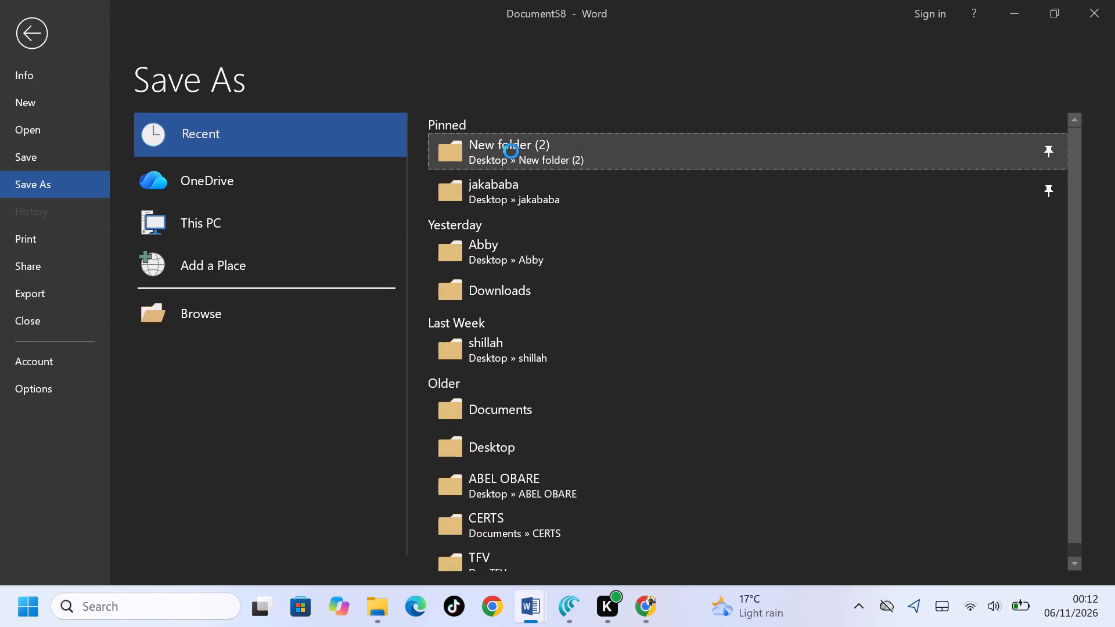
pyautogui.press('Right')
pyautogui.hotkey('ctrl', 'v')
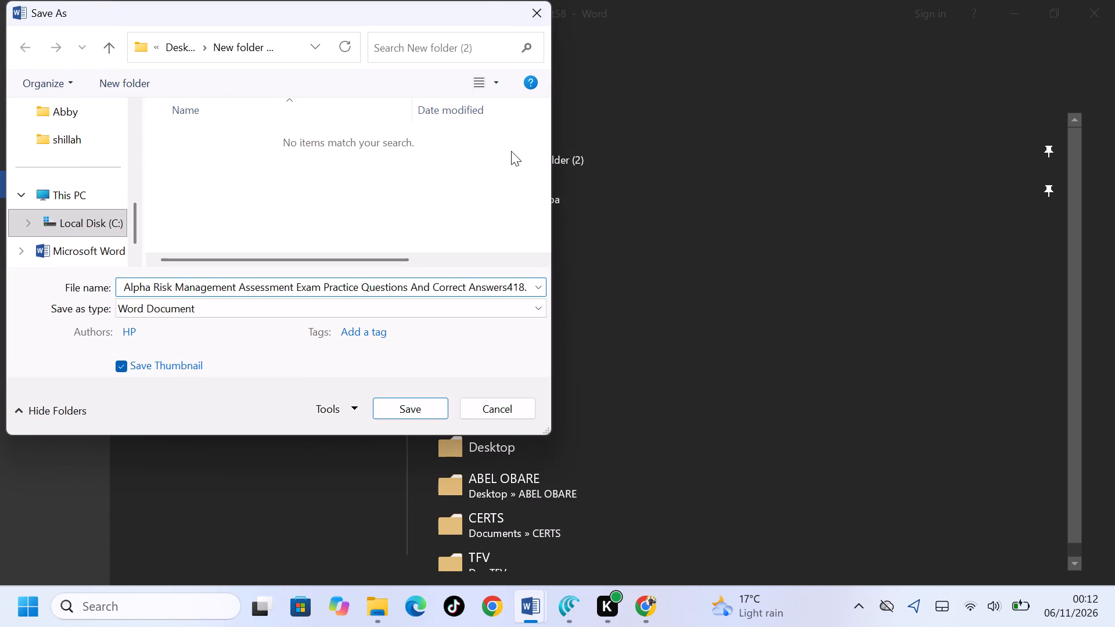
pyautogui.click(474, 309)
pyautogui.click(343, 412)
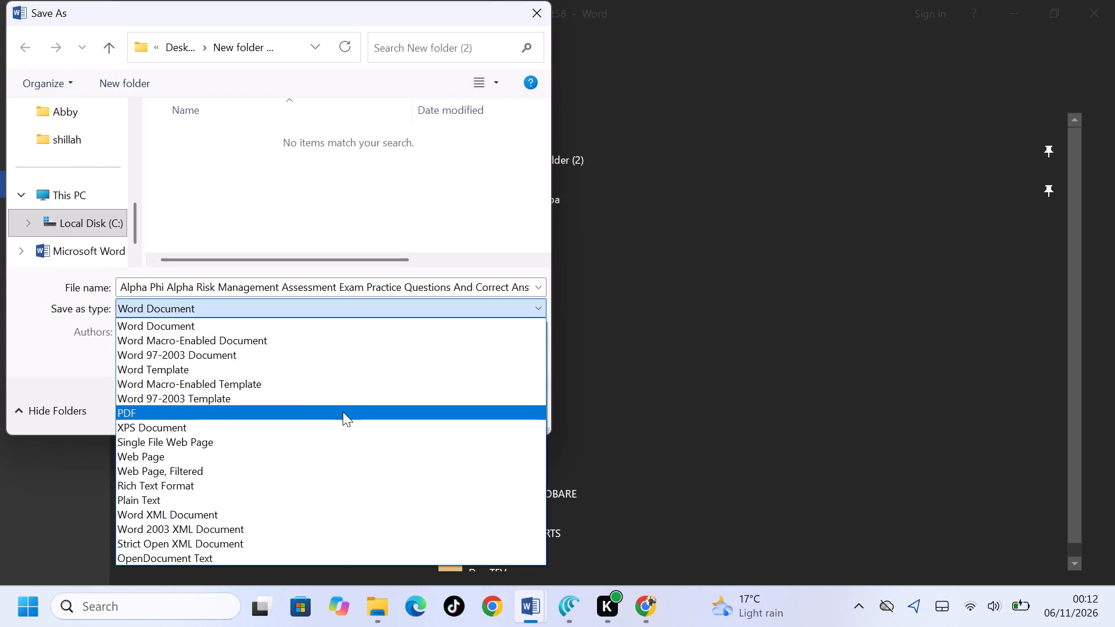
pyautogui.click(419, 448)
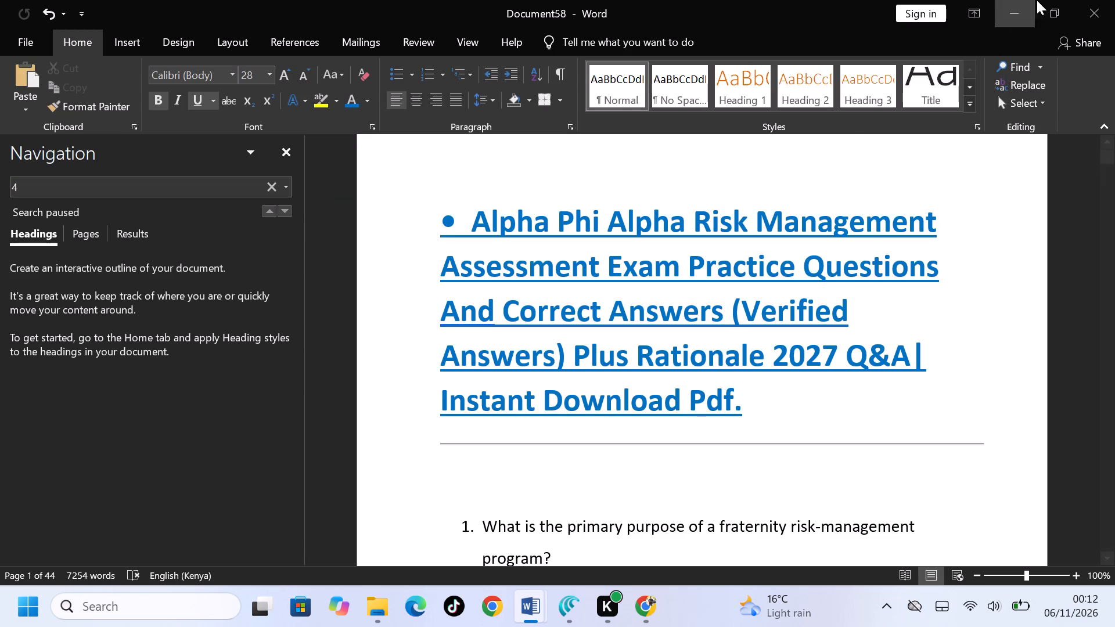
# Close the Alpha Phi Alpha Risk Management document without saving its changes.
pyautogui.click(1114, 0)
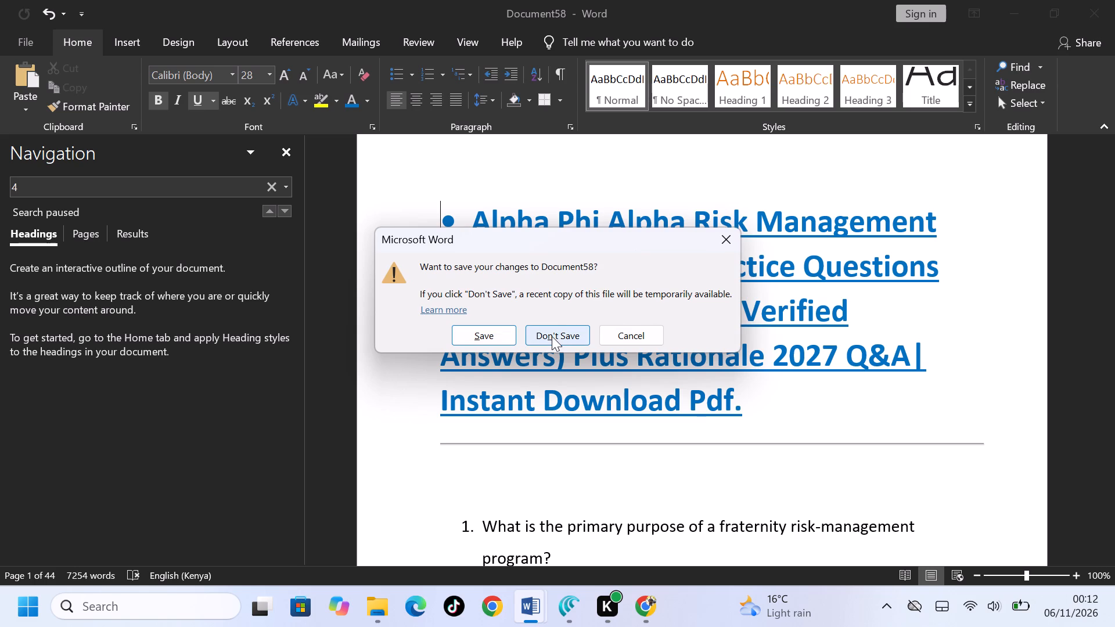
pyautogui.click(552, 336)
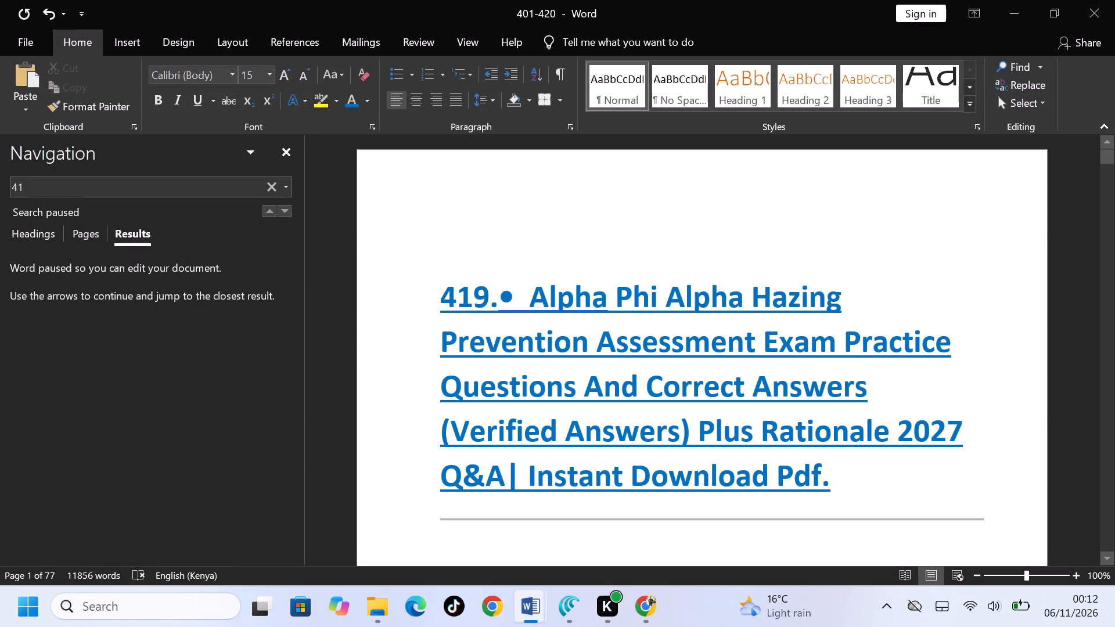
# Remove the blank line above the 419 Alpha Phi Alpha Hazing Prevention heading in the 401-420 document.
pyautogui.press('BackSpace')
pyautogui.press('BackSpace')
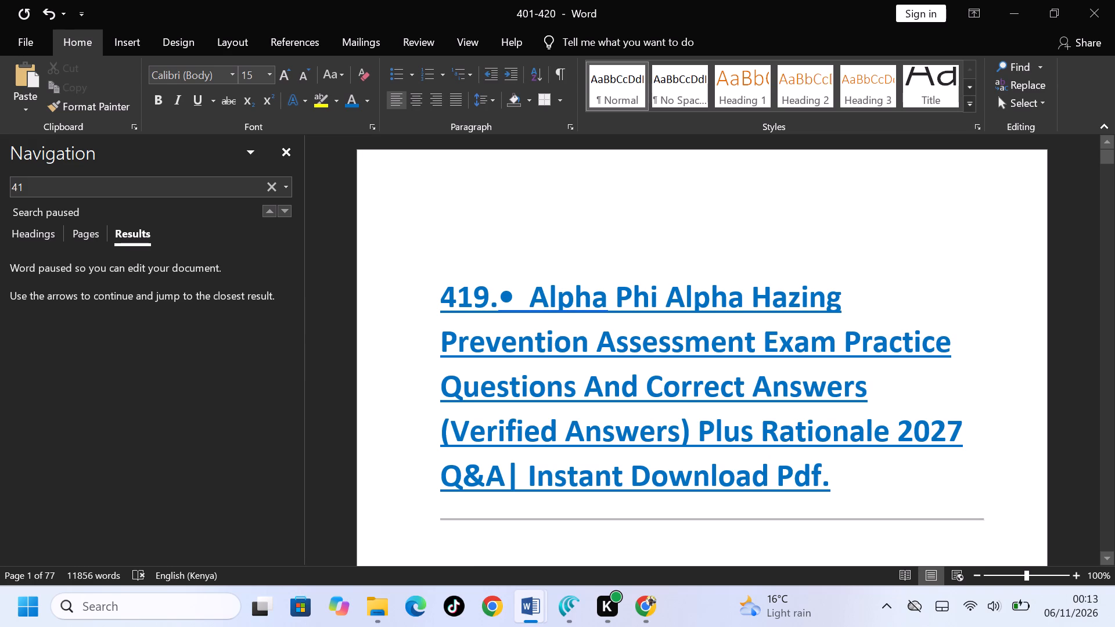
pyautogui.press('Delete')
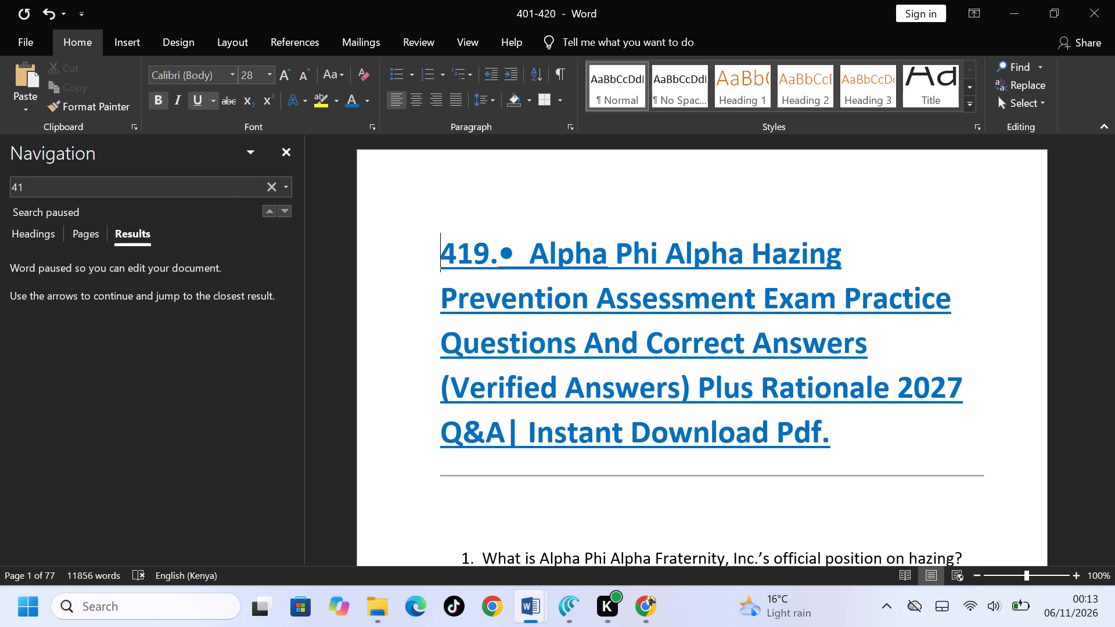
# Search for 42 to find the 420 heading, cut the whole 419 Hazing Prevention exam above it, and paste it into a new blank document.
pyautogui.click(227, 185)
pyautogui.write('42')
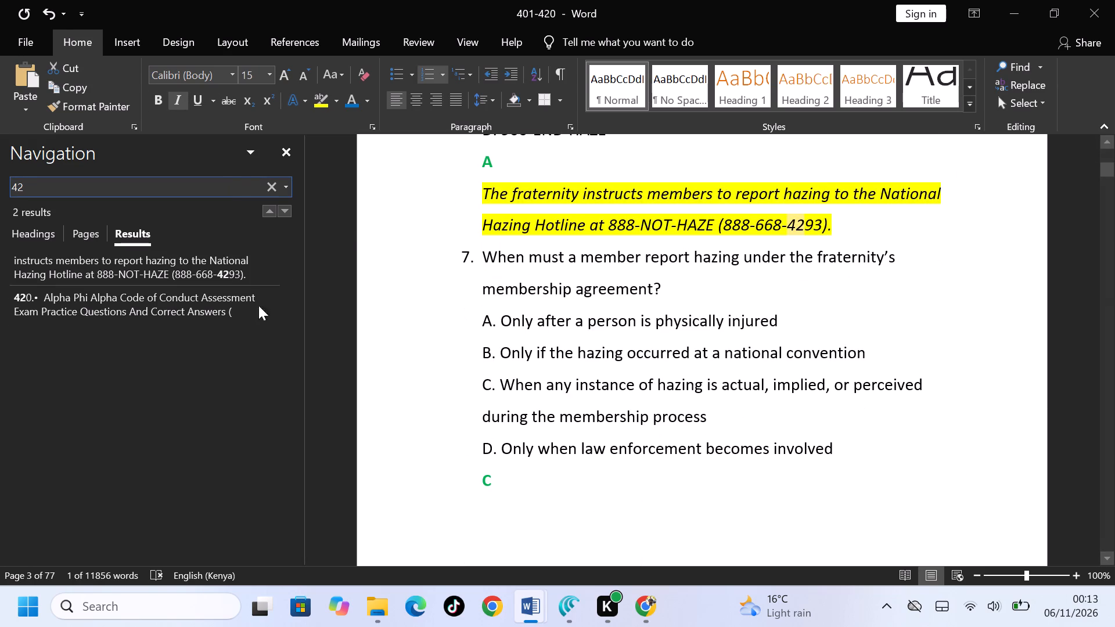
pyautogui.click(200, 305)
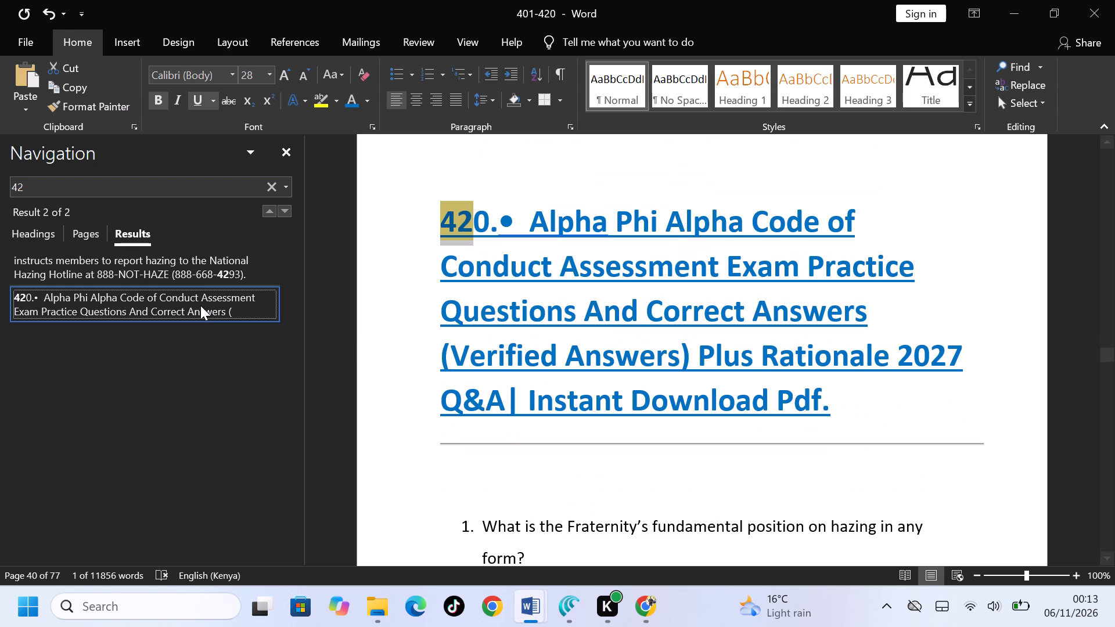
pyautogui.scroll(1, 509, 336)
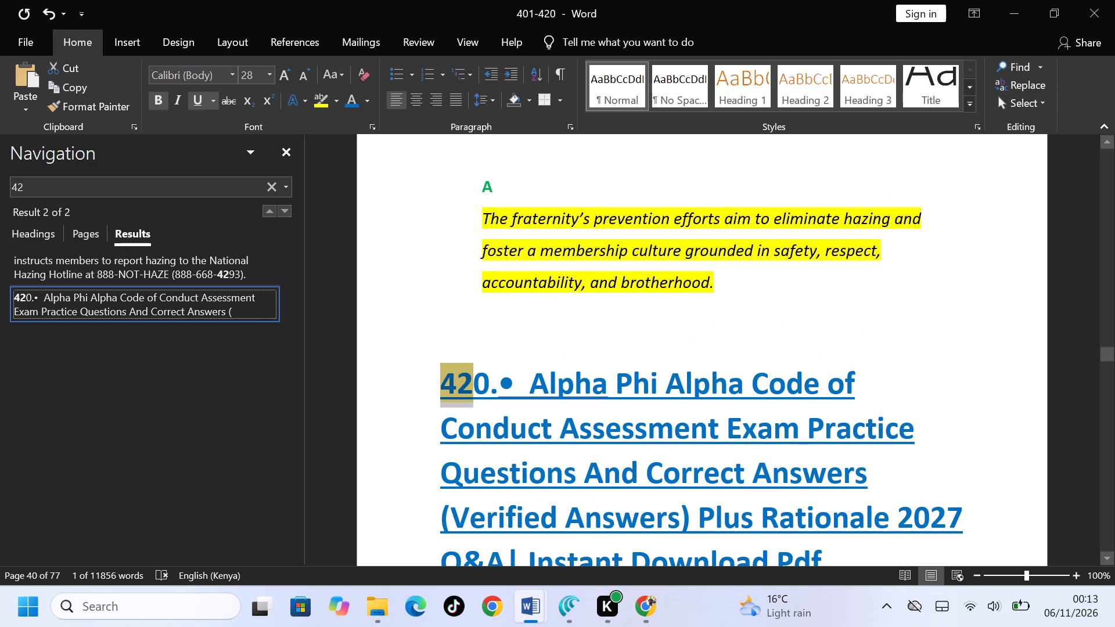
pyautogui.moveTo(780, 302); pyautogui.dragTo(621, 0)
pyautogui.scroll(-1, 614, 43)
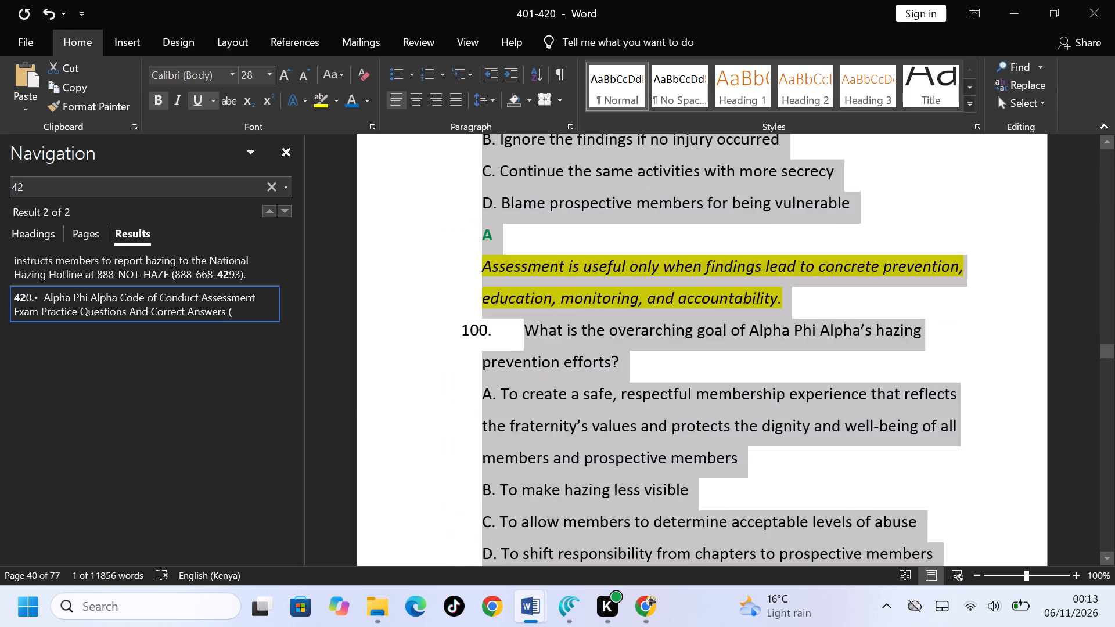
pyautogui.moveTo(621, 0); pyautogui.dragTo(624, 7)
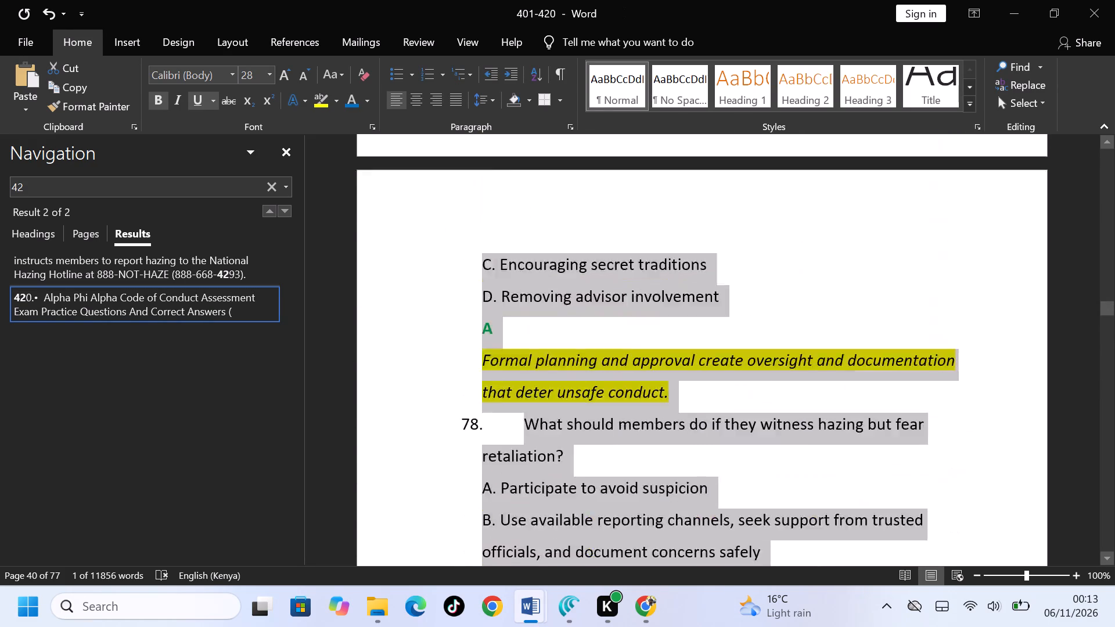
pyautogui.moveTo(624, 7); pyautogui.dragTo(621, 6)
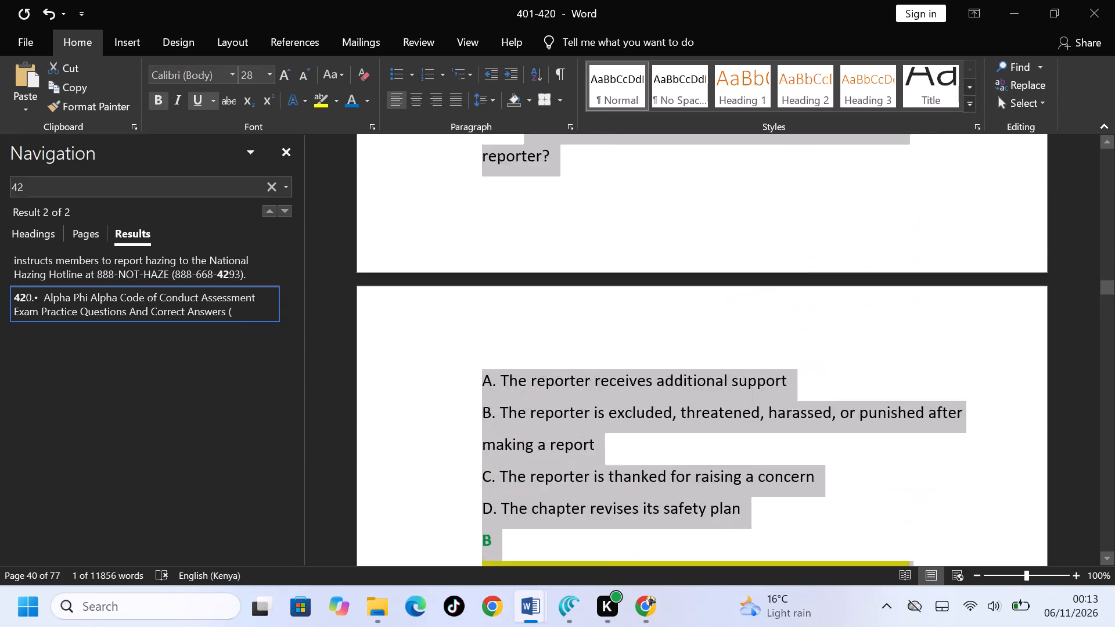
pyautogui.moveTo(621, 6); pyautogui.dragTo(623, 3)
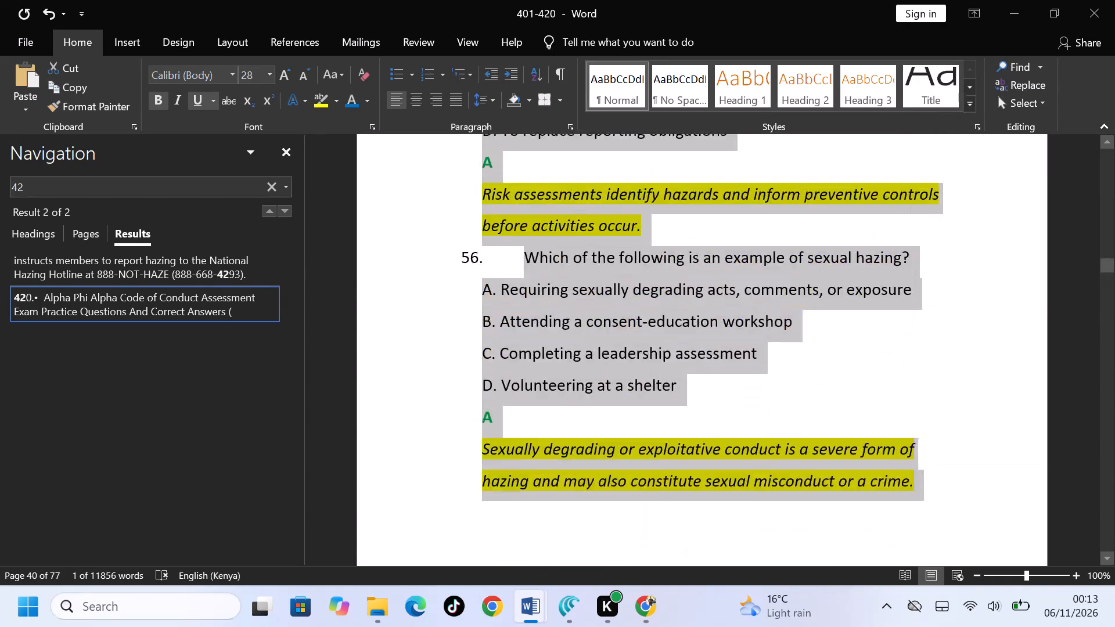
pyautogui.moveTo(623, 3); pyautogui.dragTo(623, 3)
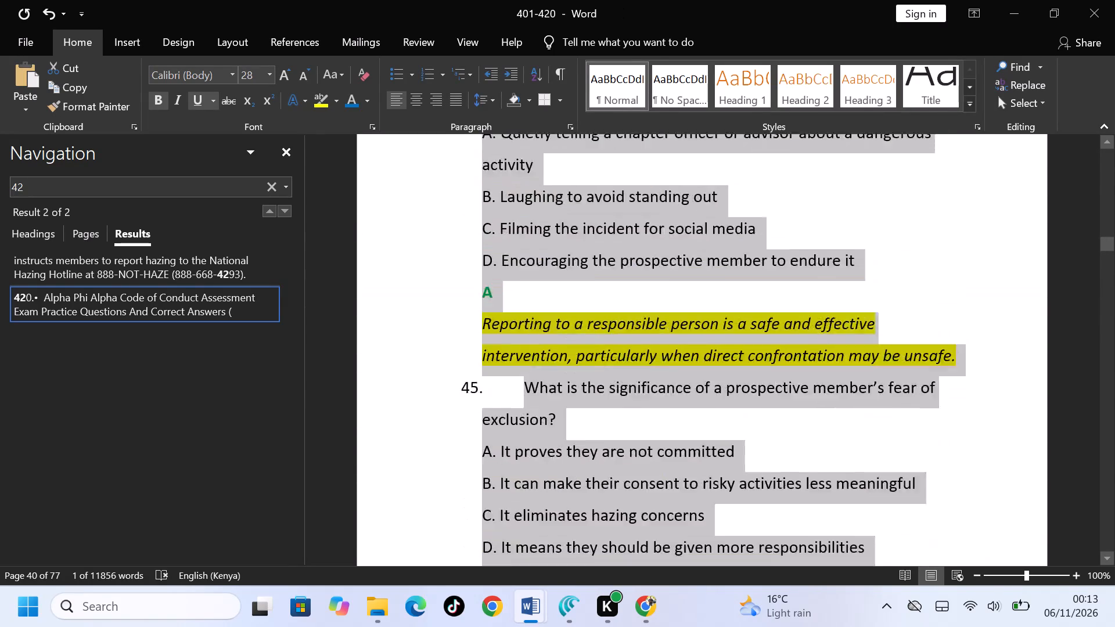
pyautogui.moveTo(623, 3); pyautogui.dragTo(623, 4)
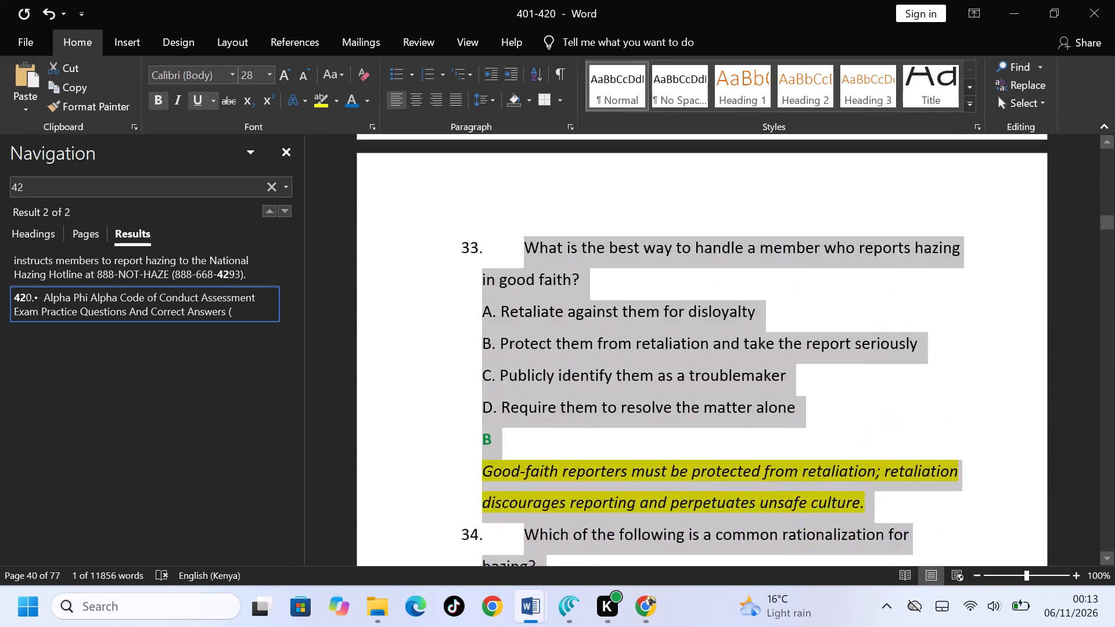
pyautogui.moveTo(623, 4); pyautogui.dragTo(623, 5)
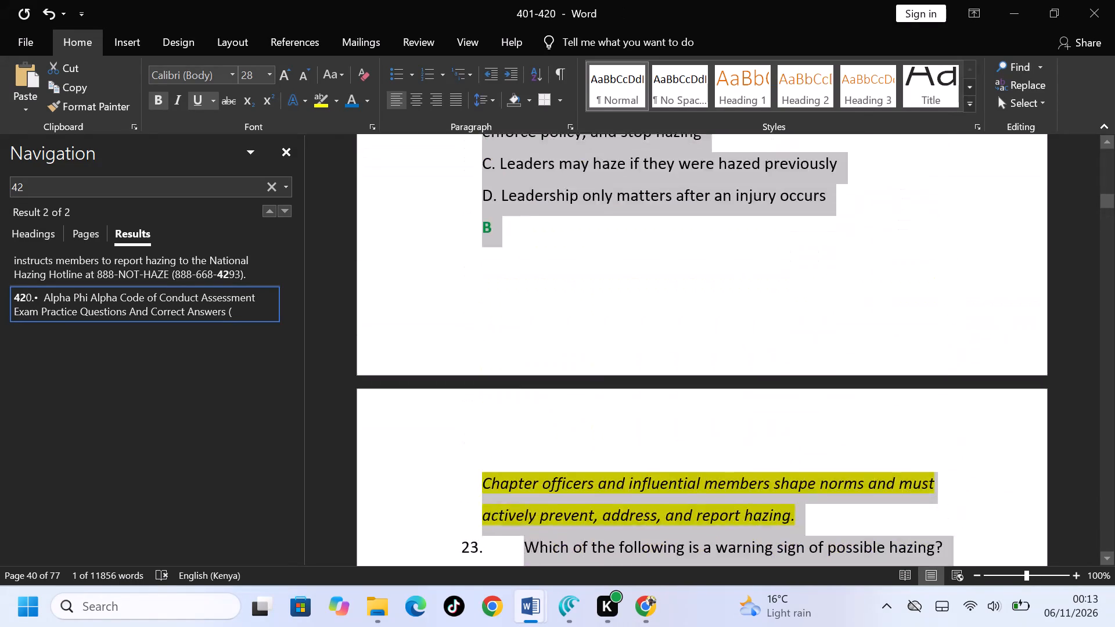
pyautogui.moveTo(623, 5); pyautogui.dragTo(627, 6)
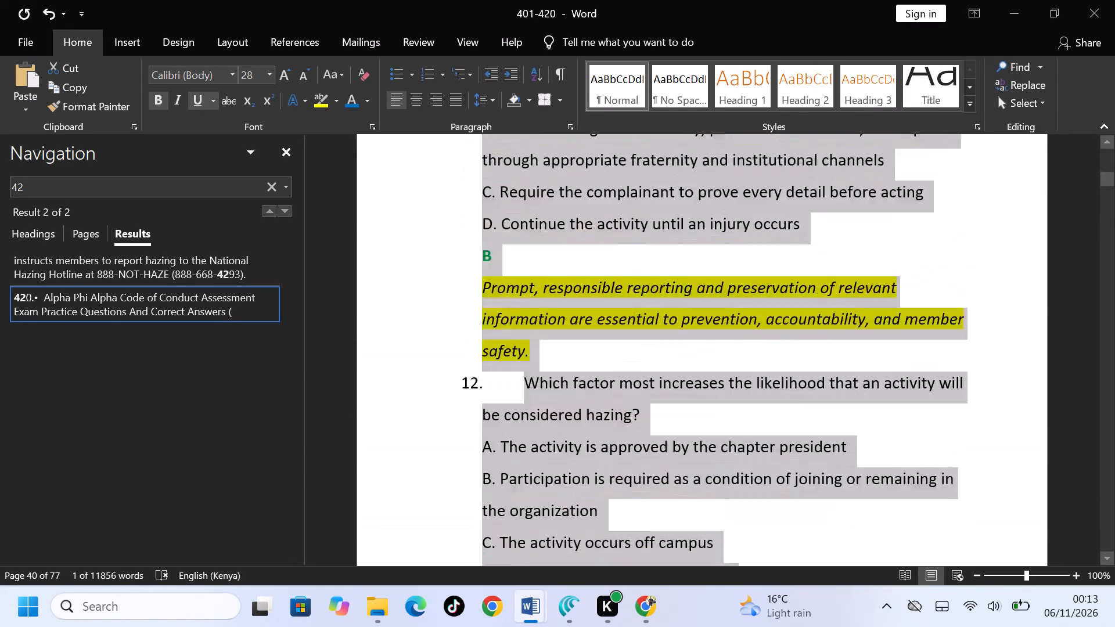
pyautogui.moveTo(627, 6); pyautogui.dragTo(627, 3)
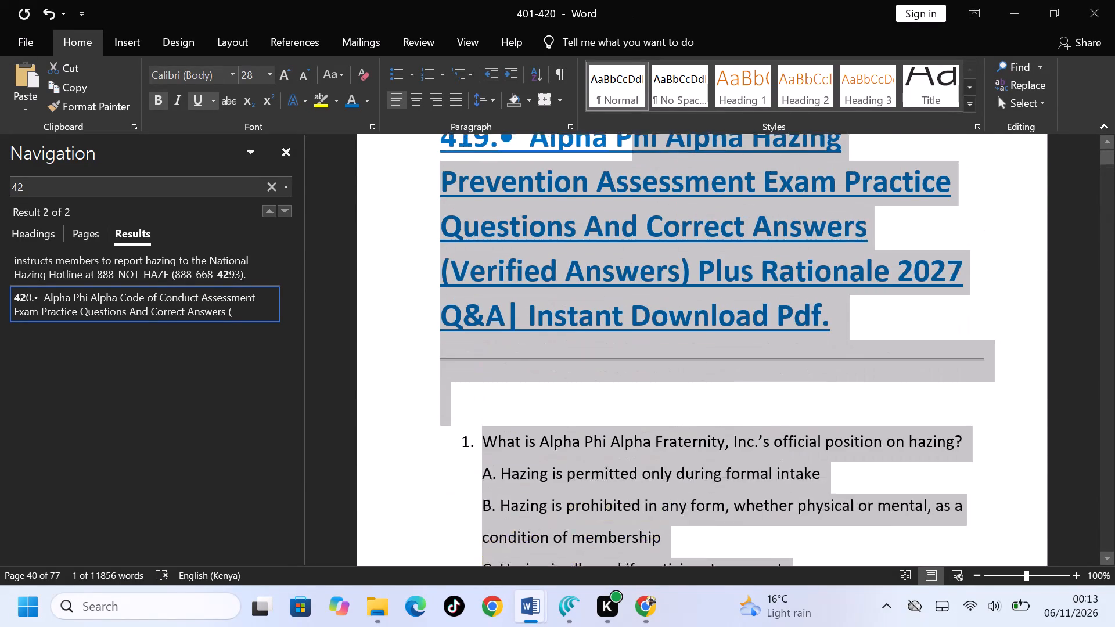
pyautogui.moveTo(627, 3); pyautogui.dragTo(421, 0)
pyautogui.hscroll(-1, 627, 3)
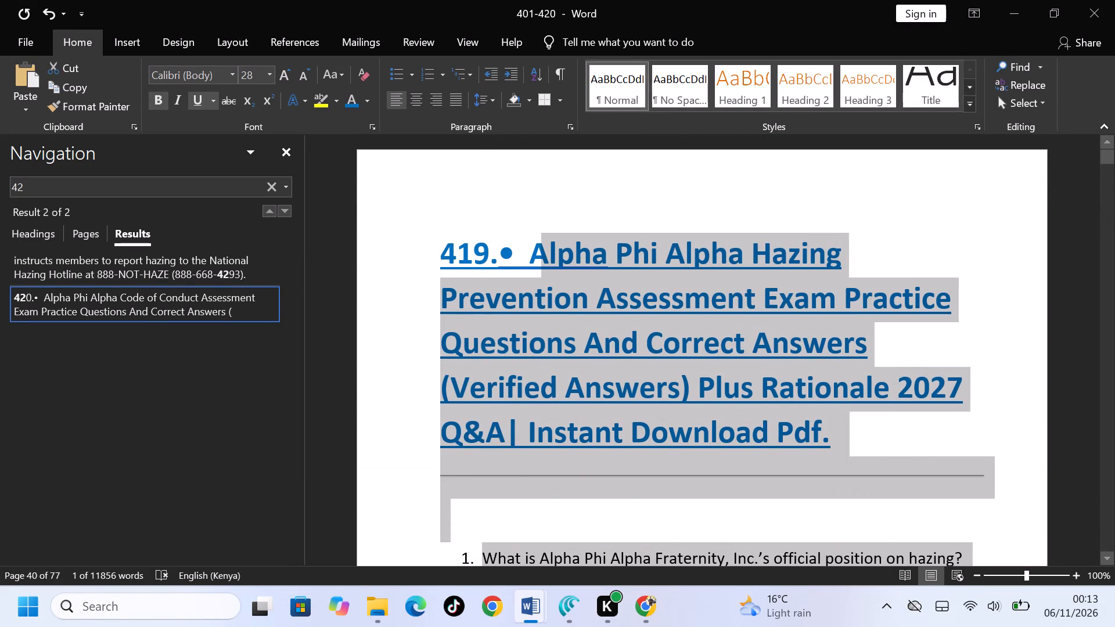
pyautogui.hscroll(-1, 421, 0)
pyautogui.moveTo(421, 0); pyautogui.dragTo(192, 0)
pyautogui.hotkey('ctrl', 'x')
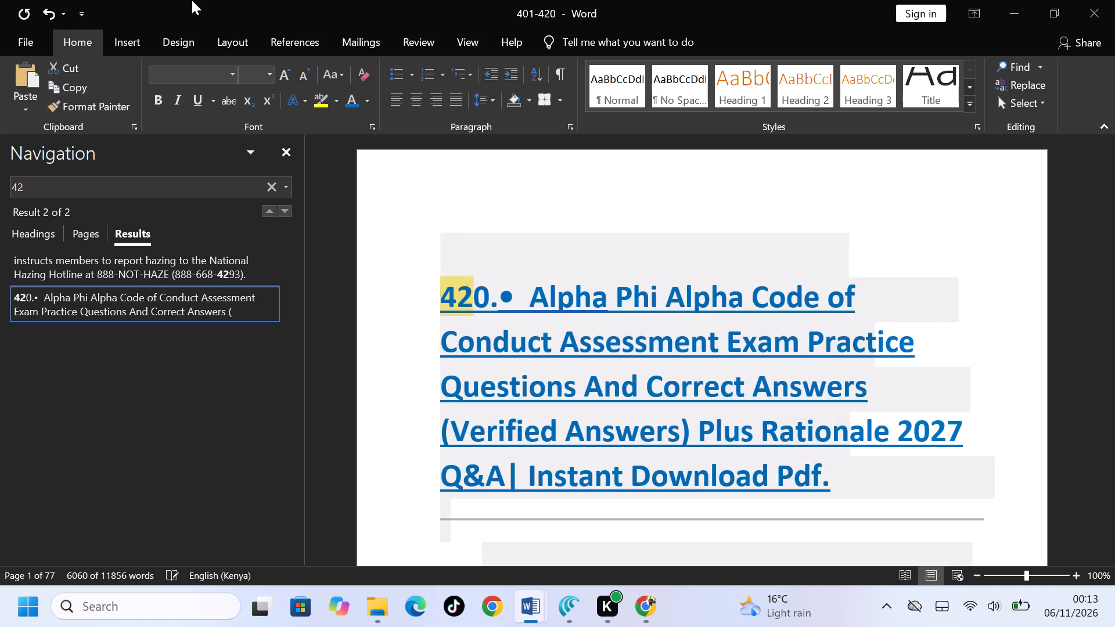
pyautogui.hotkey('ctrl', 'n')
pyautogui.hotkey('ctrl', 'v')
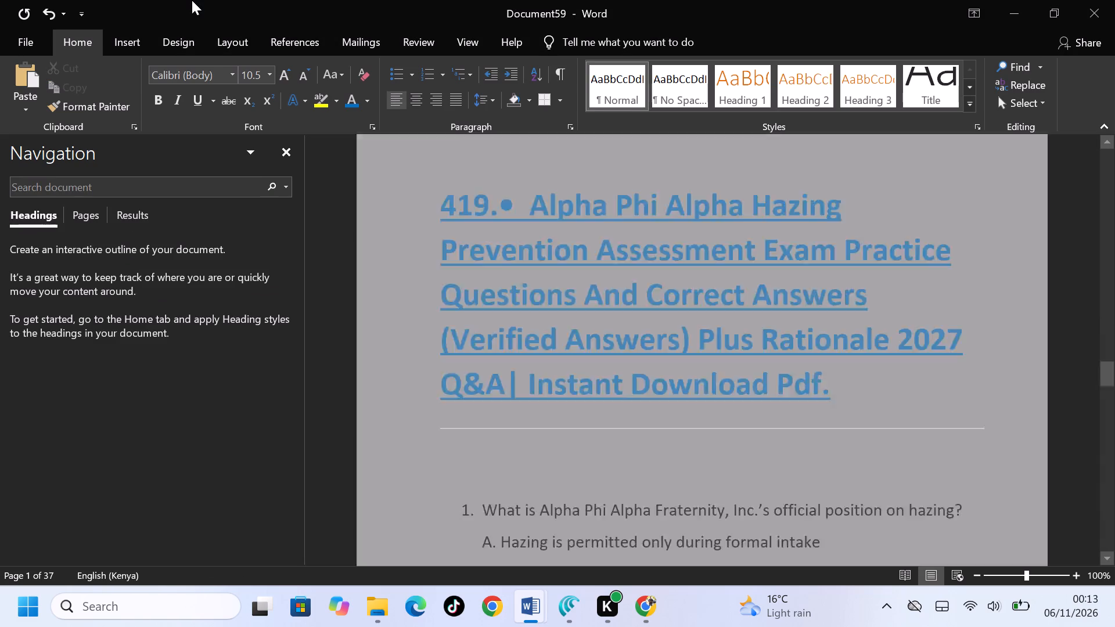
# Search the new document for 4 to reach its title, and cut the "419." number from the start of the title.
pyautogui.click(92, 182)
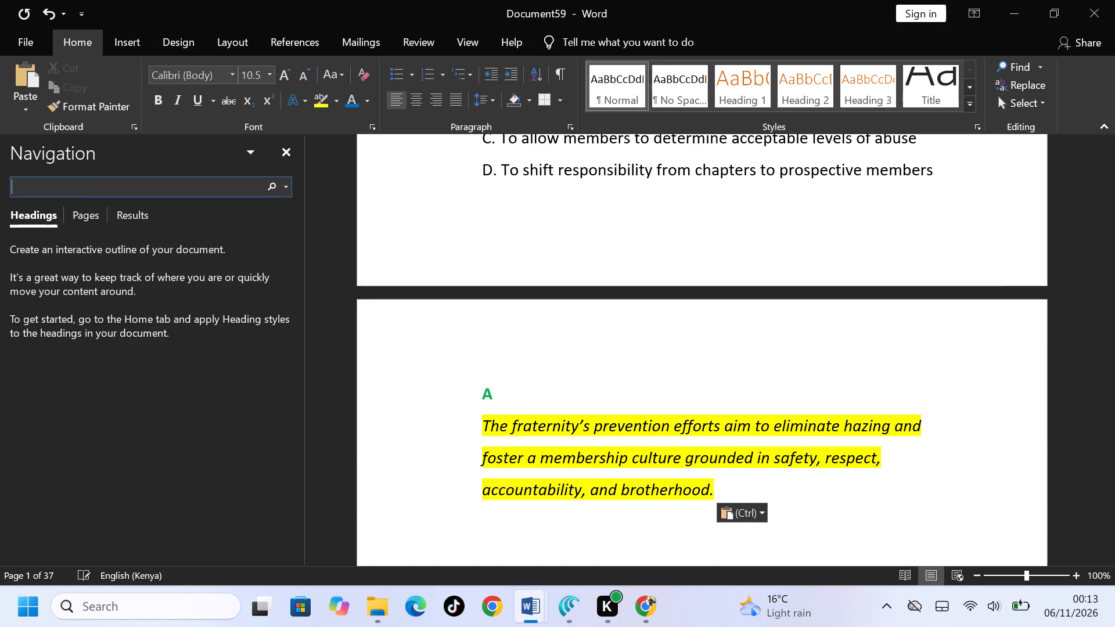
pyautogui.press('4')
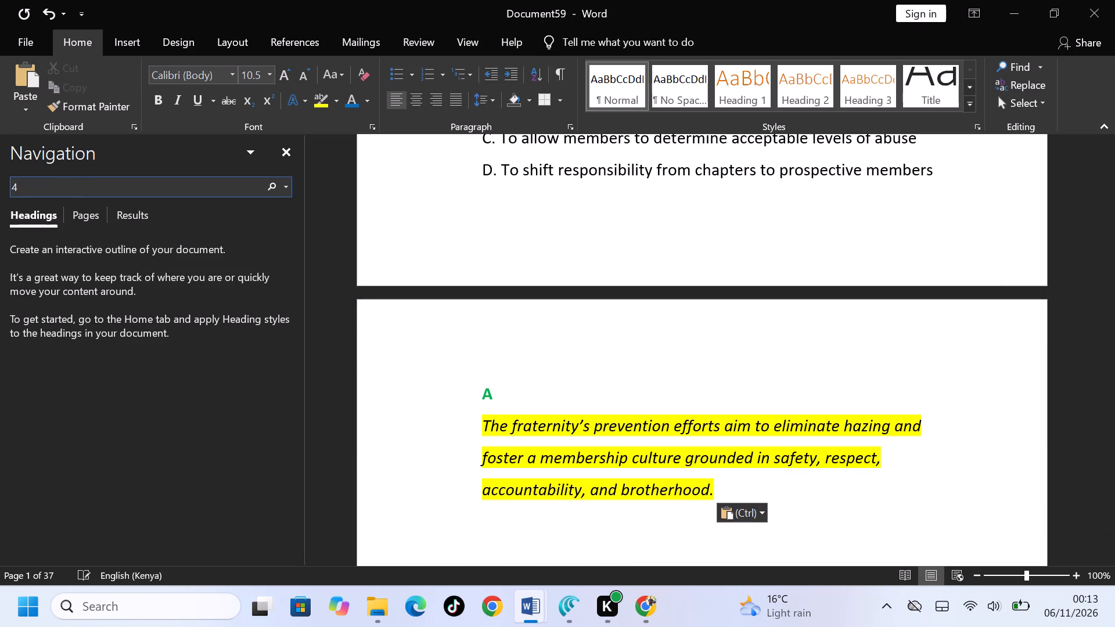
pyautogui.click(440, 223)
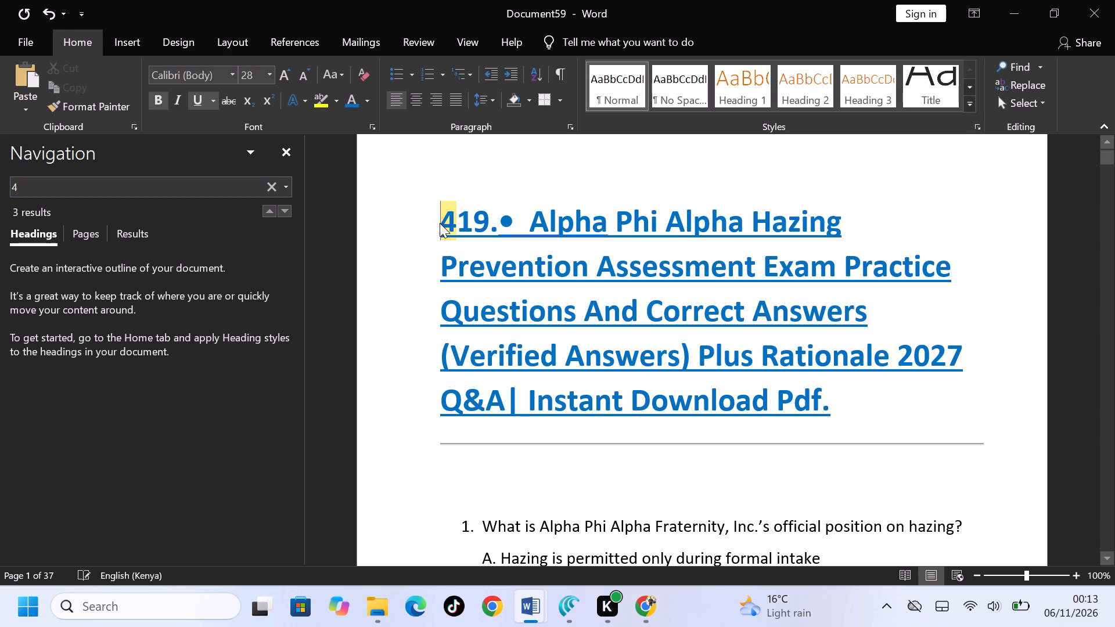
pyautogui.moveTo(440, 223); pyautogui.dragTo(497, 226)
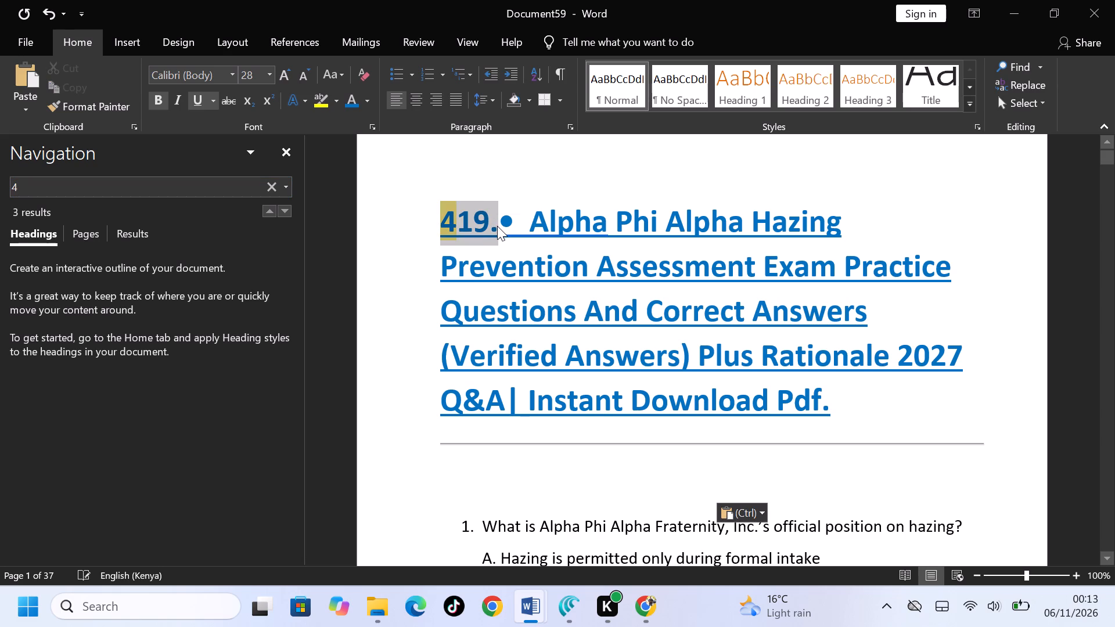
pyautogui.hotkey('ctrl', 'x')
# Save the Hazing Prevention exam as a PDF in New folder (2), appending "419." to the suggested file name.
pyautogui.hotkey('ctrl', 's')
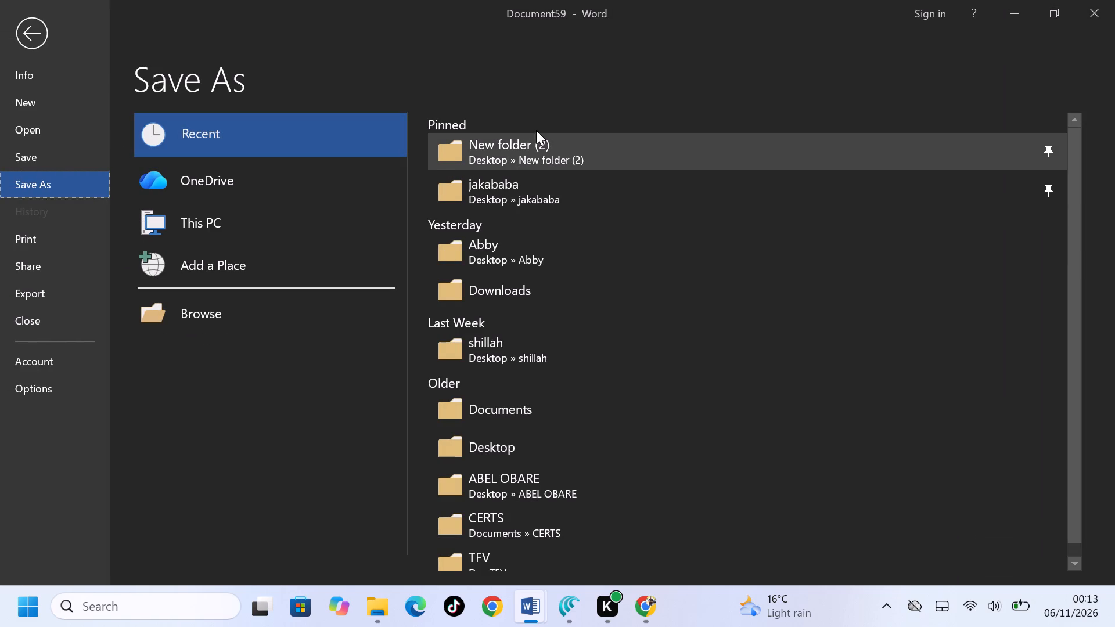
pyautogui.doubleClick(523, 154)
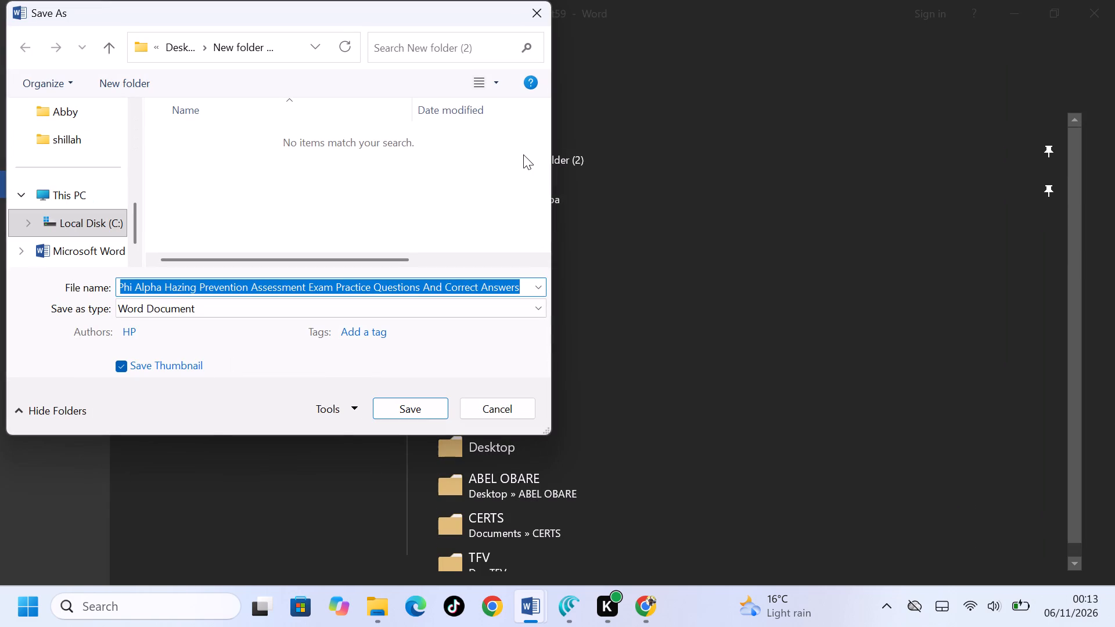
pyautogui.press('Right')
pyautogui.hotkey('ctrl', 'v')
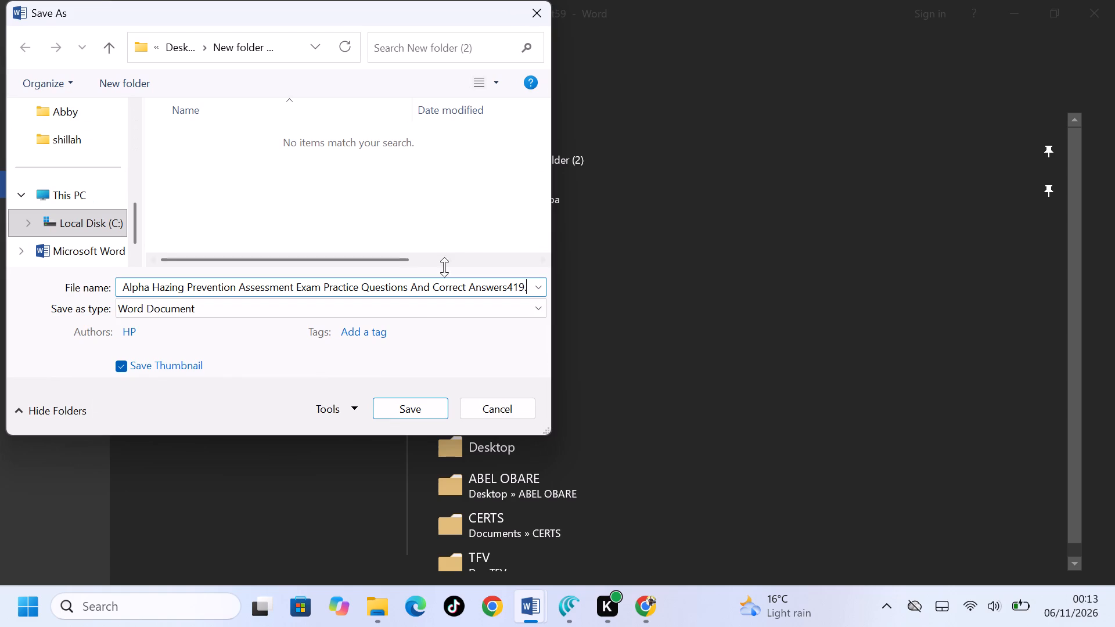
pyautogui.click(418, 311)
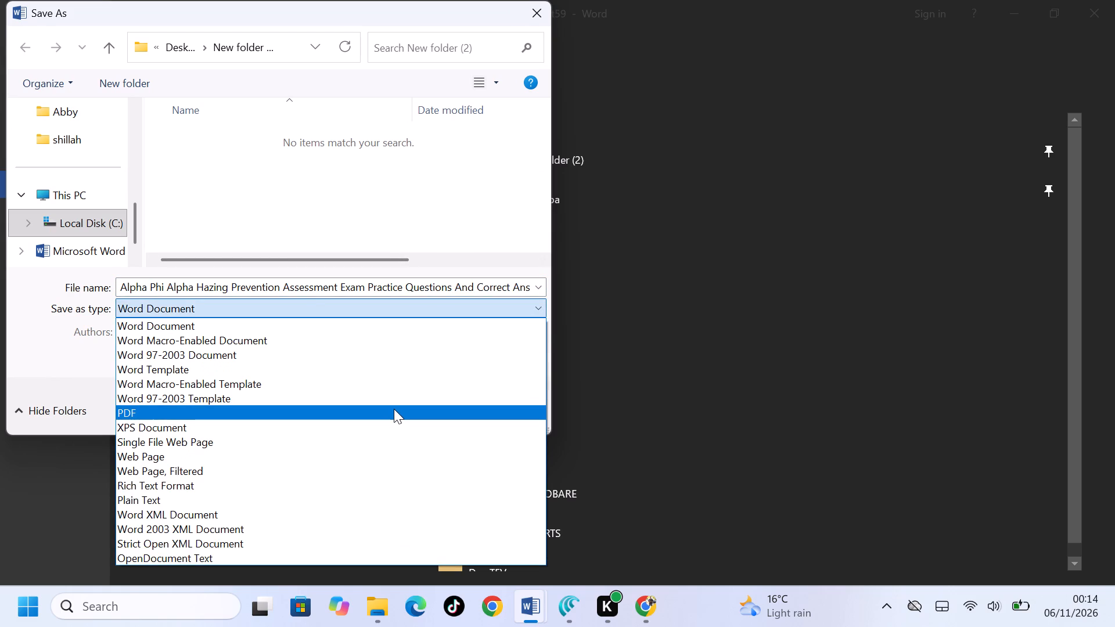
pyautogui.click(394, 409)
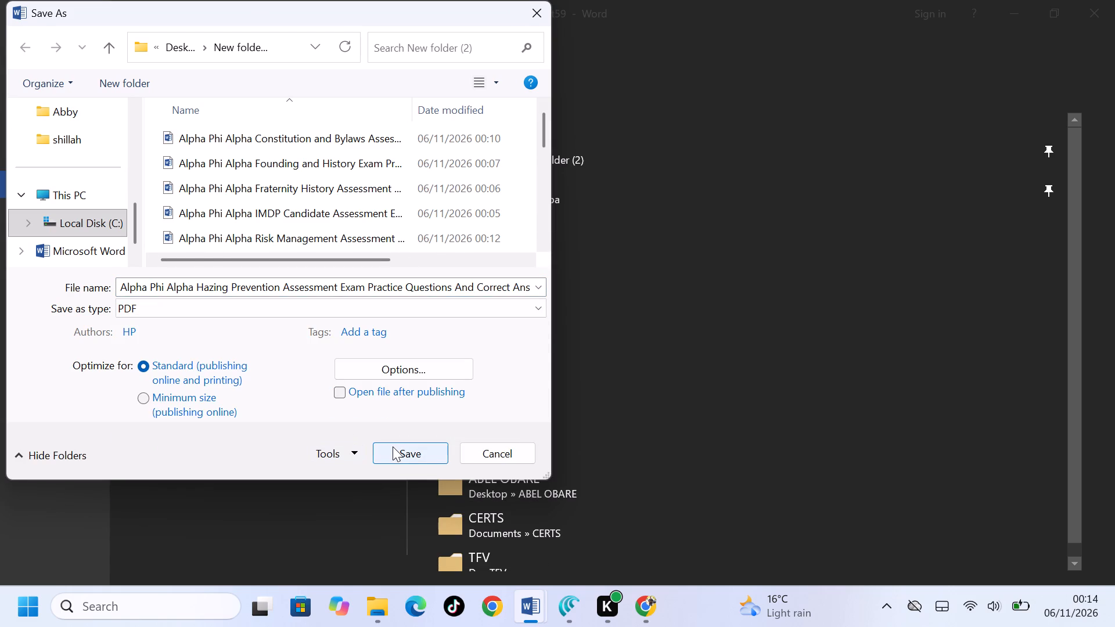
pyautogui.click(393, 446)
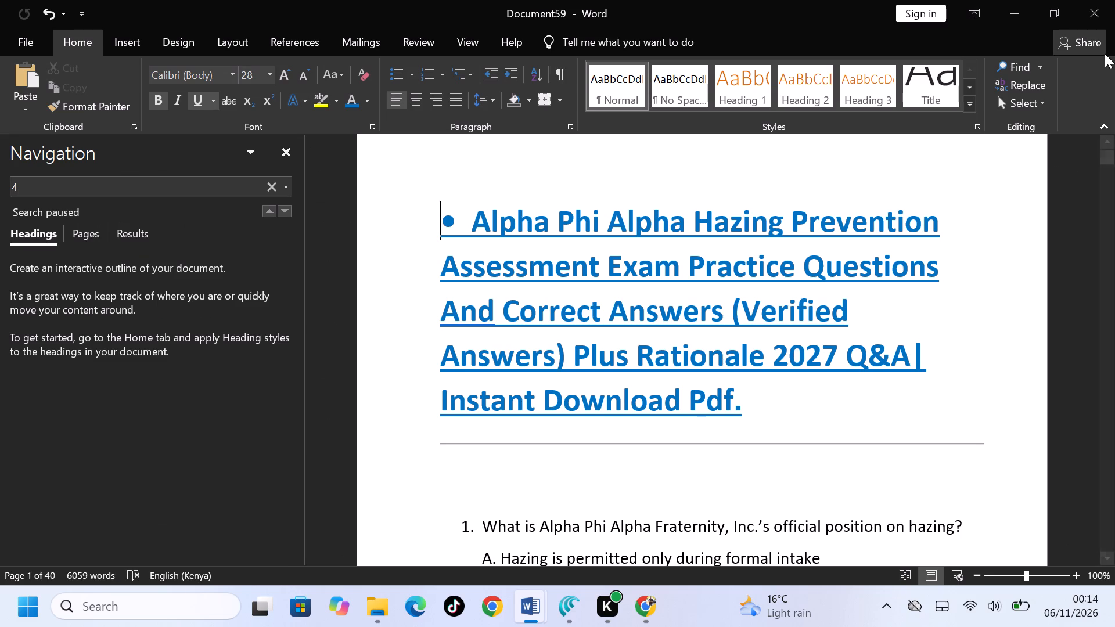
# Close the Alpha Phi Alpha Hazing Prevention document without saving its changes.
pyautogui.click(1114, 0)
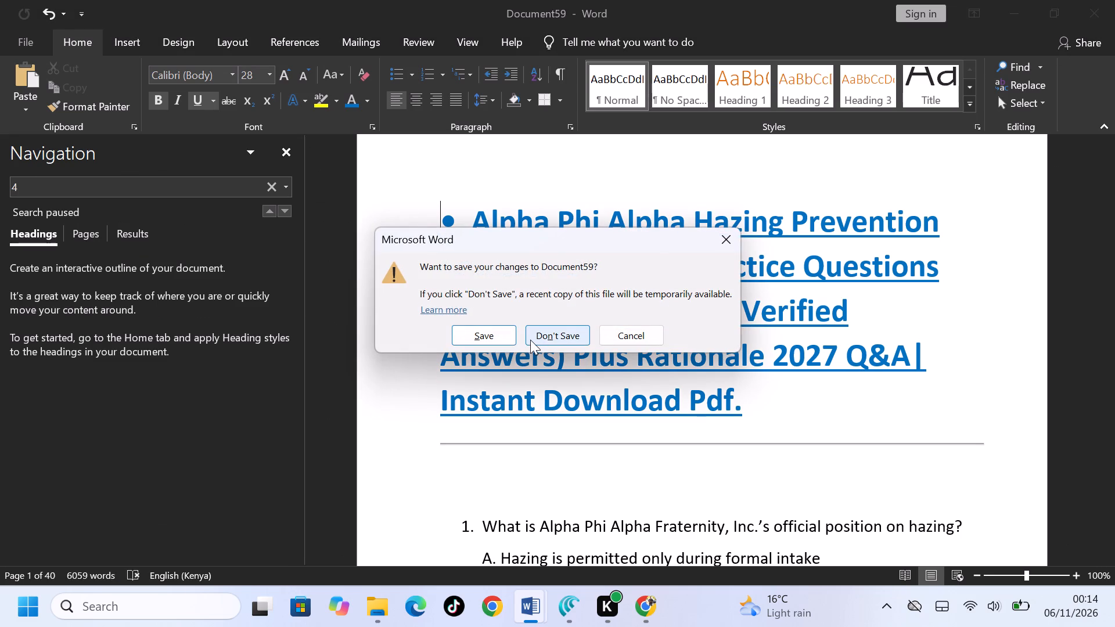
pyautogui.click(530, 340)
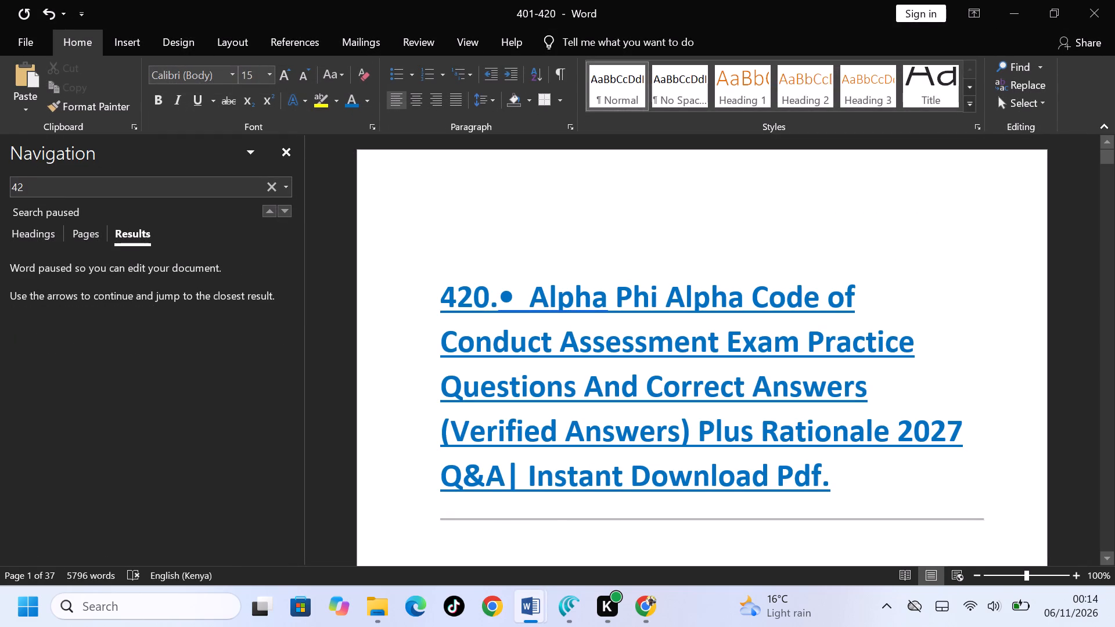
# Remove the blank line above the 420 Alpha Phi Alpha Code of Conduct heading in the 401-420 document.
pyautogui.press('BackSpace')
pyautogui.press('Delete')
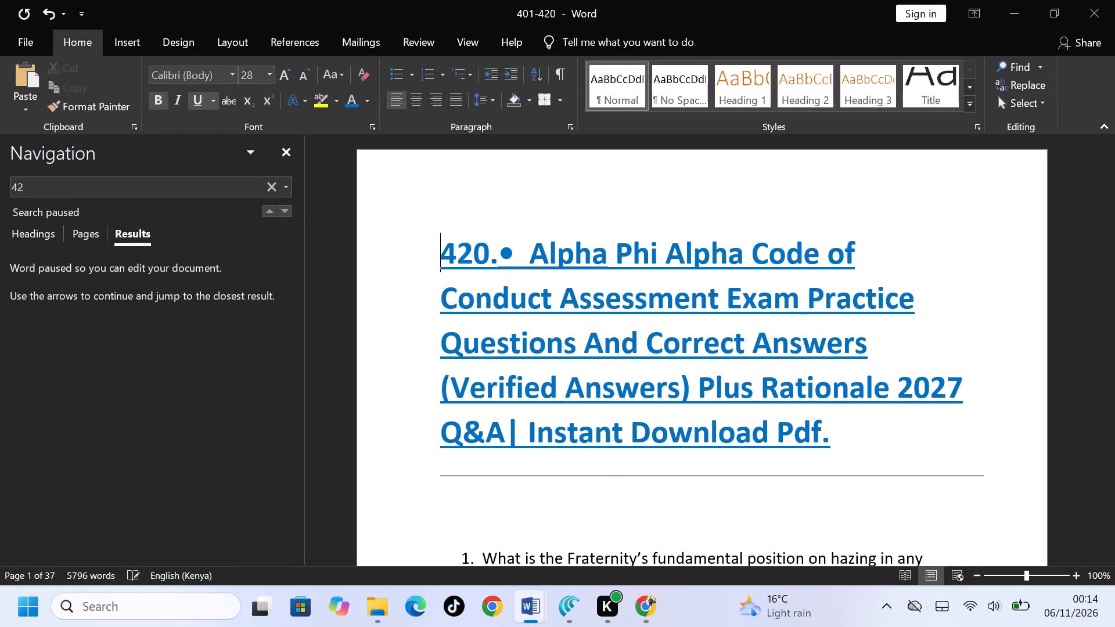
# Move the whole 420 Code of Conduct exam into a new blank document by cutting and pasting, and delete the blank lines at its end.
pyautogui.hotkey('ctrl', 'a')
pyautogui.hotkey('ctrl', 'x')
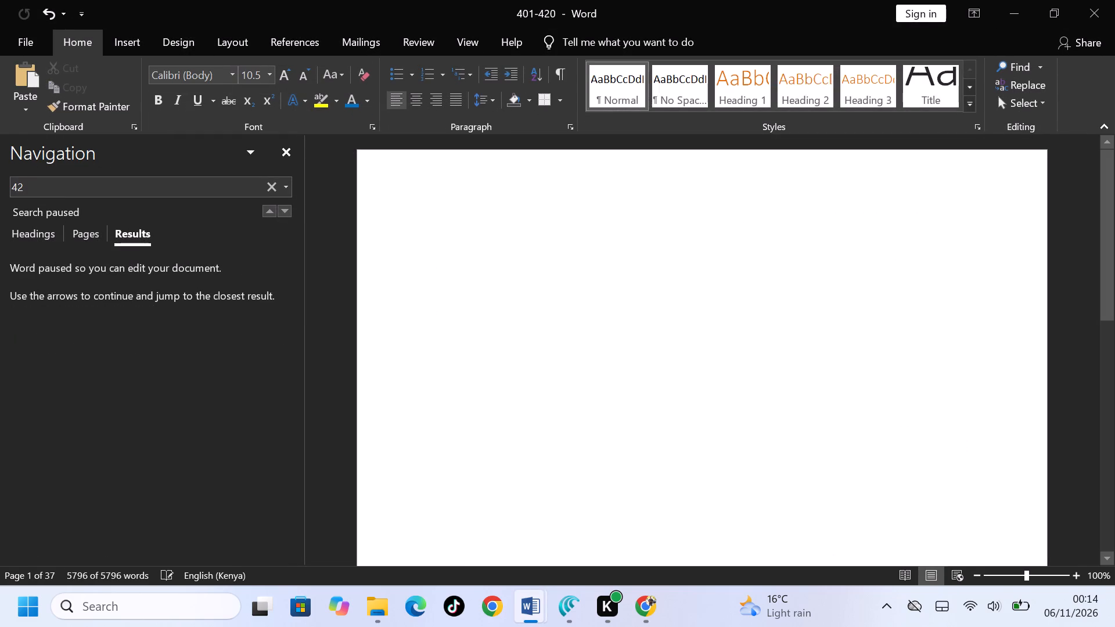
pyautogui.hotkey('ctrl', 'n')
pyautogui.hotkey('ctrl', 'v')
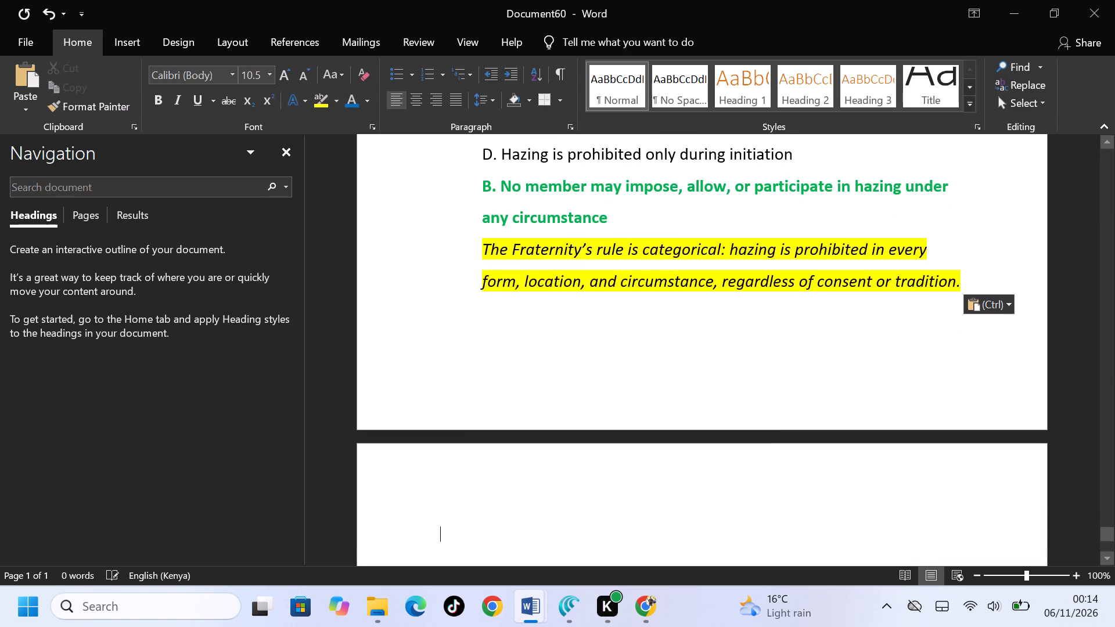
pyautogui.press('BackSpace')
pyautogui.press('BackSpace')
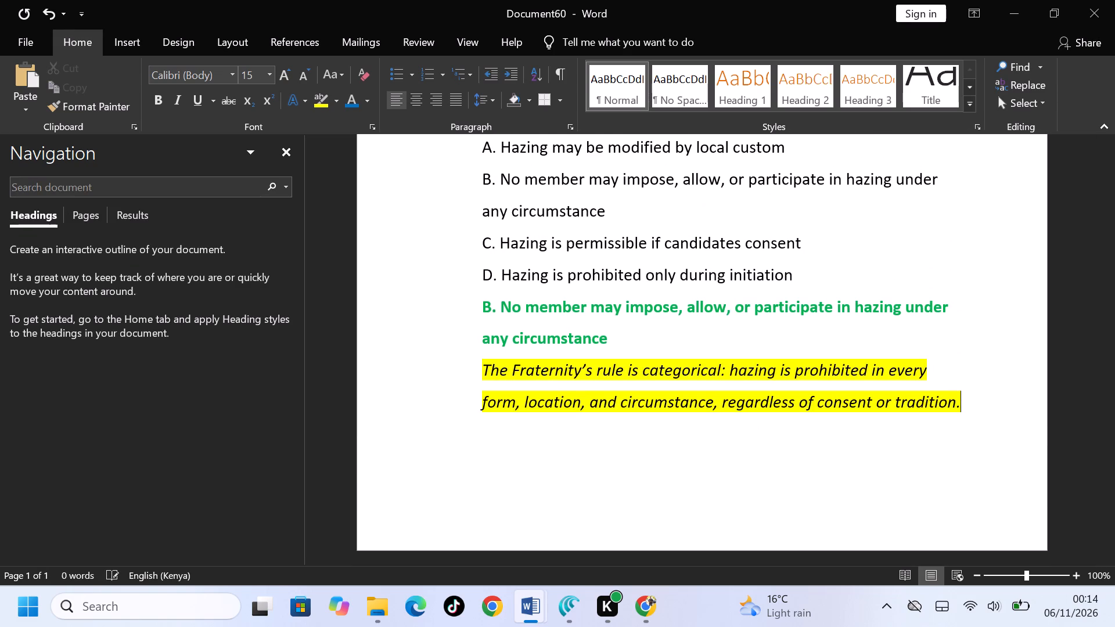
# Search the new document for 4 to reach its title, and cut the "420." number from the start of the title.
pyautogui.click(172, 189)
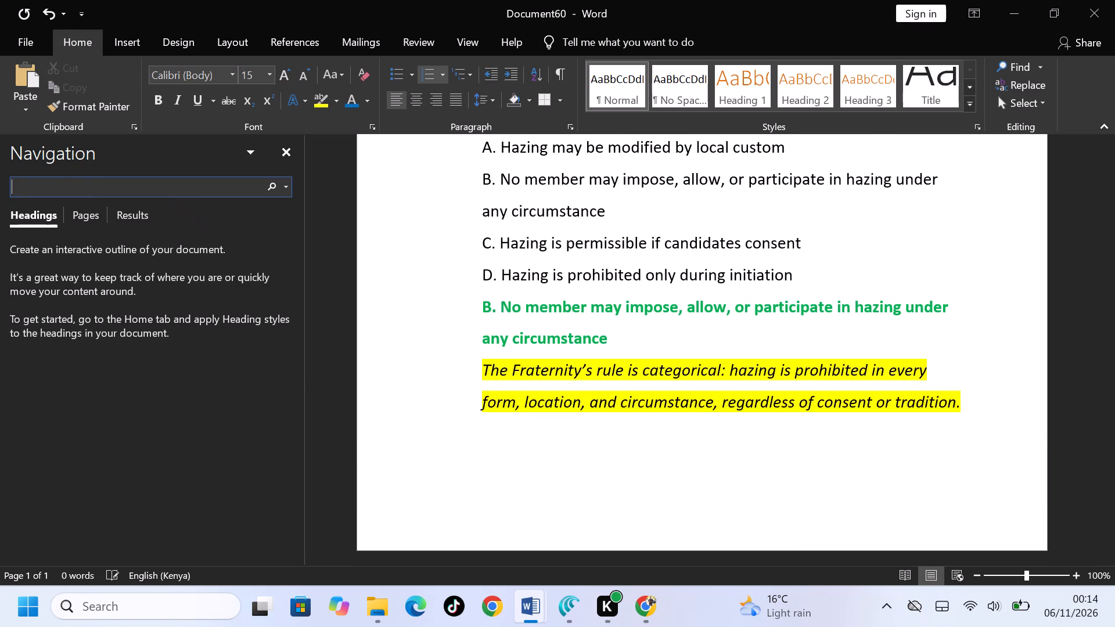
pyautogui.press('4')
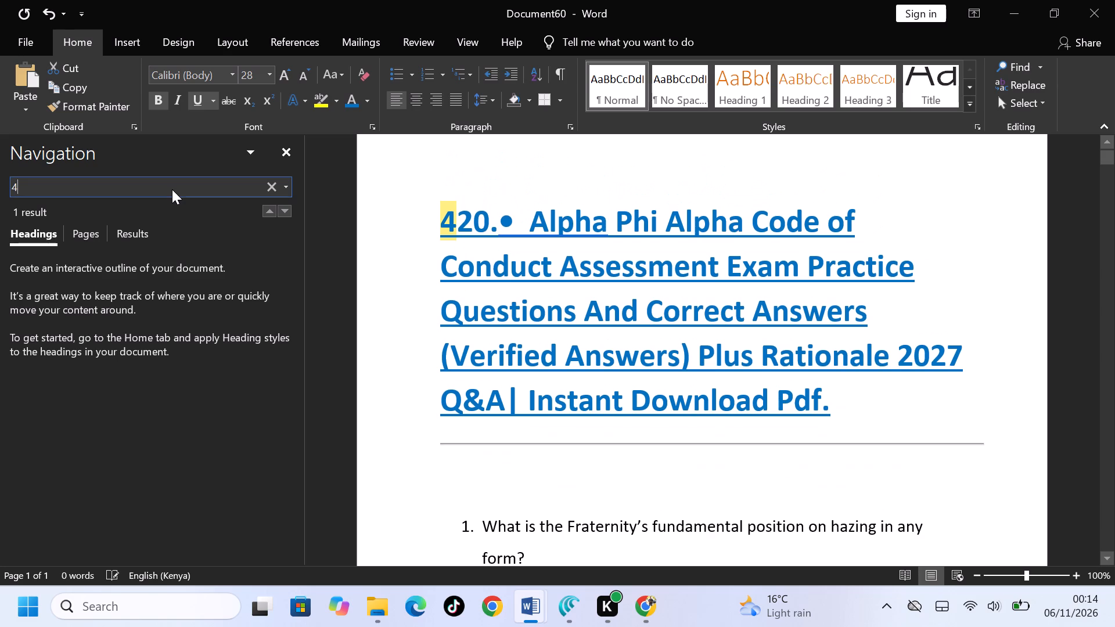
pyautogui.click(418, 217)
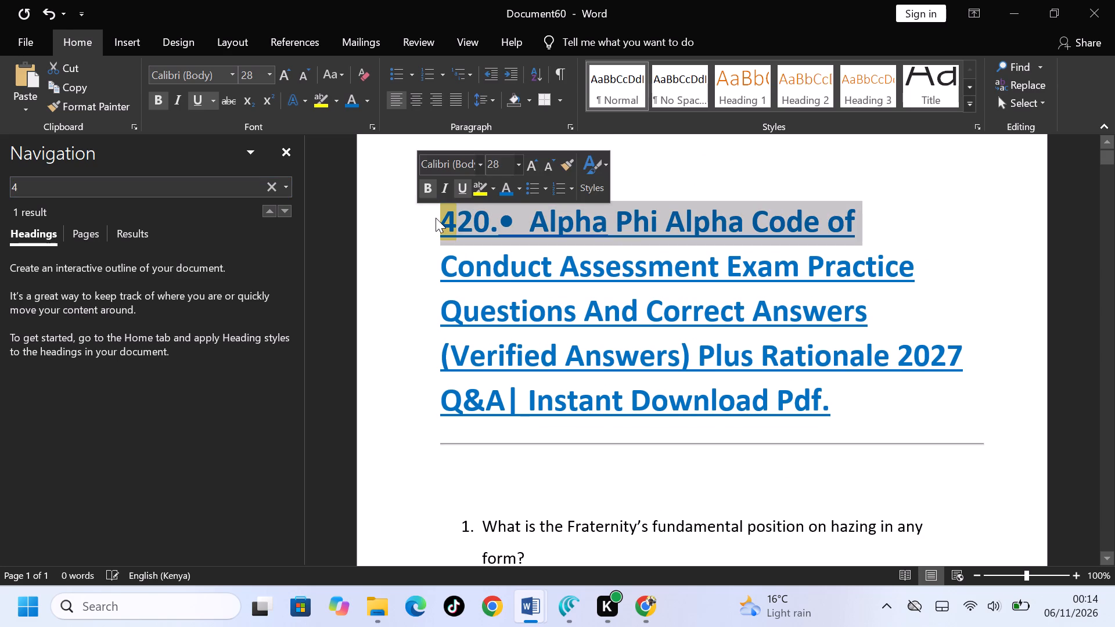
pyautogui.click(436, 218)
pyautogui.moveTo(436, 218); pyautogui.dragTo(443, 220)
pyautogui.hscroll(1, 436, 218)
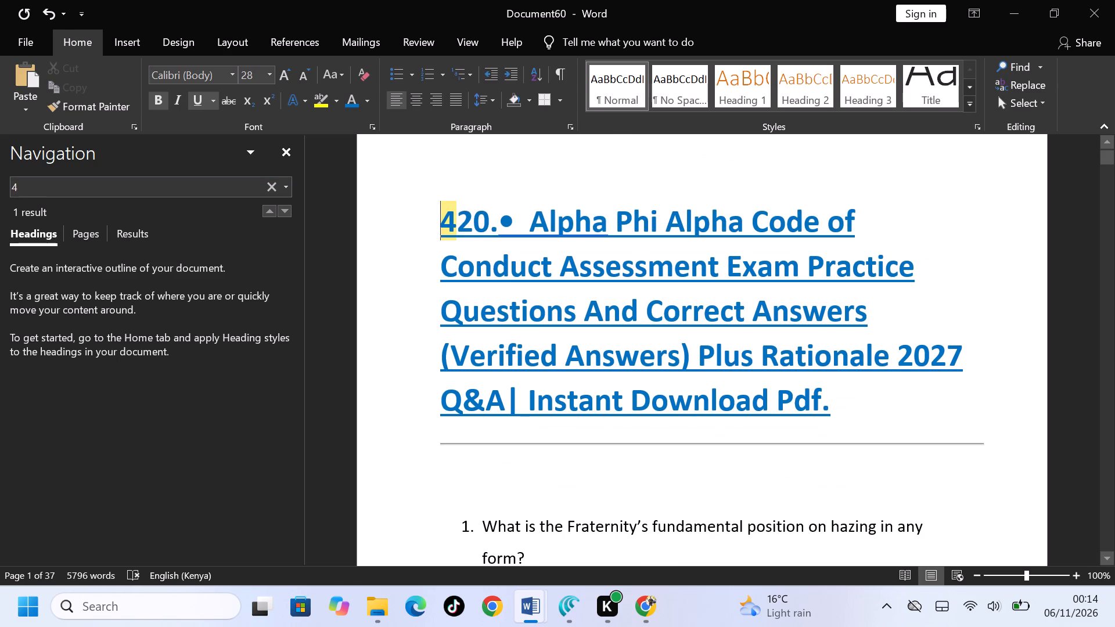
pyautogui.hscroll(1, 443, 220)
pyautogui.moveTo(443, 220); pyautogui.dragTo(499, 229)
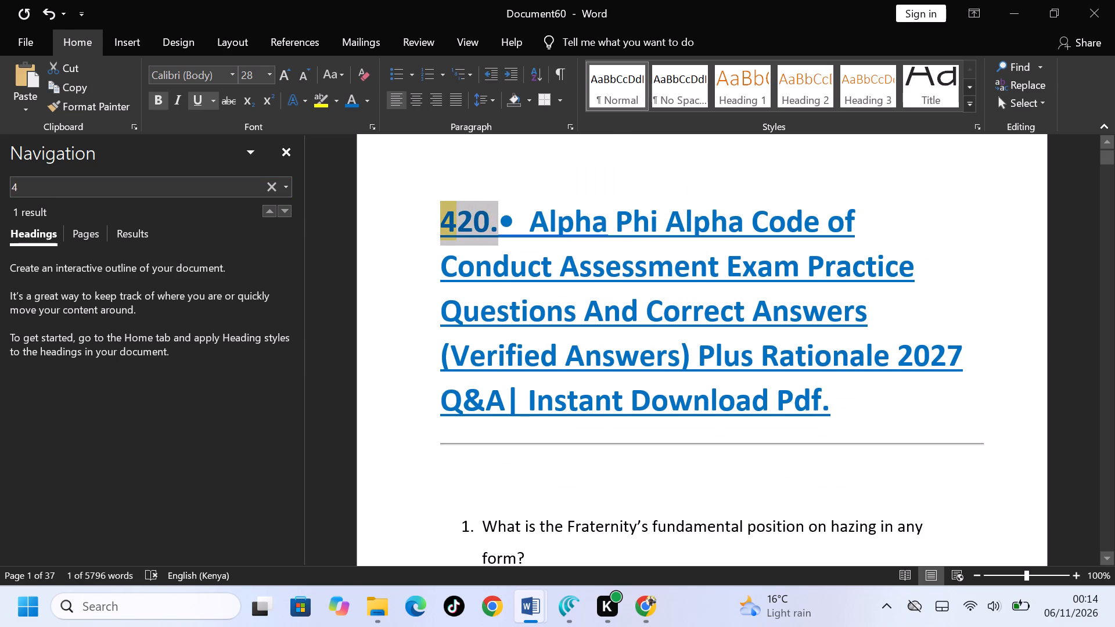
pyautogui.hotkey('ctrl', 'x')
# Save the Code of Conduct exam as a PDF in New folder (2), appending "420." to the suggested file name.
pyautogui.hotkey('ctrl', 's')
pyautogui.doubleClick(527, 147)
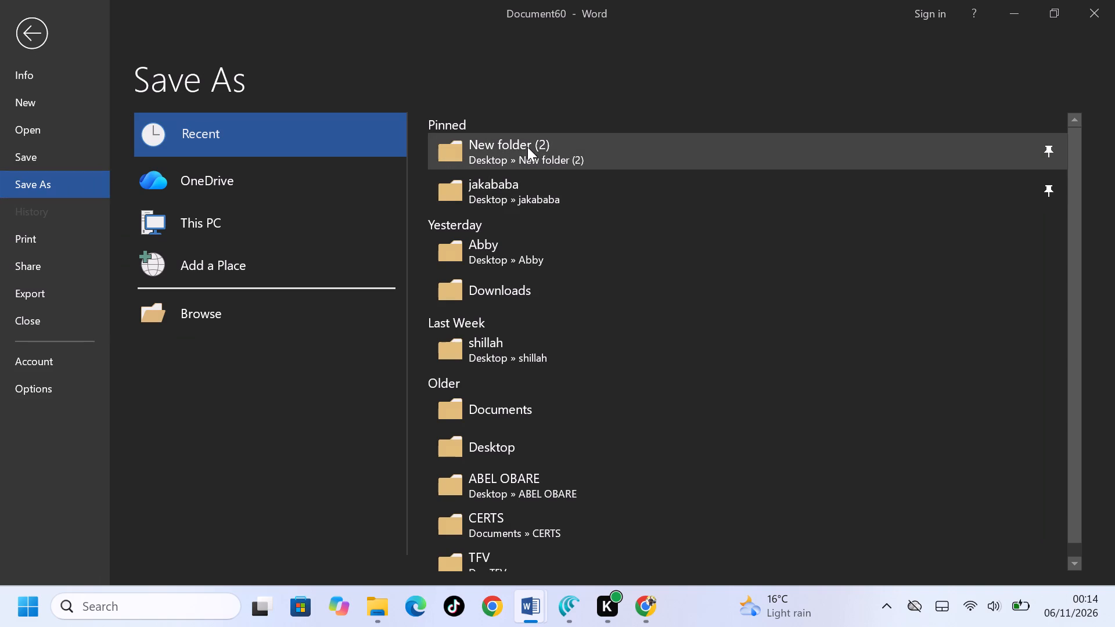
pyautogui.press('Right')
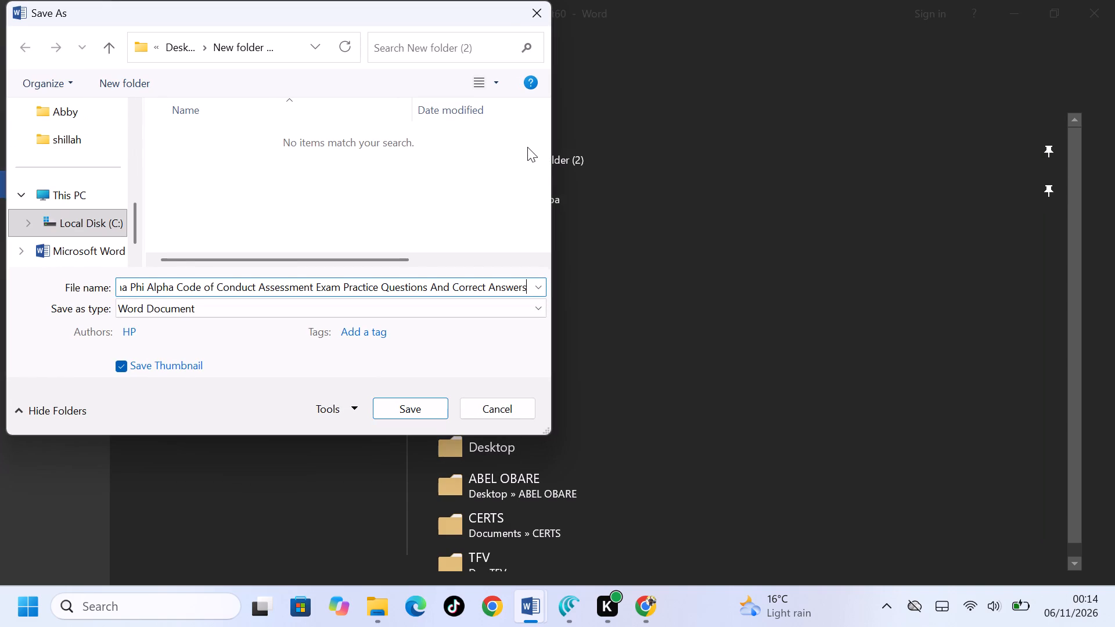
pyautogui.hotkey('ctrl', 'v')
pyautogui.click(413, 309)
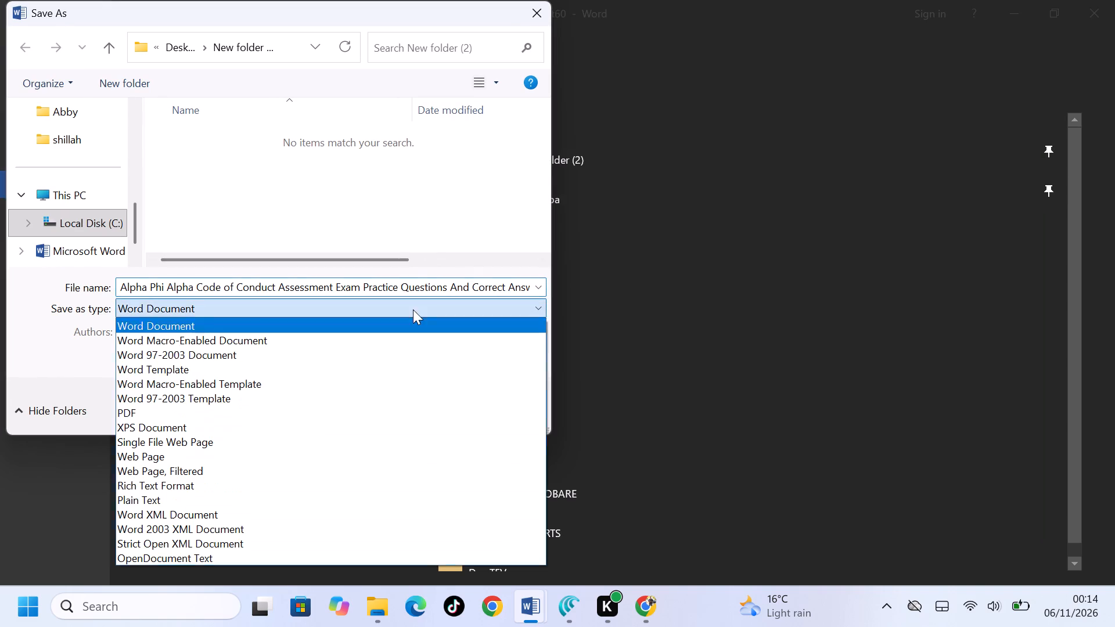
pyautogui.click(328, 415)
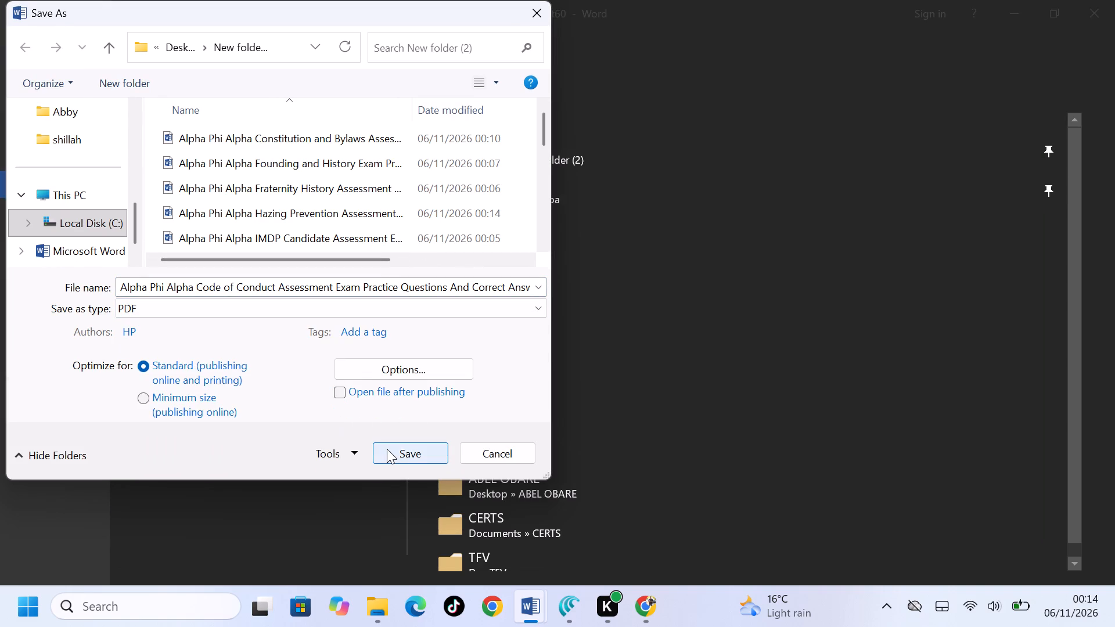
pyautogui.click(387, 449)
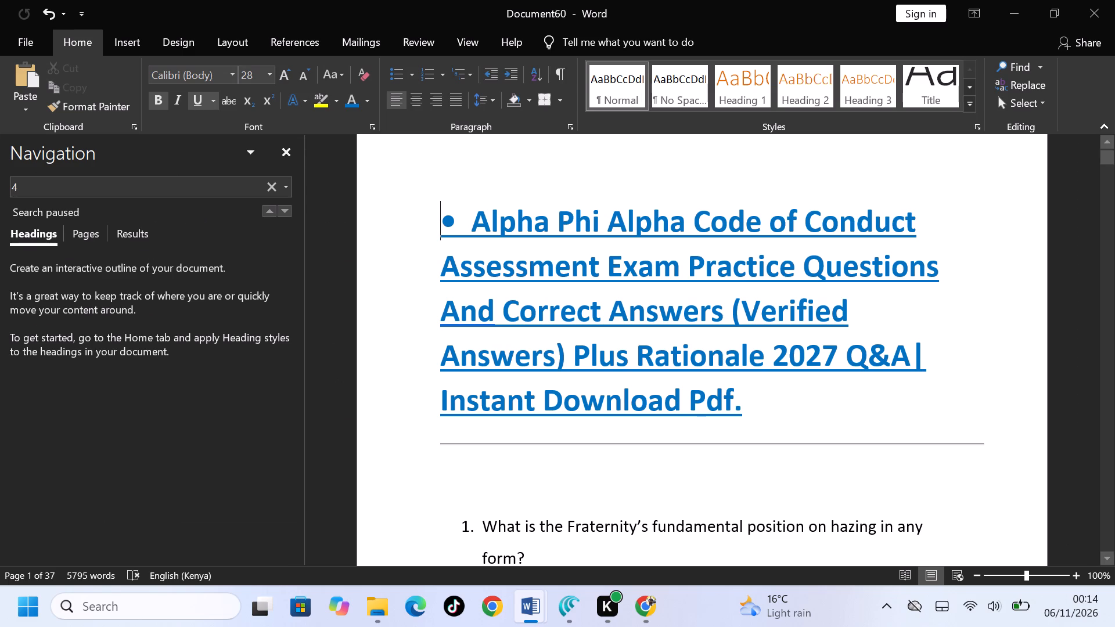
# Close the Alpha Phi Alpha Code of Conduct document without saving its changes.
pyautogui.scroll(-3, 607, 460)
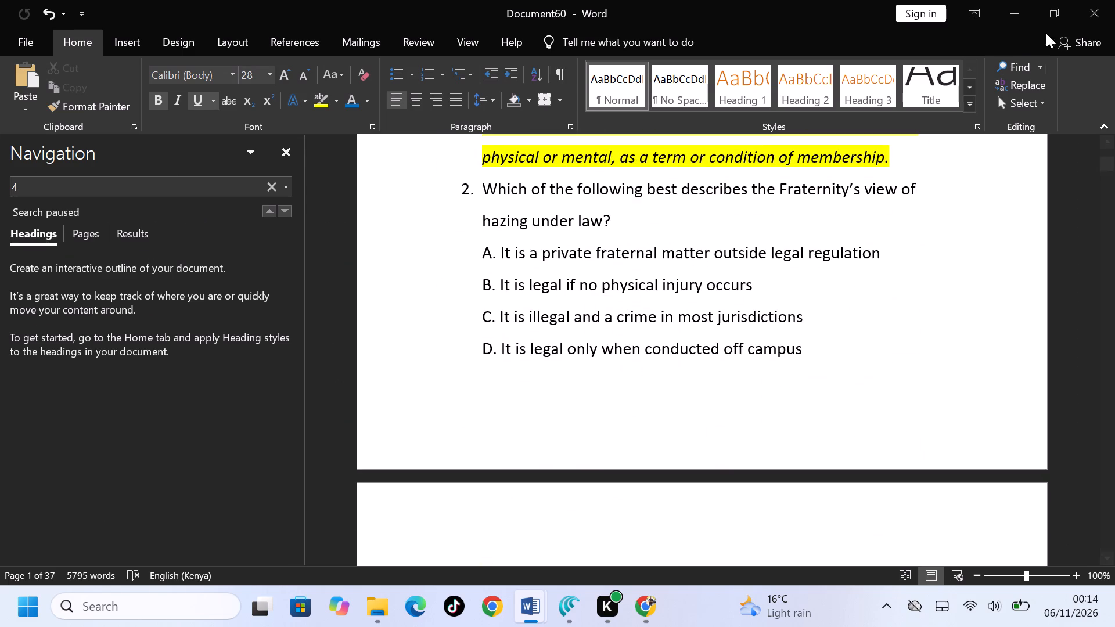
pyautogui.click(1114, 6)
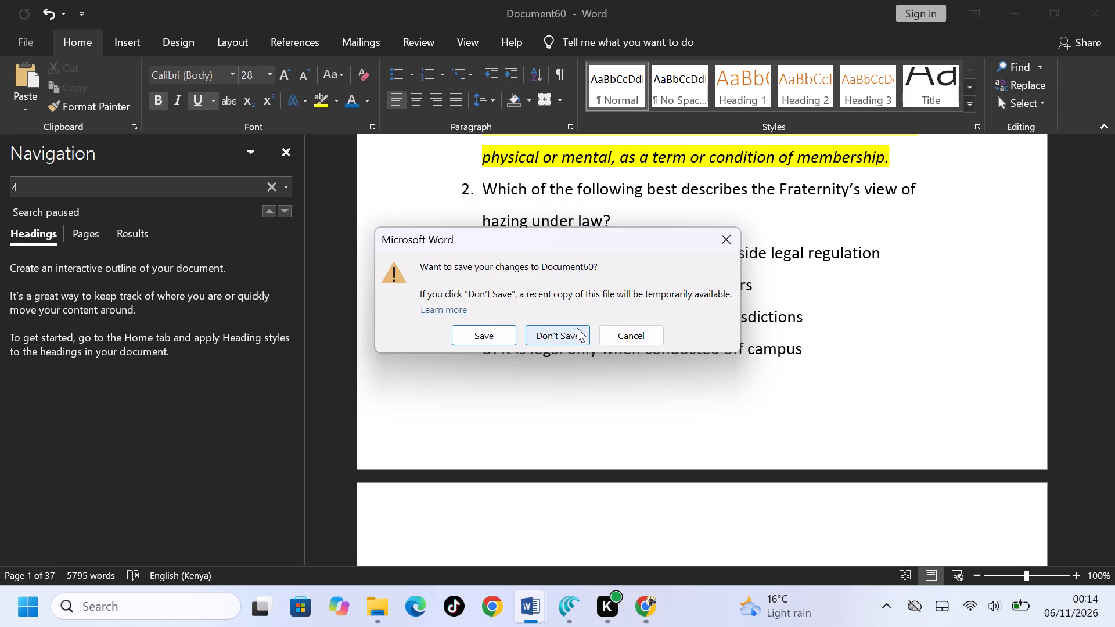
pyautogui.click(567, 331)
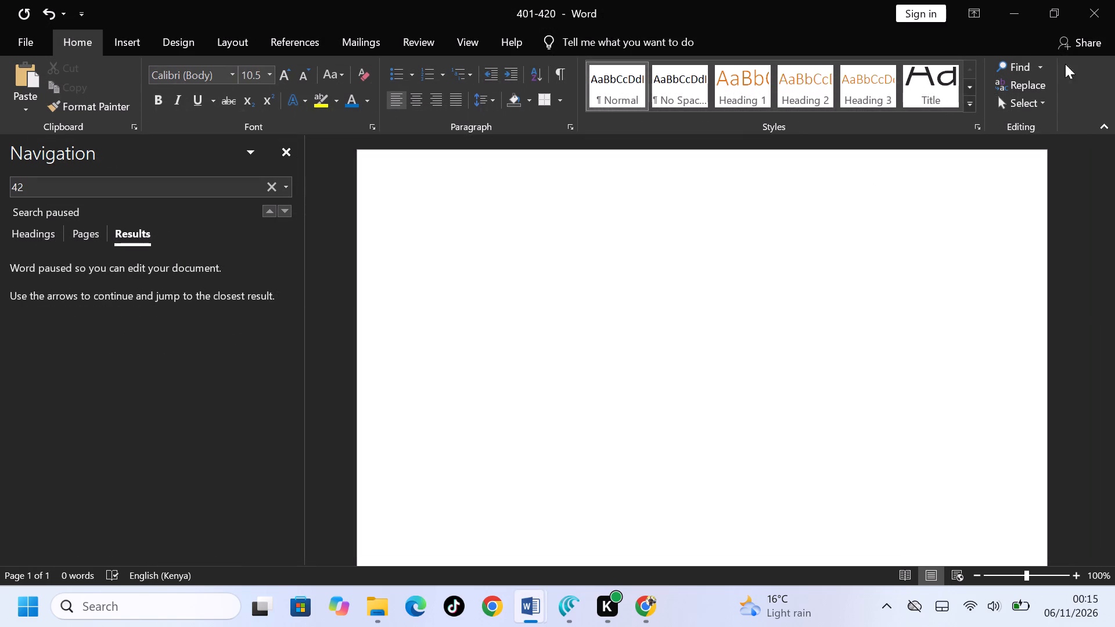
# Close the emptied 401-420 document without saving its changes.
pyautogui.click(1114, 0)
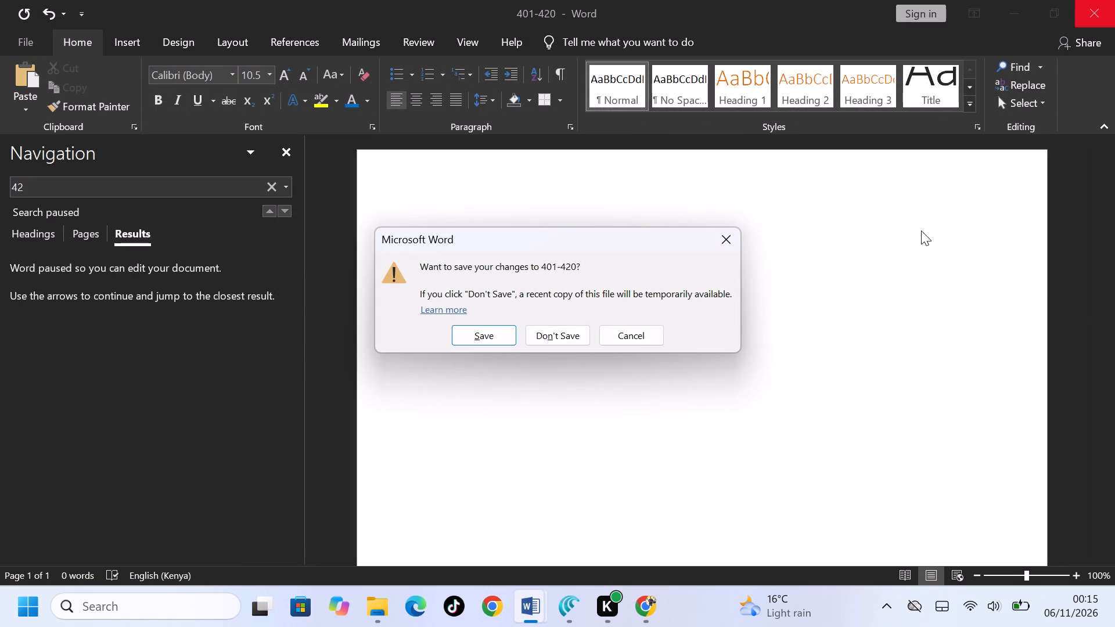
pyautogui.click(556, 336)
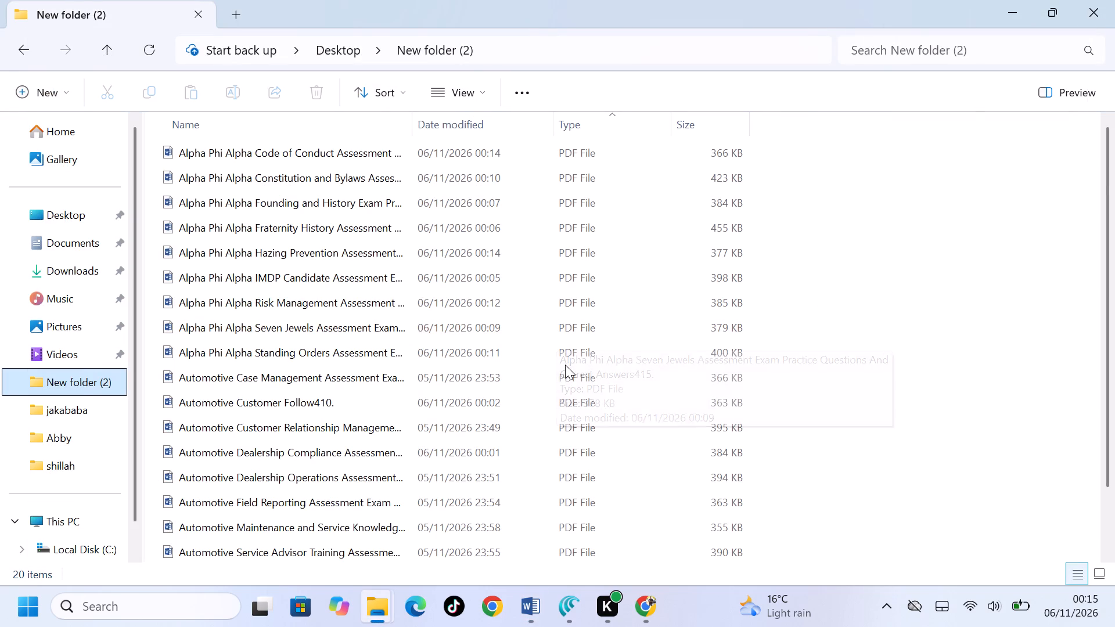
# Open the 421-440 document from the jakababa folder in File Explorer.
pyautogui.scroll(-8, 565, 365)
pyautogui.scroll(6, 565, 365)
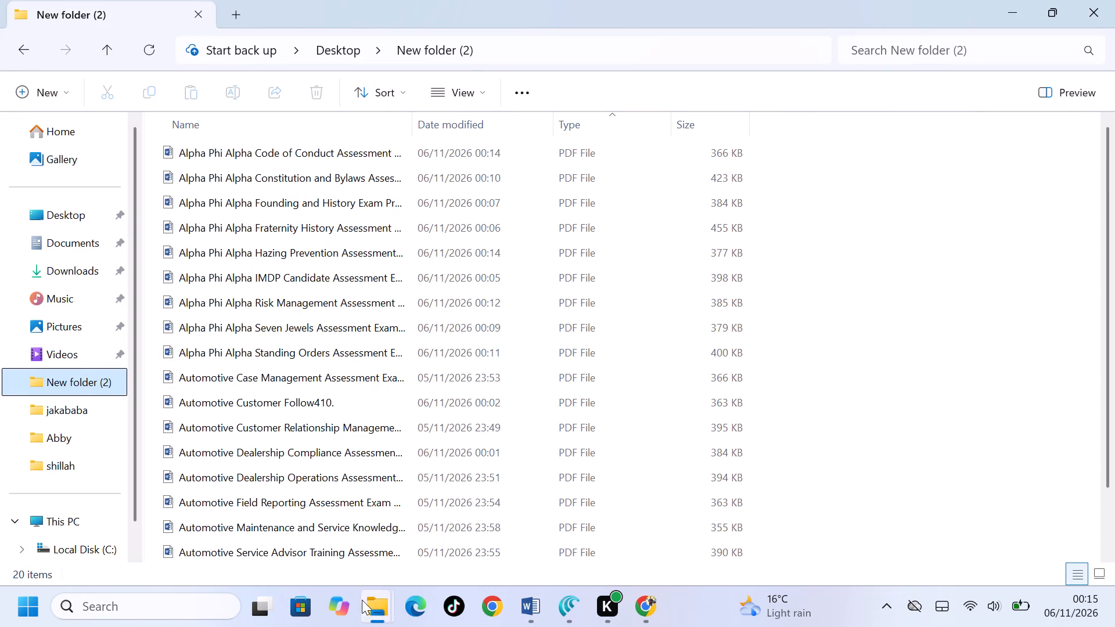
pyautogui.click(362, 609)
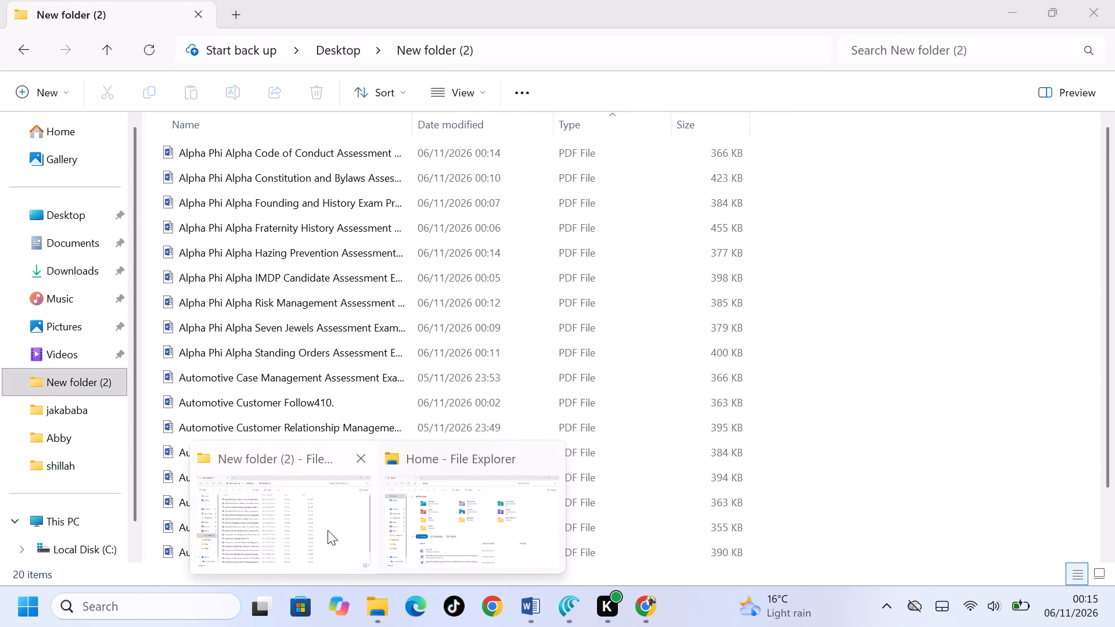
pyautogui.click(341, 499)
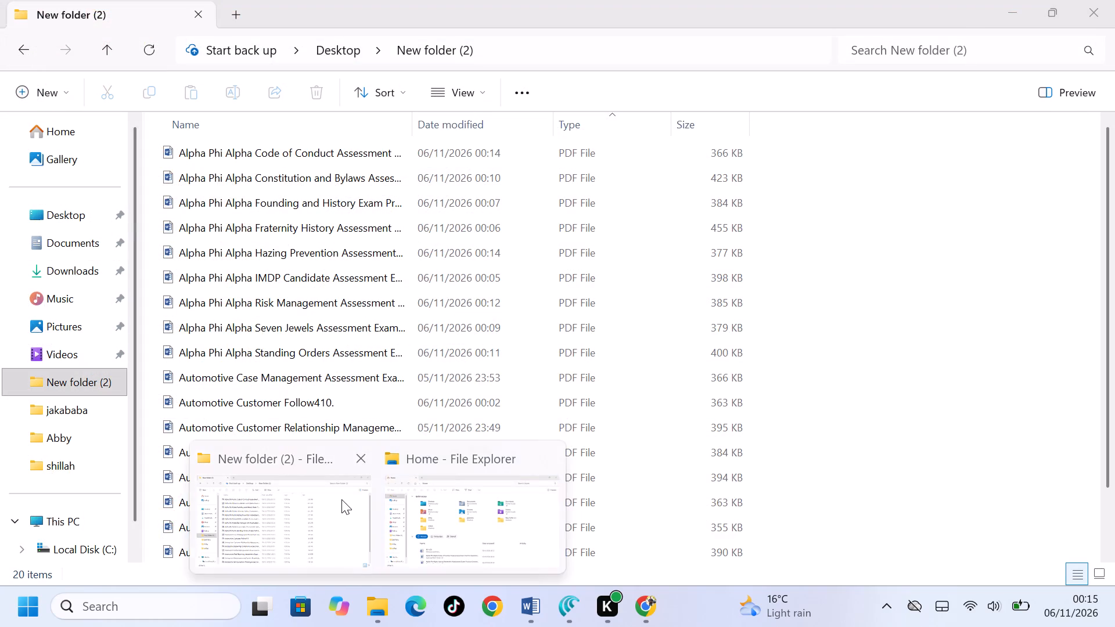
pyautogui.doubleClick(84, 405)
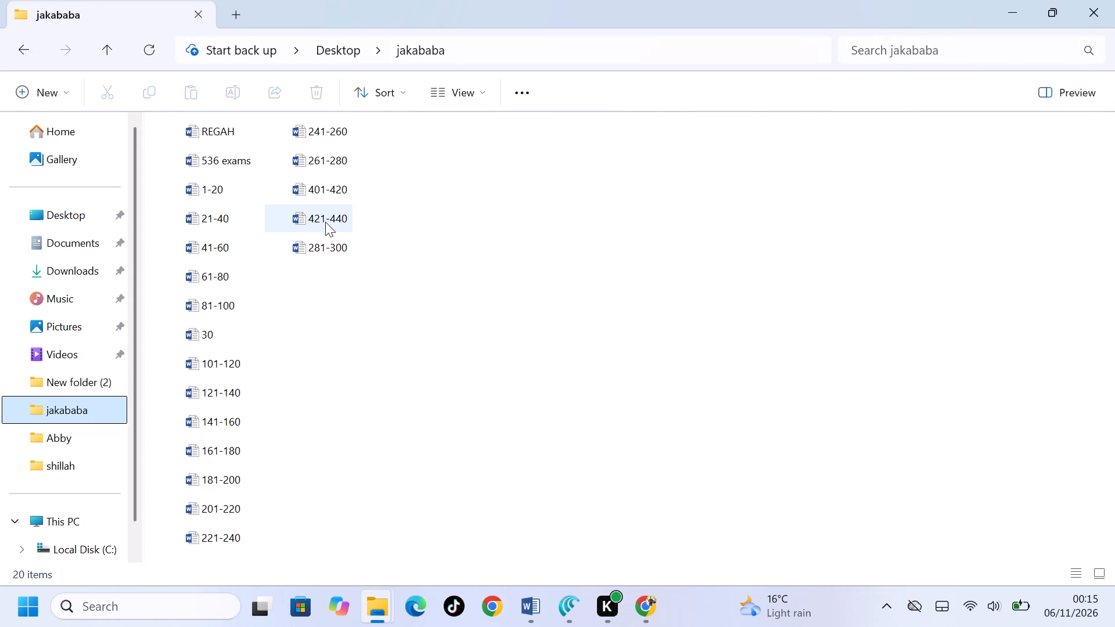
pyautogui.doubleClick(325, 221)
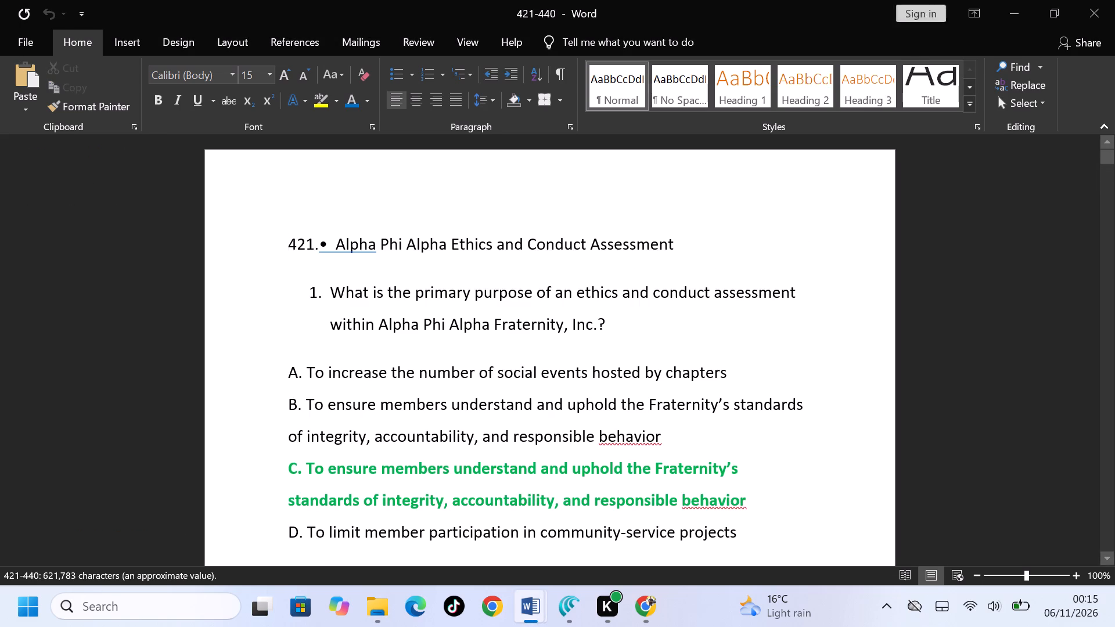
# Copy the "Exam Practice Questions And Correct Answers..." title ending and its divider line from the q&a document and append them to the 421 title.
pyautogui.click(693, 251)
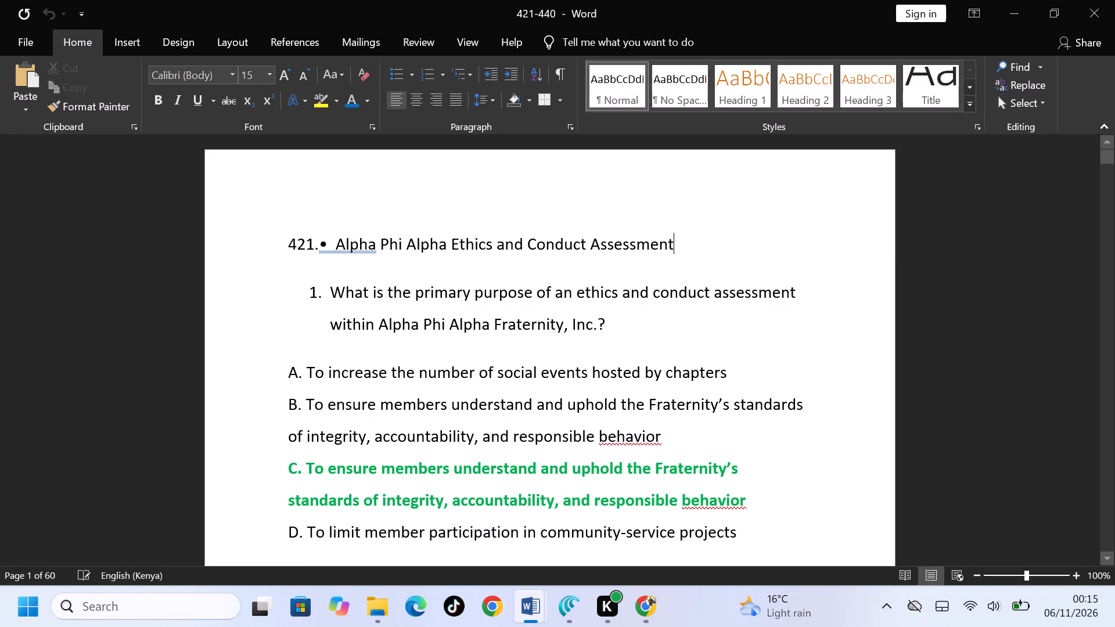
pyautogui.click(540, 601)
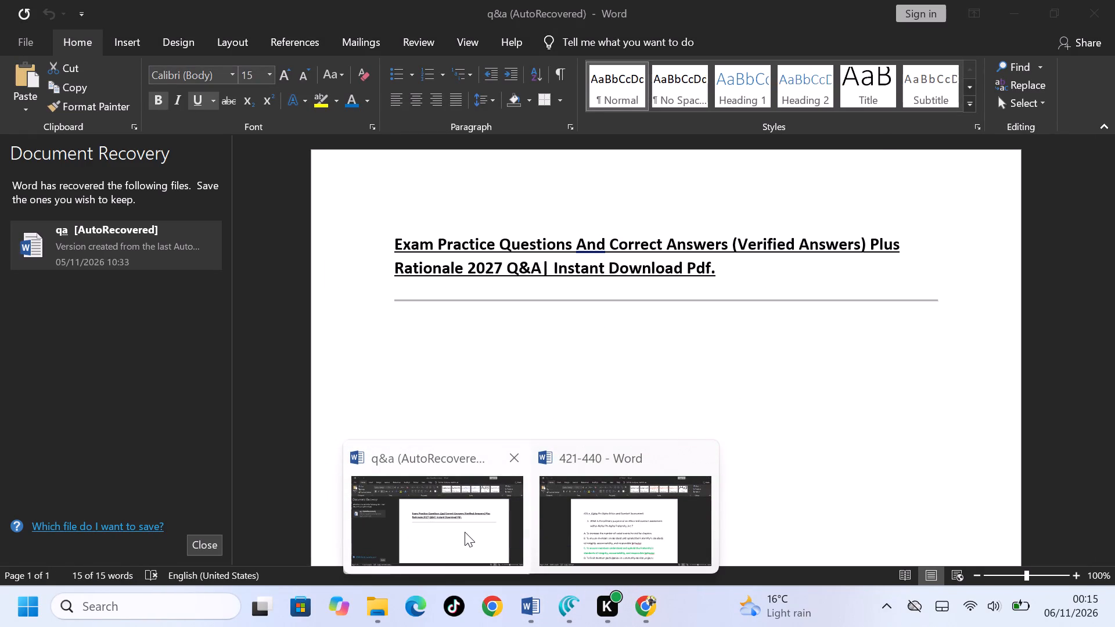
pyautogui.click(465, 532)
pyautogui.hotkey('ctrl', 'c')
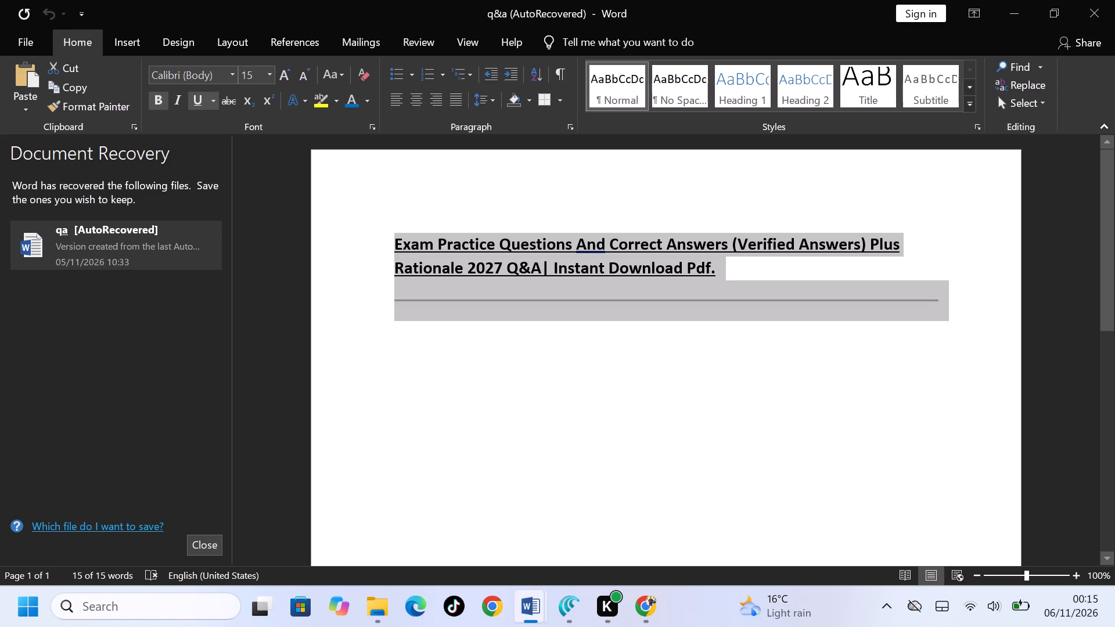
pyautogui.hotkey('ctrl', 'c')
pyautogui.hotkey('ctrl', 'c')
pyautogui.click(532, 625)
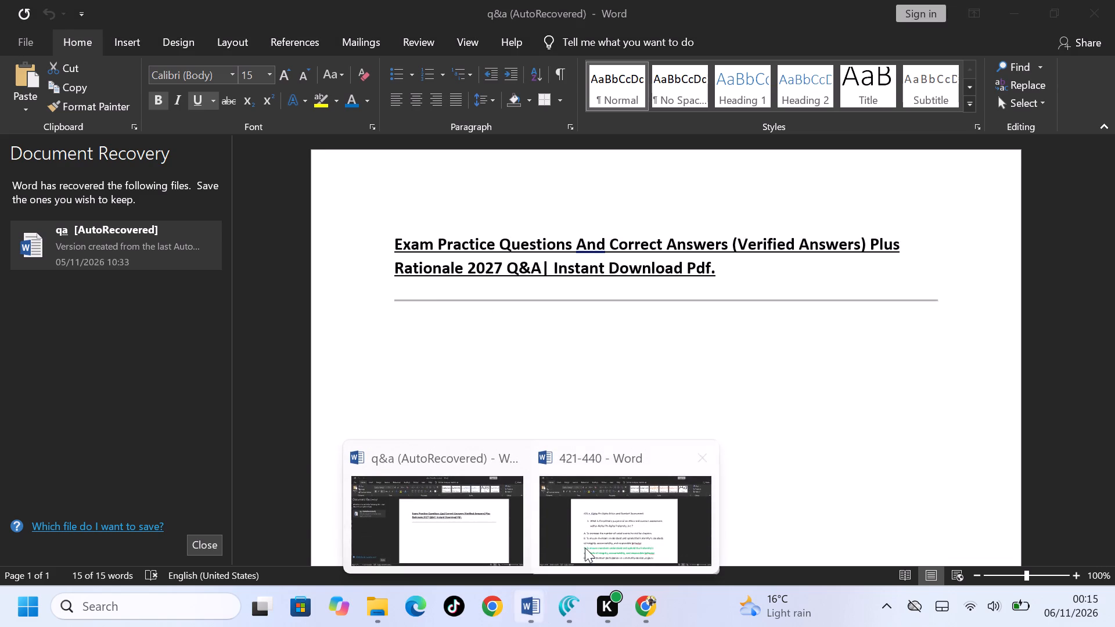
pyautogui.click(614, 526)
pyautogui.hotkey('ctrl', 'v')
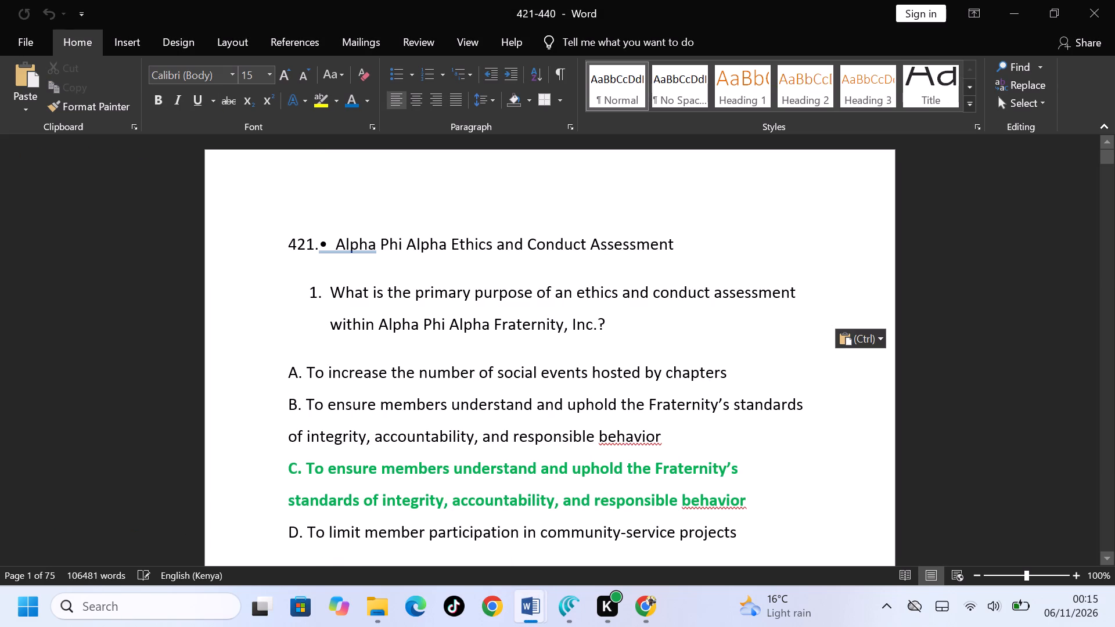
# Format the whole 421 Ethics and Conduct Assessment title as 28 pt, bold, underlined and dark red.
pyautogui.click(531, 291)
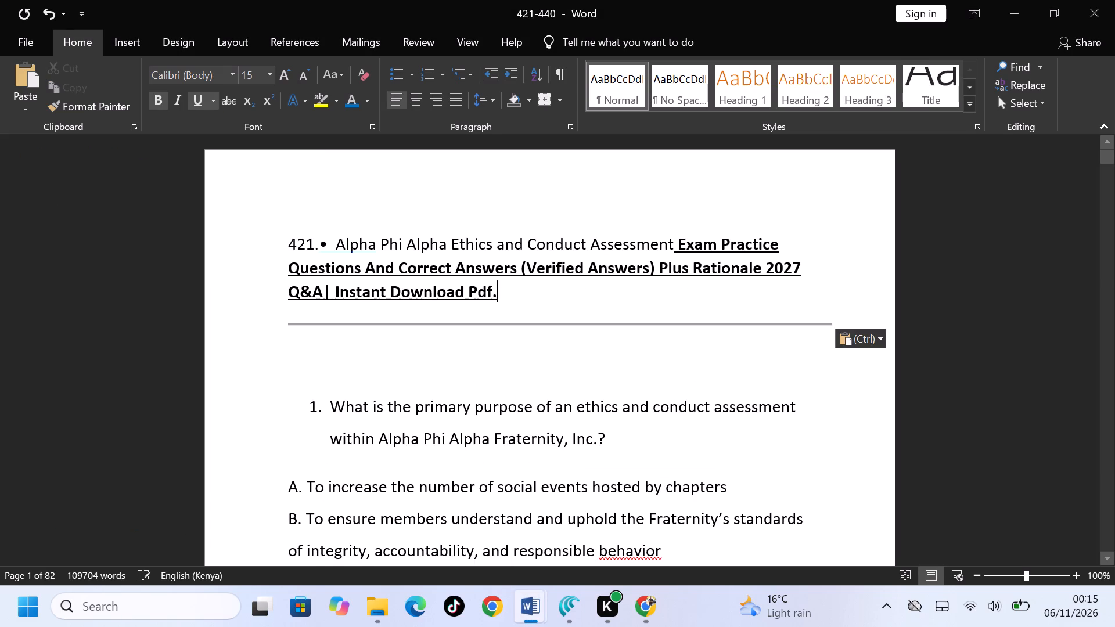
pyautogui.moveTo(531, 291); pyautogui.dragTo(116, 222)
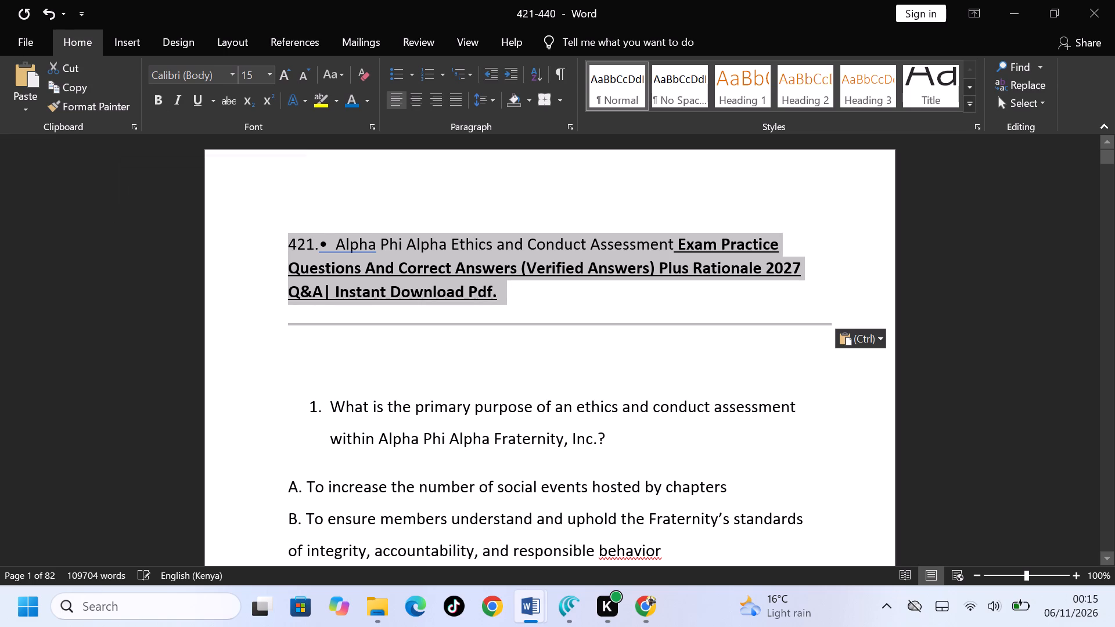
pyautogui.hotkey('ctrl', 'shift', '.')
pyautogui.hotkey('ctrl', 'shift', '.')
pyautogui.hotkey('ctrl', 'shift', '.')
pyautogui.hotkey('ctrl', 'shift', '.')
pyautogui.hotkey('ctrl', 'shift', '.')
pyautogui.hotkey('ctrl', 'shift', '.')
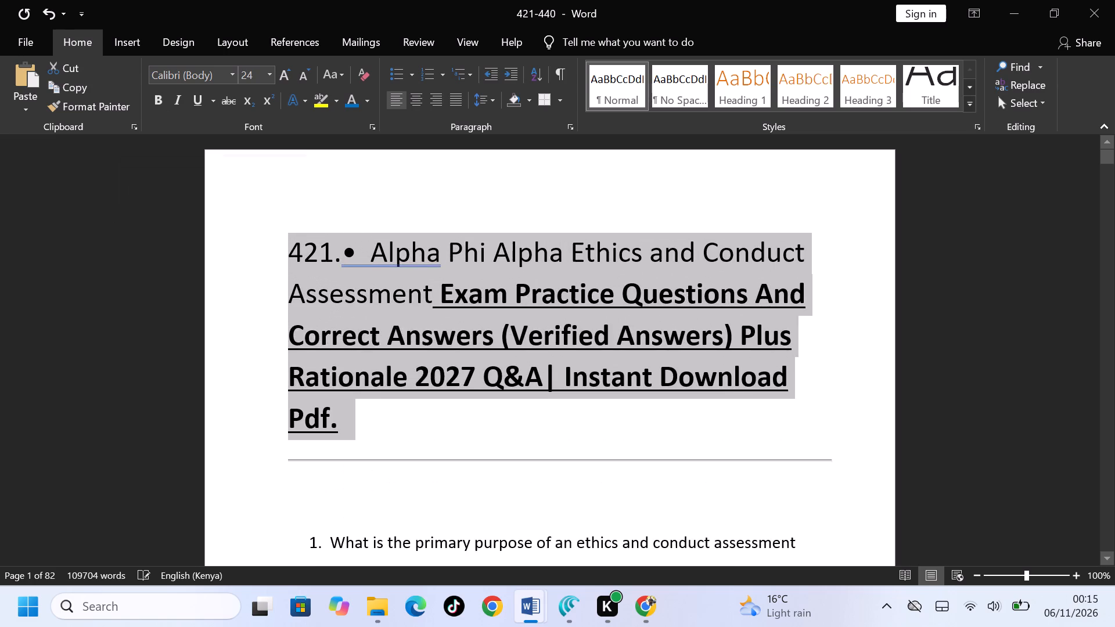
pyautogui.hotkey('ctrl', 'shift', '.')
pyautogui.hotkey('ctrl', 'b')
pyautogui.hotkey('ctrl', 'u')
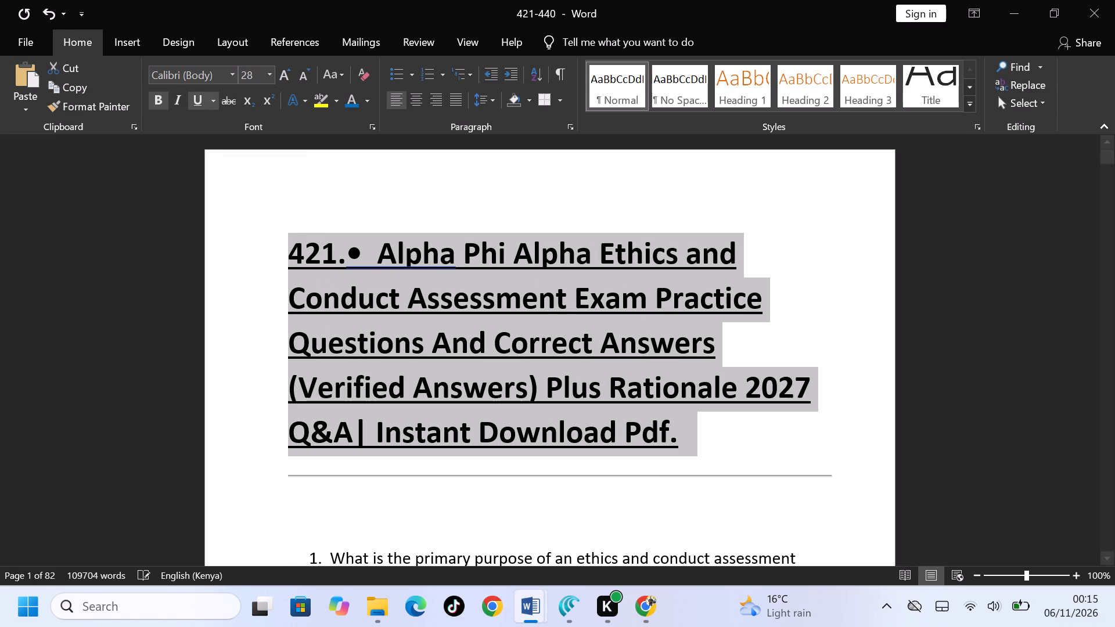
pyautogui.click(368, 103)
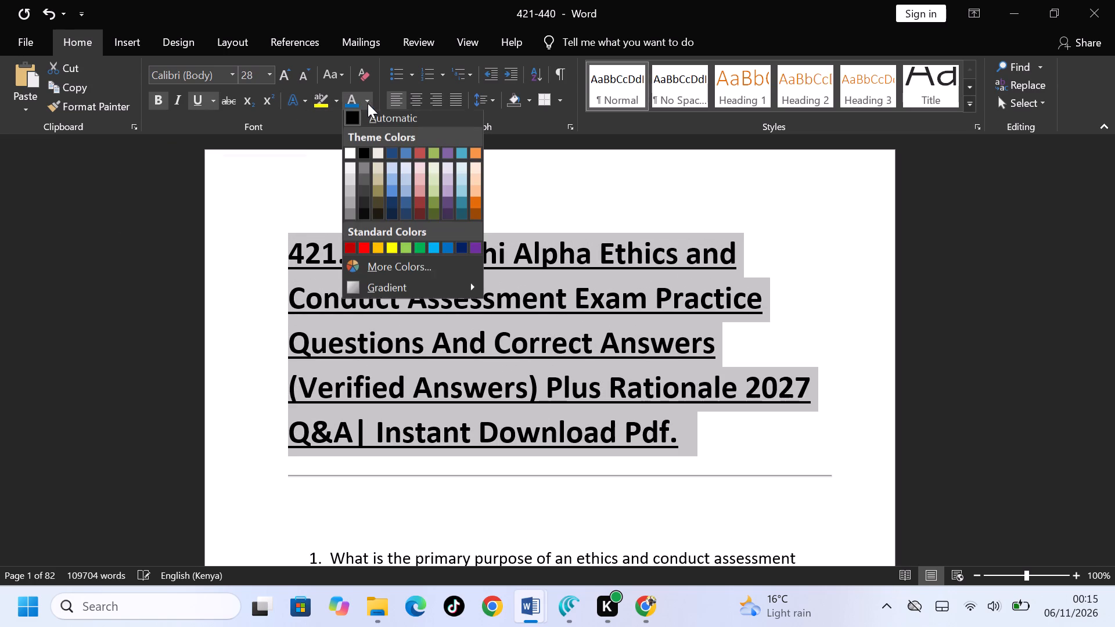
pyautogui.click(351, 244)
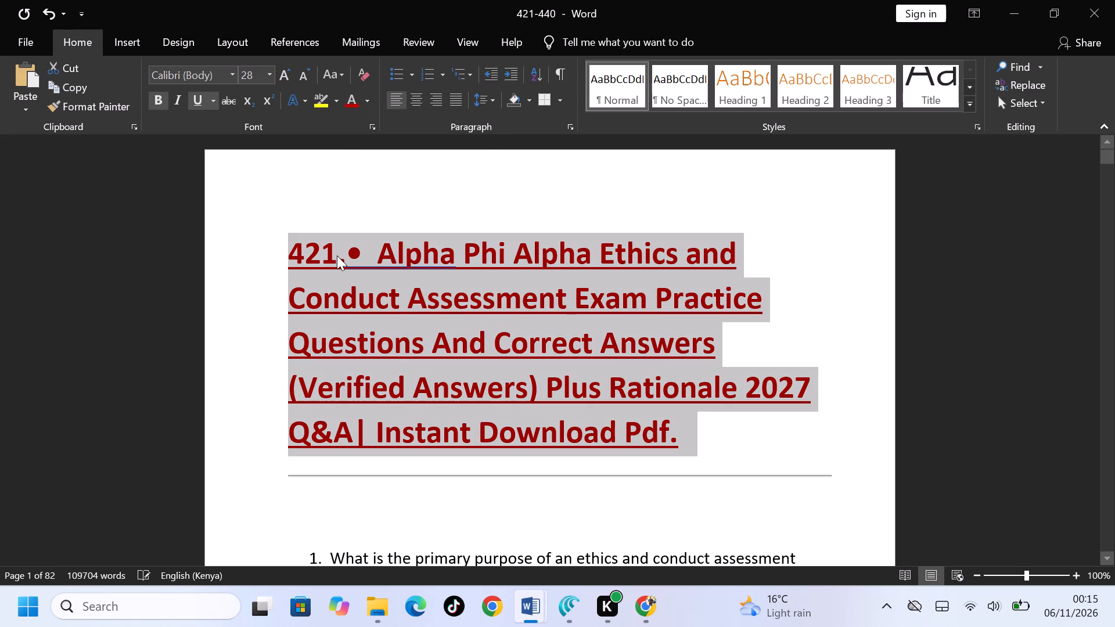
# Search the 421-440 document for "42" to locate the numbered exam titles.
pyautogui.scroll(-2, 341, 290)
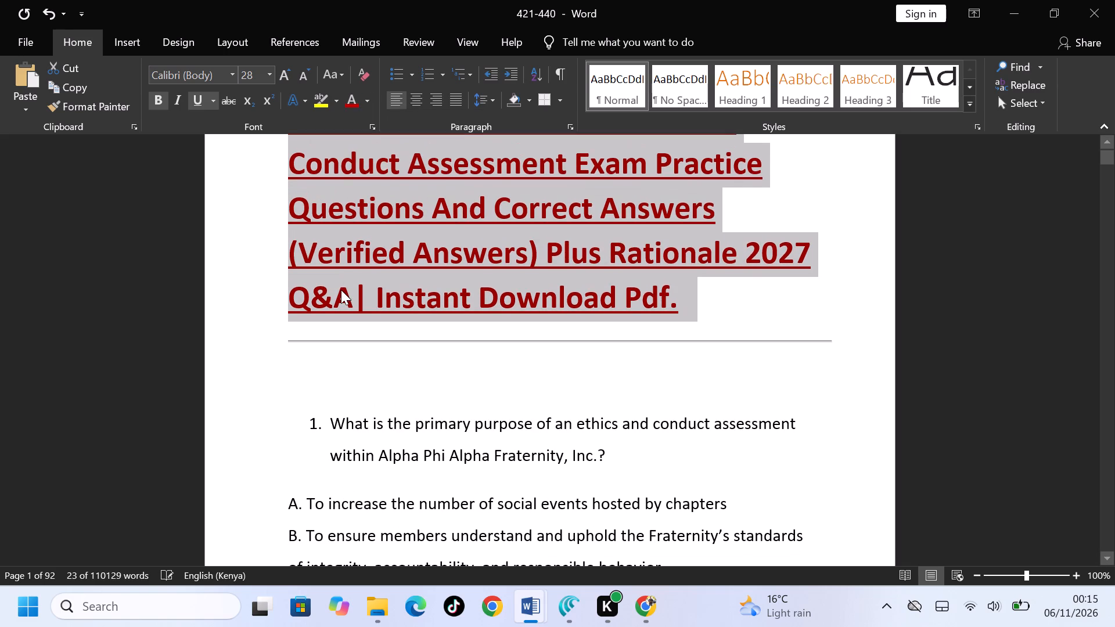
pyautogui.hotkey('ctrl', 'f')
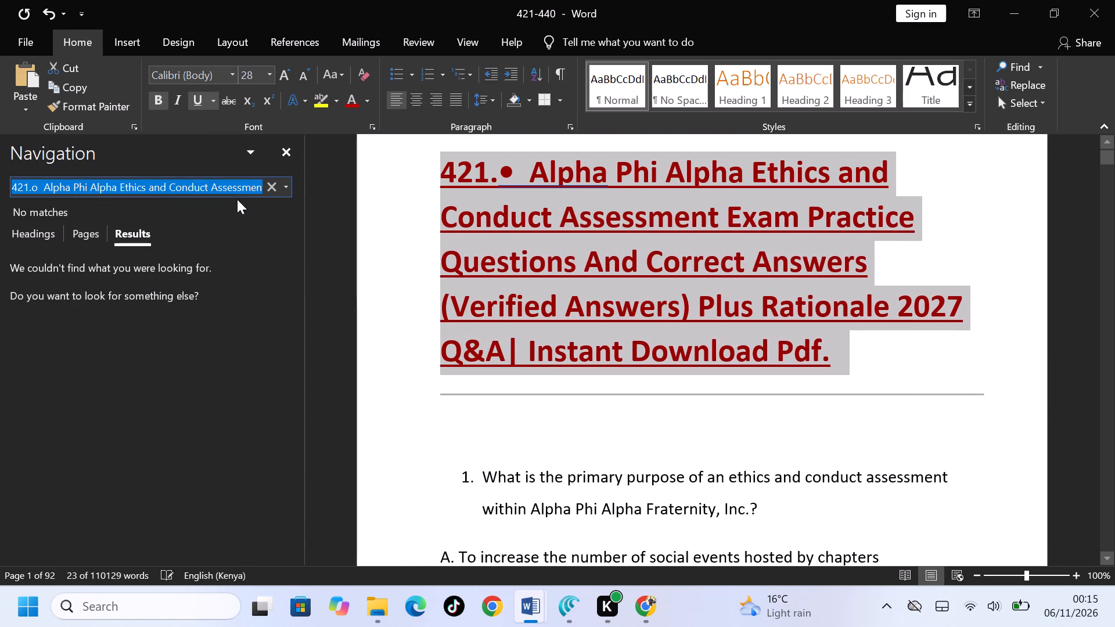
pyautogui.click(270, 188)
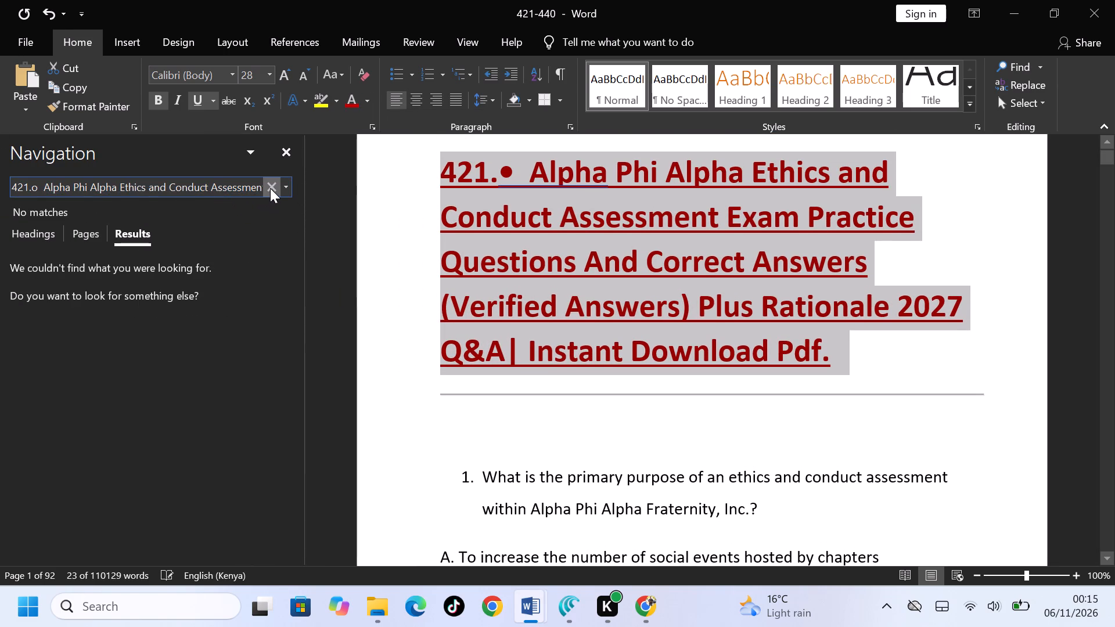
pyautogui.press('4')
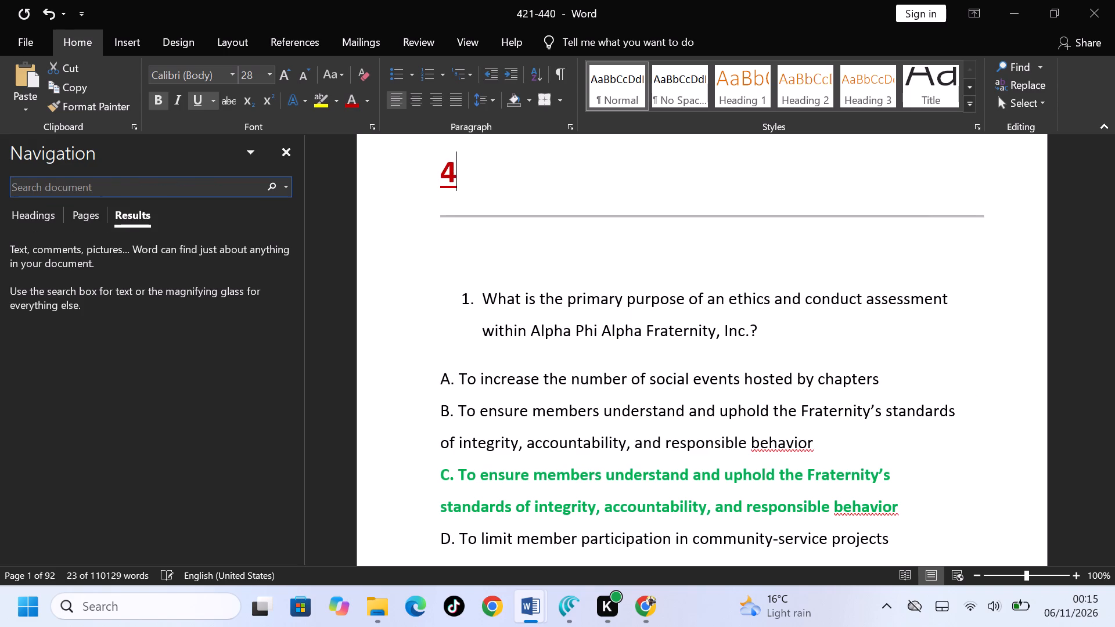
pyautogui.hotkey('ctrl', 'z')
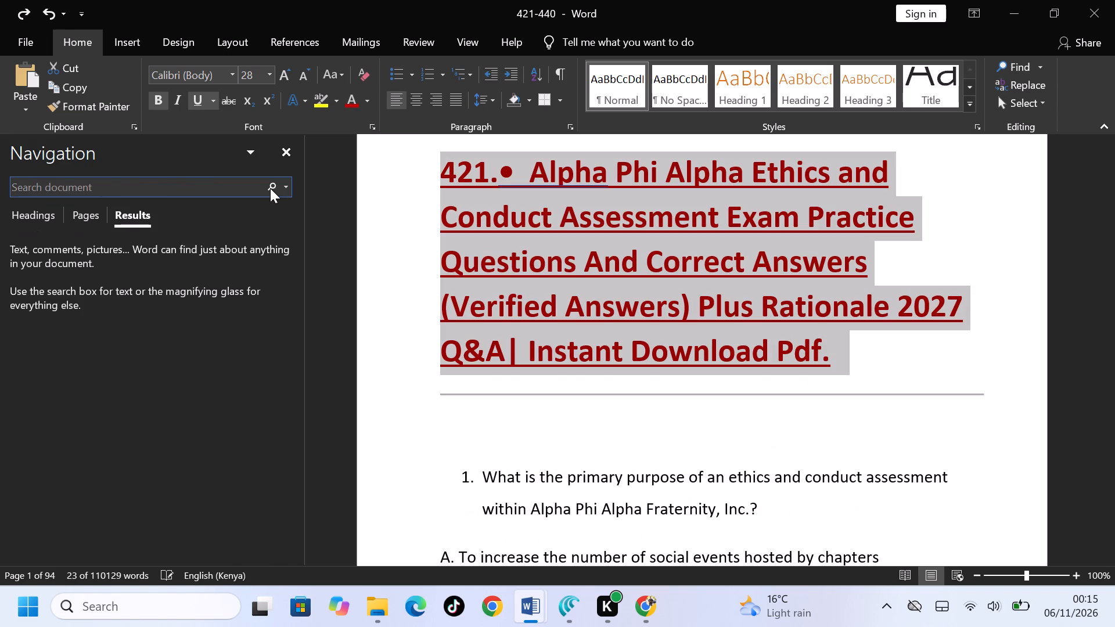
pyautogui.click(218, 188)
pyautogui.write('42')
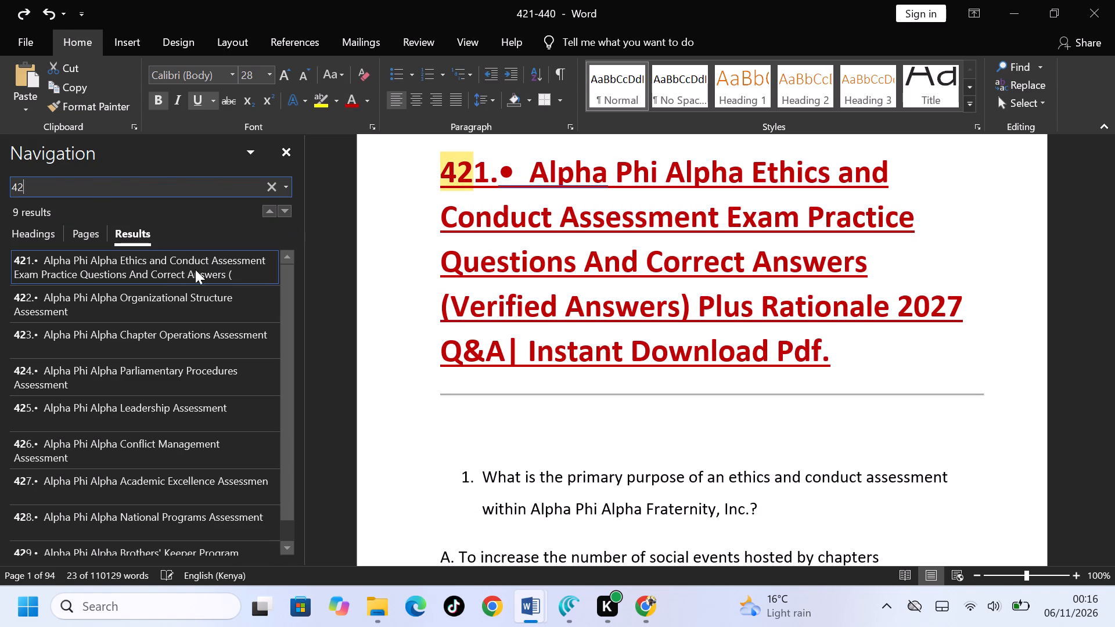
# Append the copied exam title ending and divider line to the 422 Organizational Structure Assessment title.
pyautogui.click(164, 299)
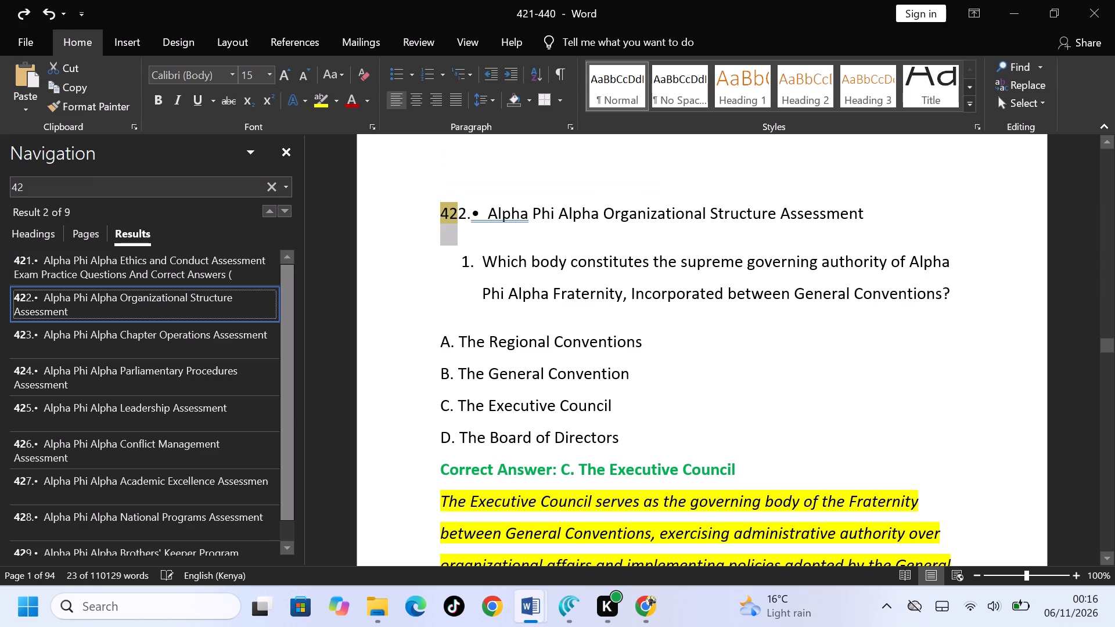
pyautogui.click(882, 212)
pyautogui.hotkey('ctrl', 'v')
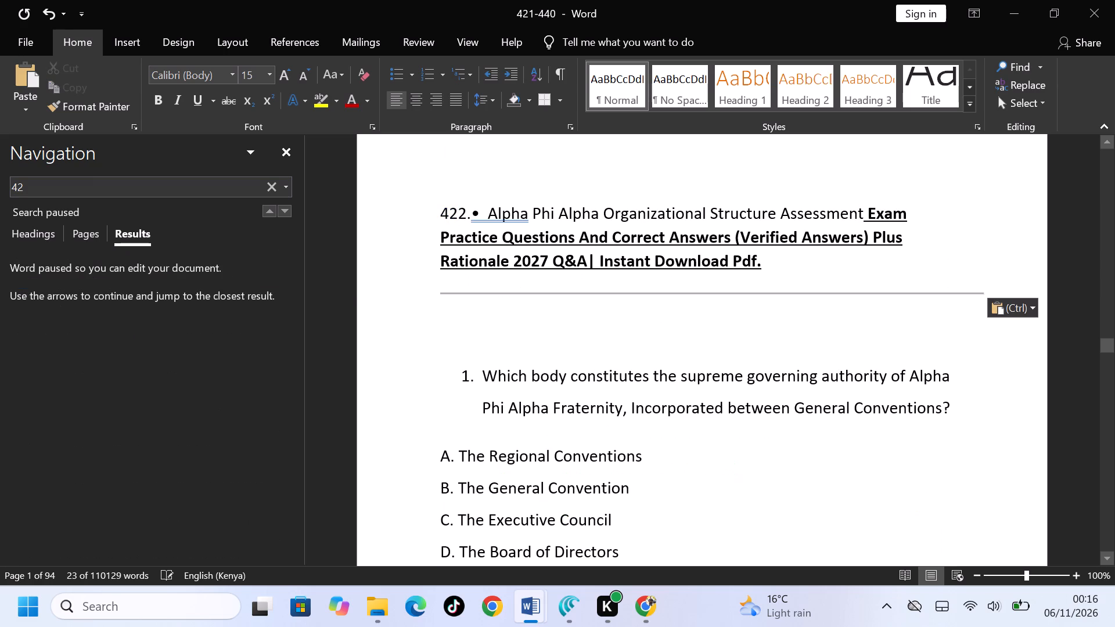
# Format the whole 422 Organizational Structure Assessment title as 28 pt, bold, underlined and dark red.
pyautogui.click(784, 269)
pyautogui.moveTo(784, 269); pyautogui.dragTo(389, 207)
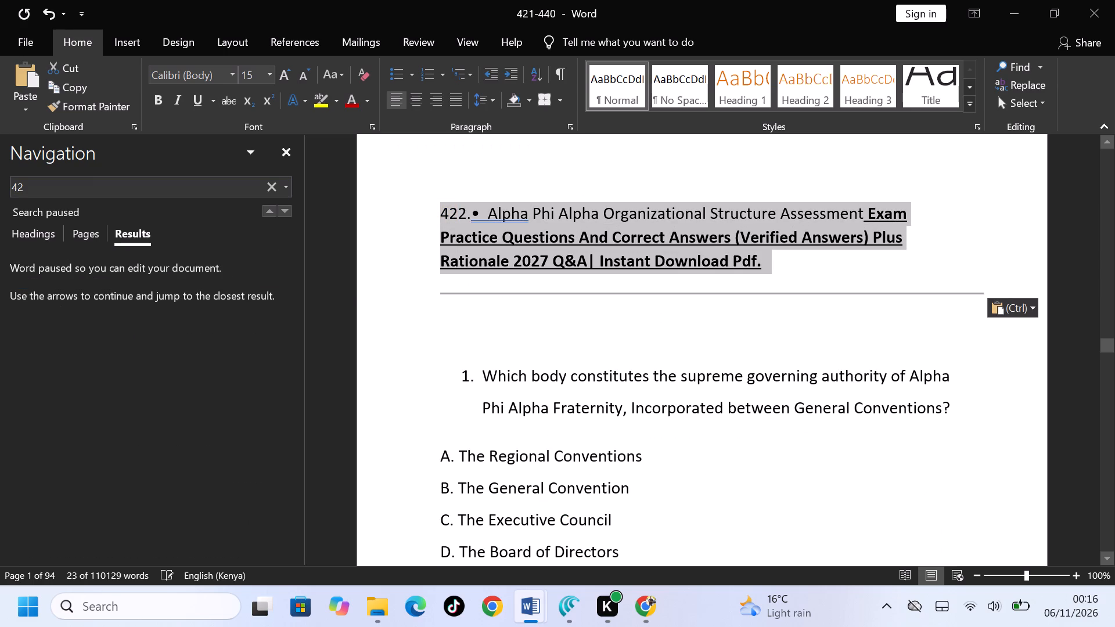
pyautogui.hotkey('ctrl', 'shift', '.')
pyautogui.hotkey('ctrl', 'shift', '.')
pyautogui.hotkey('ctrl', 'shift', '.')
pyautogui.hotkey('ctrl', 'shift', '.')
pyautogui.hotkey('ctrl', 'shift', '.')
pyautogui.hotkey('ctrl', 'shift', '.')
pyautogui.hotkey('ctrl', 'shift', '.')
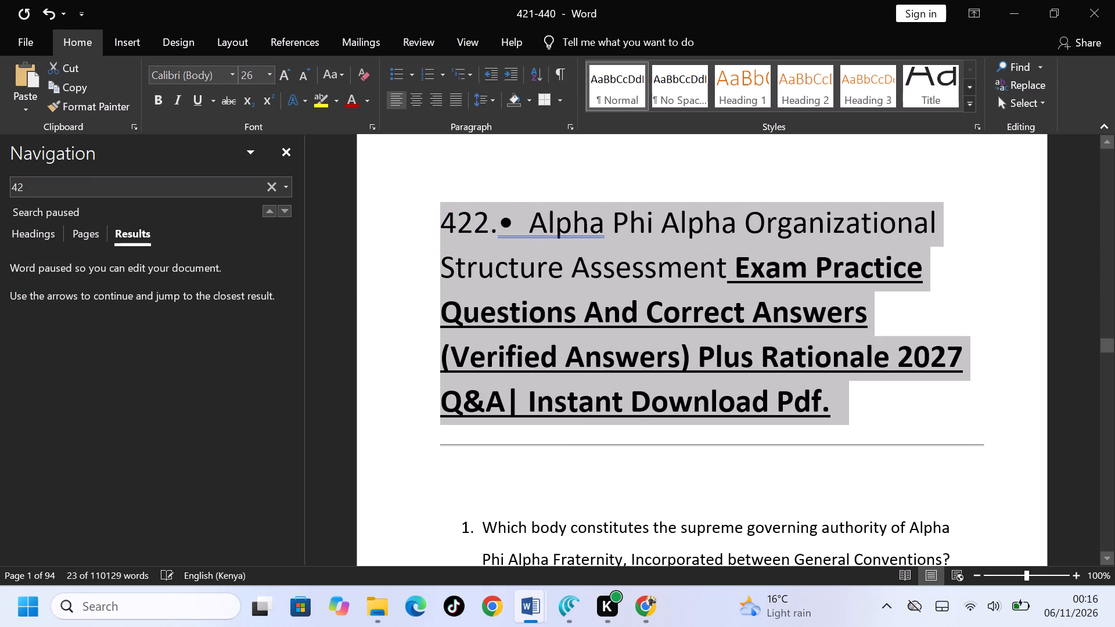
pyautogui.hotkey('ctrl', 'b')
pyautogui.hotkey('ctrl', 'u')
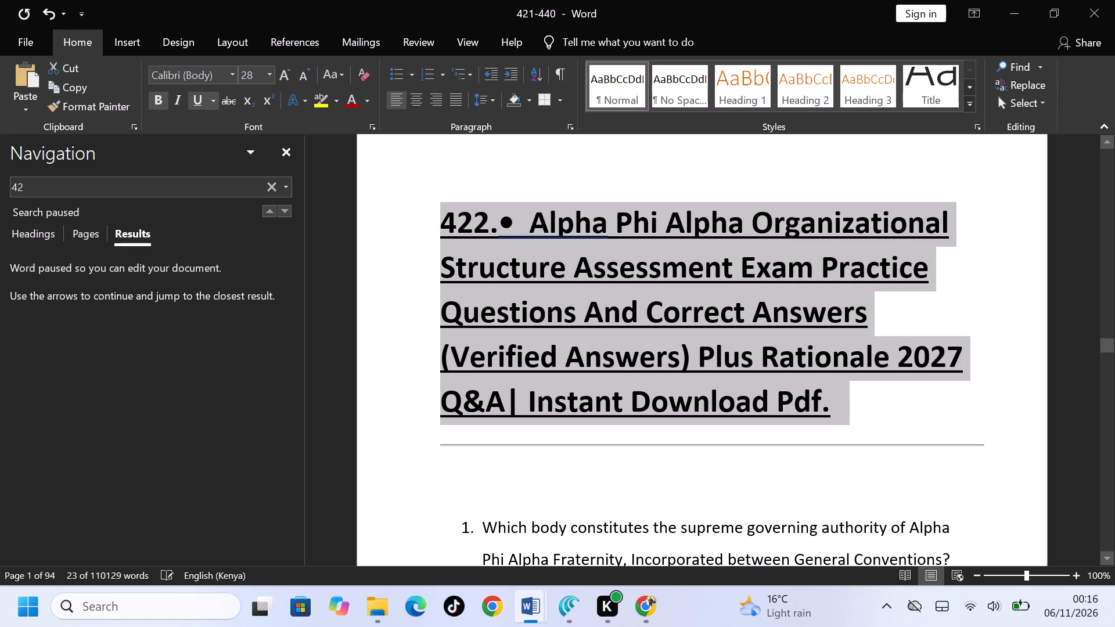
pyautogui.click(354, 96)
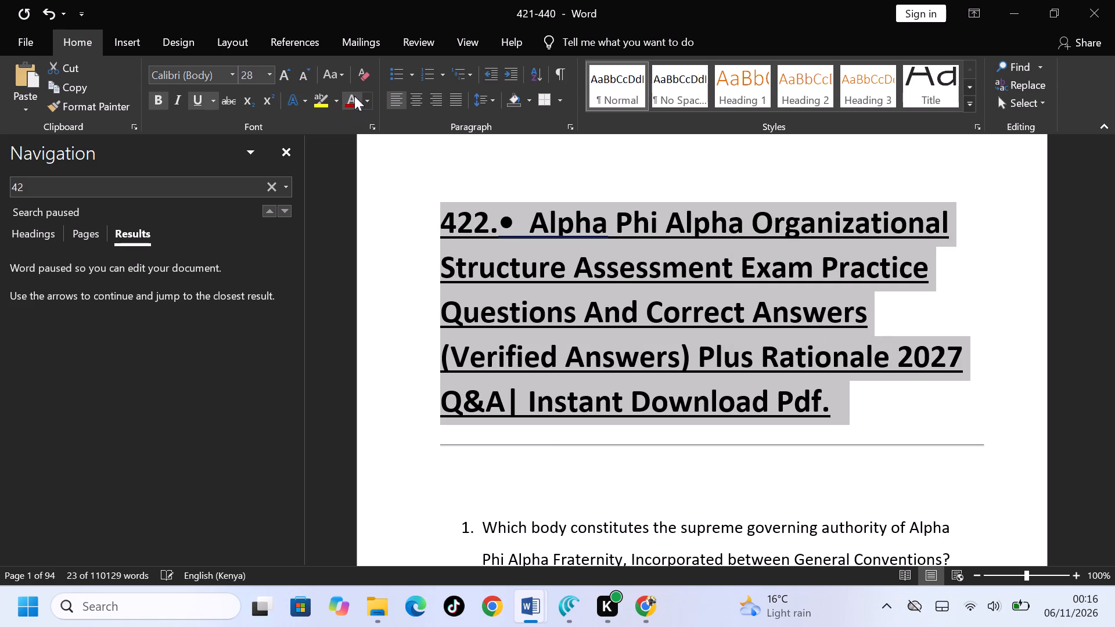
# Append the copied exam title ending and divider line to the 423 Chapter Operations Assessment title.
pyautogui.click(288, 215)
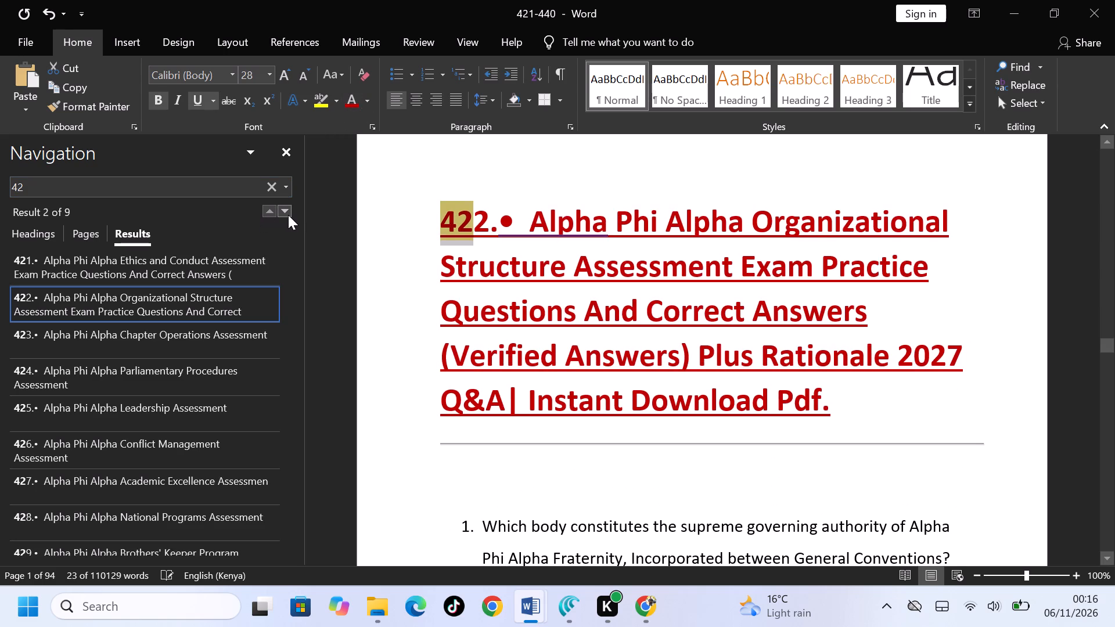
pyautogui.click(288, 215)
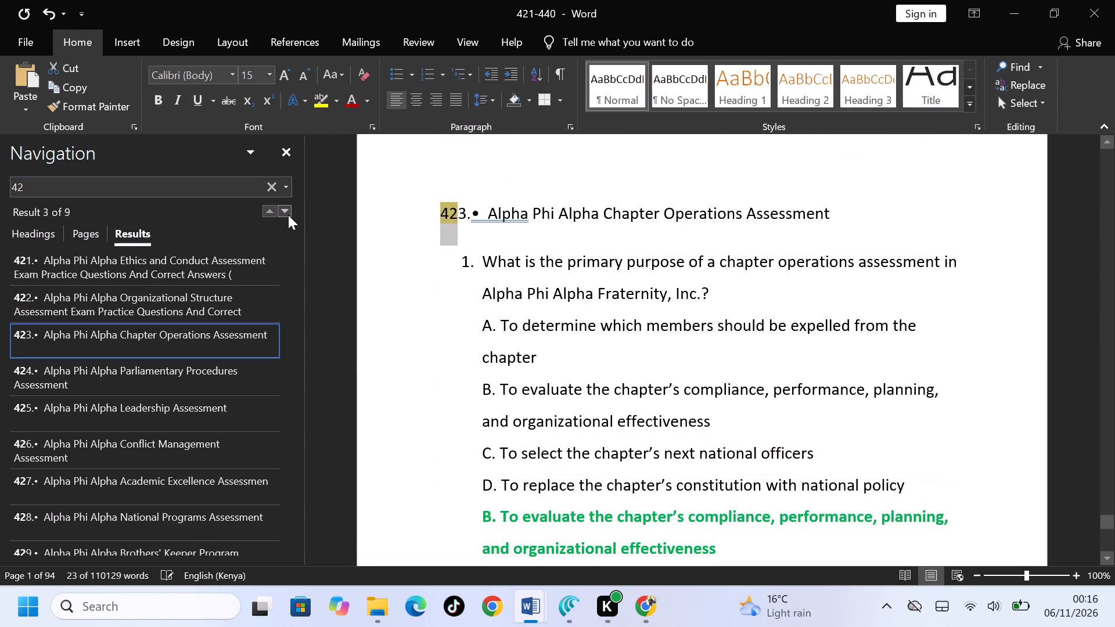
pyautogui.click(895, 201)
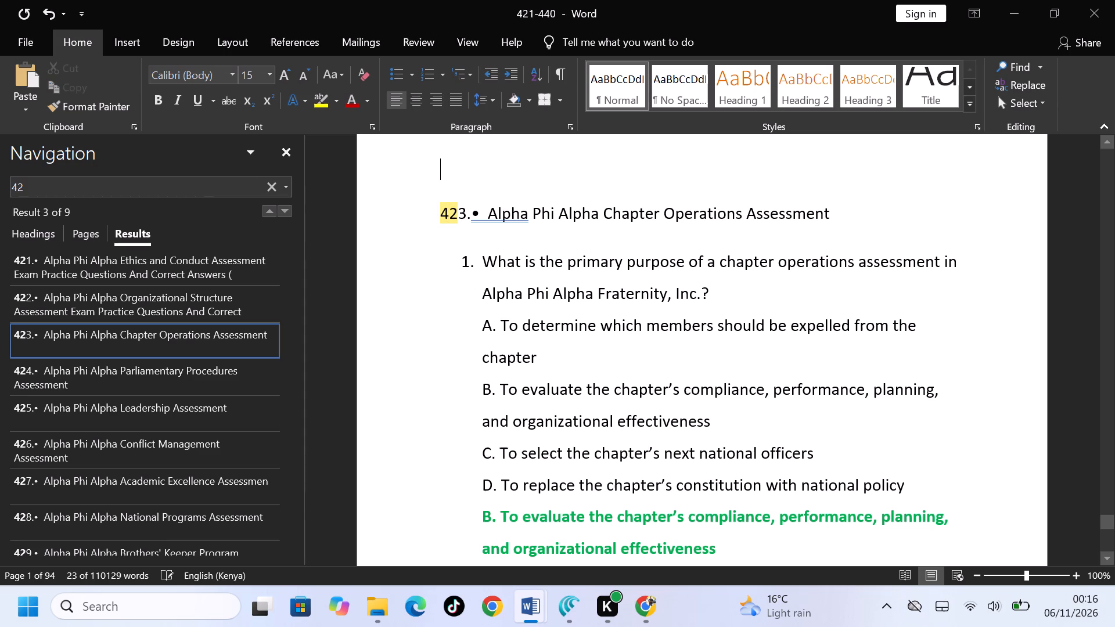
pyautogui.click(865, 218)
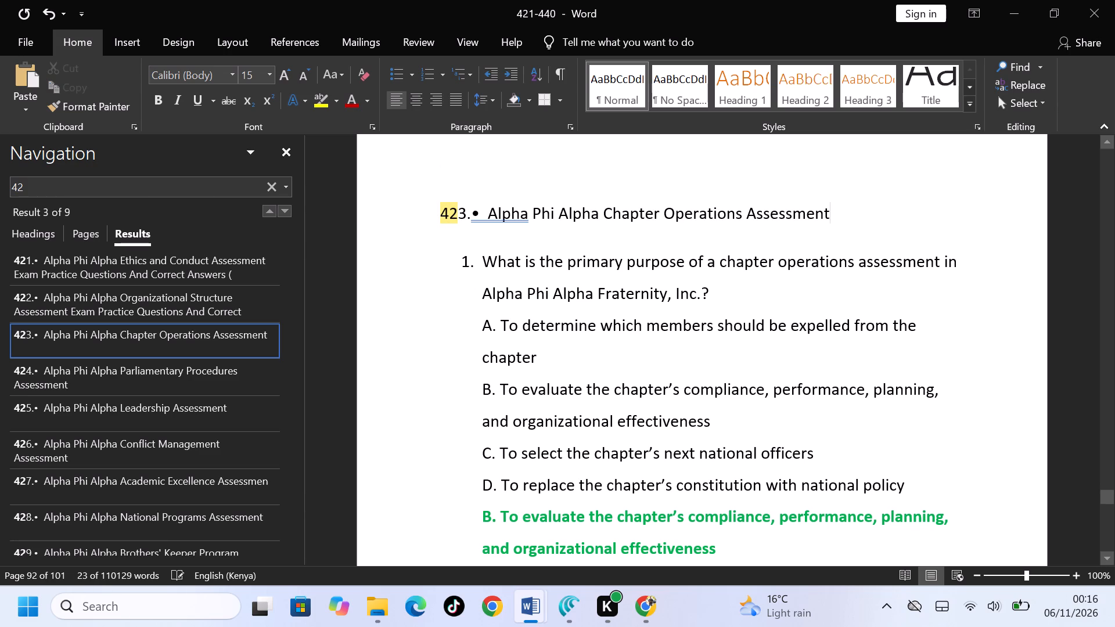
pyautogui.hotkey('ctrl', 'v')
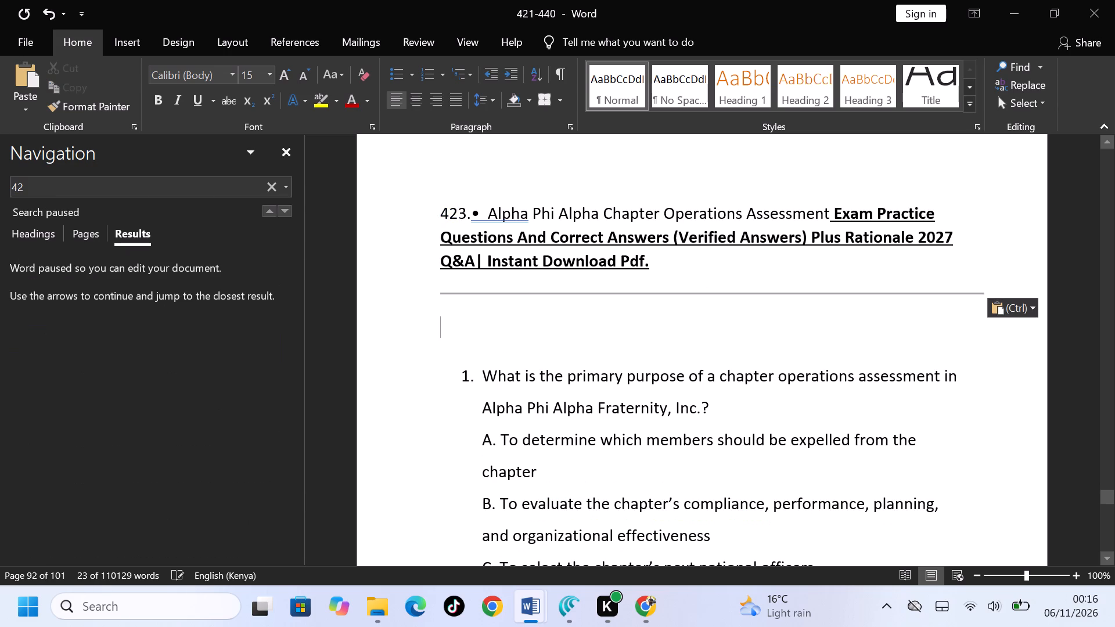
# Format the whole 423 Chapter Operations Assessment title as 28 pt, bold, underlined and dark red.
pyautogui.moveTo(703, 282); pyautogui.dragTo(343, 198)
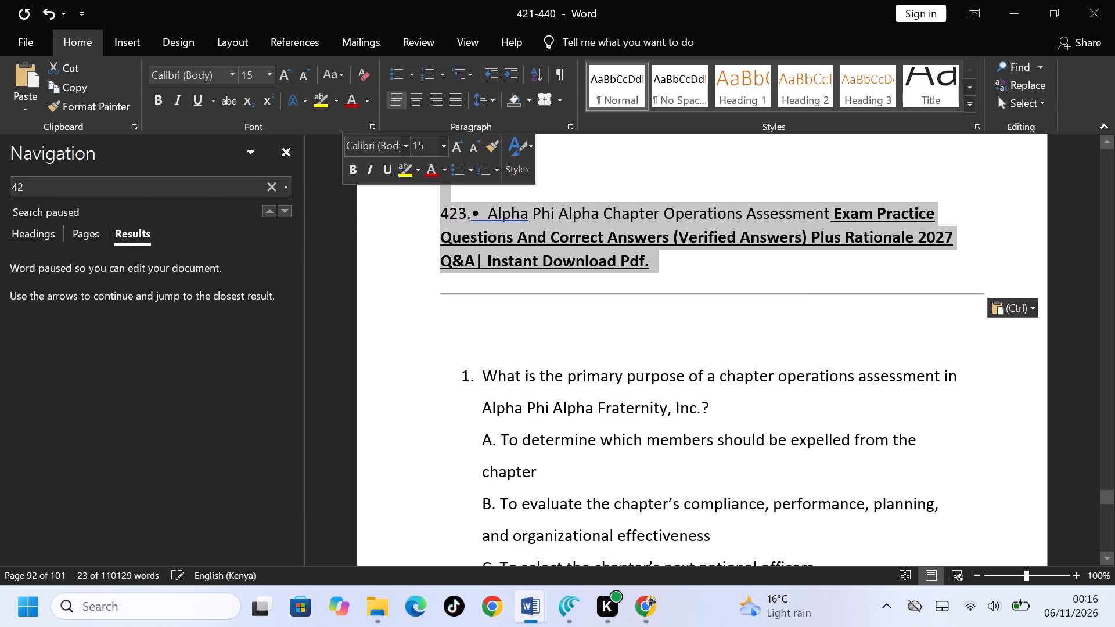
pyautogui.hotkey('ctrl', 'shift', '.')
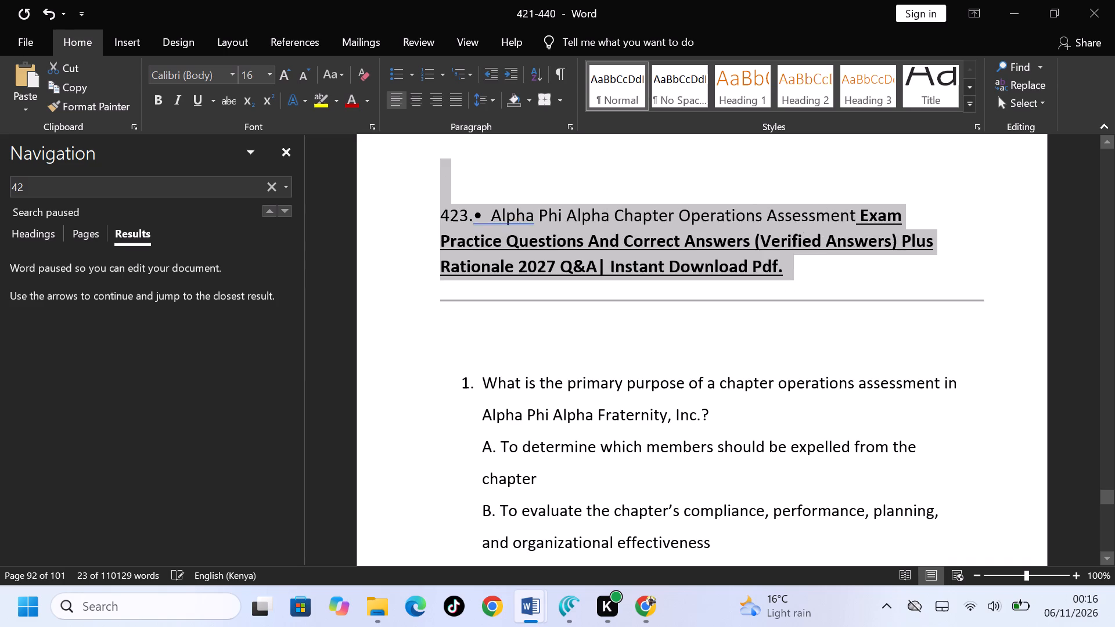
pyautogui.hotkey('ctrl', 'shift', '.')
pyautogui.hotkey('ctrl', 'shift', '.')
pyautogui.hotkey('ctrl', 'shift', '.')
pyautogui.hotkey('ctrl', 'shift', '.')
pyautogui.hotkey('ctrl', 'shift', '.')
pyautogui.hotkey('ctrl', 'shift', '.')
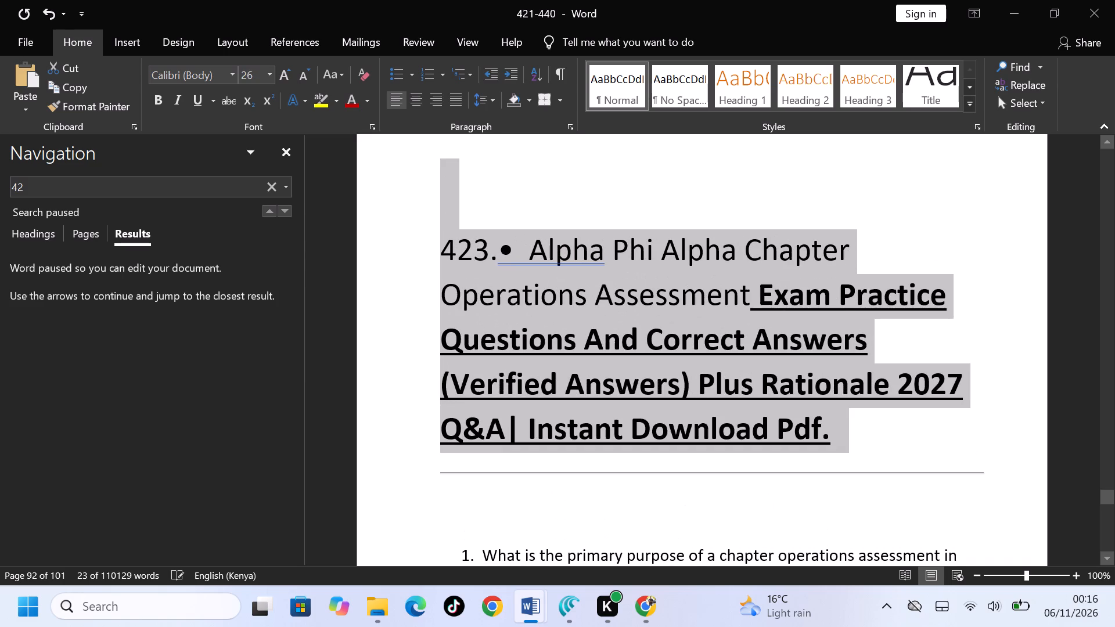
pyautogui.hotkey('ctrl', 'b')
pyautogui.hotkey('ctrl', 'u')
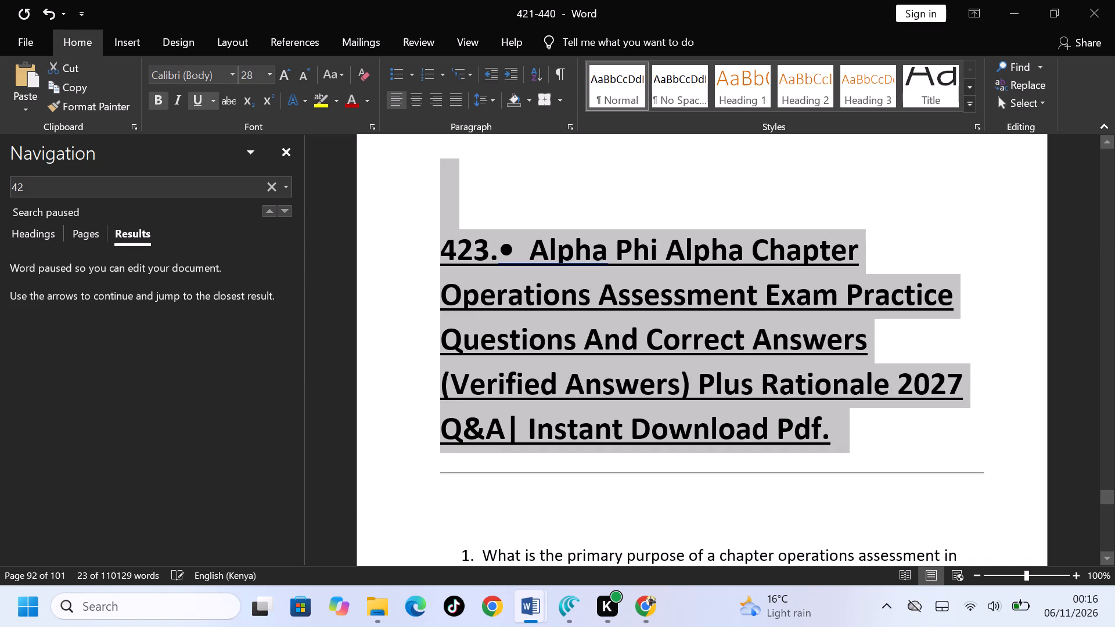
pyautogui.click(348, 103)
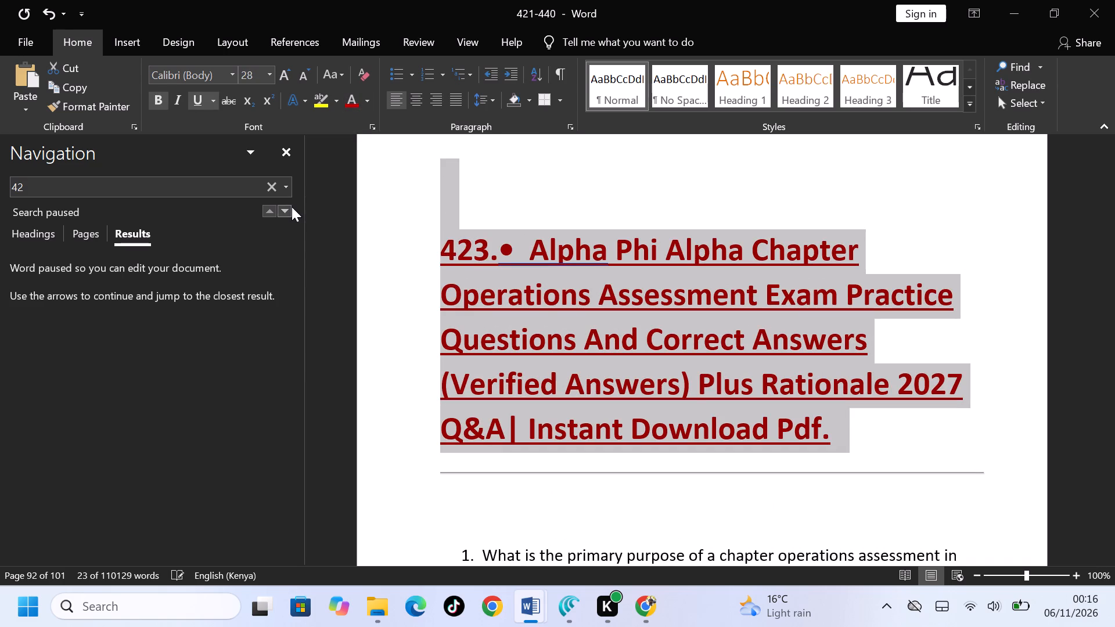
# Append the copied exam title ending and divider line to the 424 Parliamentary Procedures Assessment title.
pyautogui.click(292, 207)
pyautogui.click(292, 207)
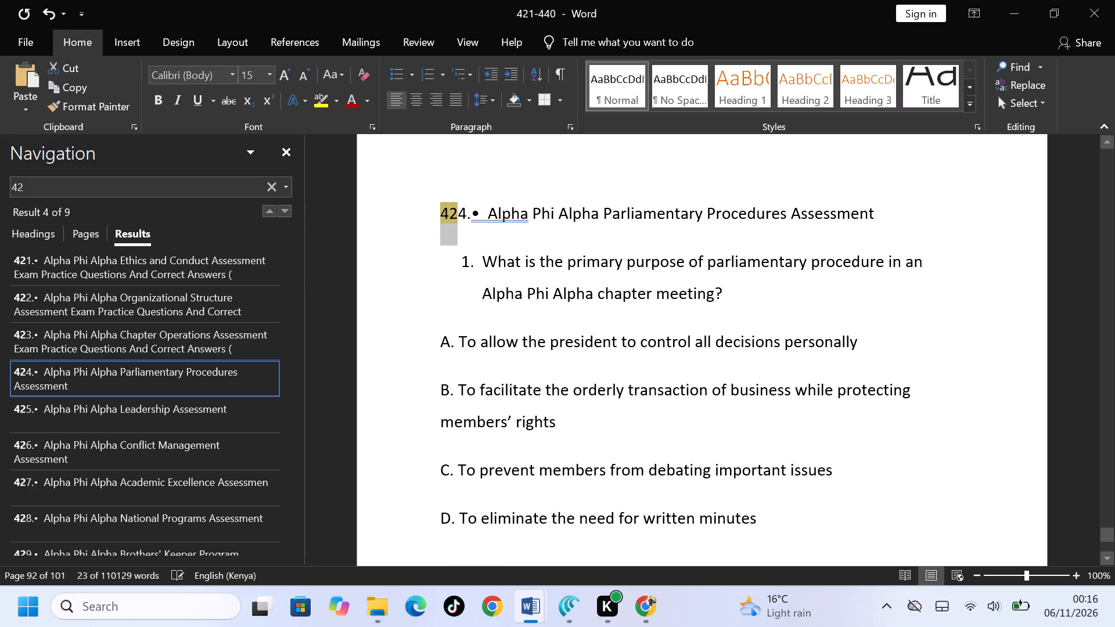
pyautogui.click(893, 215)
pyautogui.hotkey('ctrl', 'v')
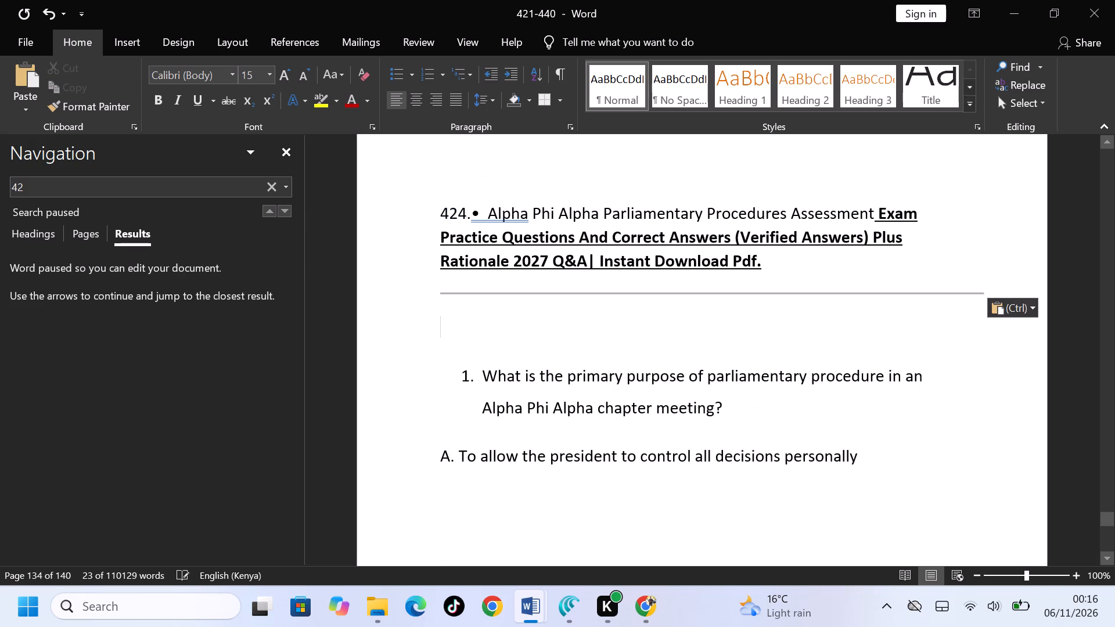
# Format the whole 424 Parliamentary Procedures Assessment title as 28 pt, bold, underlined and dark red.
pyautogui.moveTo(787, 273); pyautogui.dragTo(415, 206)
pyautogui.hscroll(-2, 760, 268)
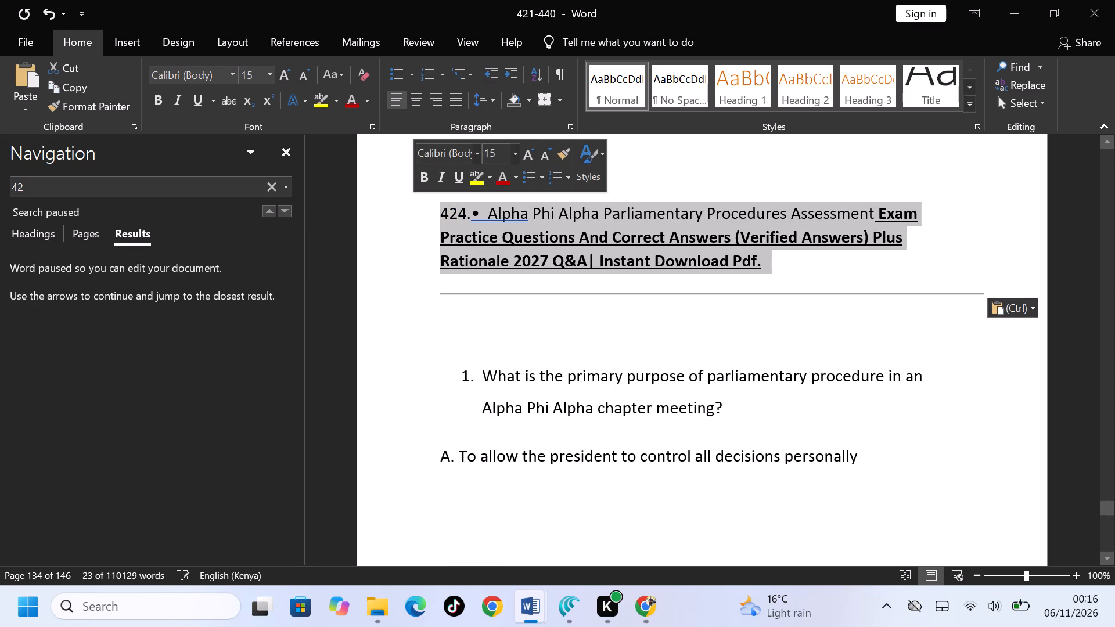
pyautogui.hotkey('ctrl', 'shift', '.')
pyautogui.hotkey('ctrl', 'shift', '.')
pyautogui.hotkey('ctrl', 'shift', '.')
pyautogui.hotkey('ctrl', 'shift', '.')
pyautogui.hotkey('ctrl', 'shift', '.')
pyautogui.hotkey('ctrl', 'shift', '.')
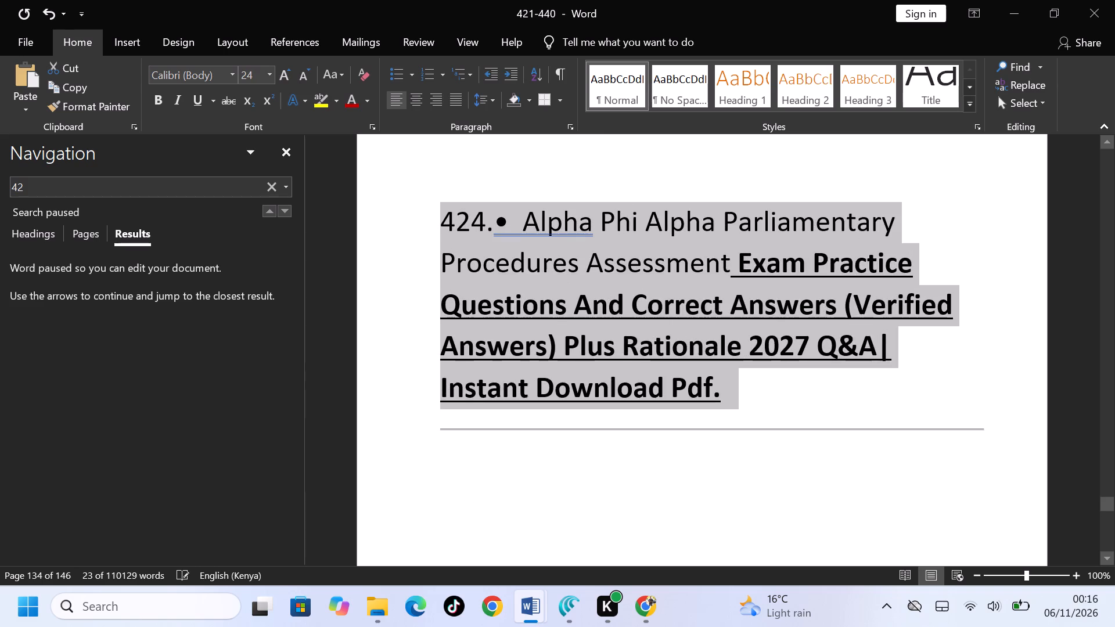
pyautogui.hotkey('ctrl', 'shift', '.')
pyautogui.hotkey('ctrl', 'b')
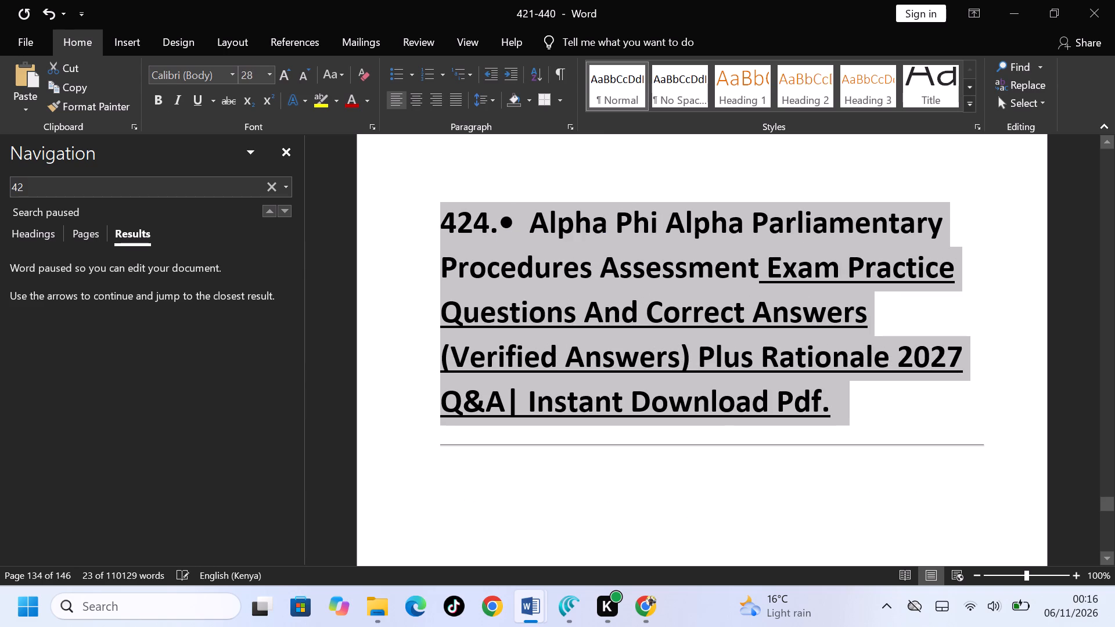
pyautogui.hotkey('ctrl', 'u')
pyautogui.click(357, 103)
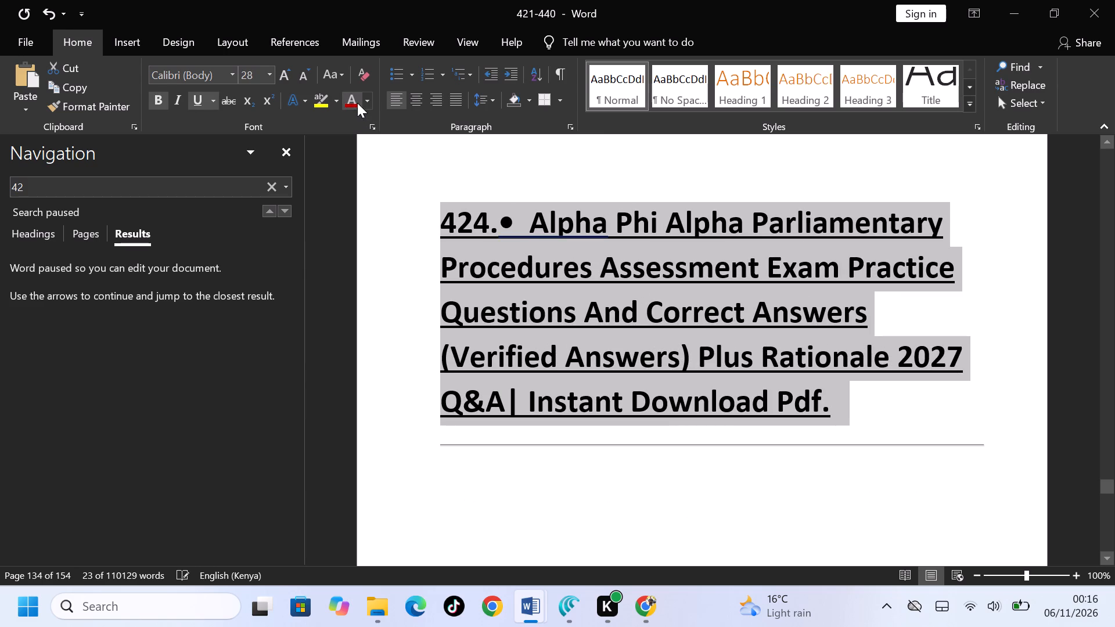
# Append the copied exam title ending and divider line to the 425 Leadership Assessment title.
pyautogui.click(290, 210)
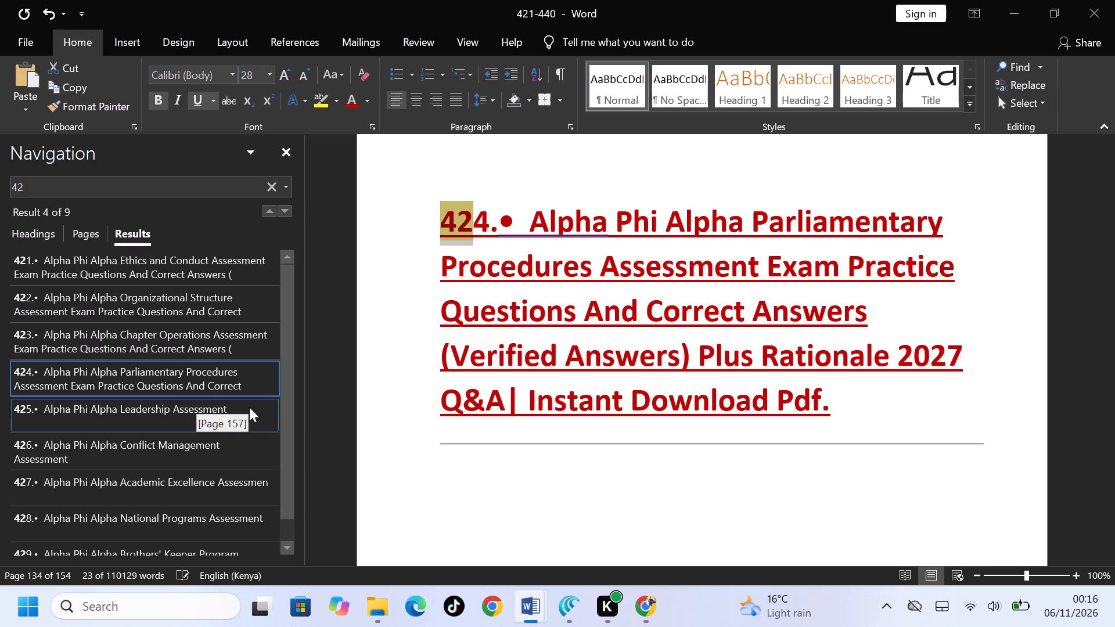
pyautogui.click(286, 215)
pyautogui.click(782, 209)
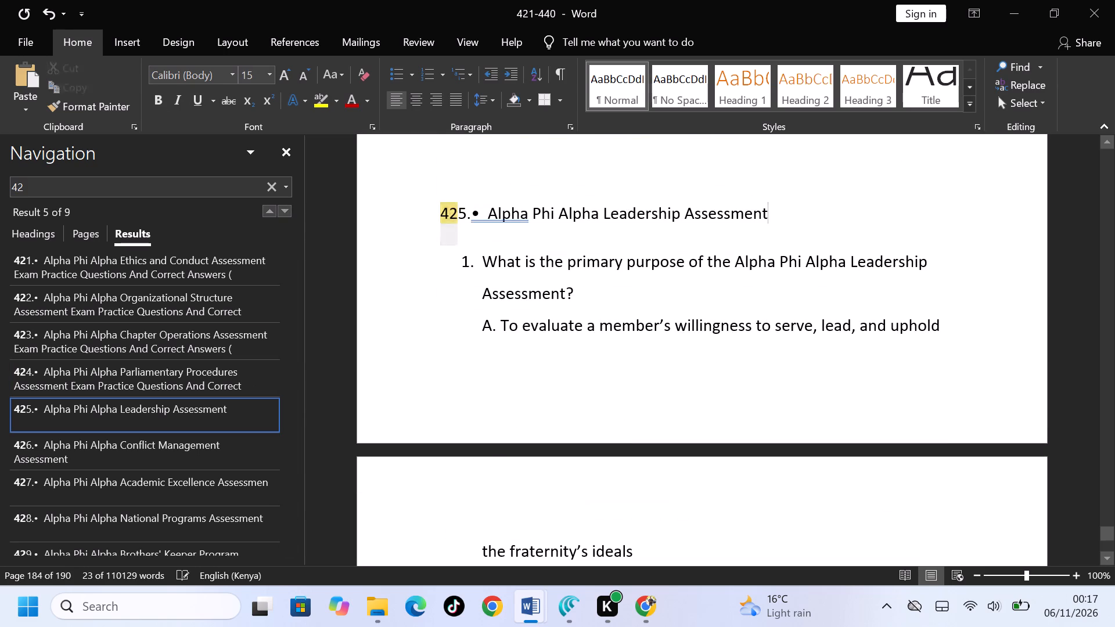
pyautogui.hotkey('ctrl', 'v')
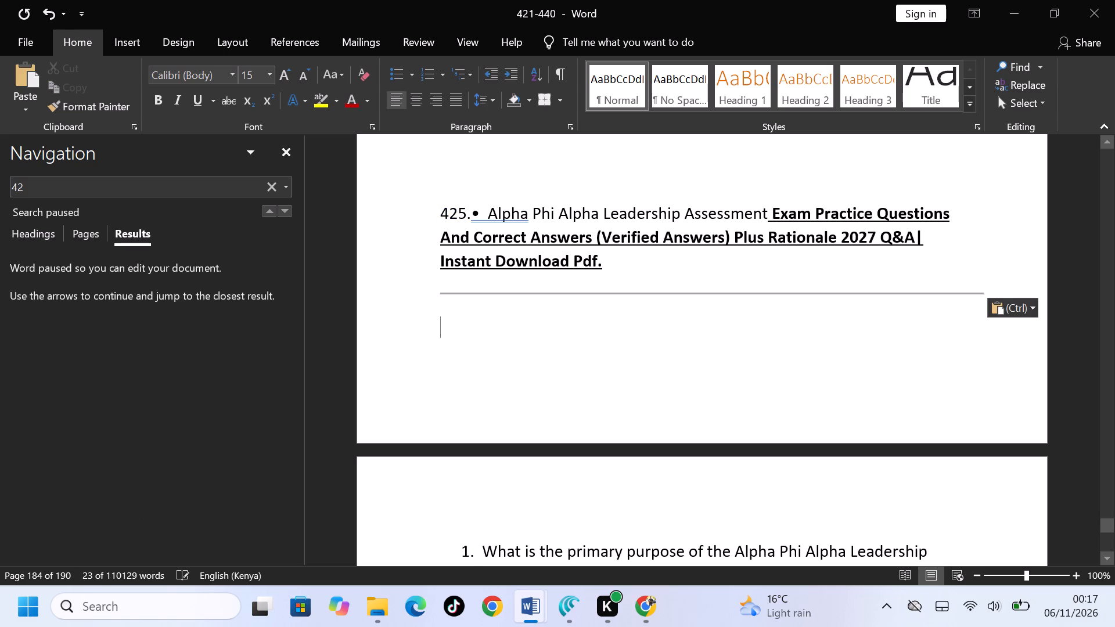
# Format the whole 425 Leadership Assessment title as 28 pt, bold, underlined and dark red.
pyautogui.click(628, 268)
pyautogui.moveTo(628, 268); pyautogui.dragTo(411, 222)
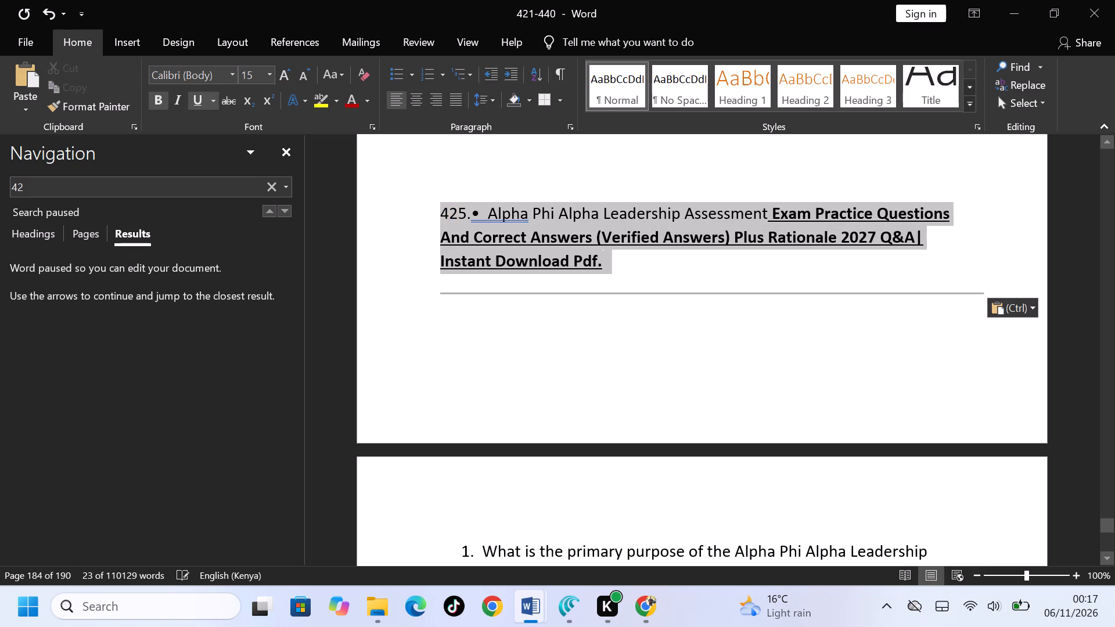
pyautogui.moveTo(411, 222); pyautogui.dragTo(406, 218)
pyautogui.hotkey('ctrl', 'shift', '.')
pyautogui.hotkey('ctrl', 'shift', '.')
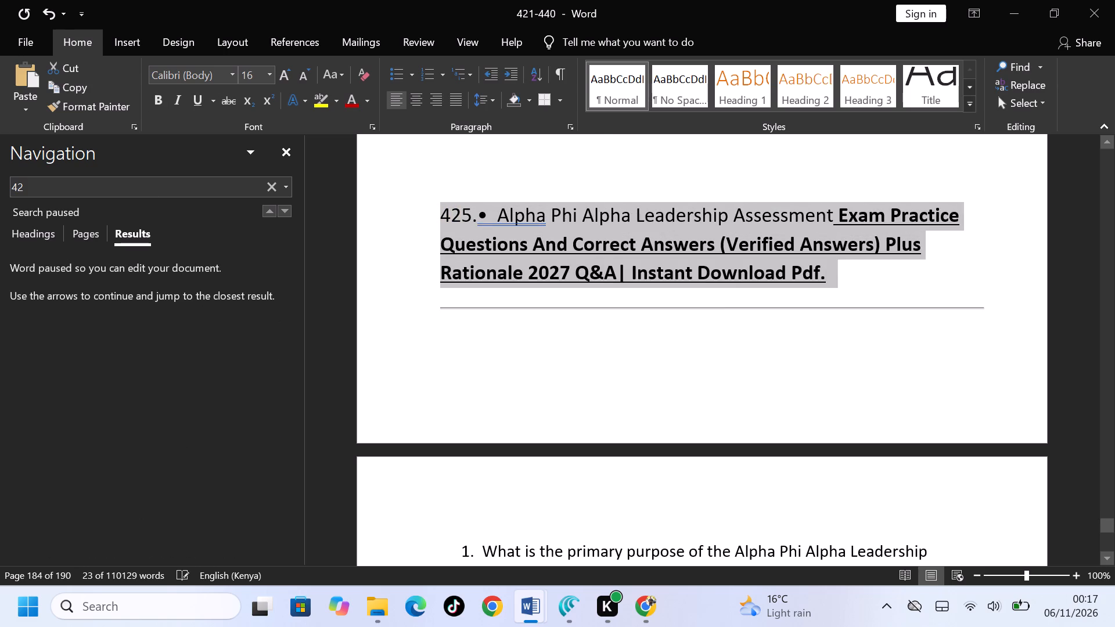
pyautogui.hotkey('ctrl', 'shift', '.')
pyautogui.hotkey('ctrl', 'shift', '.')
pyautogui.hotkey('ctrl', 'shift', '.')
pyautogui.hotkey('ctrl', 'shift', '.')
pyautogui.hotkey('ctrl', 'shift', '.')
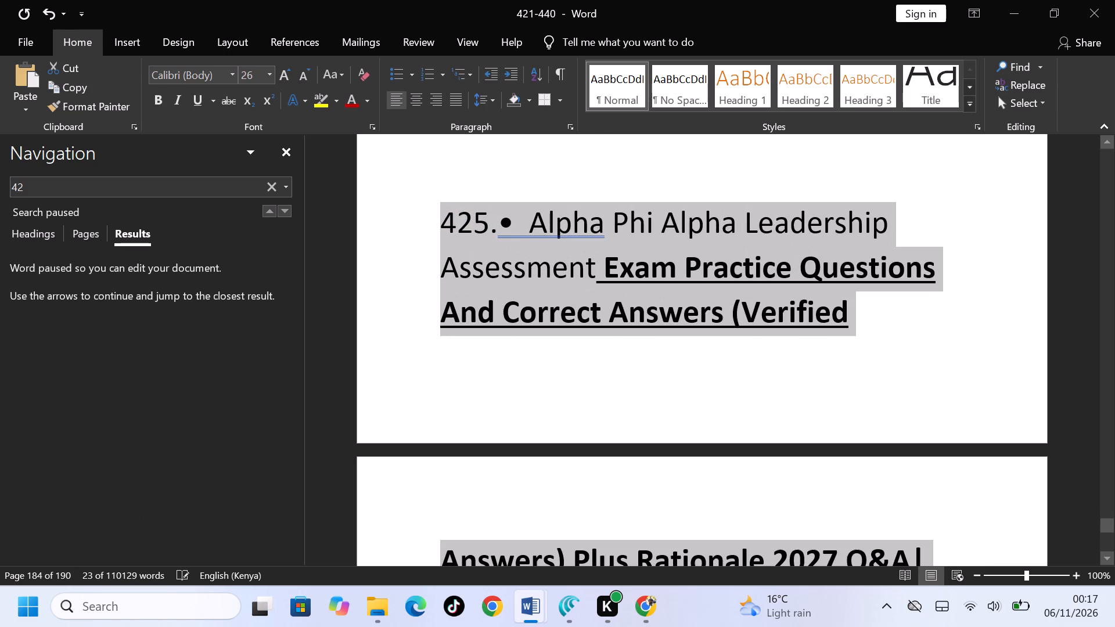
pyautogui.hotkey('ctrl', 'b')
pyautogui.hotkey('ctrl', 'u')
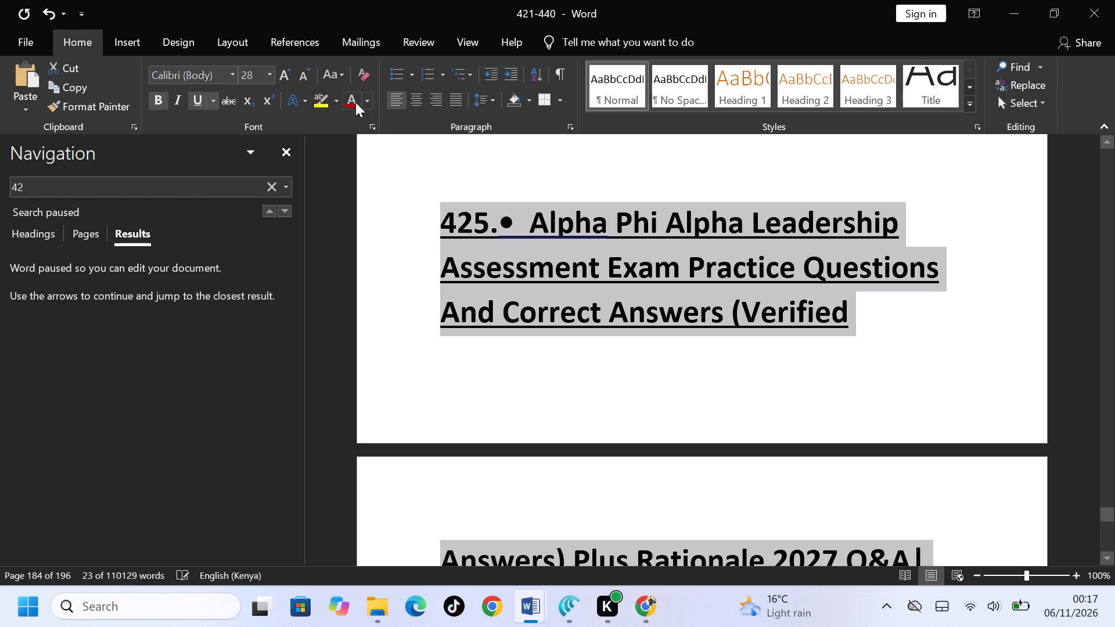
pyautogui.click(352, 102)
# Append the copied exam title ending and divider line to the 426 Conflict Management Assessment title.
pyautogui.click(289, 210)
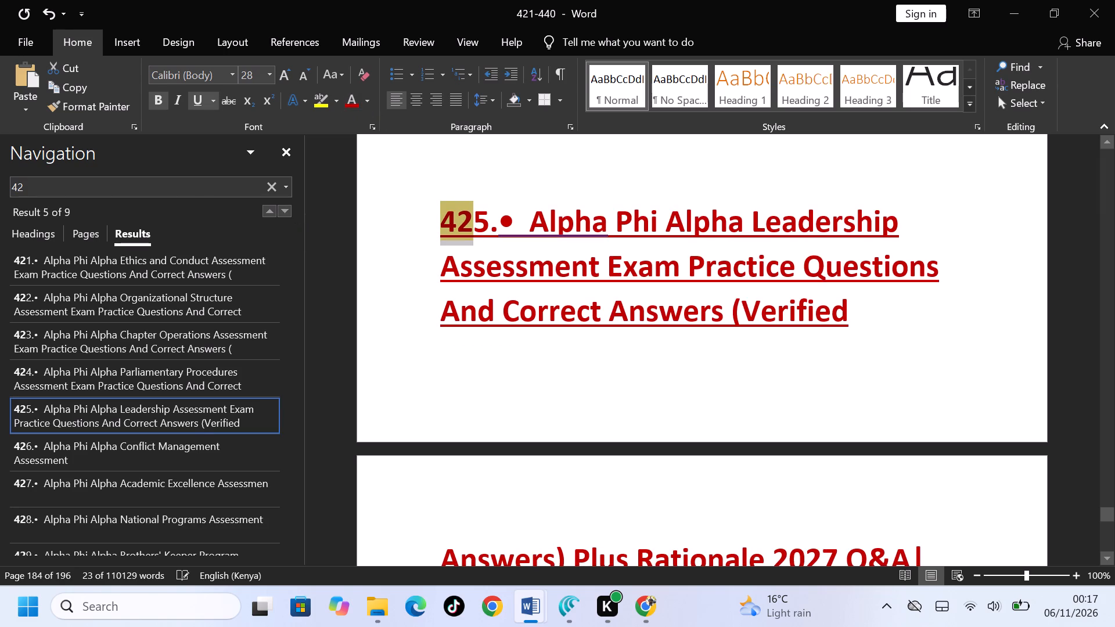
pyautogui.click(285, 208)
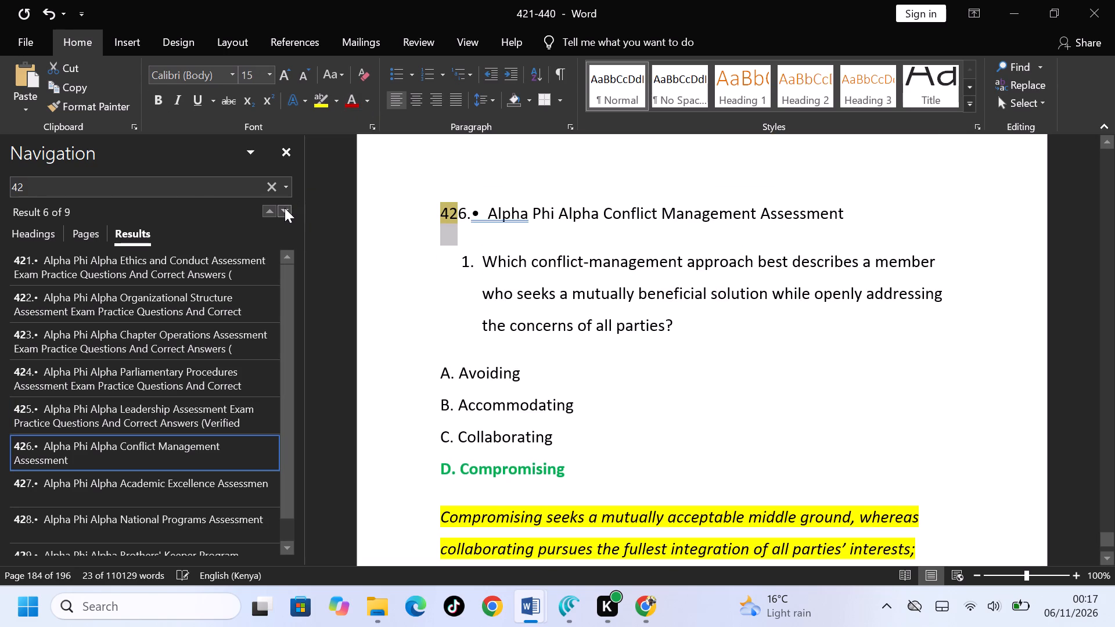
pyautogui.click(857, 207)
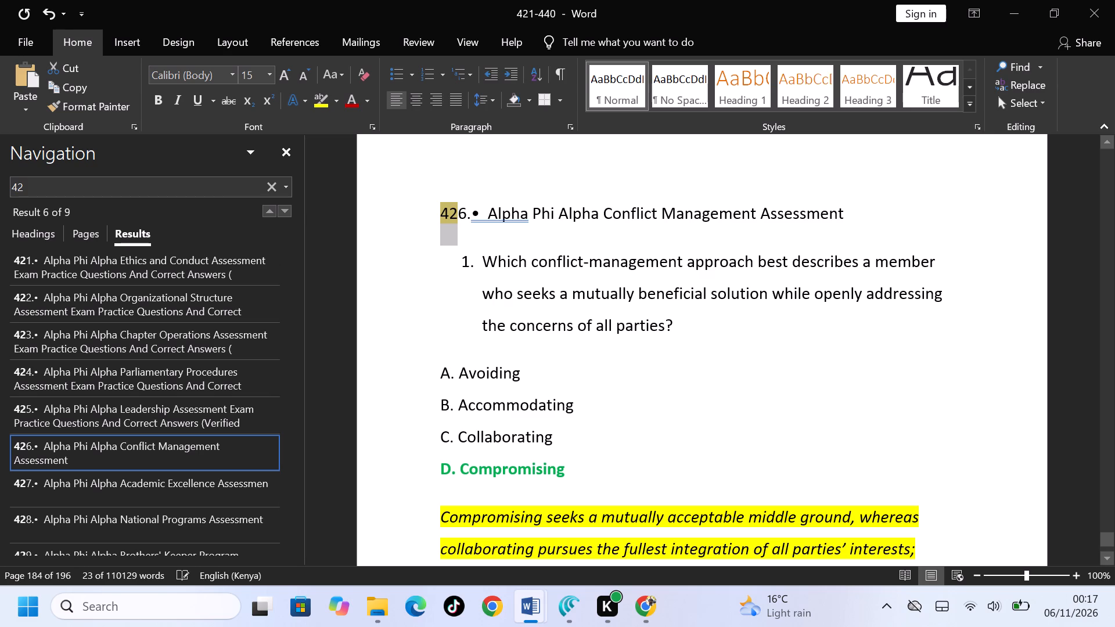
pyautogui.hotkey('ctrl', 'v')
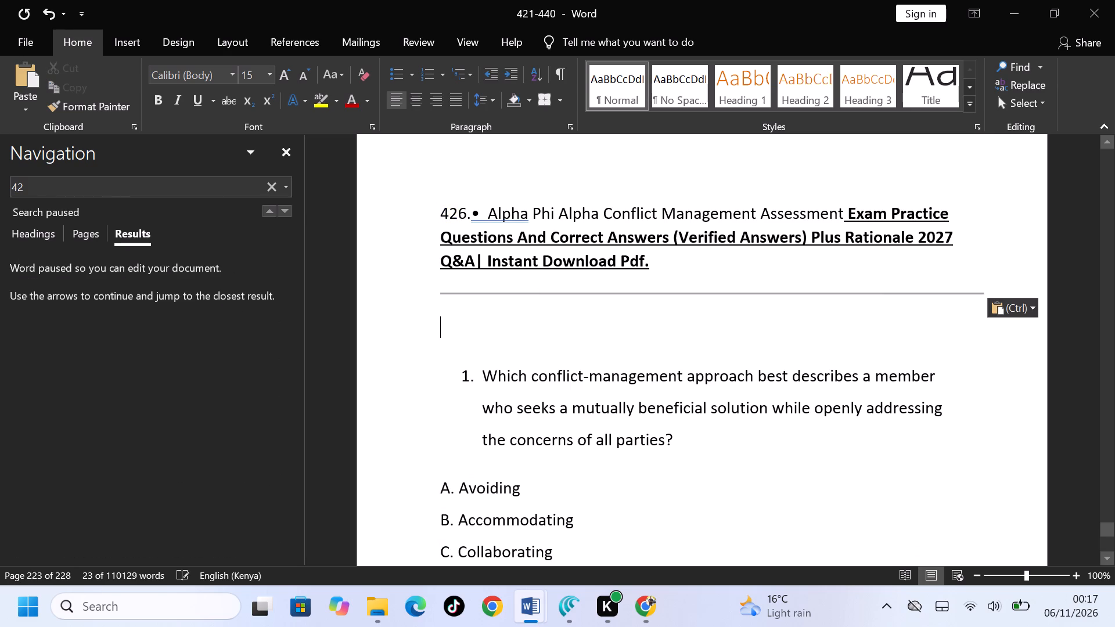
# Format the whole 426 Conflict Management Assessment title as 28 pt, bold, underlined and standard bright red.
pyautogui.click(665, 270)
pyautogui.moveTo(665, 270); pyautogui.dragTo(499, 232)
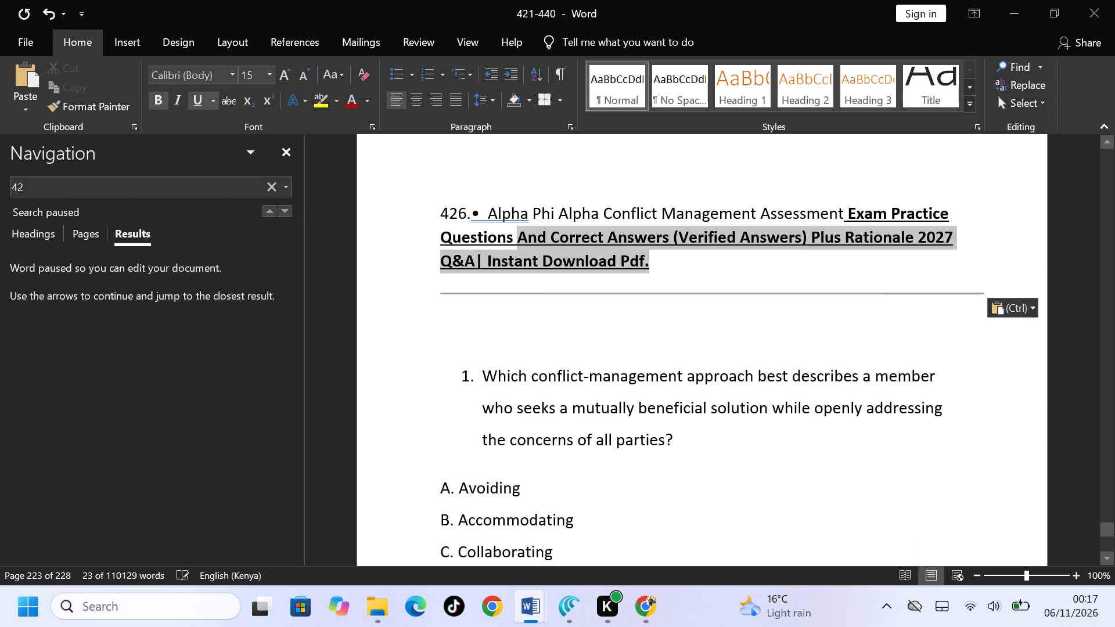
pyautogui.moveTo(499, 232); pyautogui.dragTo(418, 214)
pyautogui.hotkey('ctrl', 'shift', '.')
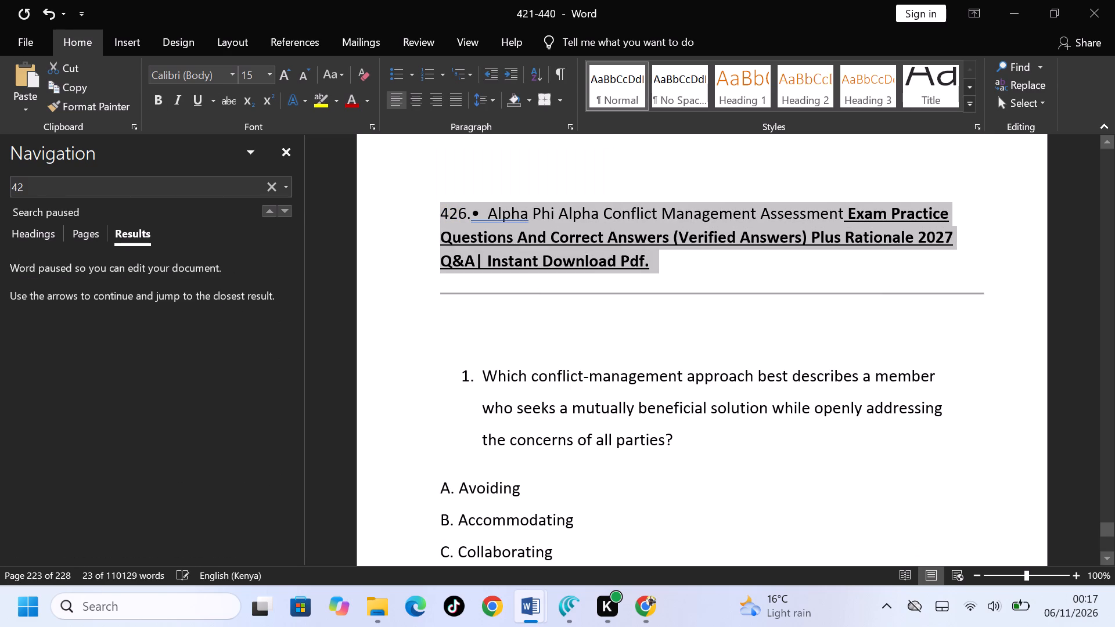
pyautogui.hotkey('ctrl', 'shift', '.')
pyautogui.hotkey('ctrl', 'shift', '.')
pyautogui.hotkey('ctrl', 'shift', '.')
pyautogui.hotkey('ctrl', 'shift', '.')
pyautogui.hotkey('ctrl', 'shift', '.')
pyautogui.hotkey('ctrl', 'shift', '.')
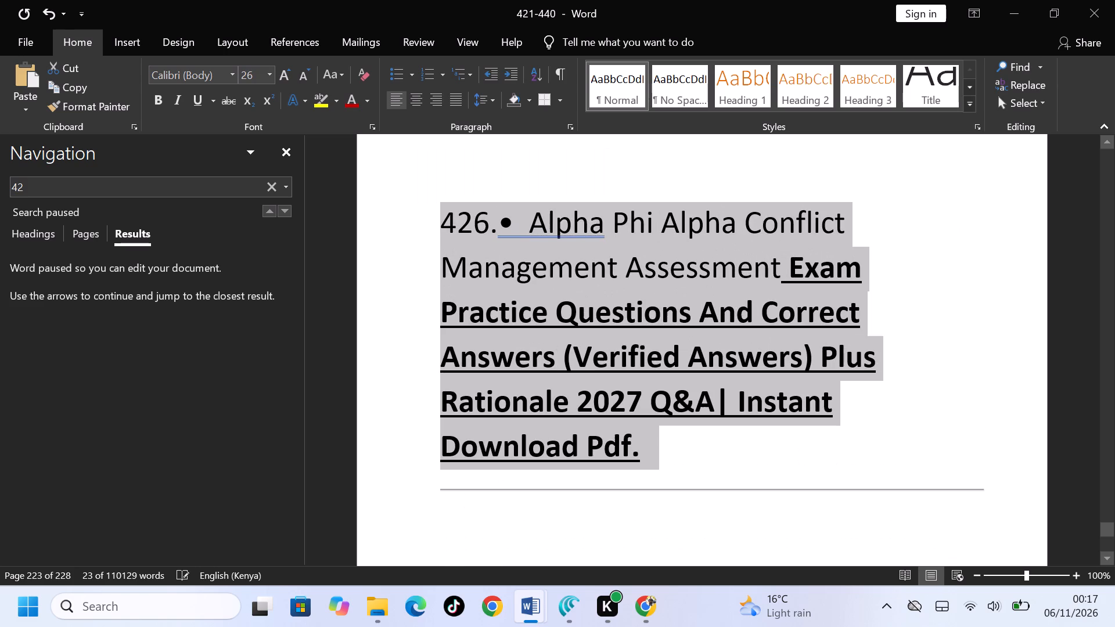
pyautogui.hotkey('ctrl', 'b')
pyautogui.hotkey('ctrl', 'u')
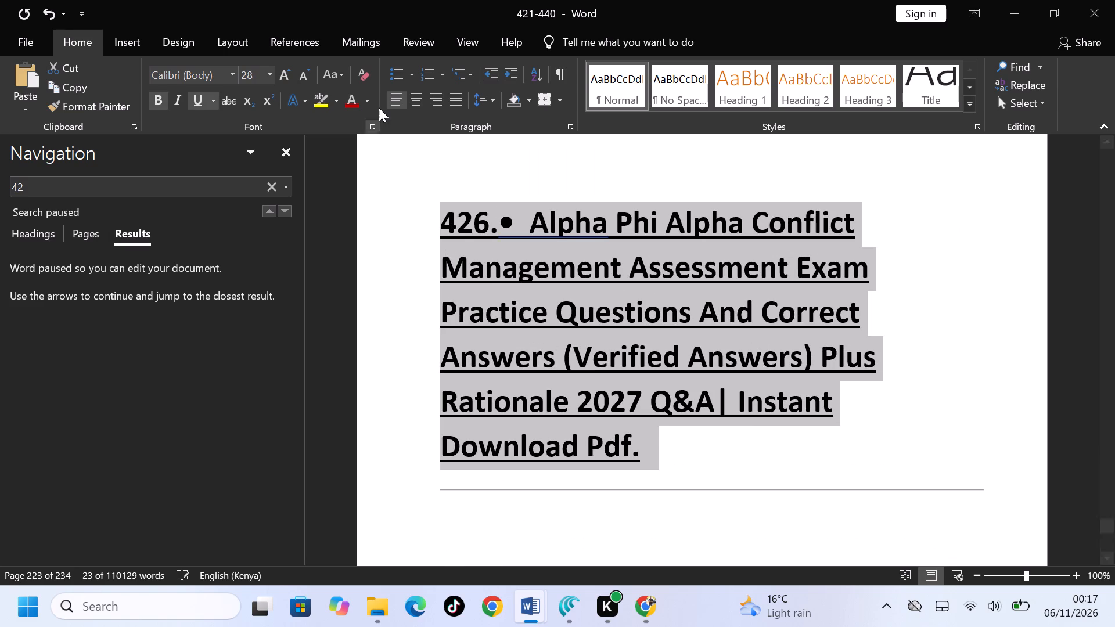
pyautogui.click(365, 100)
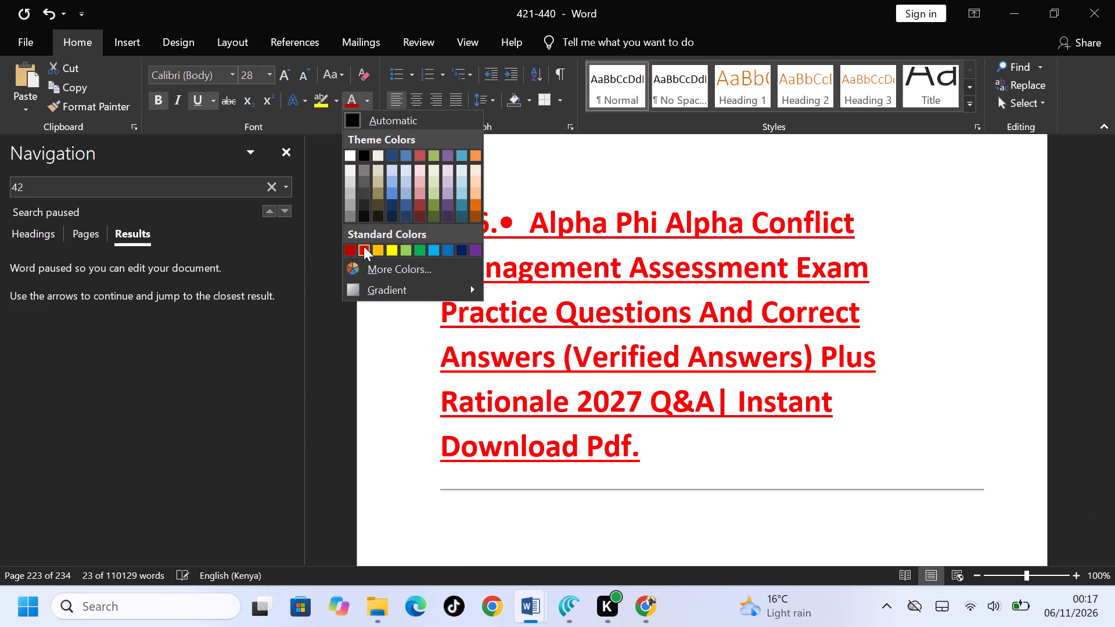
pyautogui.click(364, 246)
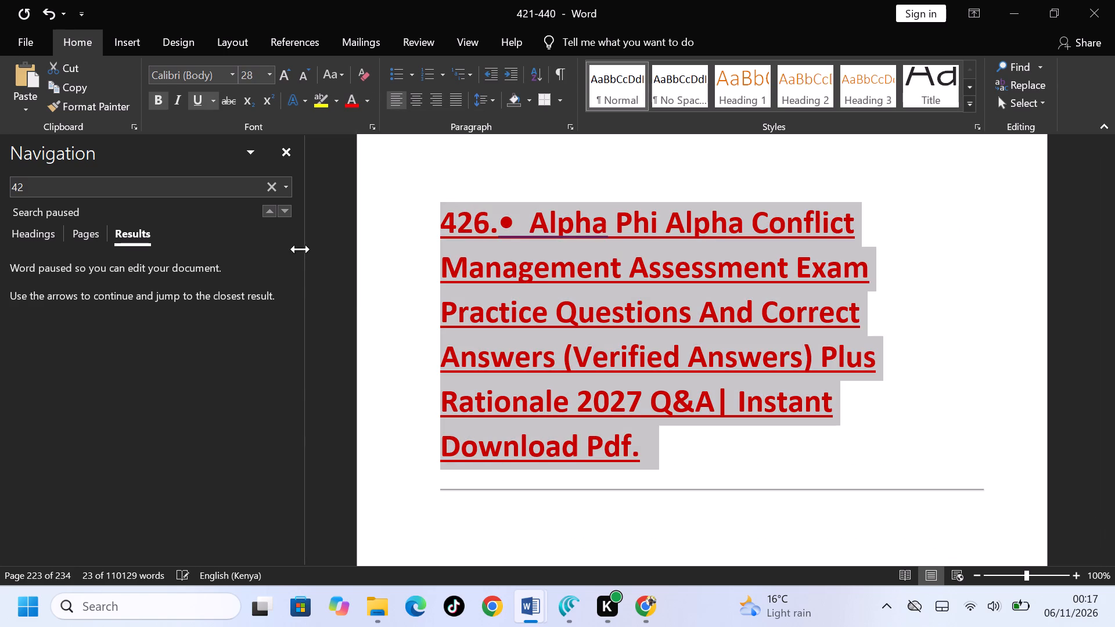
# Complete the word Assessment in the 427 Academic Excellence title and append the copied exam title ending and divider line.
pyautogui.click(290, 209)
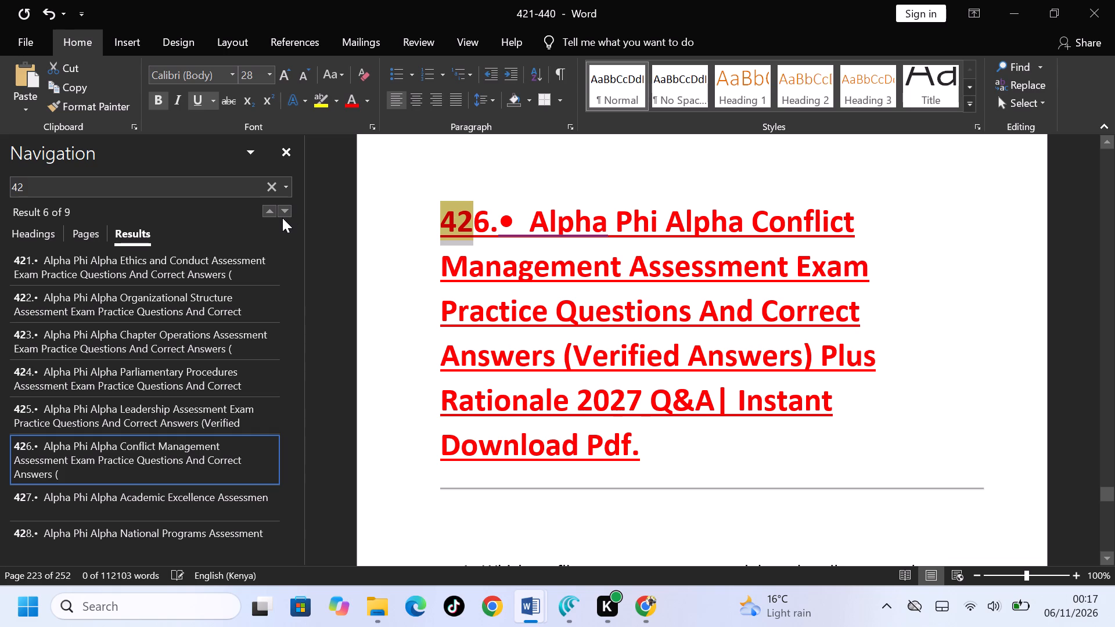
pyautogui.click(282, 219)
pyautogui.click(283, 210)
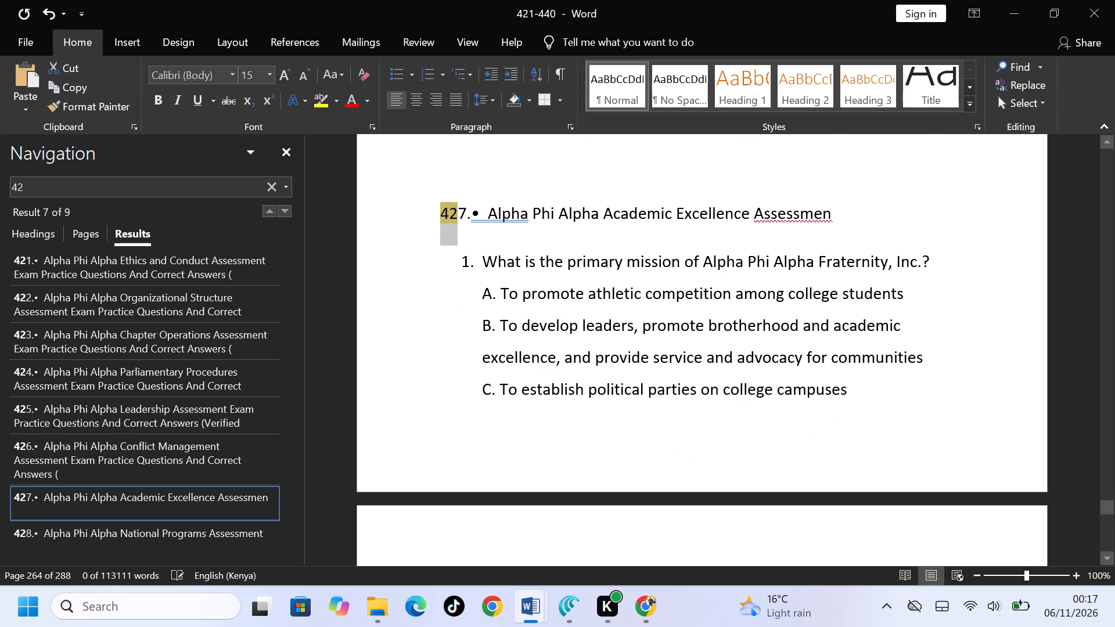
pyautogui.click(863, 218)
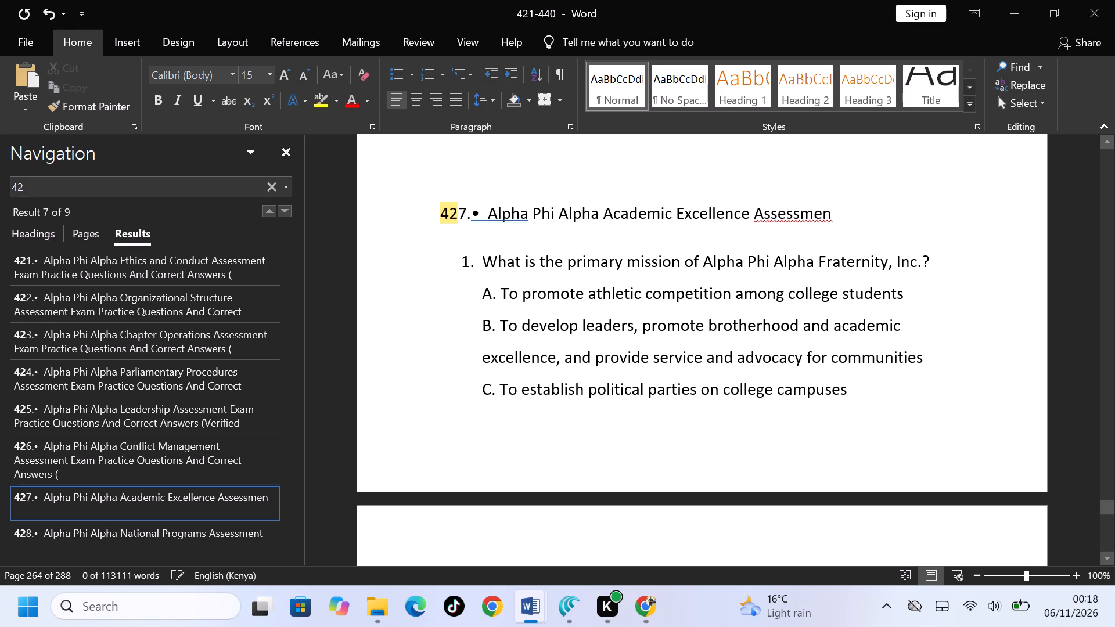
pyautogui.press('t')
pyautogui.press('space')
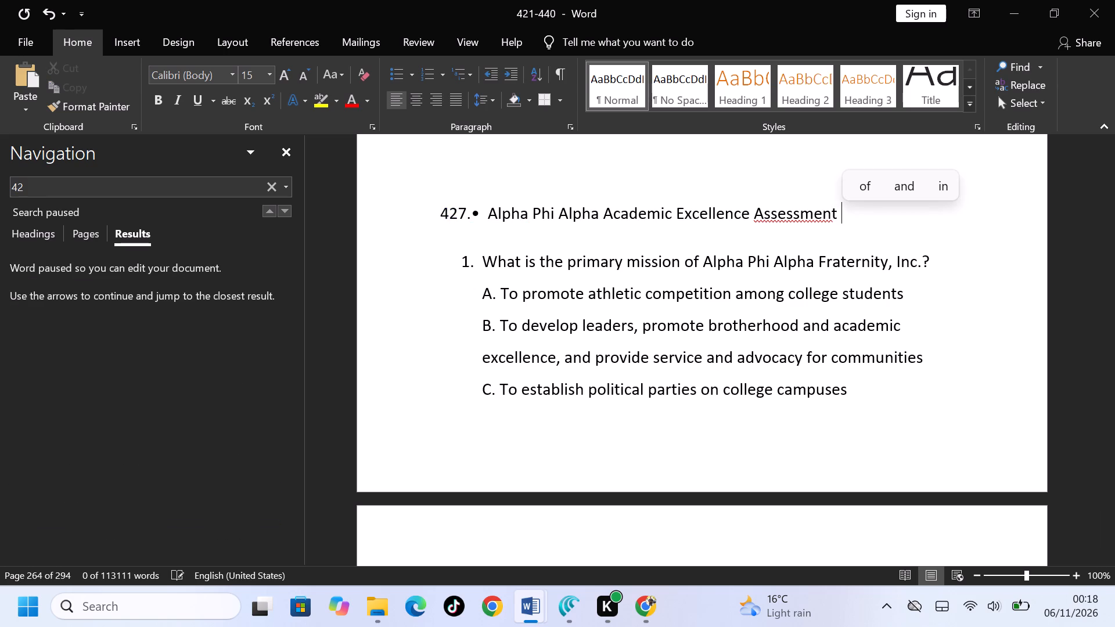
pyautogui.hotkey('ctrl', 'v')
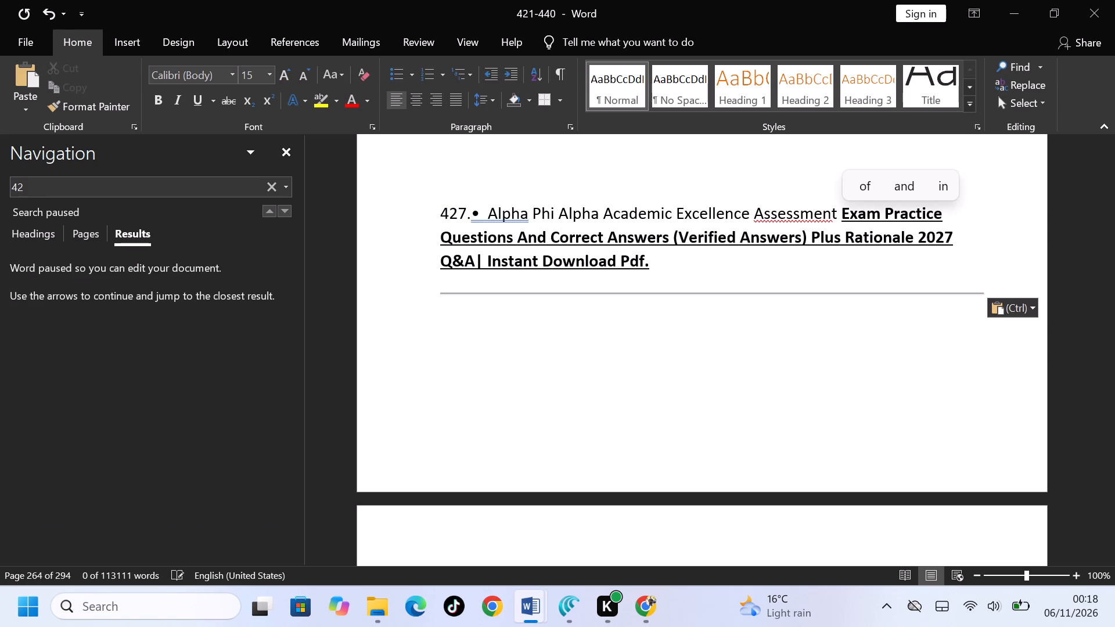
# Format the whole 427 Academic Excellence Assessment title as 28 pt, bold, underlined and bright red.
pyautogui.click(731, 260)
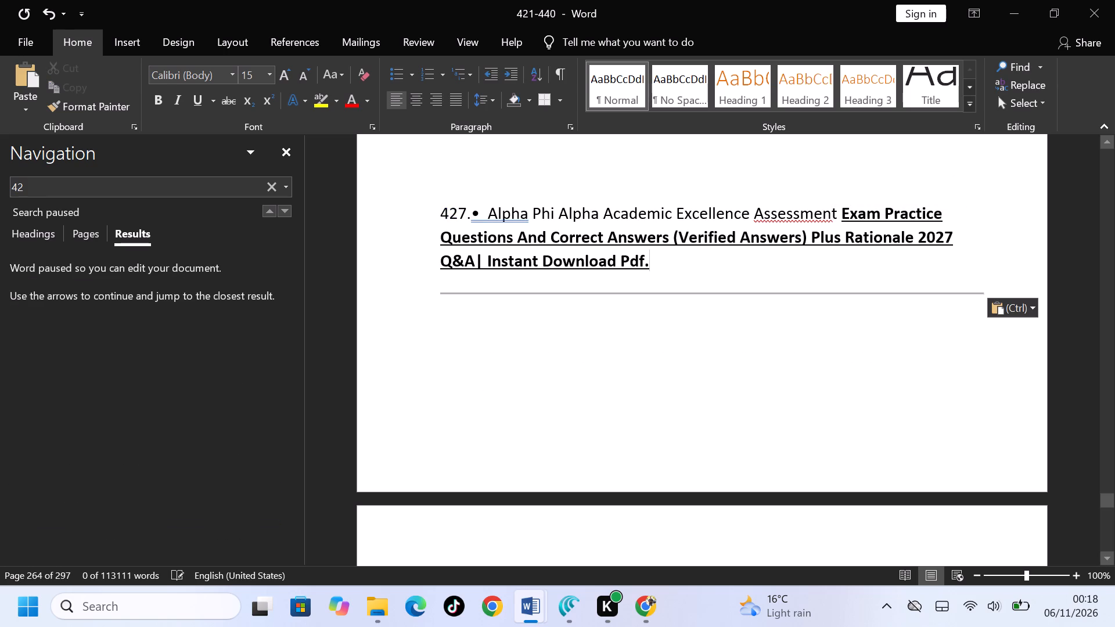
pyautogui.moveTo(731, 260); pyautogui.dragTo(453, 214)
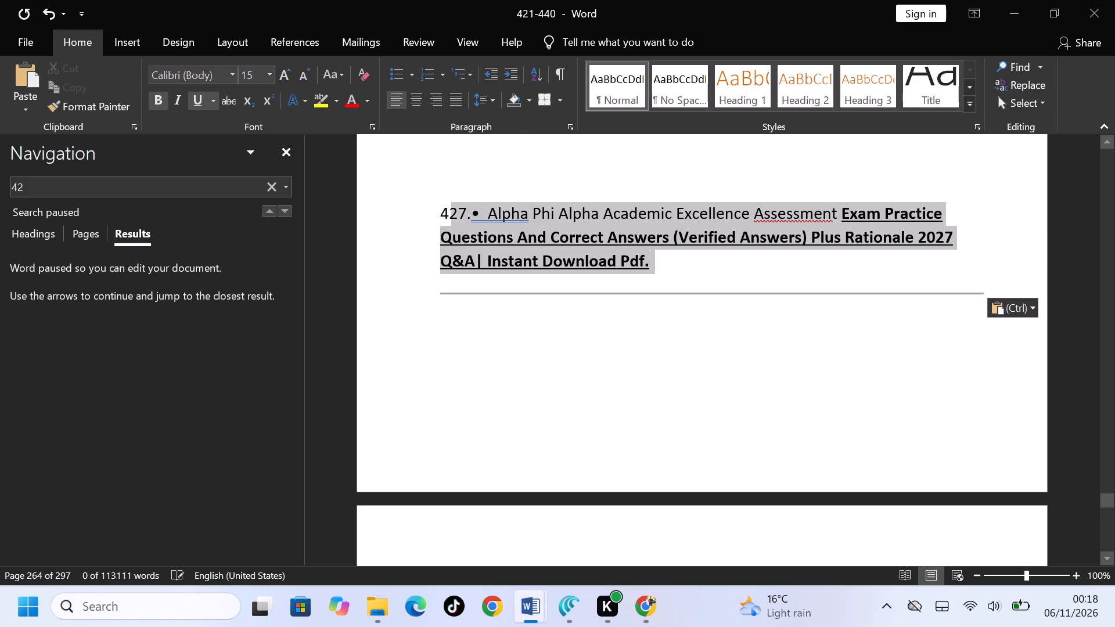
pyautogui.moveTo(453, 214); pyautogui.dragTo(439, 214)
pyautogui.hotkey('ctrl', 'shift', '.')
pyautogui.hotkey('ctrl', 'shift', '.')
pyautogui.hotkey('ctrl', 'shift', '.')
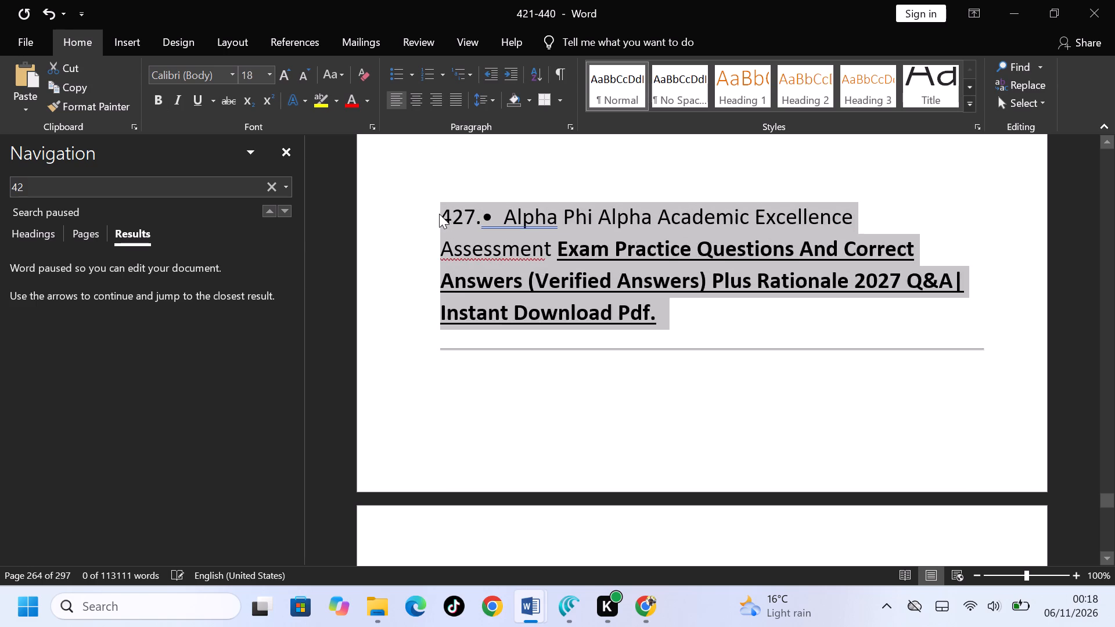
pyautogui.hotkey('ctrl', 'shift', '.')
pyautogui.hotkey('ctrl', 'shift', '.')
pyautogui.hotkey('ctrl', 'shift', '.')
pyautogui.hotkey('ctrl', 'shift', '.')
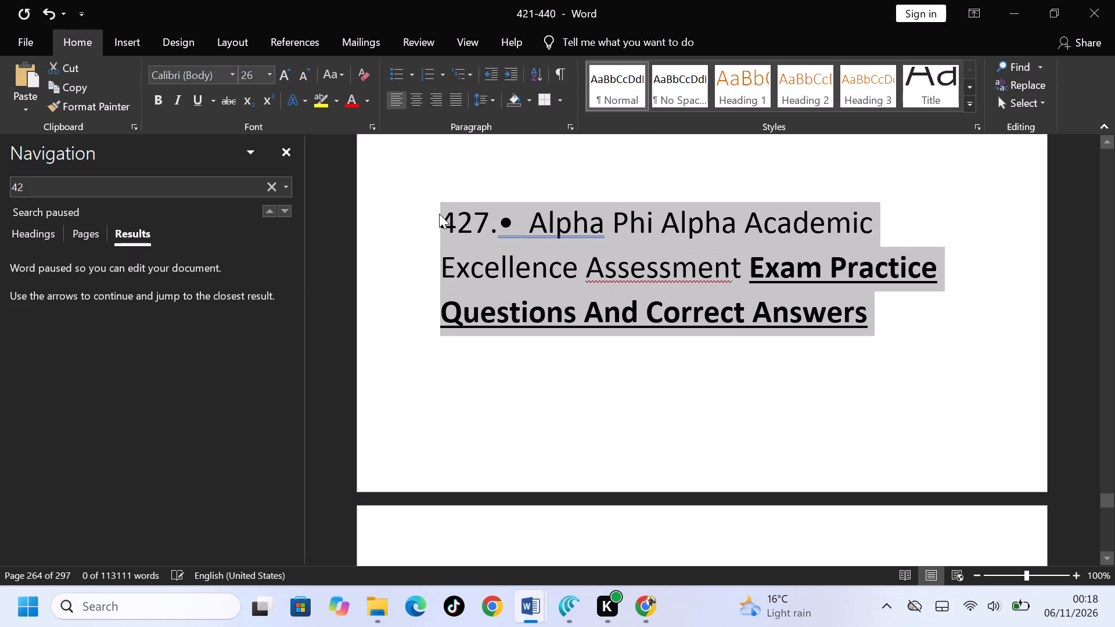
pyautogui.hotkey('ctrl', 'b')
pyautogui.hotkey('ctrl', 'u')
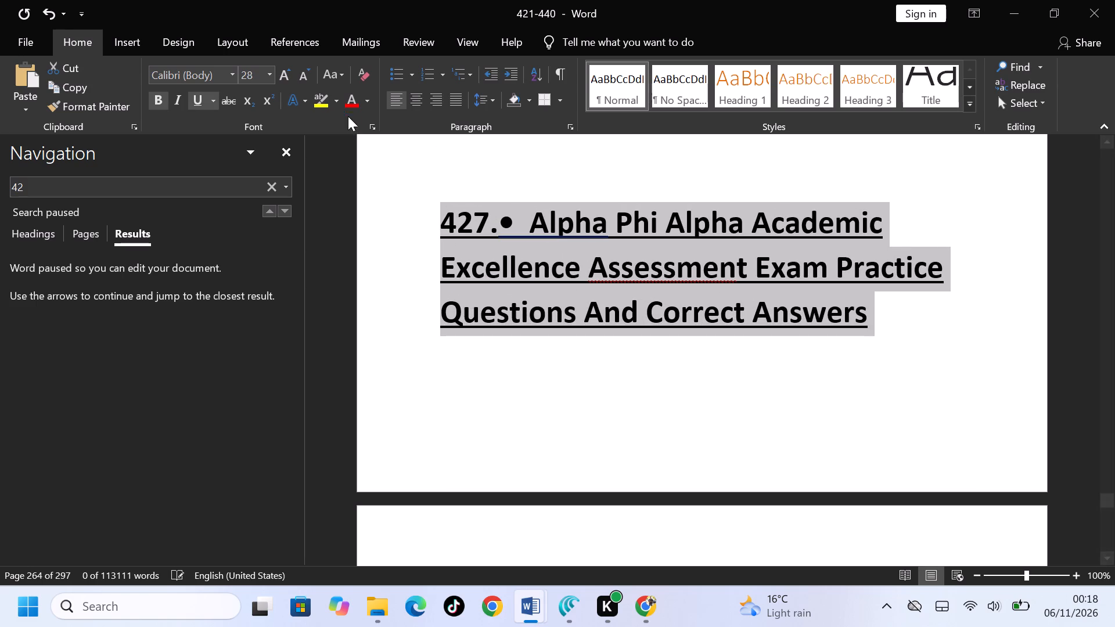
pyautogui.click(347, 105)
# Append the copied exam title ending and divider line to the 428 National Programs Assessment title.
pyautogui.click(284, 211)
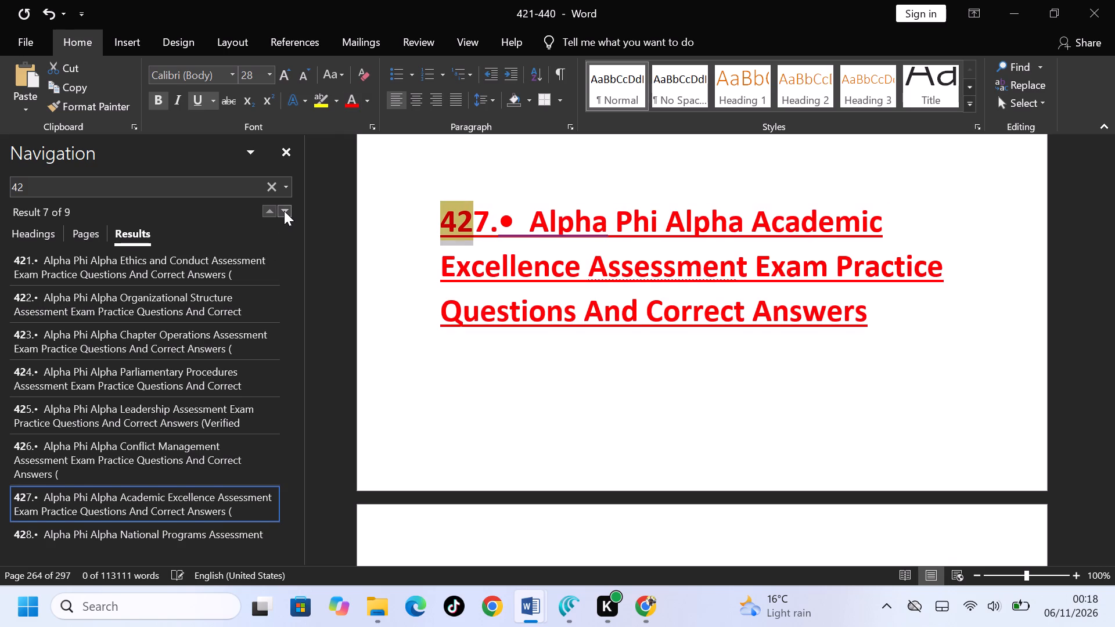
pyautogui.click(284, 211)
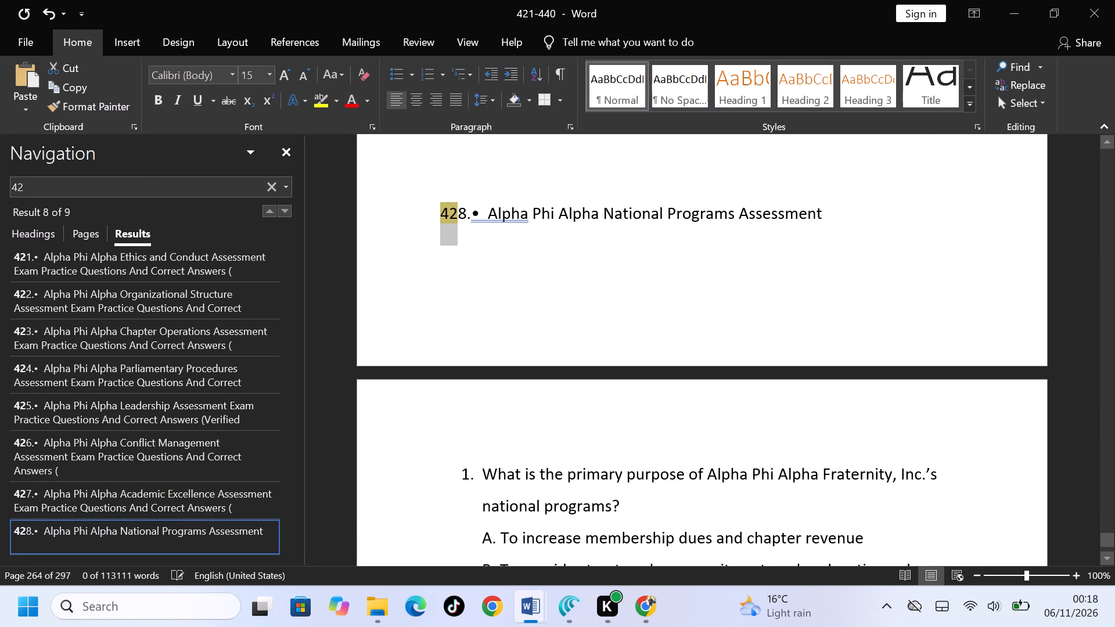
pyautogui.click(846, 217)
pyautogui.hotkey('ctrl', 'v')
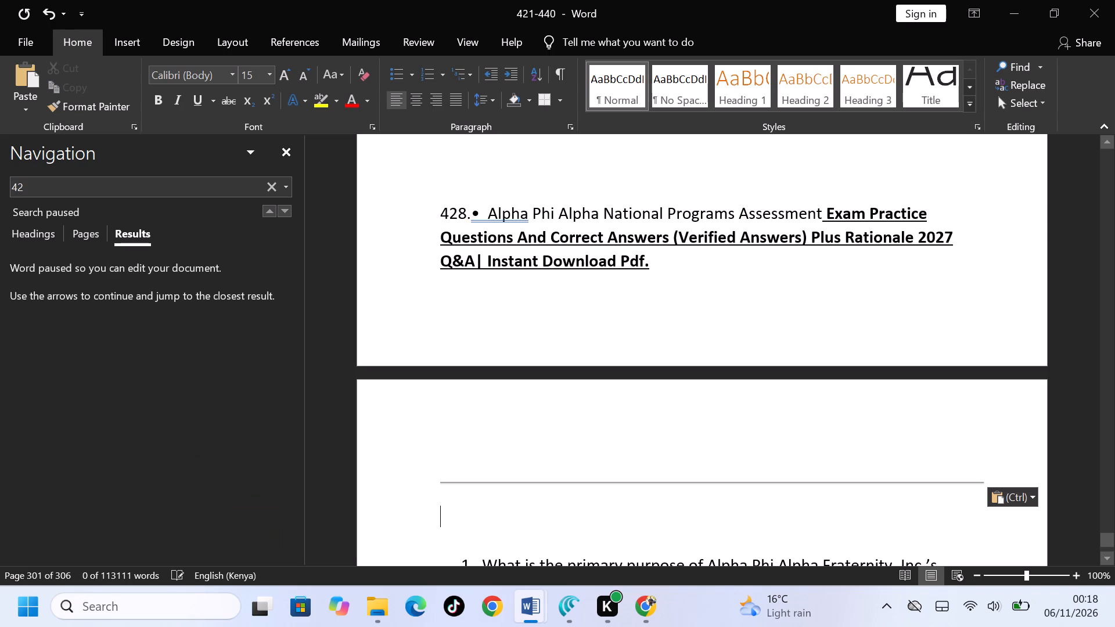
# Format the whole 428 National Programs Assessment title as 28 pt, bold, underlined and bright red.
pyautogui.click(688, 274)
pyautogui.moveTo(688, 274); pyautogui.dragTo(434, 212)
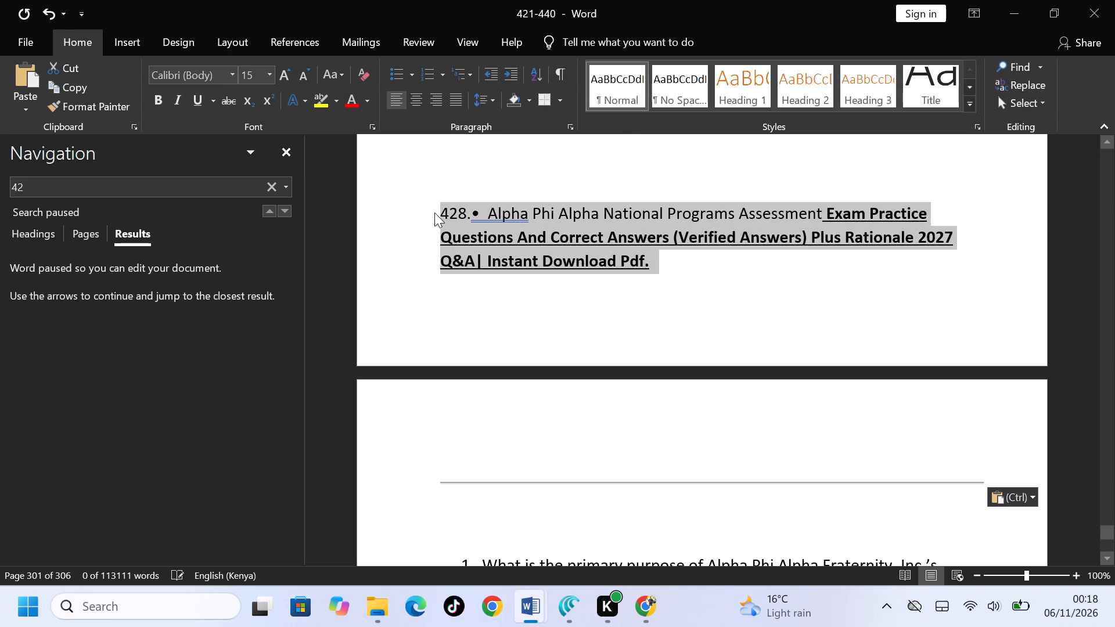
pyautogui.hotkey('ctrl', 'shift', '.')
pyautogui.hotkey('ctrl', 'shift', '.')
pyautogui.hotkey('ctrl', 'shift', '.')
pyautogui.hotkey('ctrl', 'shift', '.')
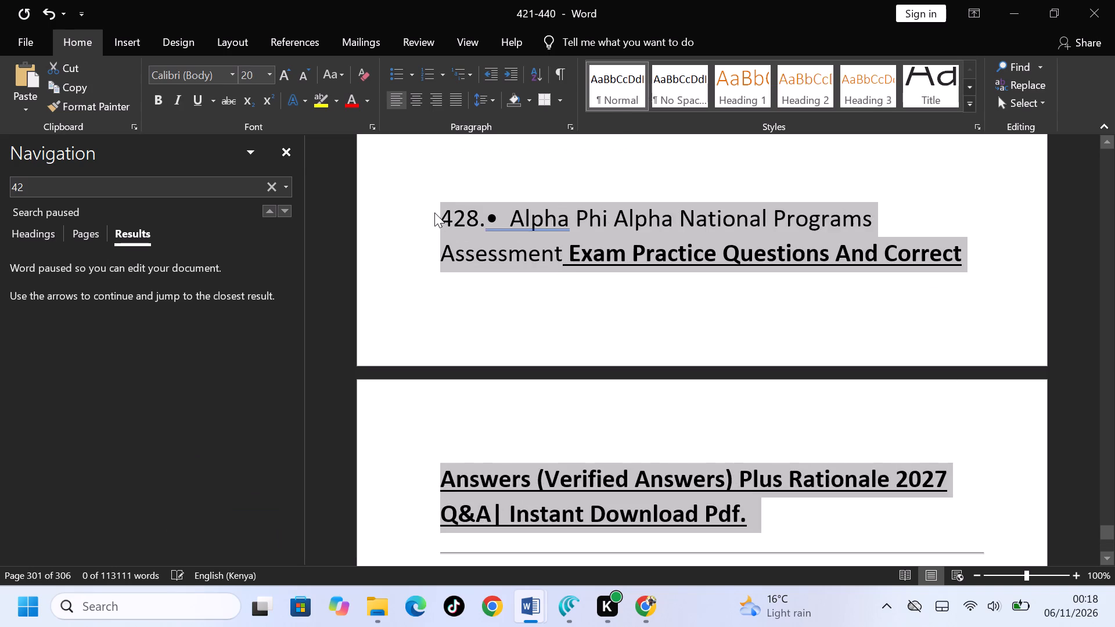
pyautogui.hotkey('ctrl', 'shift', '.')
pyautogui.hotkey('ctrl', 'shift', '.')
pyautogui.hotkey('ctrl', 'shift', '.')
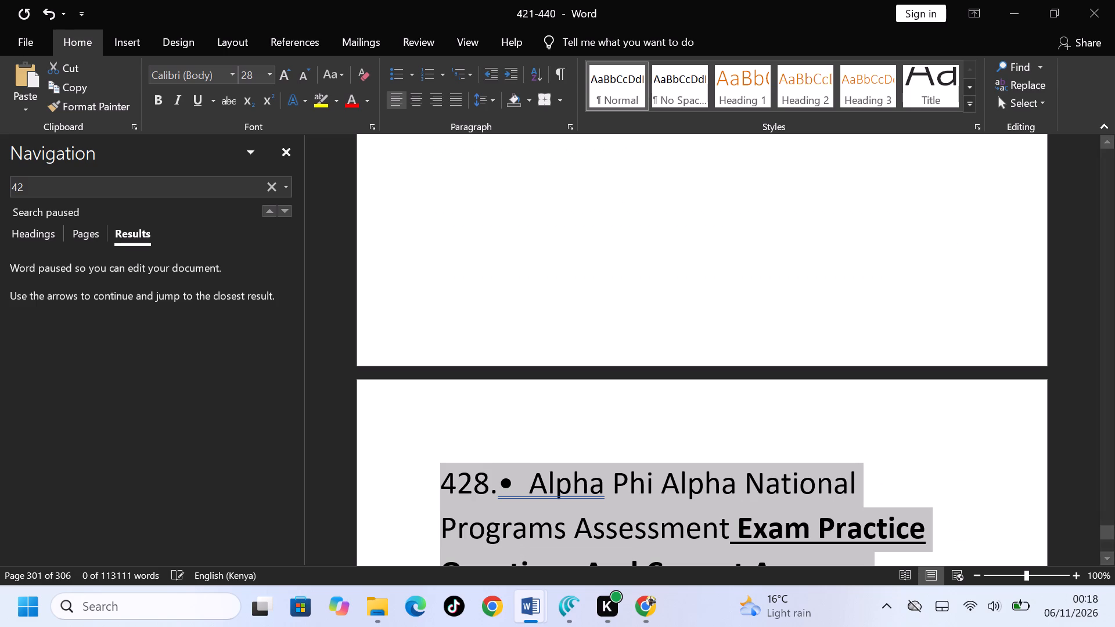
pyautogui.hotkey('ctrl', 'b')
pyautogui.hotkey('ctrl', 'u')
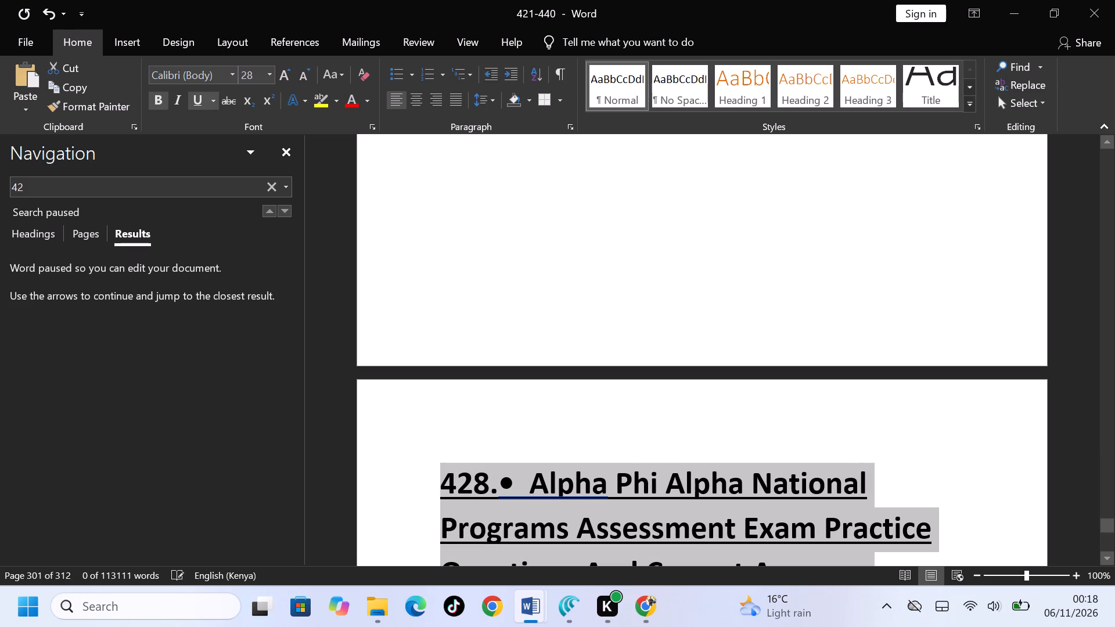
pyautogui.click(353, 102)
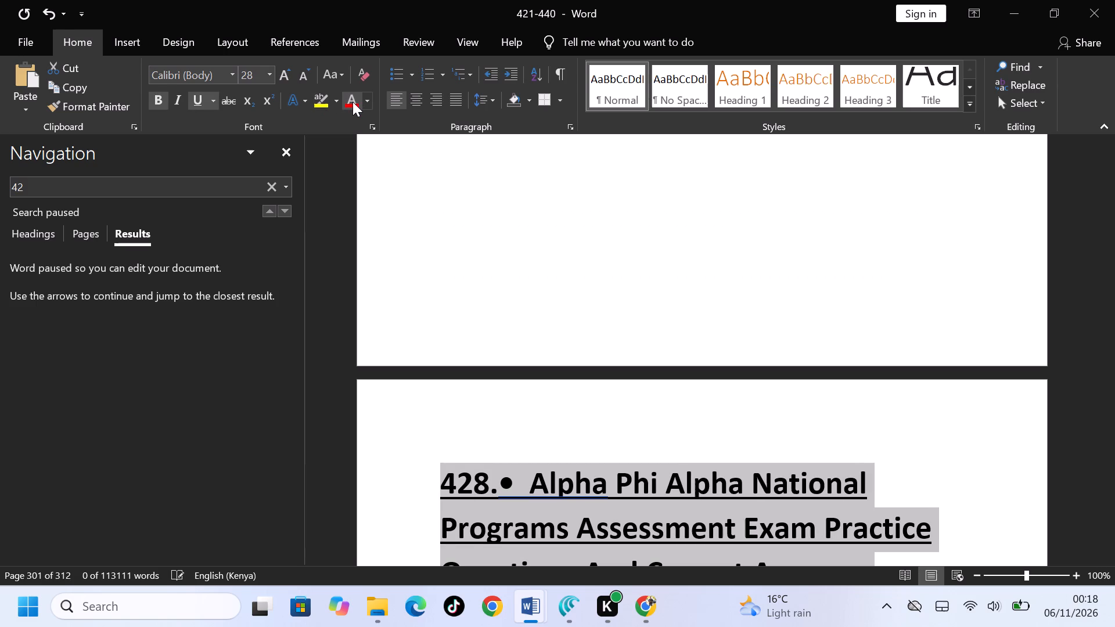
# Append the copied exam title ending and divider line to the 429 Brothers' Keeper Program Assessment title.
pyautogui.click(285, 206)
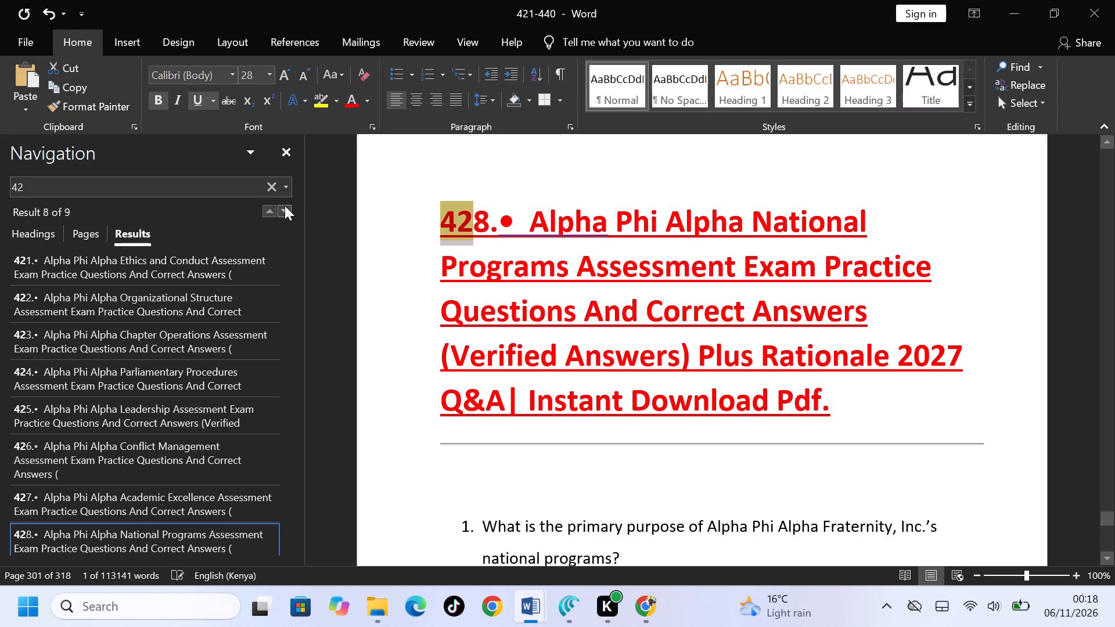
pyautogui.click(284, 206)
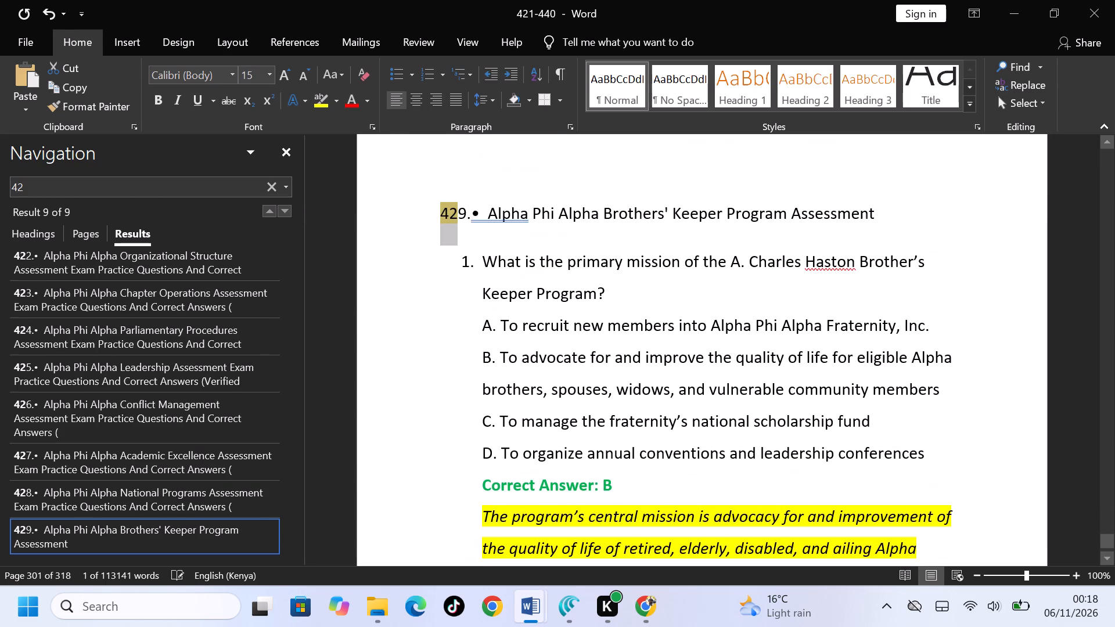
pyautogui.click(889, 208)
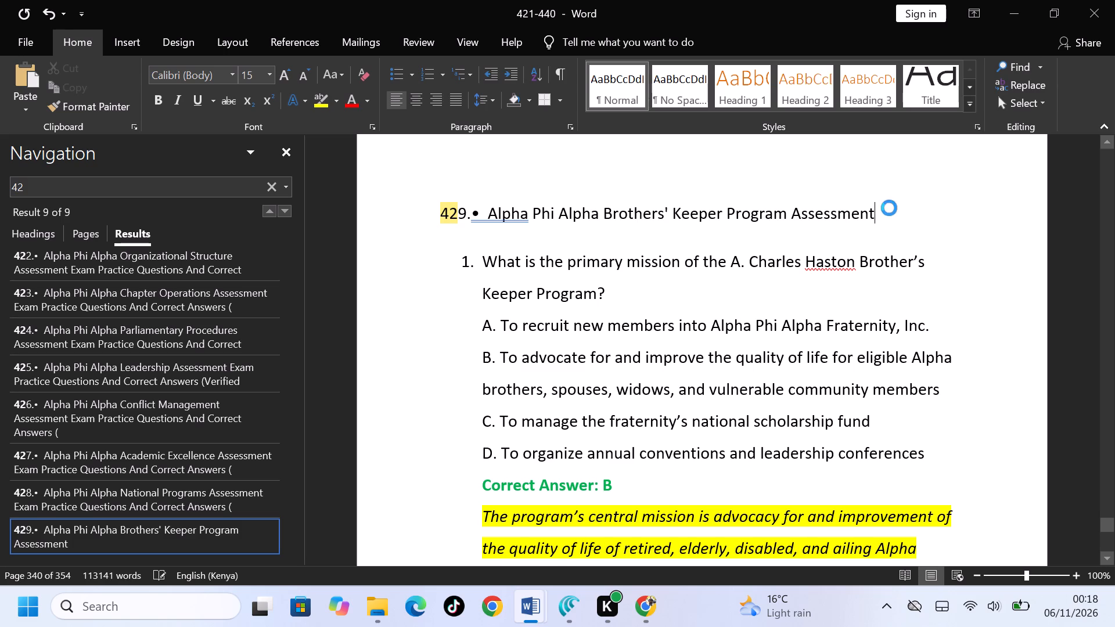
pyautogui.hotkey('ctrl', 'v')
# Format the whole 429 Brothers' Keeper Program Assessment title as 28 pt, bold, underlined and bright red.
pyautogui.click(795, 260)
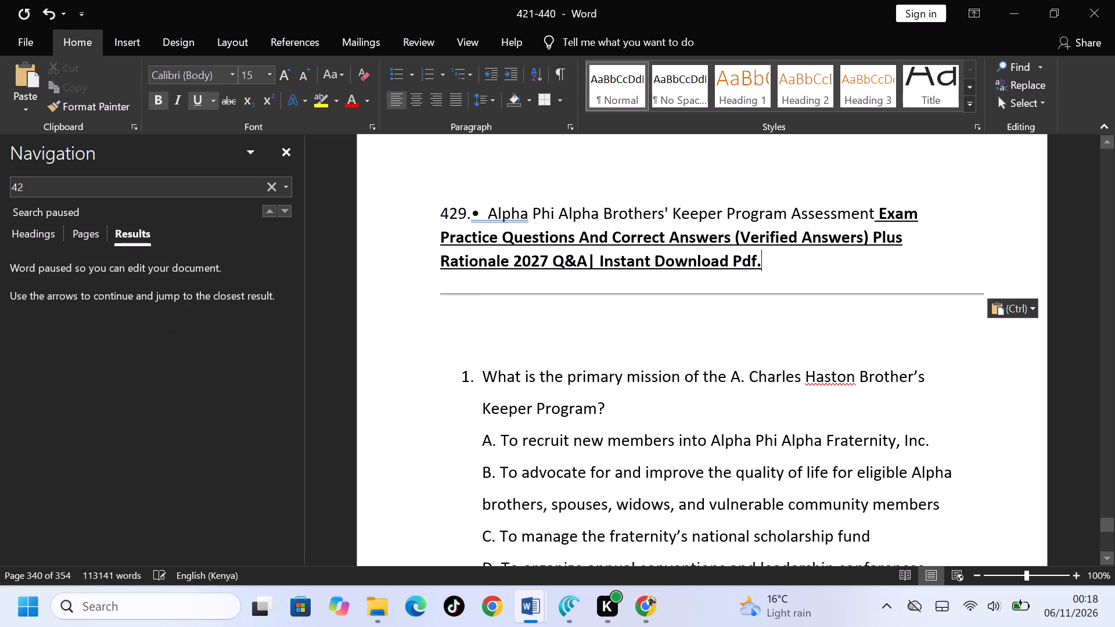
pyautogui.moveTo(795, 260); pyautogui.dragTo(437, 251)
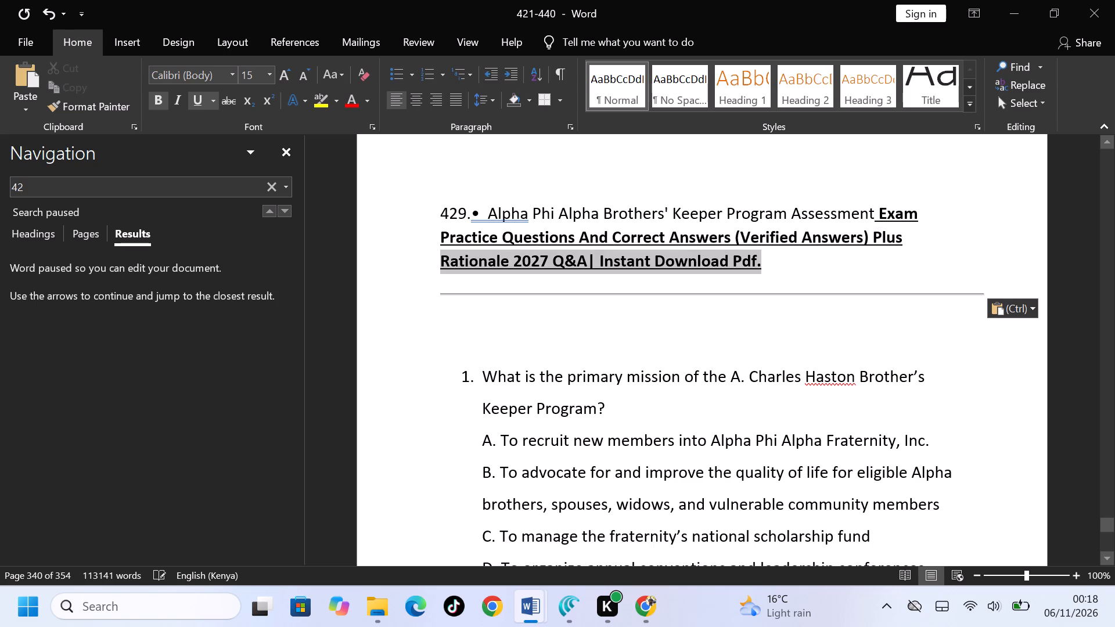
pyautogui.moveTo(437, 251); pyautogui.dragTo(423, 221)
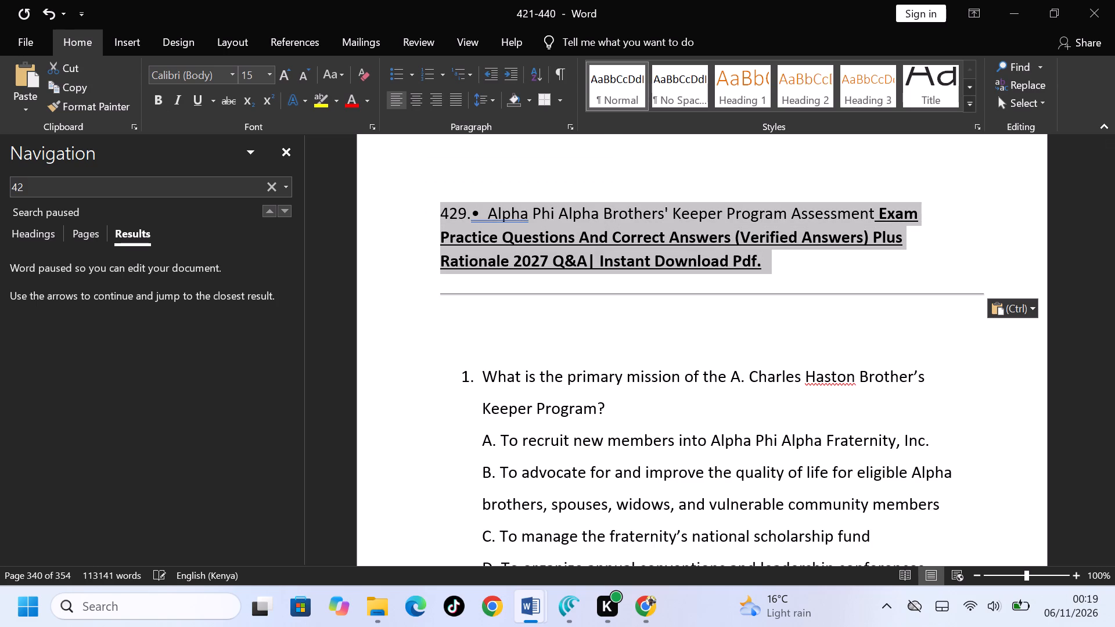
pyautogui.hotkey('ctrl', 'shift', '.')
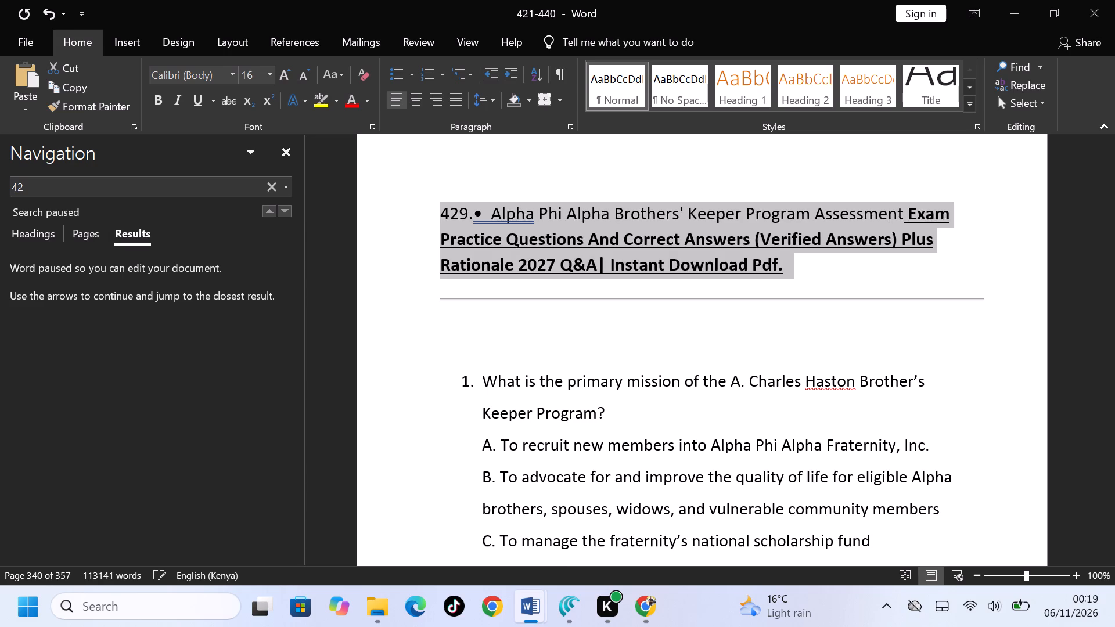
pyautogui.hotkey('ctrl', 'shift', '.')
pyautogui.hotkey('ctrl', 'shift', '.')
pyautogui.hotkey('ctrl', 'shift', '.')
pyautogui.hotkey('ctrl', 'shift', '.')
pyautogui.hotkey('ctrl', 'shift', '.')
pyautogui.hotkey('ctrl', 'shift', '.')
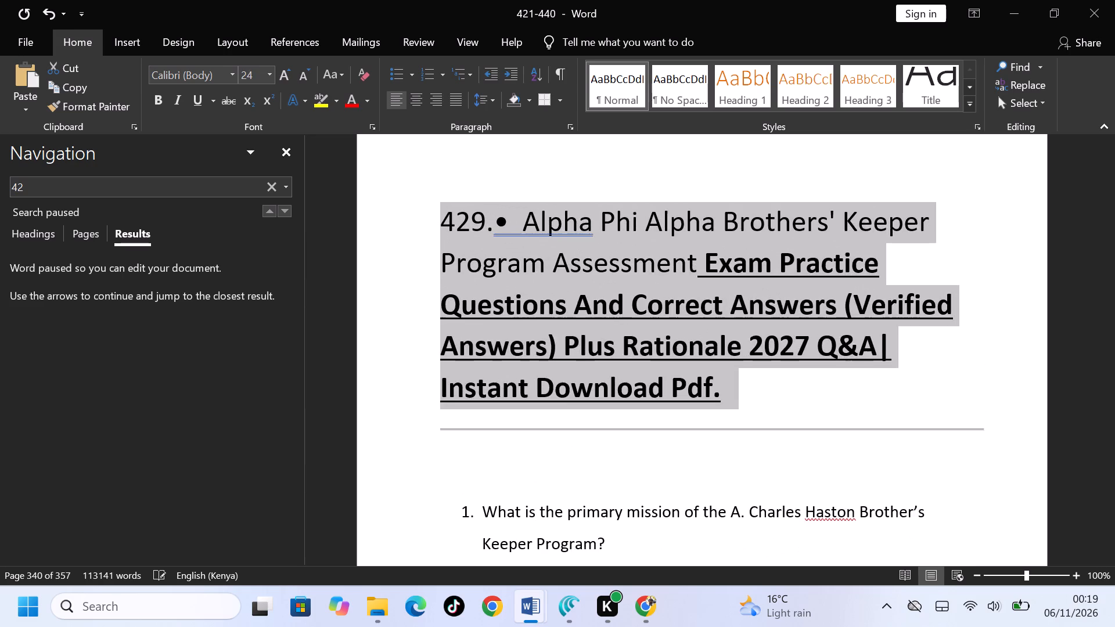
pyautogui.hotkey('ctrl', 'b')
pyautogui.hotkey('ctrl', 'u')
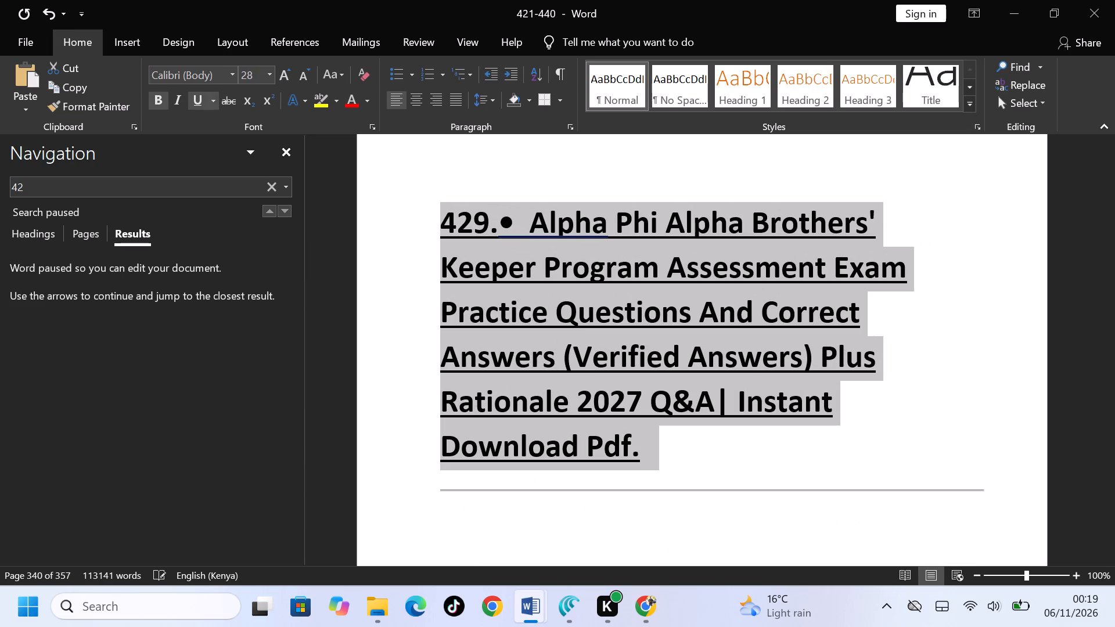
pyautogui.click(346, 94)
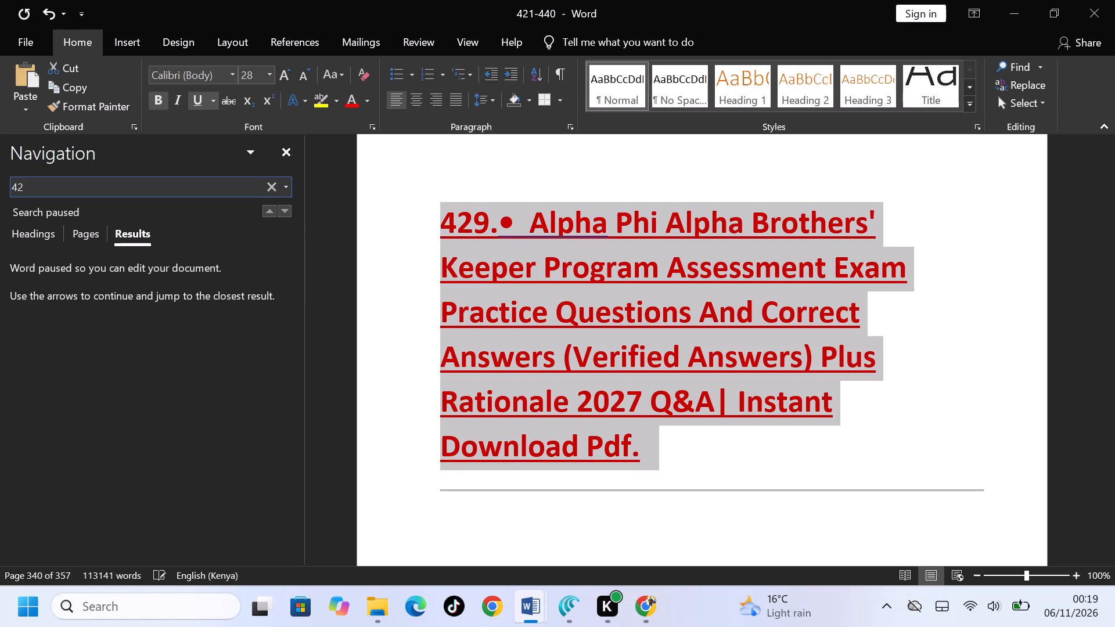
# Search the document for 43 and append the copied exam title ending and divider line to the 430 Protocol Manual Assessment title.
pyautogui.click(250, 188)
pyautogui.write('43')
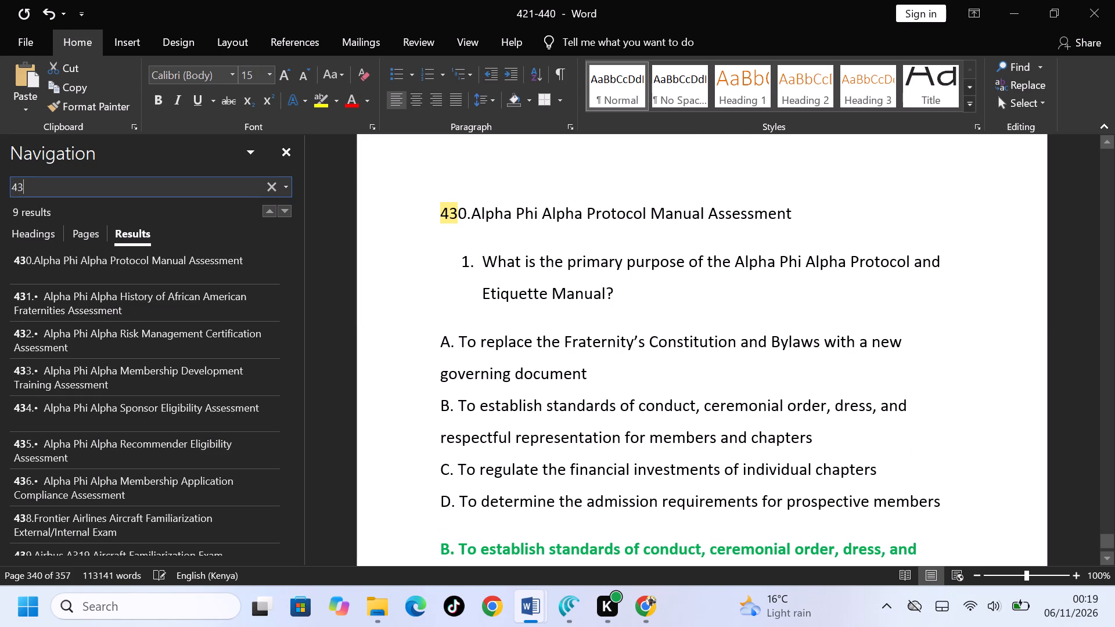
pyautogui.click(794, 215)
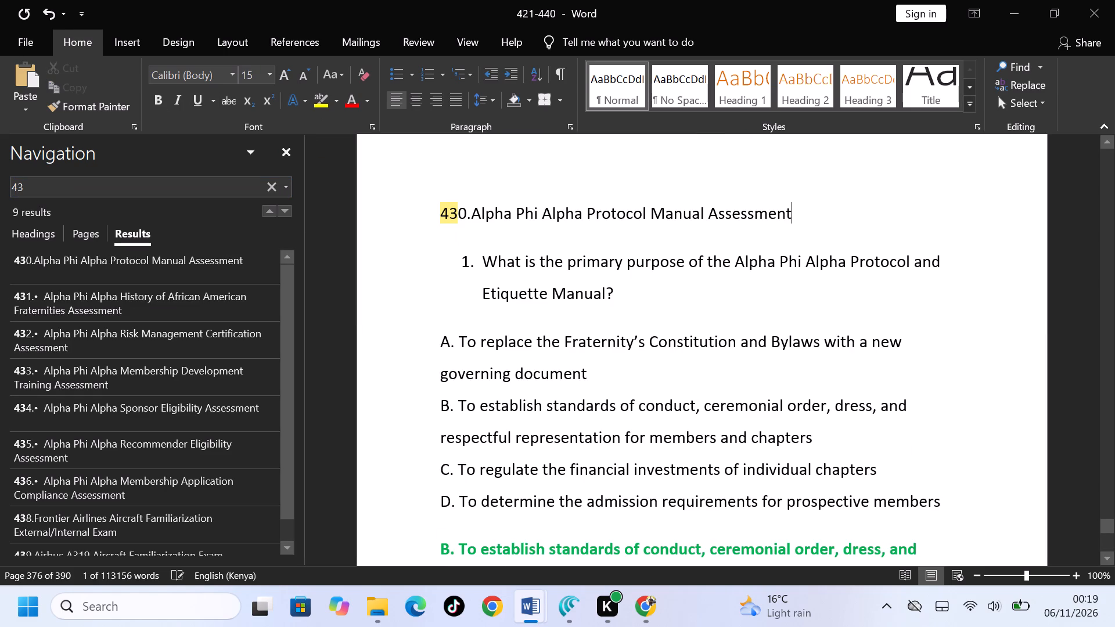
pyautogui.hotkey('ctrl', 'v')
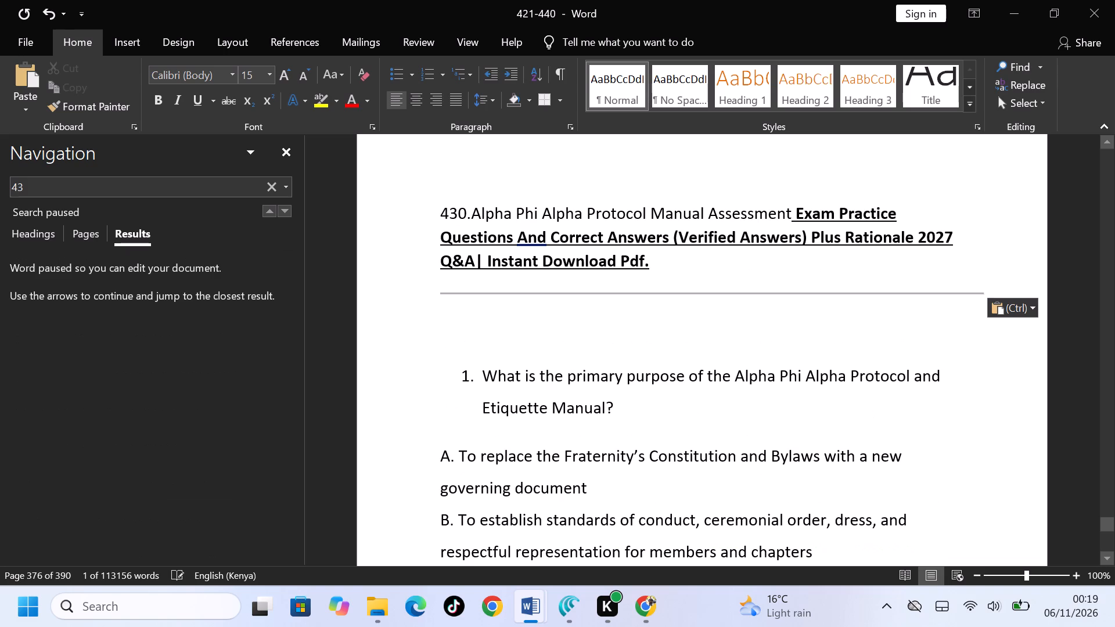
# Format the whole 430 Protocol Manual Assessment title as 28 pt, bold, underlined and bright red.
pyautogui.click(692, 273)
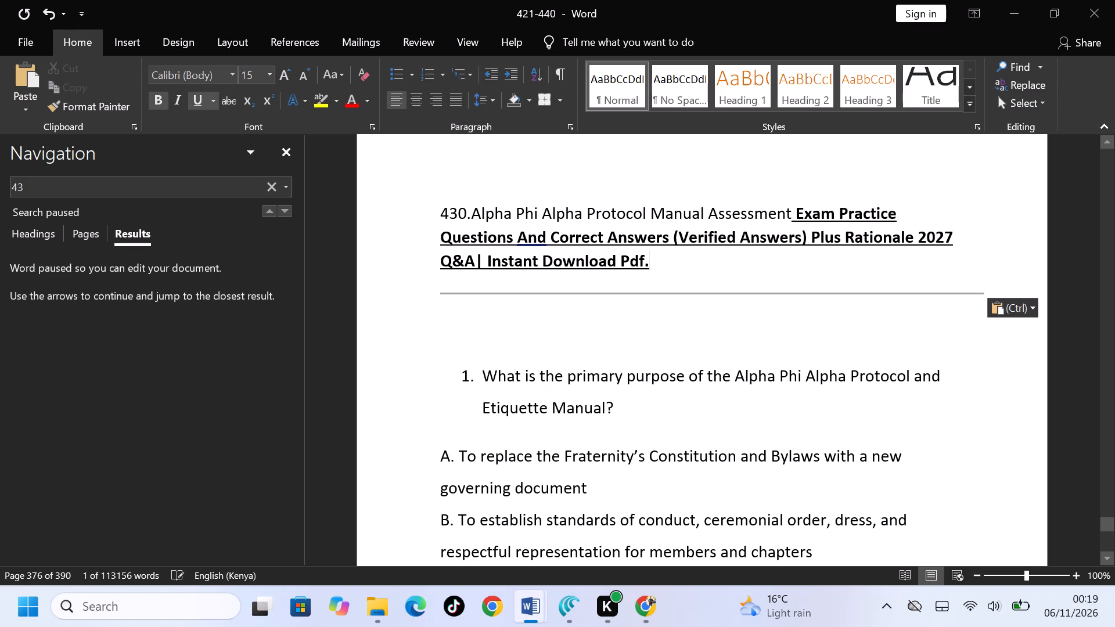
pyautogui.moveTo(692, 273); pyautogui.dragTo(424, 211)
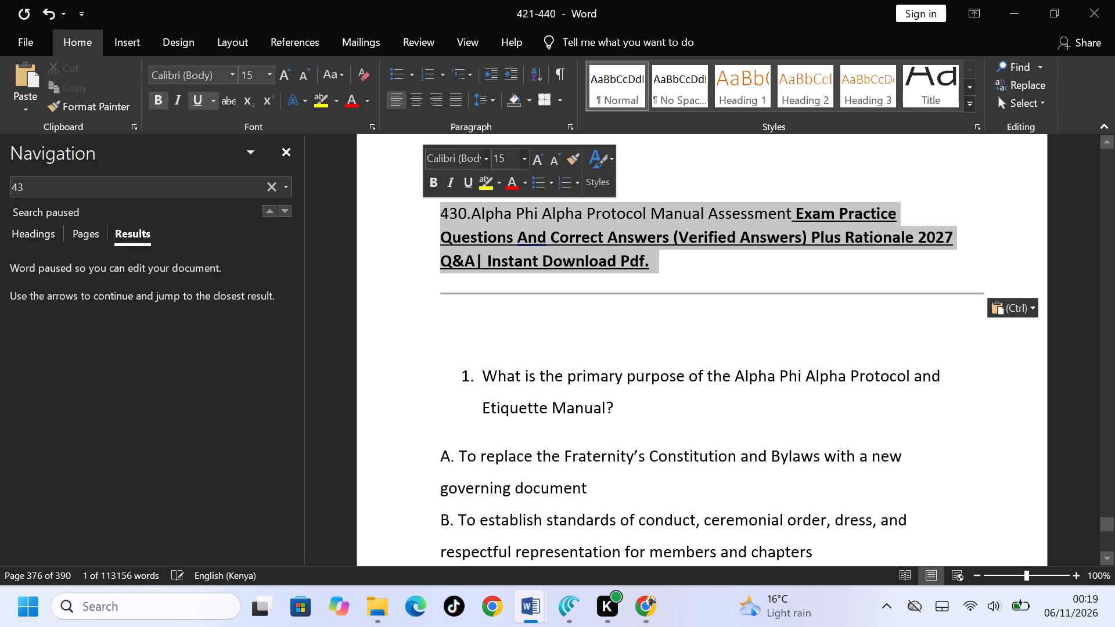
pyautogui.hotkey('ctrl', 'shift', '.')
pyautogui.hotkey('ctrl', 'shift', '.')
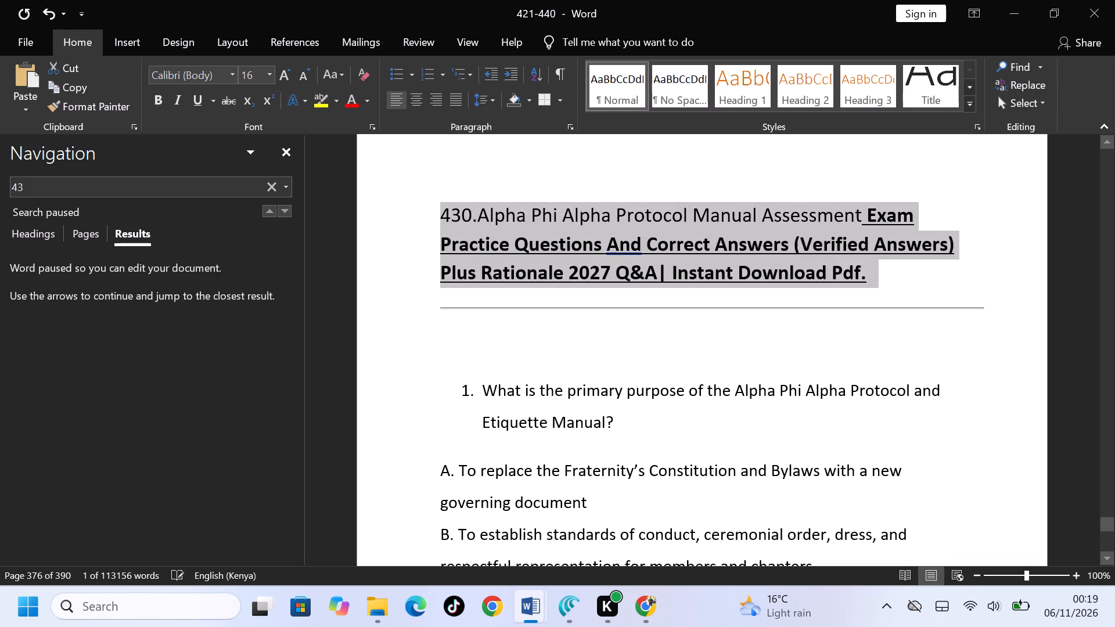
pyautogui.hotkey('ctrl', 'shift', '.')
pyautogui.hotkey('ctrl', 'shift', '.')
pyautogui.hotkey('ctrl', 'shift', '.')
pyautogui.hotkey('ctrl', 'shift', '.')
pyautogui.hotkey('ctrl', 'shift', '.')
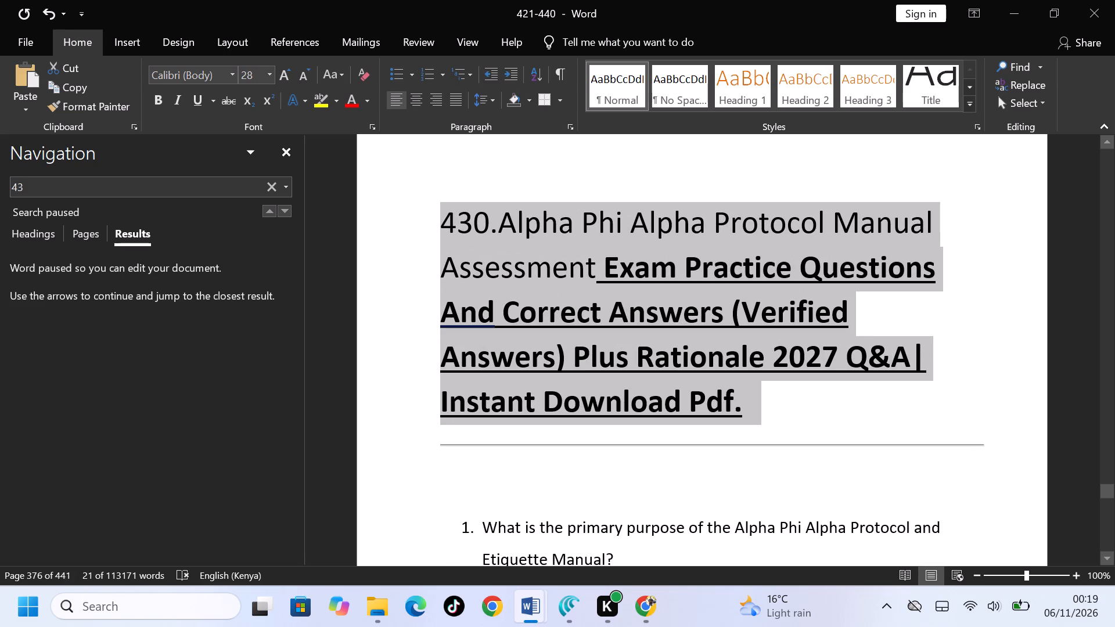
pyautogui.hotkey('ctrl', 'b')
pyautogui.hotkey('ctrl', 'u')
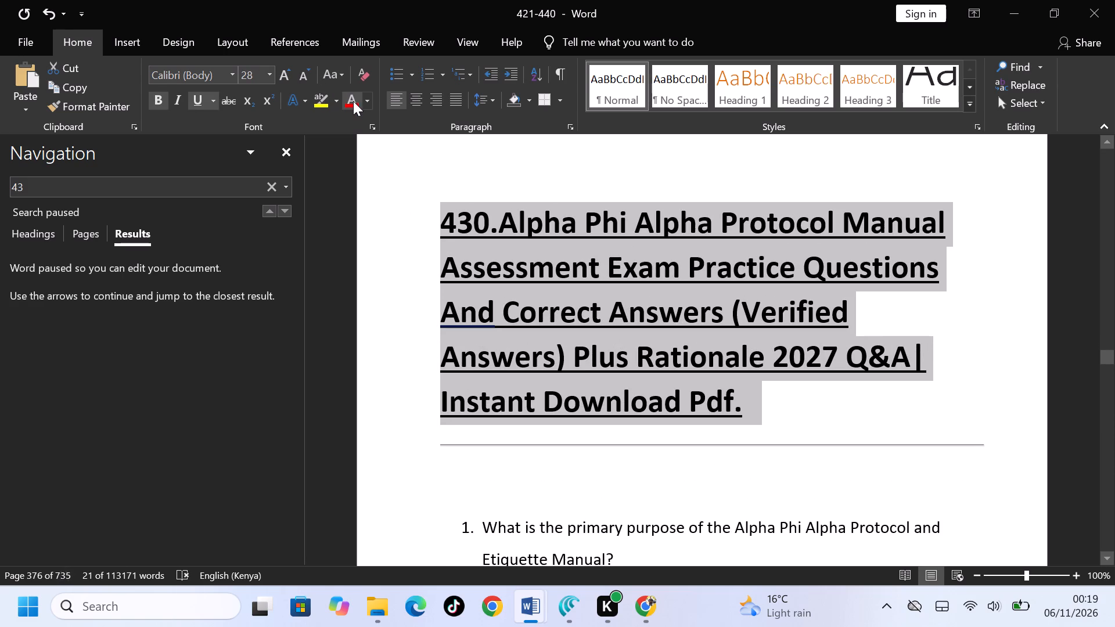
pyautogui.click(353, 102)
# Append the copied exam title ending and divider line to the 431 History of African American Fraternities Assessment title.
pyautogui.click(285, 206)
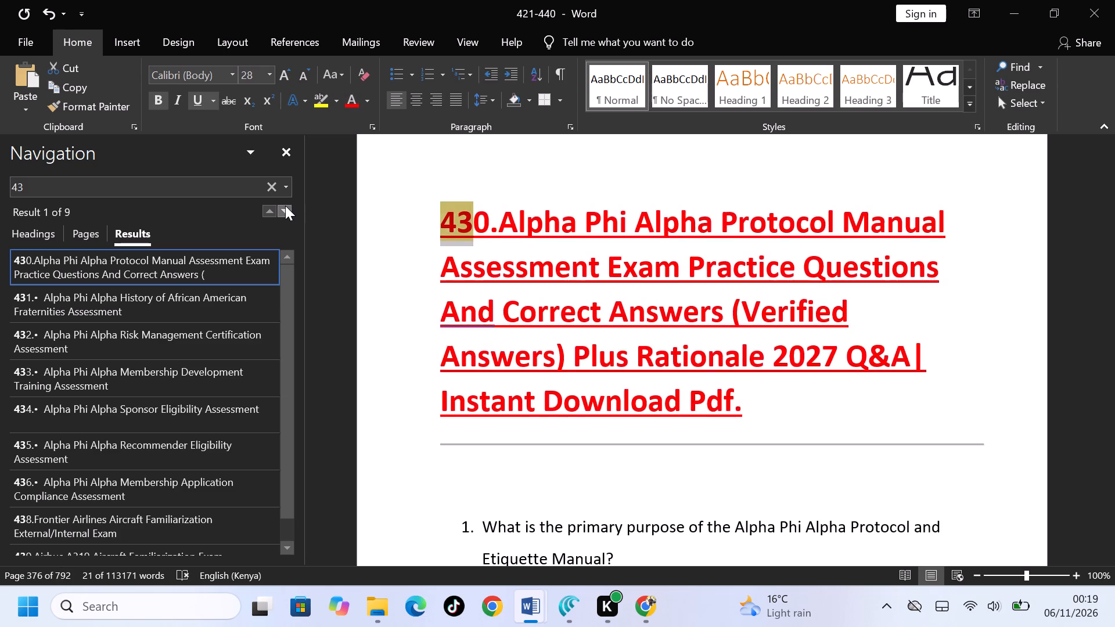
pyautogui.click(285, 206)
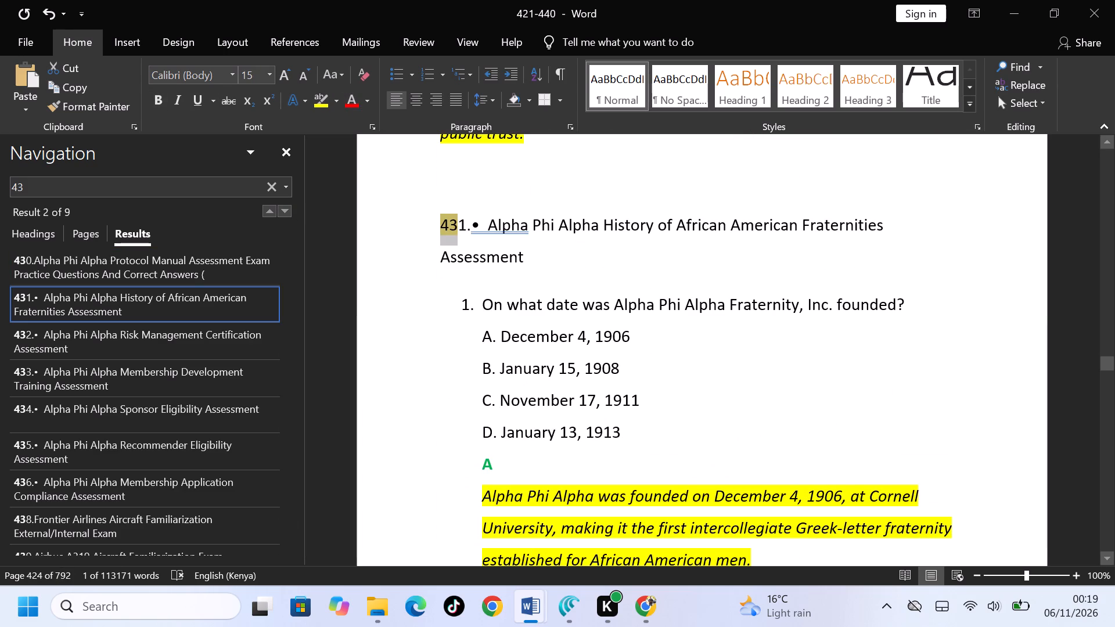
pyautogui.click(542, 264)
pyautogui.hotkey('ctrl', 'v')
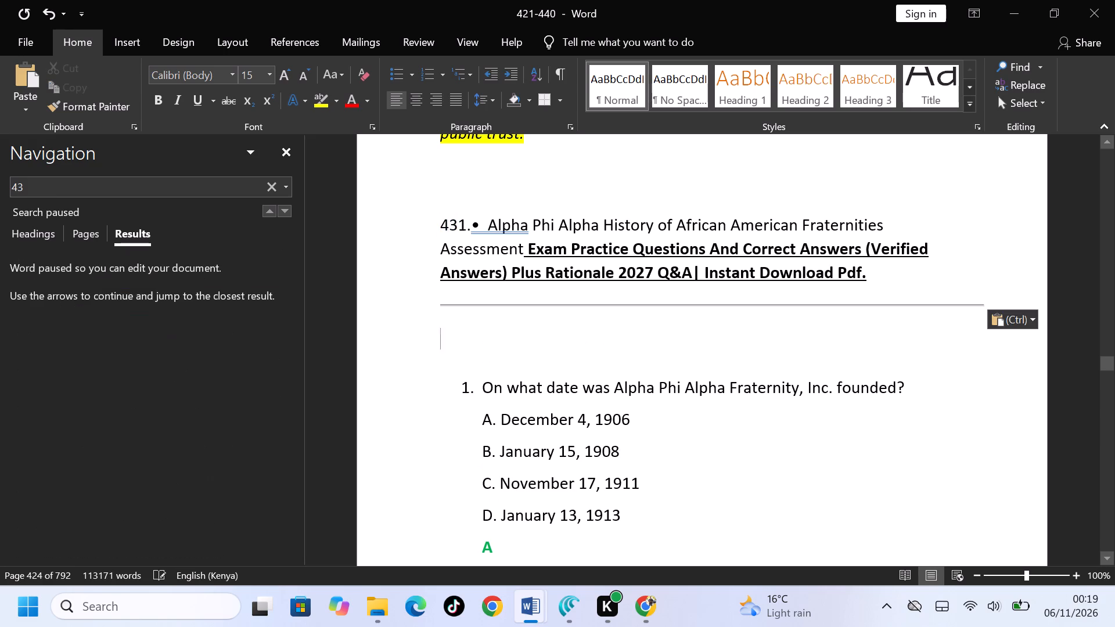
# Format the whole 431 History of African American Fraternities Assessment title as 28 pt, bold, underlined and standard light blue.
pyautogui.click(882, 276)
pyautogui.moveTo(882, 276); pyautogui.dragTo(587, 226)
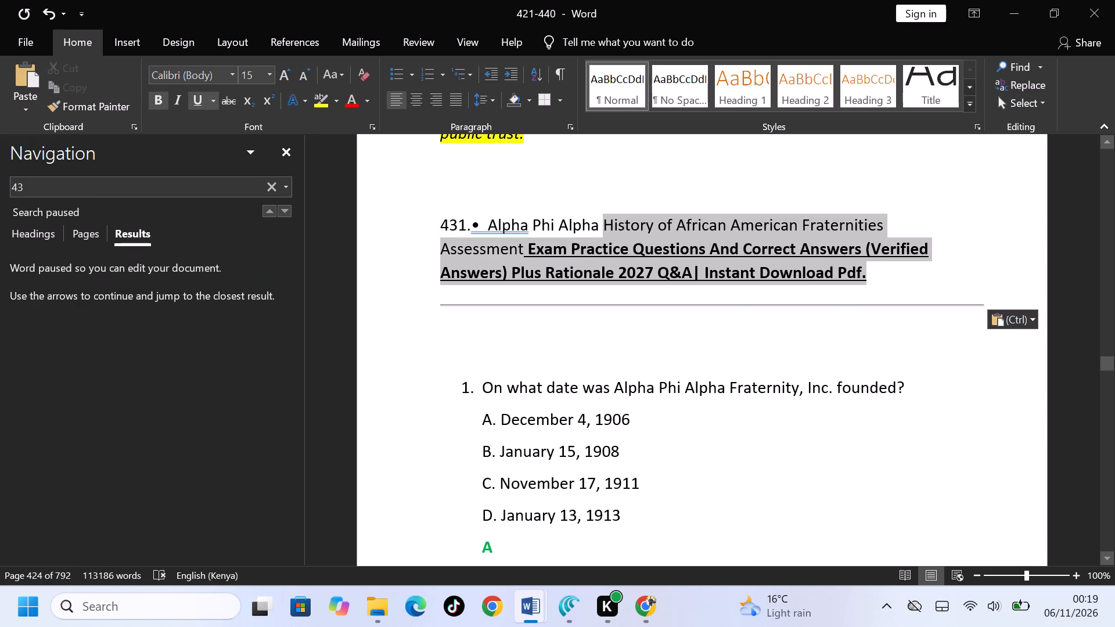
pyautogui.moveTo(587, 226); pyautogui.dragTo(429, 229)
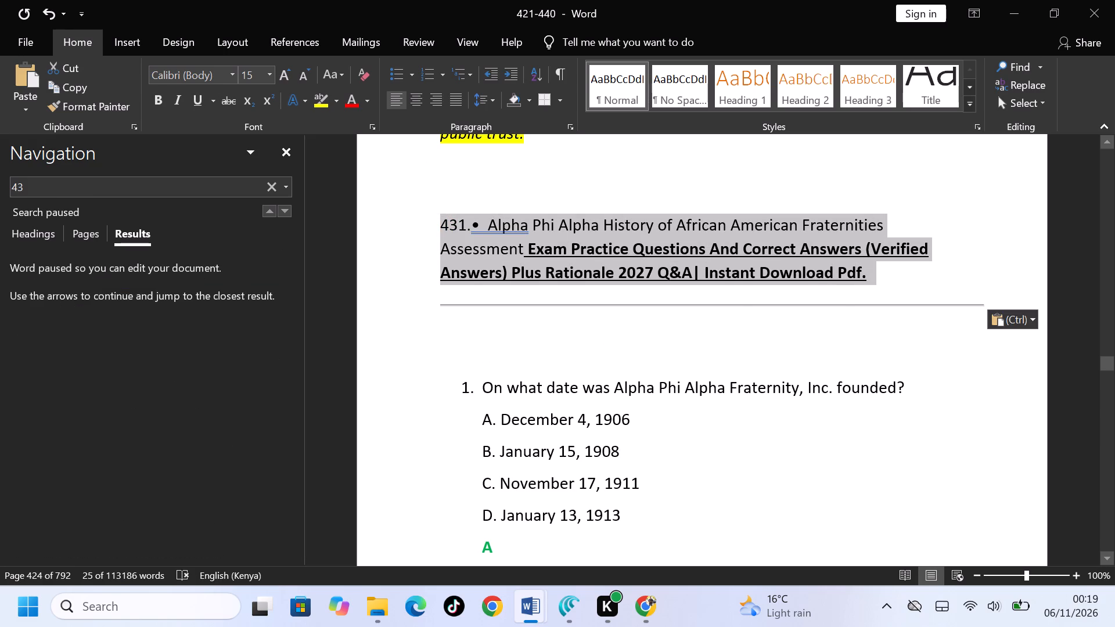
pyautogui.hotkey('ctrl', 'shift', '.')
pyautogui.hotkey('ctrl', 'shift', '.')
pyautogui.hotkey('ctrl', 'shift', '.')
pyautogui.hotkey('ctrl', 'shift', '.')
pyautogui.hotkey('ctrl', 'shift', '.')
pyautogui.hotkey('ctrl', 'shift', '.')
pyautogui.hotkey('ctrl', 'shift', '.')
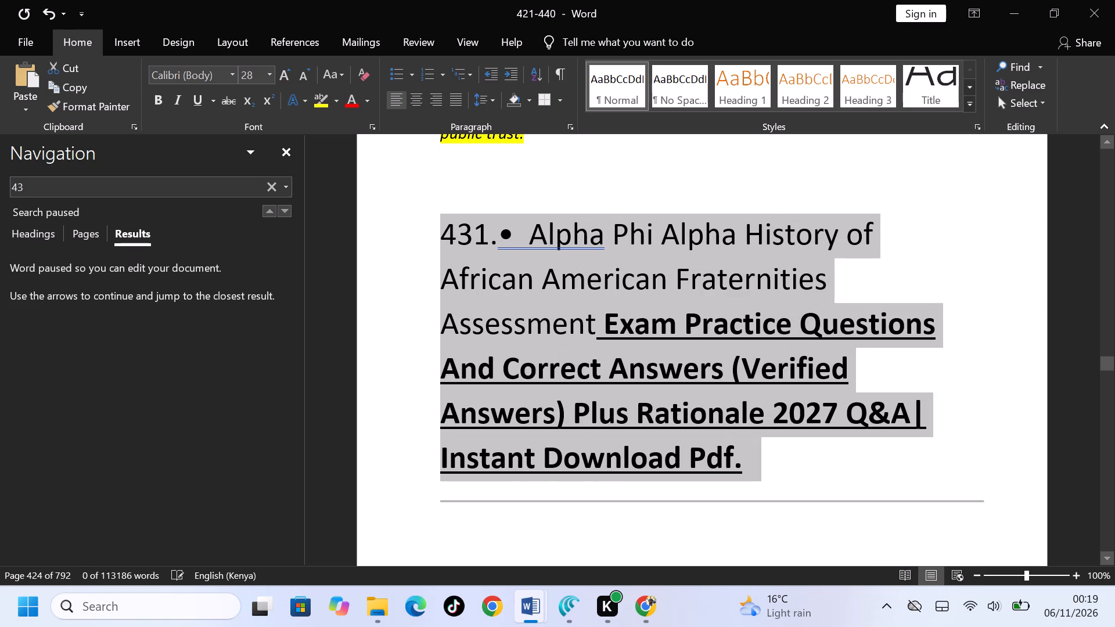
pyautogui.hotkey('ctrl', 'b')
pyautogui.hotkey('ctrl', 'u')
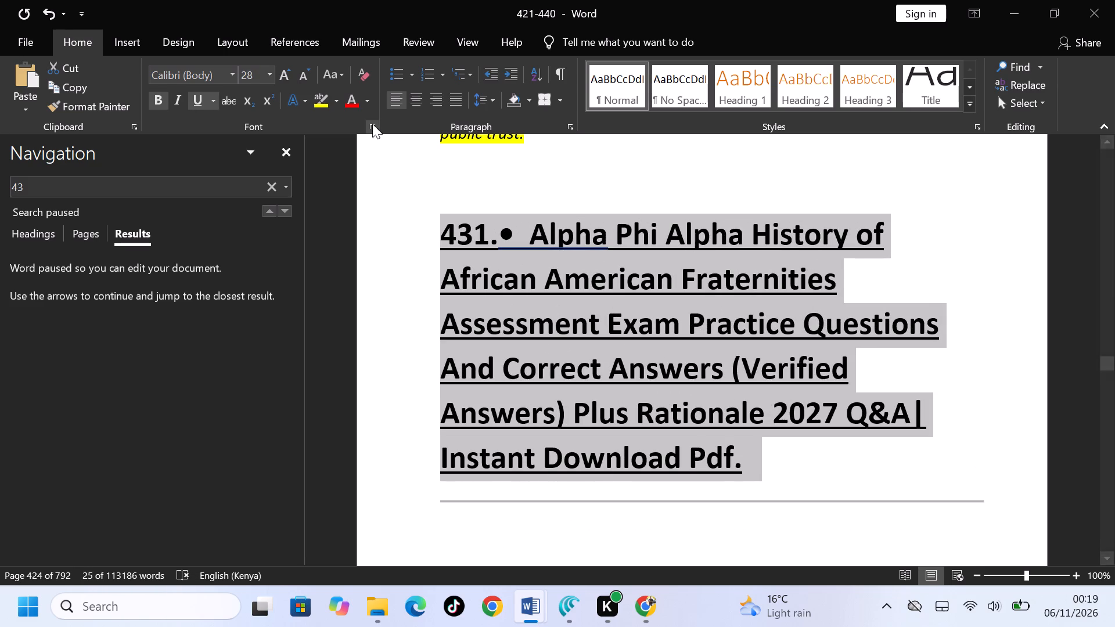
pyautogui.click(368, 102)
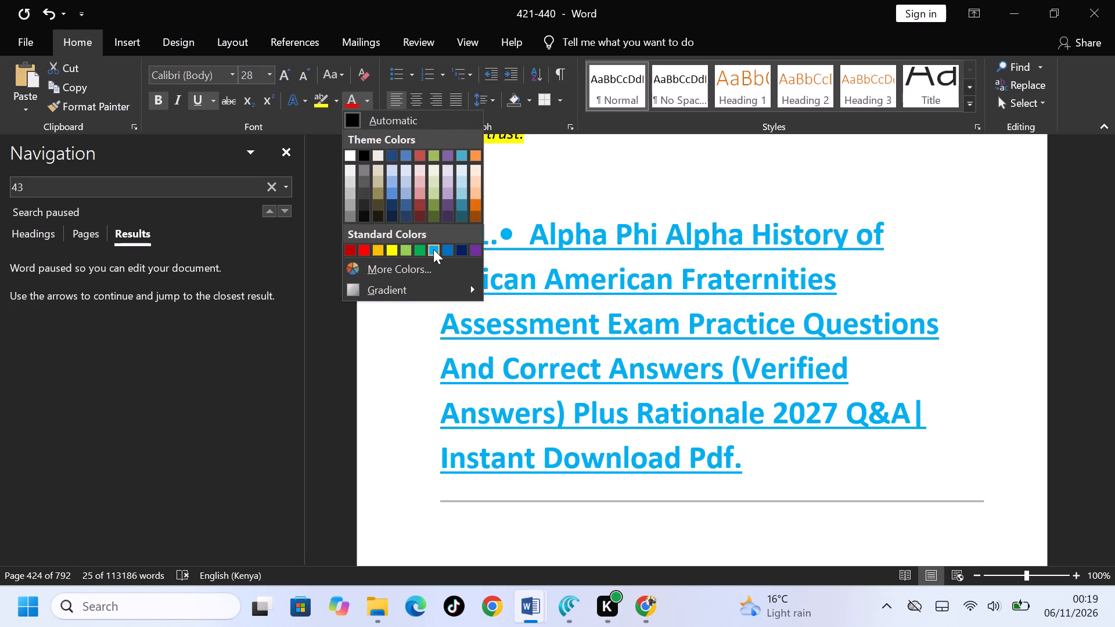
pyautogui.click(433, 249)
pyautogui.click(419, 257)
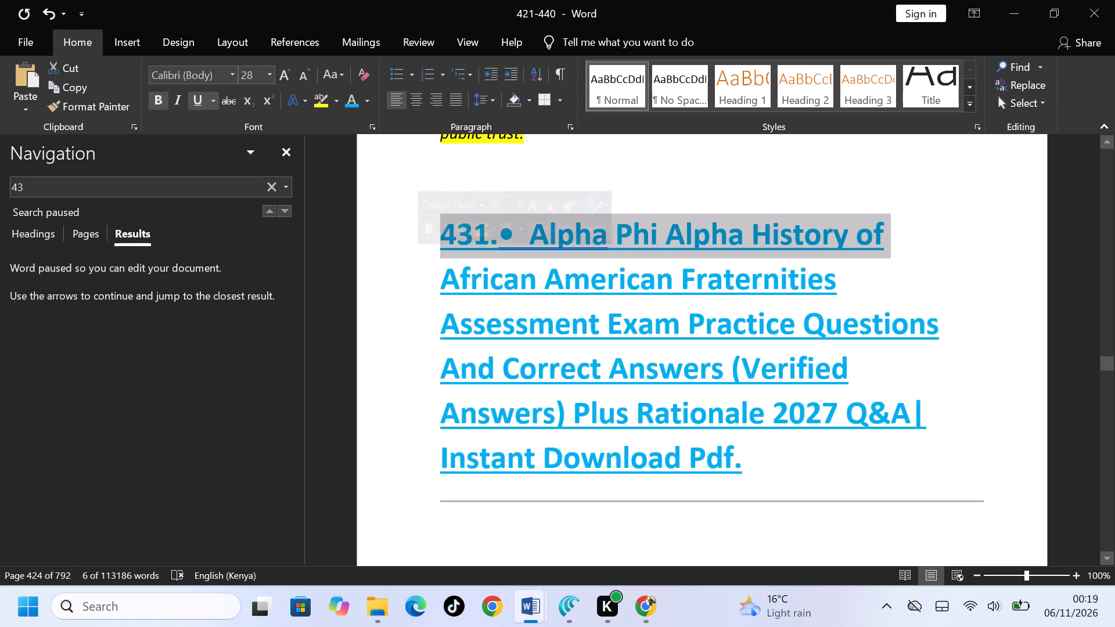
# Append the copied exam title ending and divider line to the 432 Risk Management Certification Assessment title.
pyautogui.moveTo(294, 214); pyautogui.dragTo(285, 212)
pyautogui.click(285, 212)
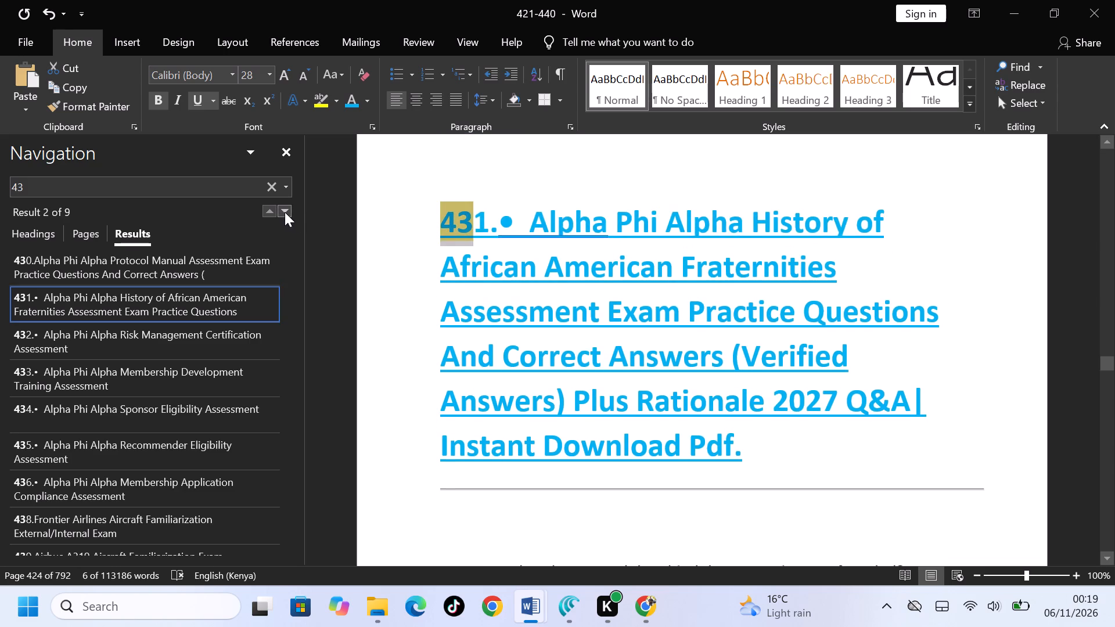
pyautogui.click(285, 212)
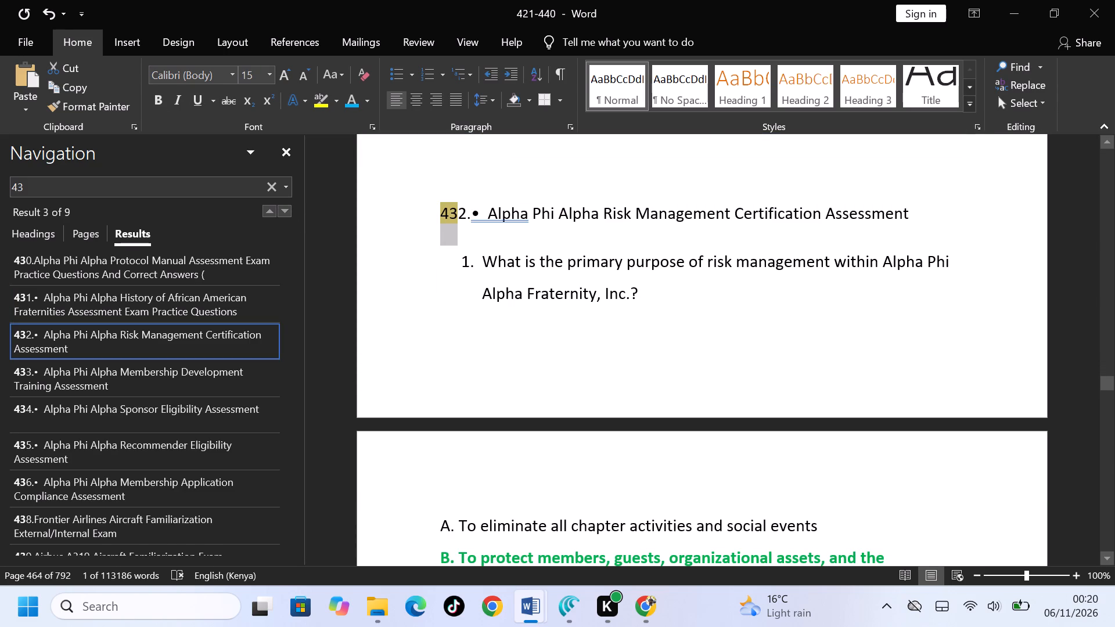
pyautogui.click(972, 217)
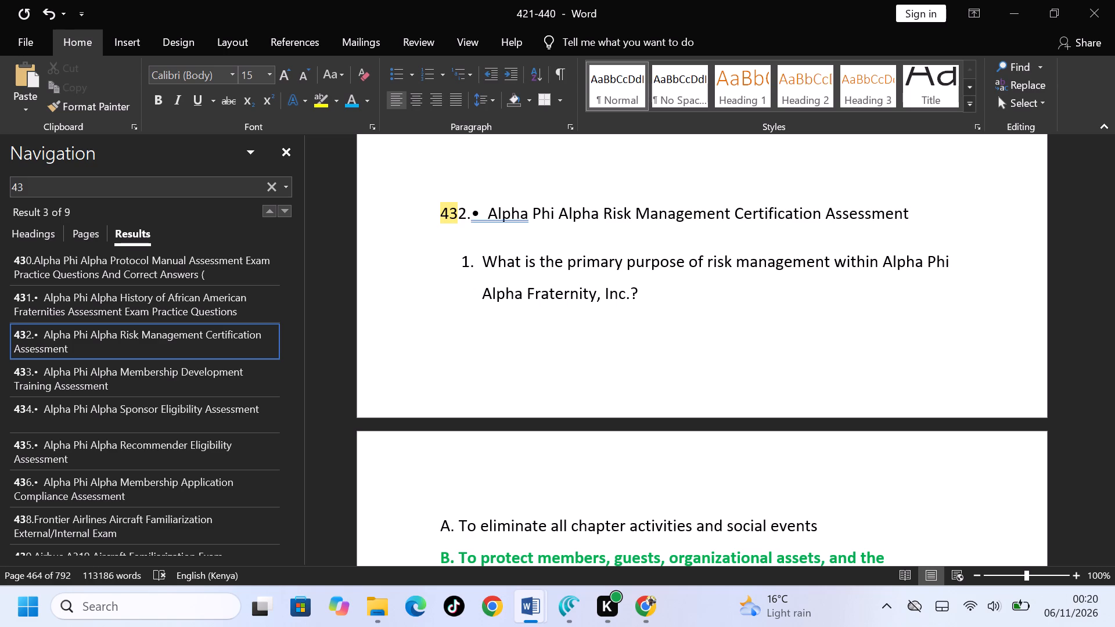
pyautogui.hotkey('ctrl', 'v')
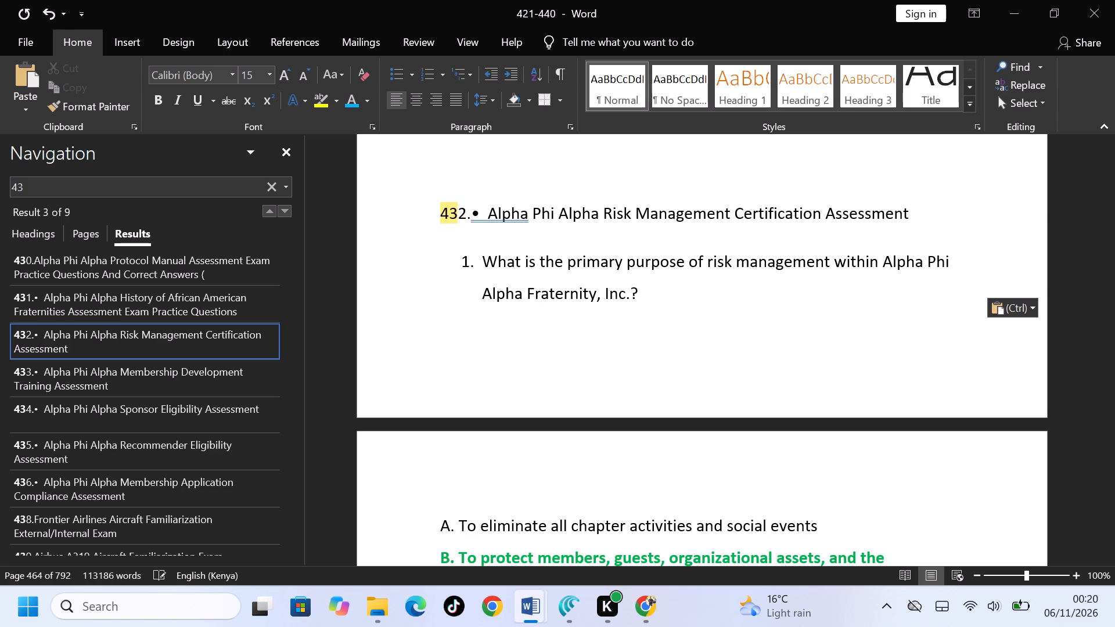
# Format the whole 432 Risk Management Certification Assessment title as 28 pt, bold, underlined and light blue.
pyautogui.click(836, 255)
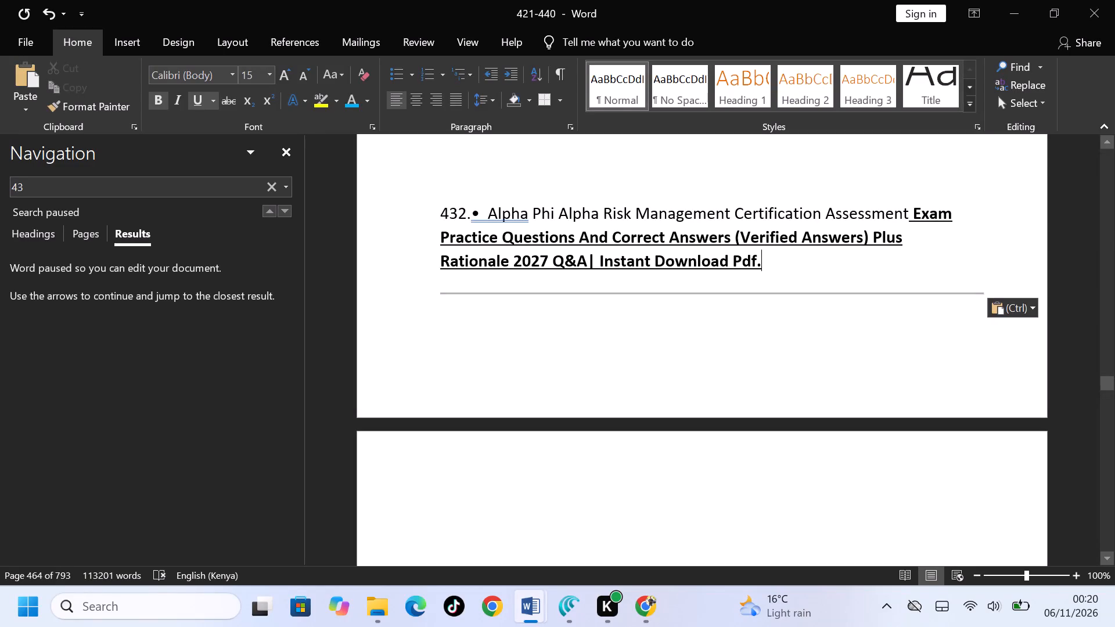
pyautogui.moveTo(822, 267); pyautogui.dragTo(428, 235)
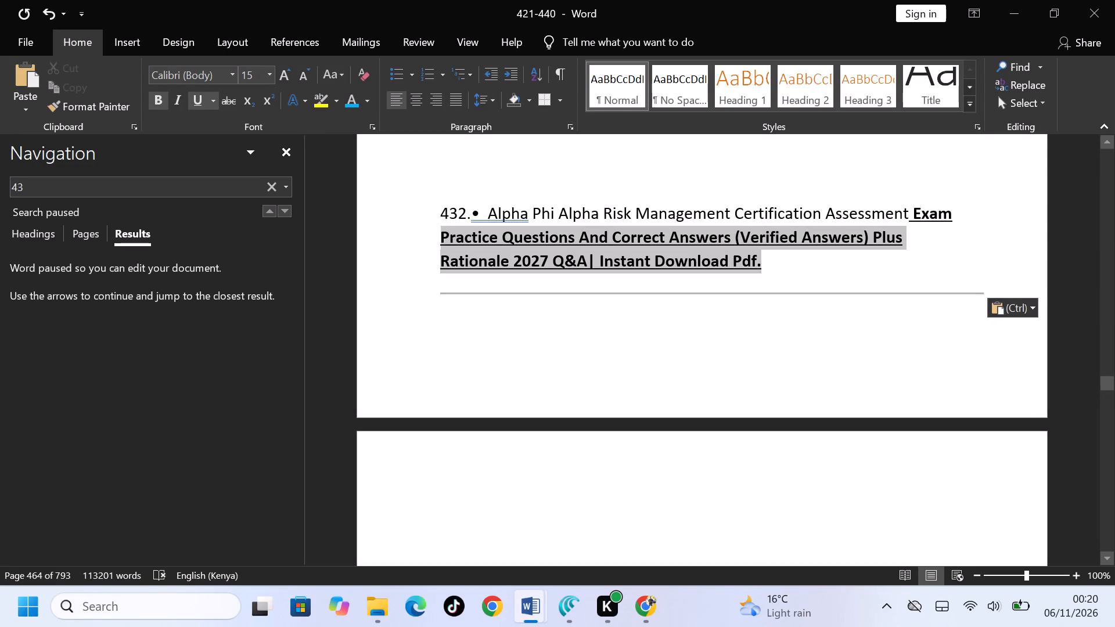
pyautogui.moveTo(428, 235); pyautogui.dragTo(423, 225)
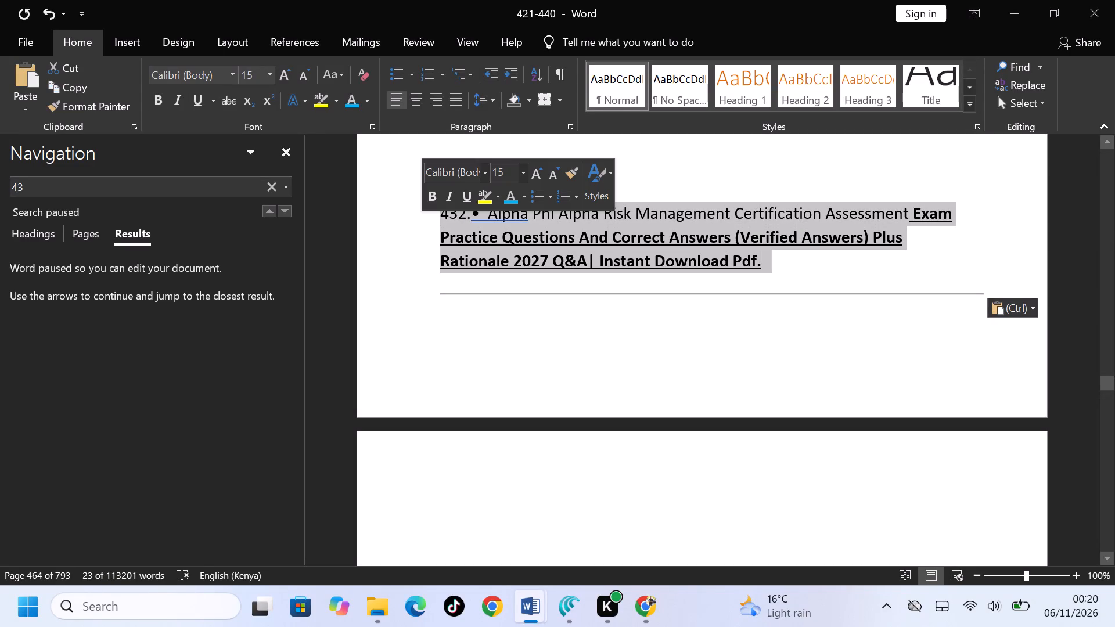
pyautogui.hotkey('ctrl', 'shift', '.')
pyautogui.hotkey('ctrl', 'shift', '.')
pyautogui.hotkey('ctrl', 'shift', '.')
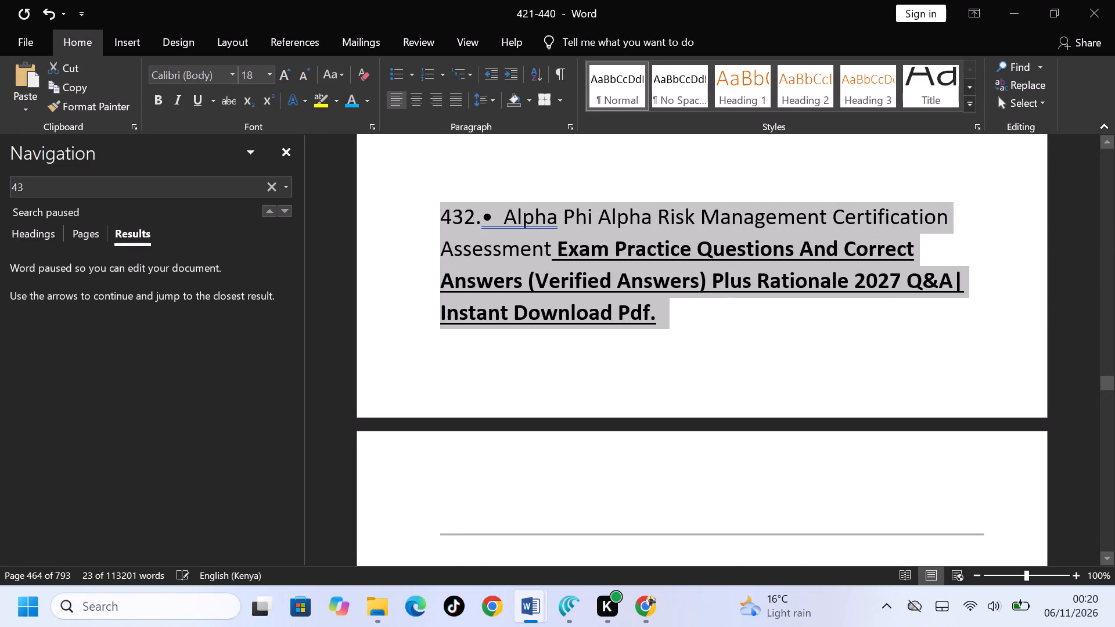
pyautogui.hotkey('ctrl', 'shift', '.')
pyautogui.hotkey('ctrl', 'shift', '.')
pyautogui.hotkey('ctrl', 'shift', '.')
pyautogui.hotkey('ctrl', 'shift', '.')
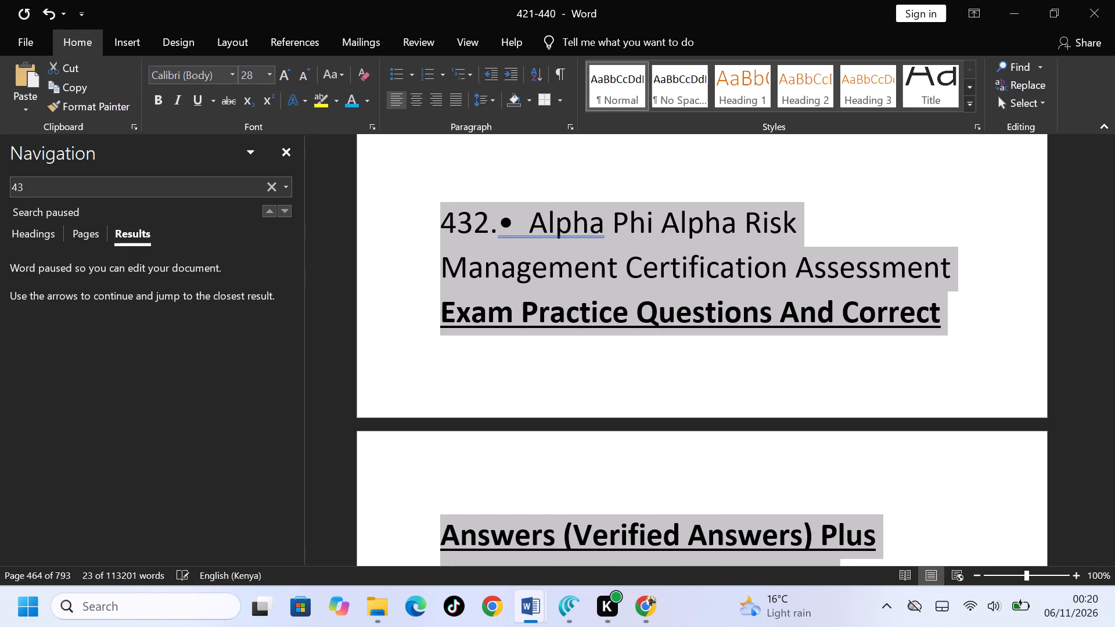
pyautogui.hotkey('ctrl', 'b')
pyautogui.hotkey('ctrl', 'u')
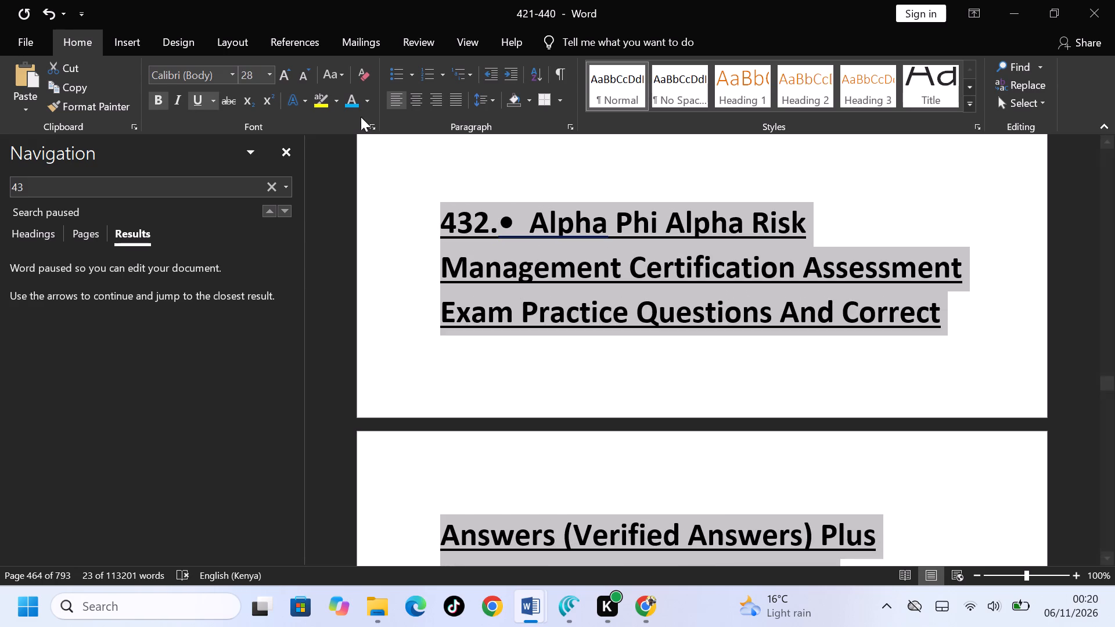
pyautogui.click(350, 93)
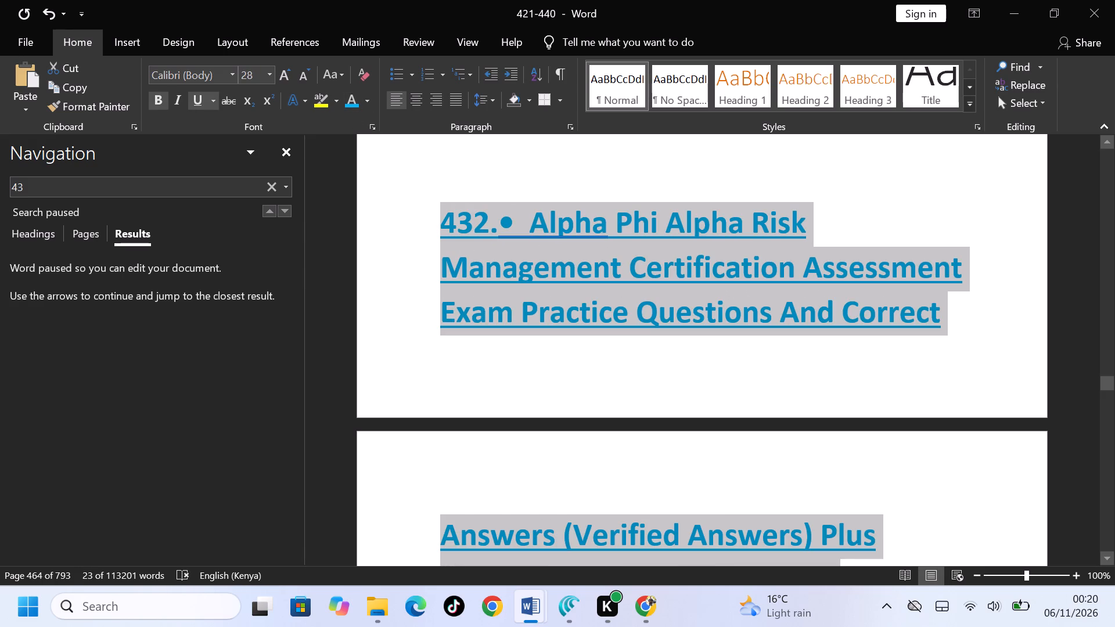
# Append the copied exam title ending and divider line to the 433 Membership Development Training Assessment title.
pyautogui.click(281, 210)
pyautogui.click(281, 210)
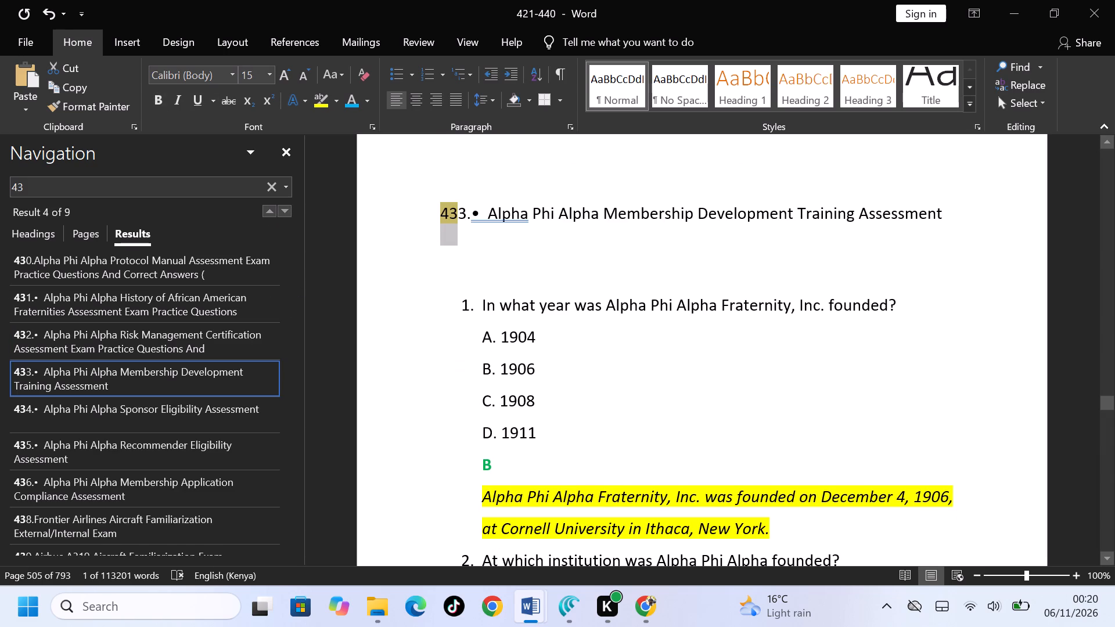
pyautogui.click(973, 214)
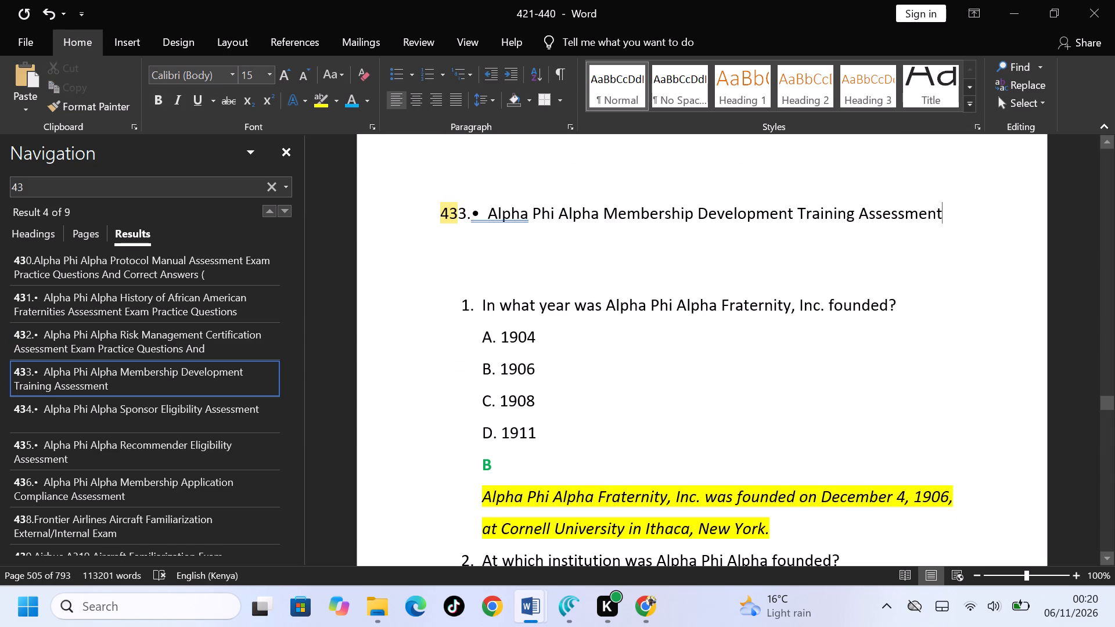
pyautogui.hotkey('ctrl', 'v')
# Format the whole 433 Membership Development Training Assessment title as 28 pt, bold, underlined and light blue.
pyautogui.click(811, 258)
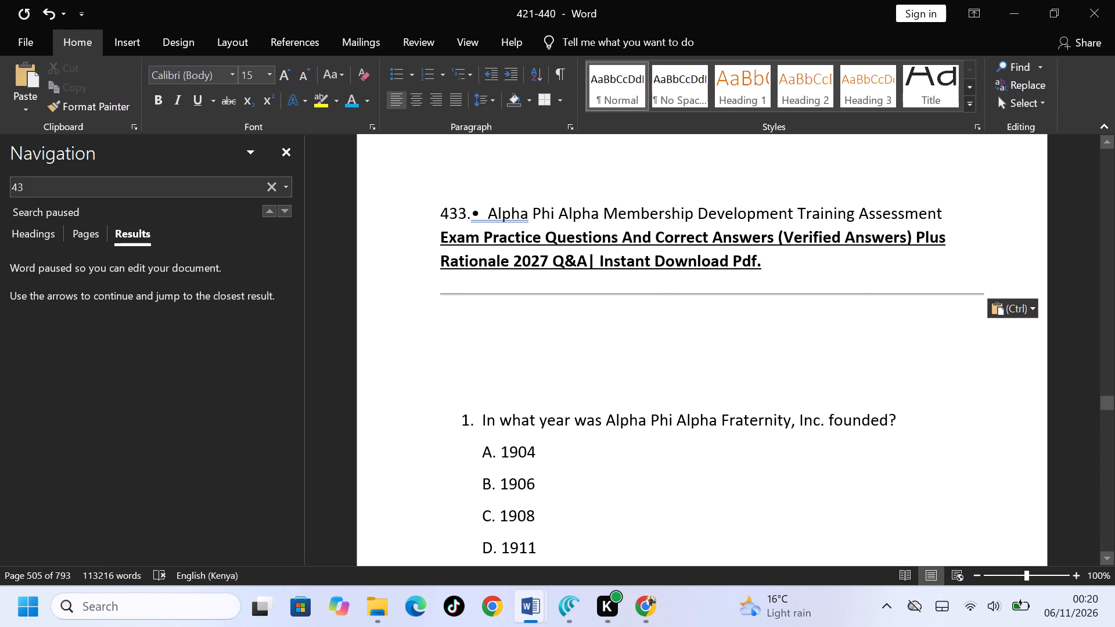
pyautogui.moveTo(811, 258); pyautogui.dragTo(458, 192)
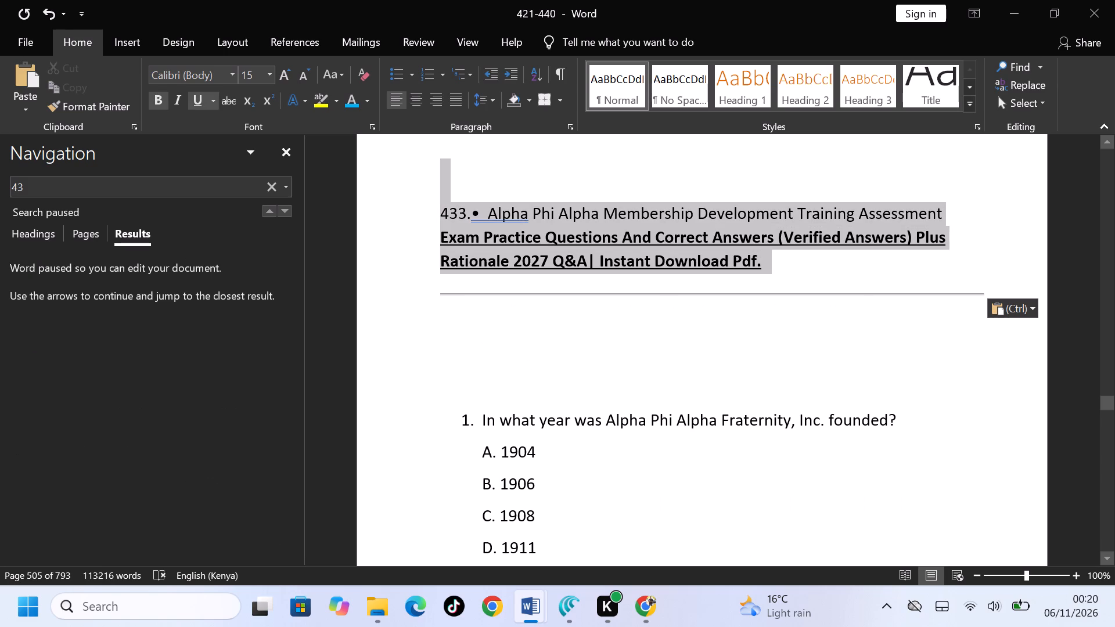
pyautogui.moveTo(458, 192); pyautogui.dragTo(429, 214)
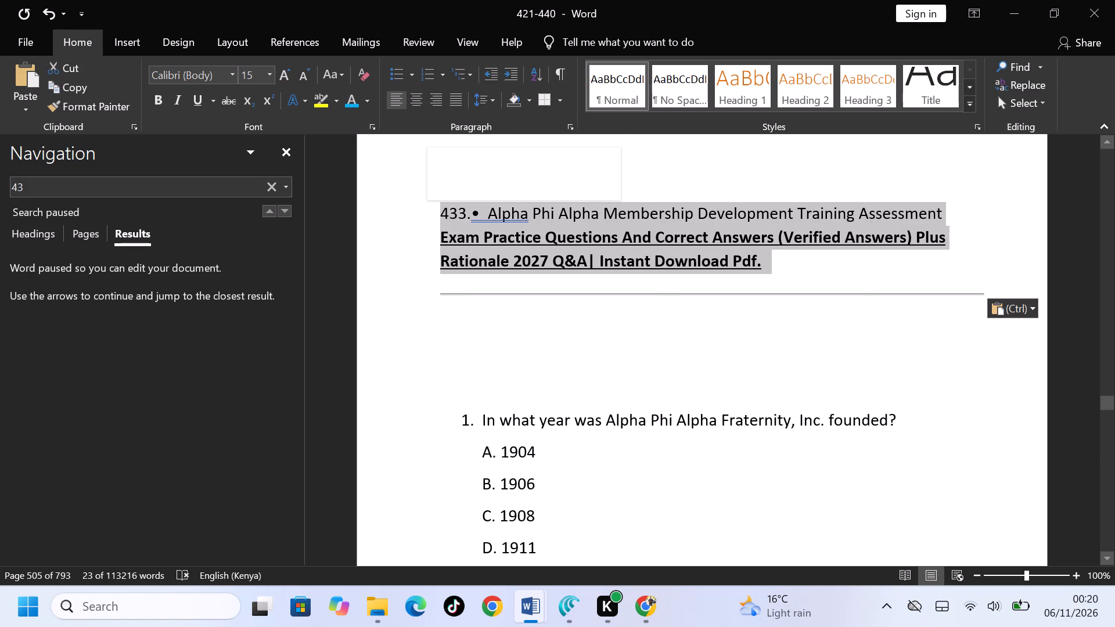
pyautogui.hotkey('ctrl', 'shift', '.')
pyautogui.hotkey('ctrl', 'shift', '.')
pyautogui.hotkey('ctrl', 'shift', '.')
pyautogui.hotkey('ctrl', 'shift', '.')
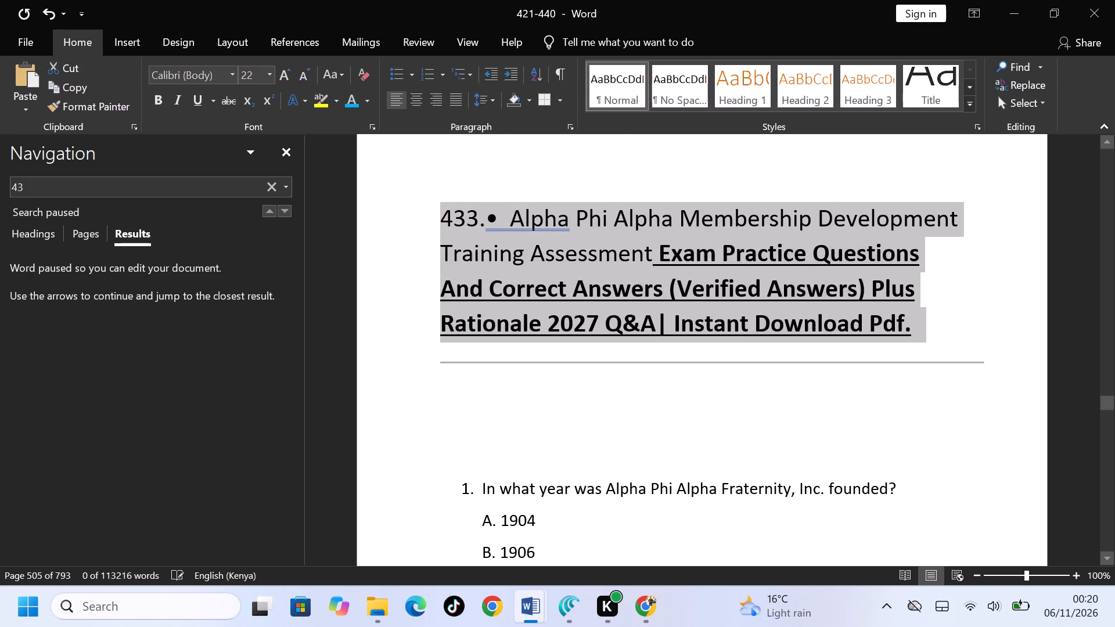
pyautogui.hotkey('ctrl', 'shift', '.')
pyautogui.hotkey('ctrl', 'shift', '.')
pyautogui.hotkey('ctrl', 'shift', '.')
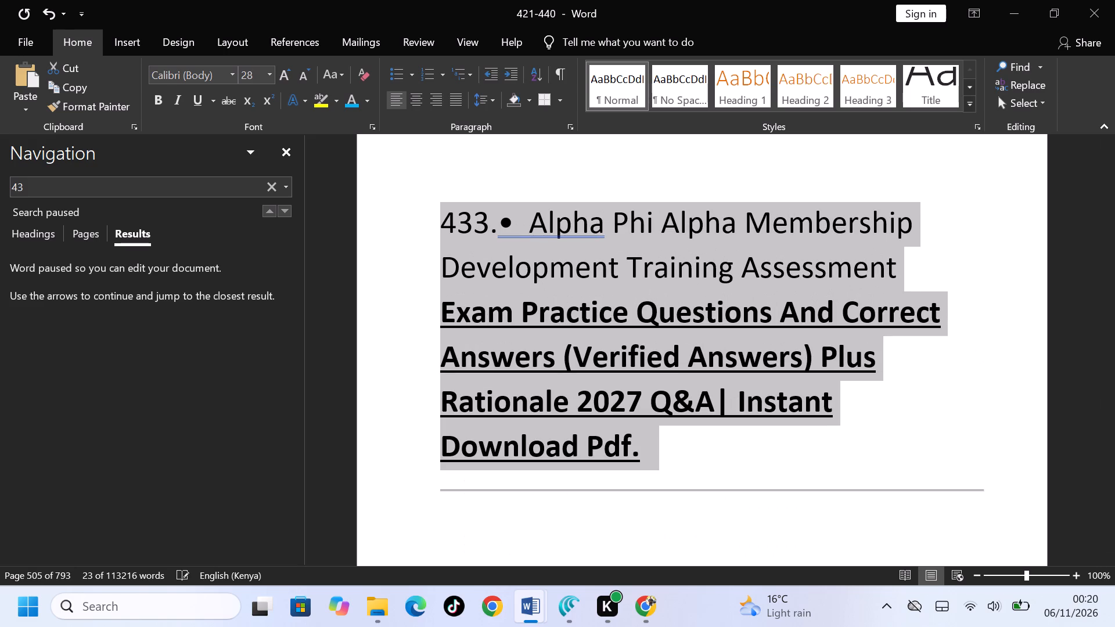
pyautogui.hotkey('ctrl', 'b')
pyautogui.hotkey('ctrl', 'u')
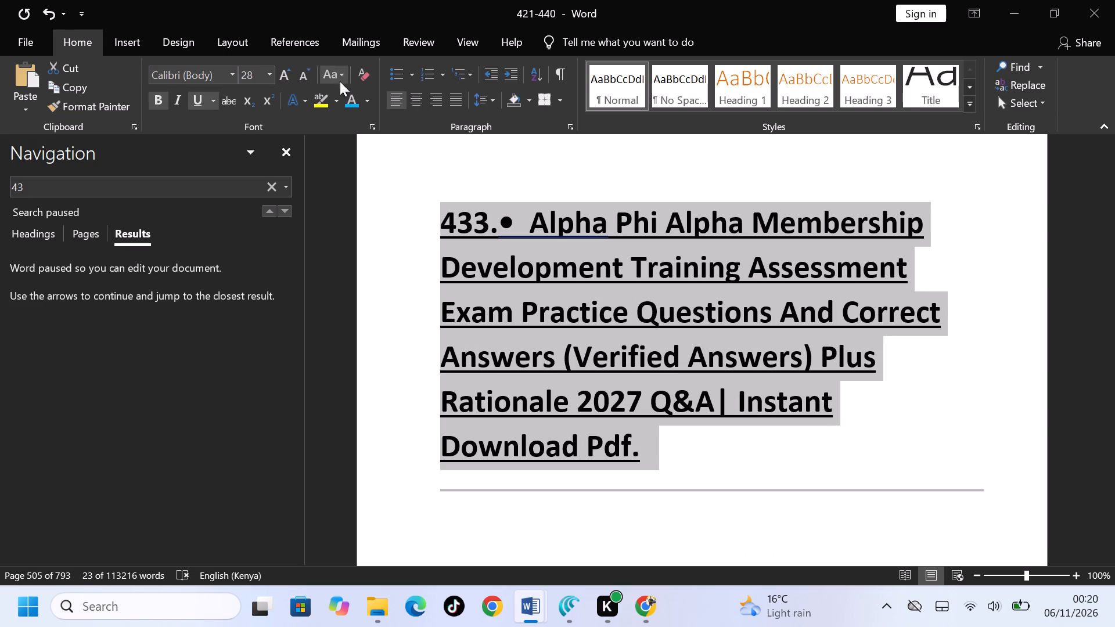
pyautogui.click(354, 105)
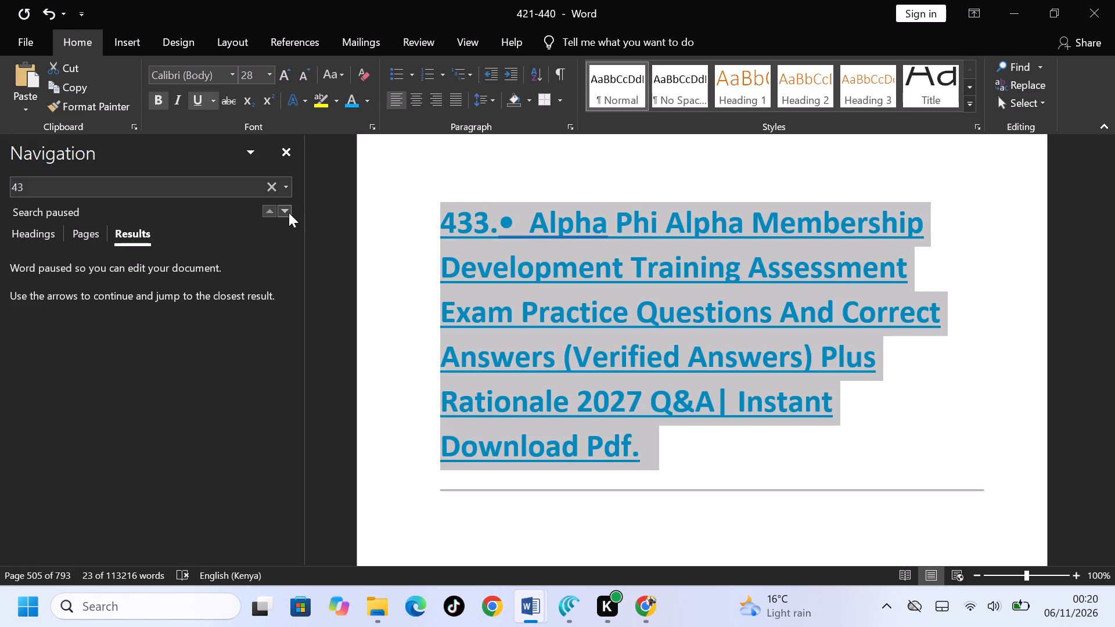
# Append the copied exam title ending and divider line to the 434 Sponsor Eligibility Assessment title.
pyautogui.click(283, 212)
pyautogui.click(283, 212)
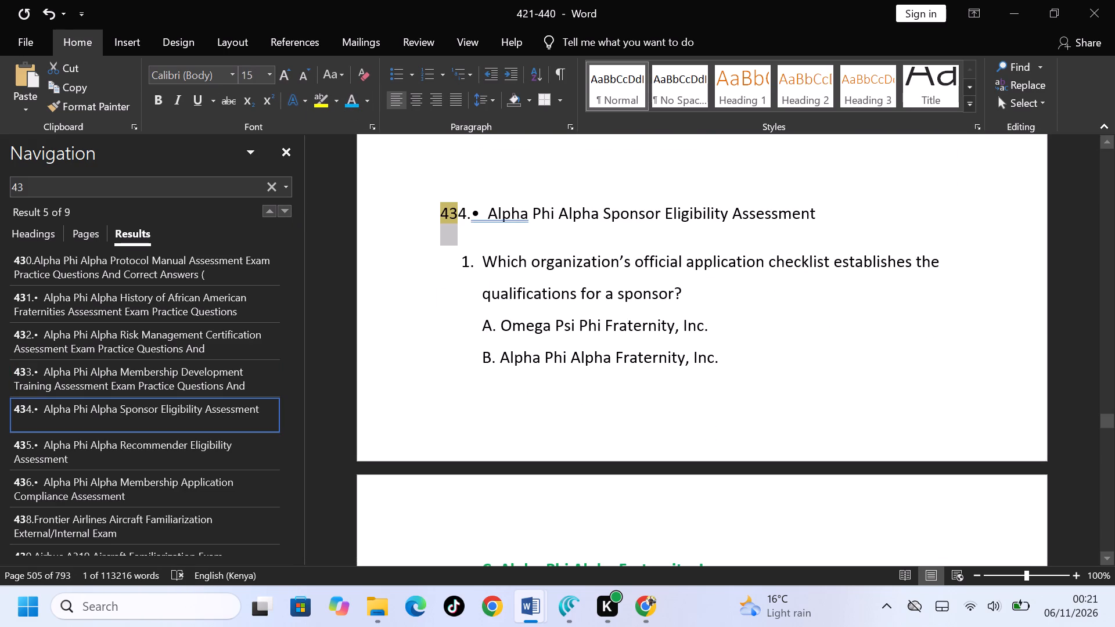
pyautogui.click(835, 215)
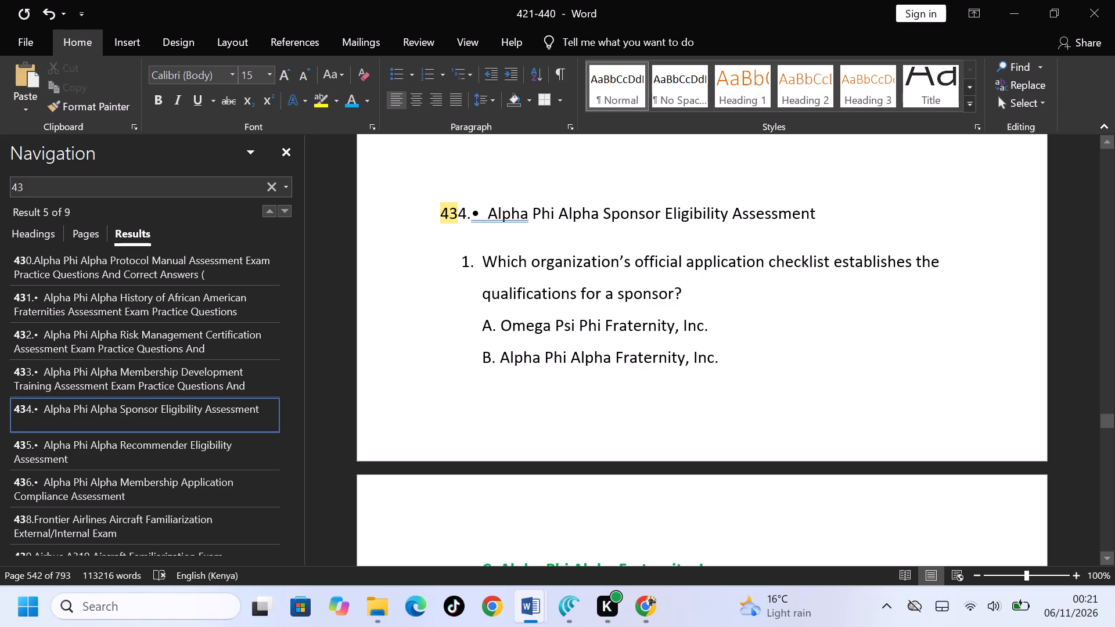
pyautogui.hotkey('ctrl', 'v')
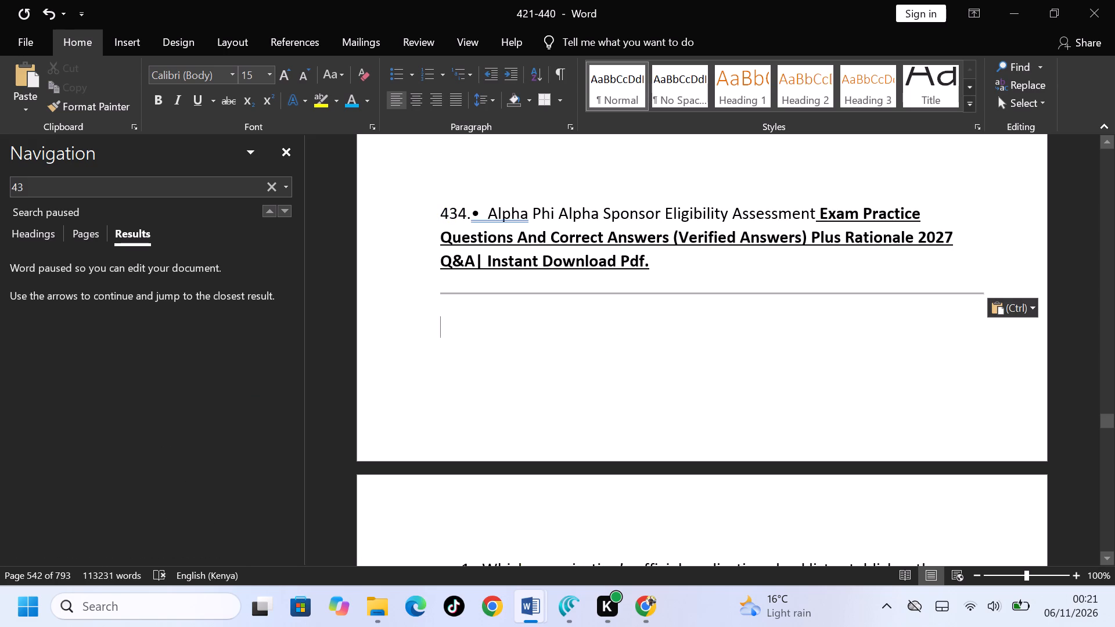
# Format the whole 434 Sponsor Eligibility Assessment title as 28 pt, bold, underlined and light blue.
pyautogui.click(677, 264)
pyautogui.moveTo(677, 264); pyautogui.dragTo(485, 237)
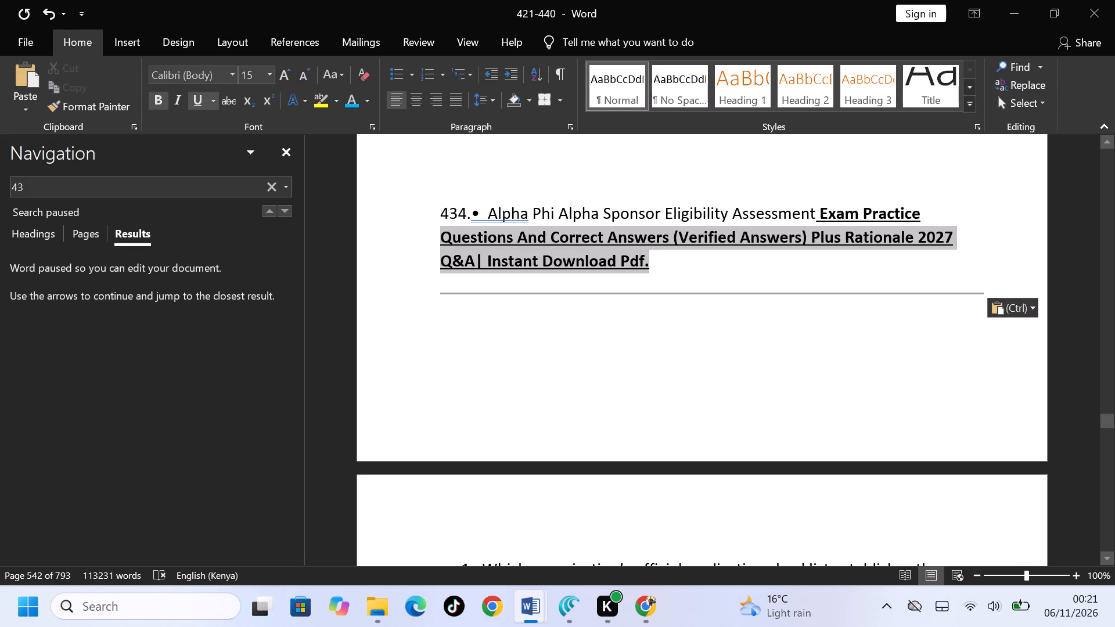
pyautogui.moveTo(485, 237); pyautogui.dragTo(455, 218)
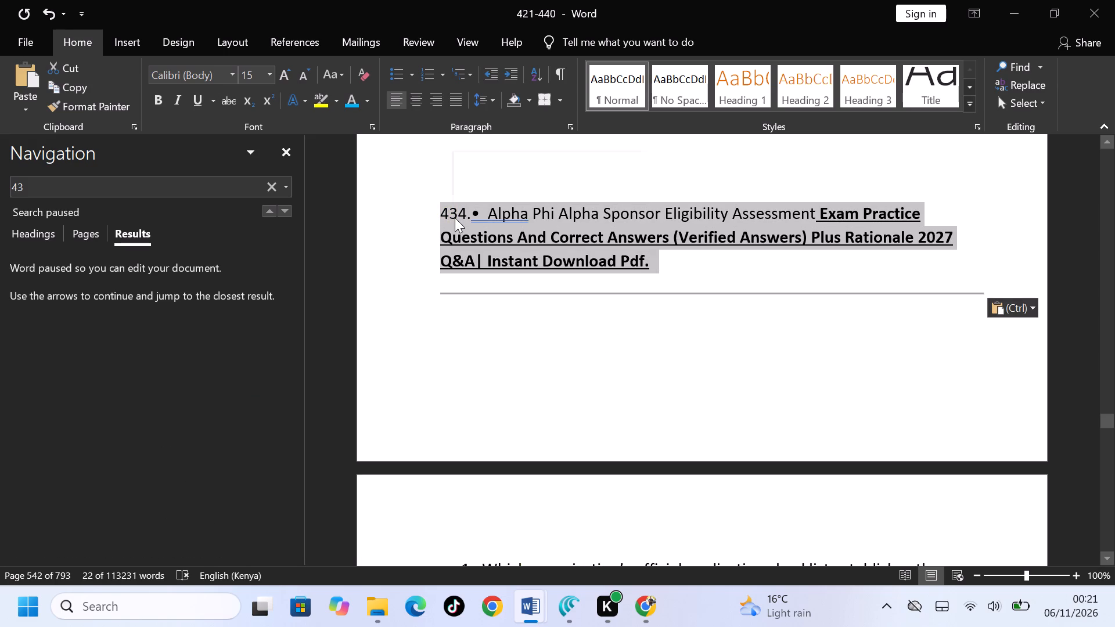
pyautogui.hotkey('ctrl', 'shift', '.')
pyautogui.hotkey('ctrl', 'shift', '.')
pyautogui.hotkey('ctrl', 'shift', '.')
pyautogui.hotkey('ctrl', 'shift', '.')
pyautogui.hotkey('ctrl', 'shift', '.')
pyautogui.hotkey('ctrl', 'shift', '.')
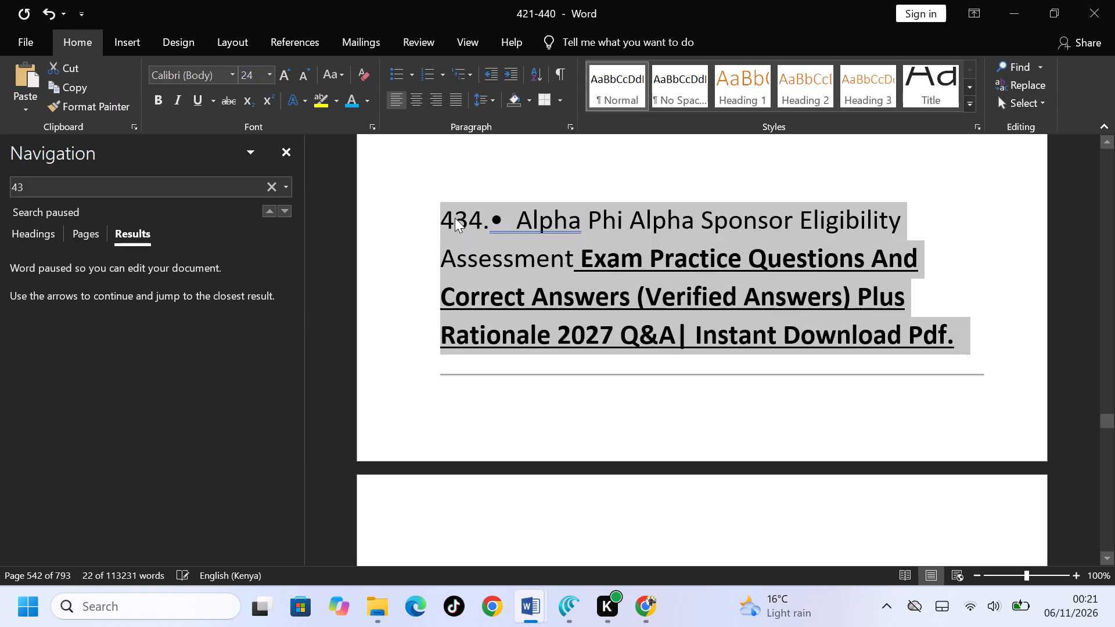
pyautogui.hotkey('ctrl', 'shift', '.')
pyautogui.hotkey('ctrl', 'b')
pyautogui.hotkey('ctrl', 'u')
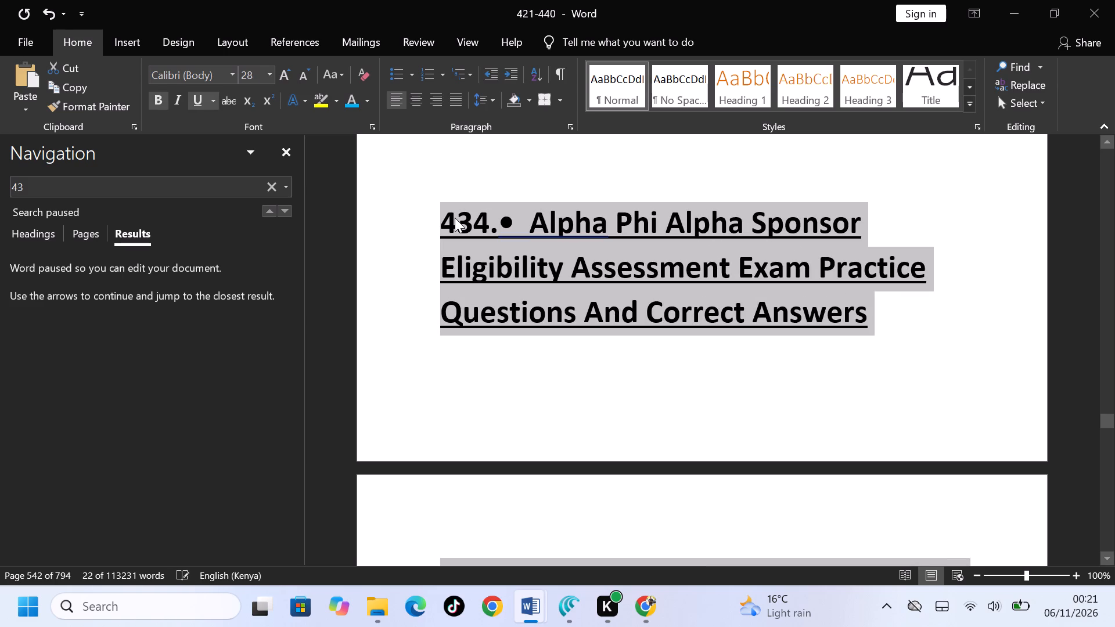
pyautogui.click(346, 99)
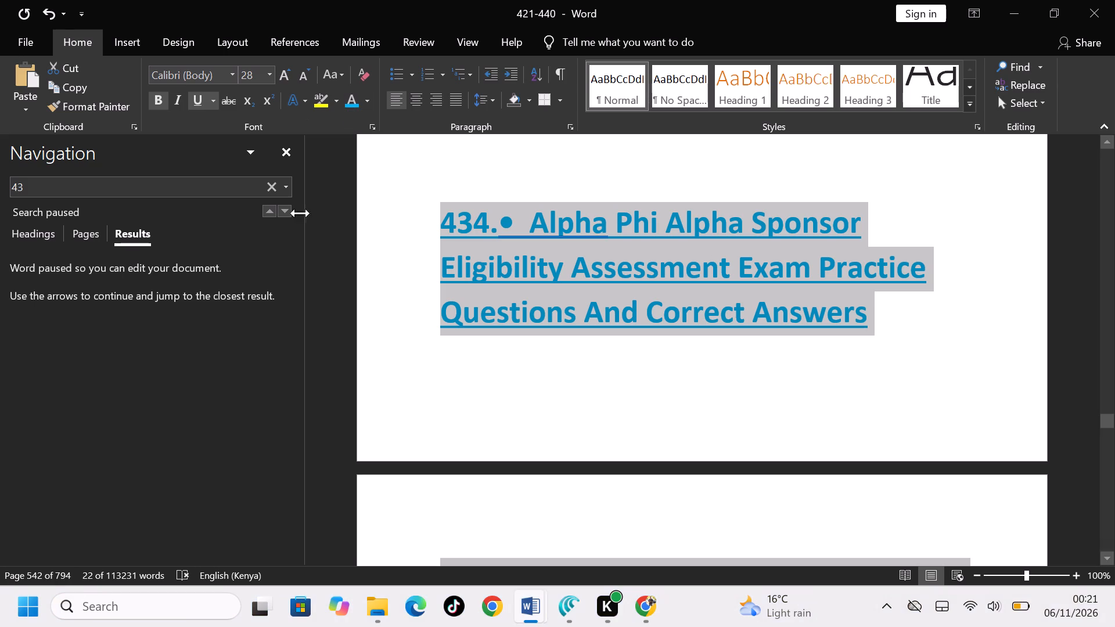
# Append the copied exam title ending and divider line to the 435 Recommender Eligibility Assessment title.
pyautogui.click(281, 210)
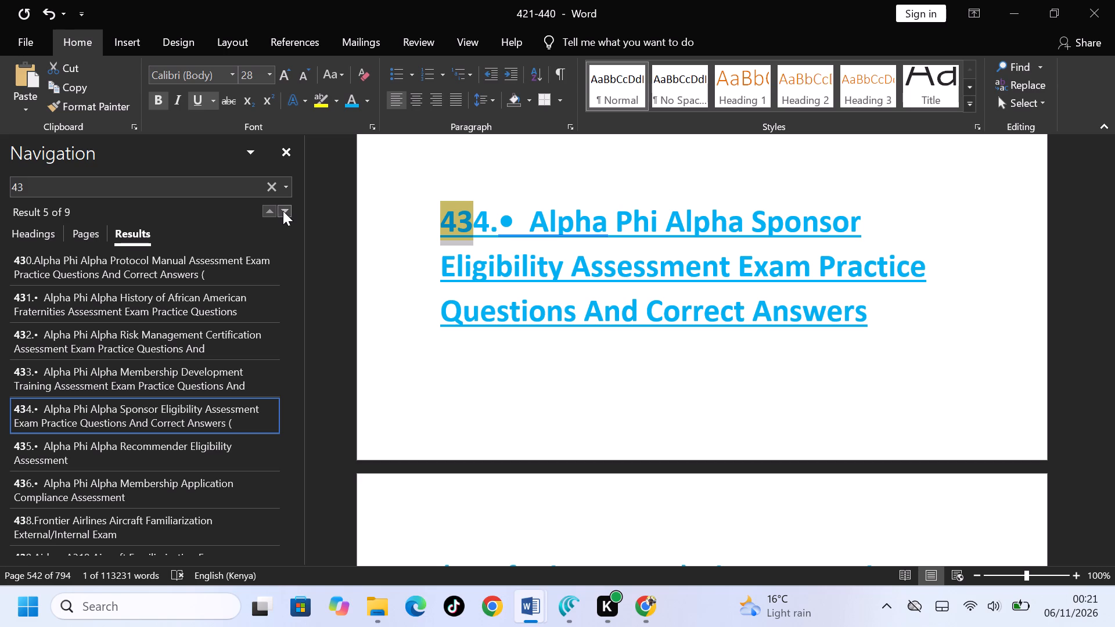
pyautogui.click(221, 437)
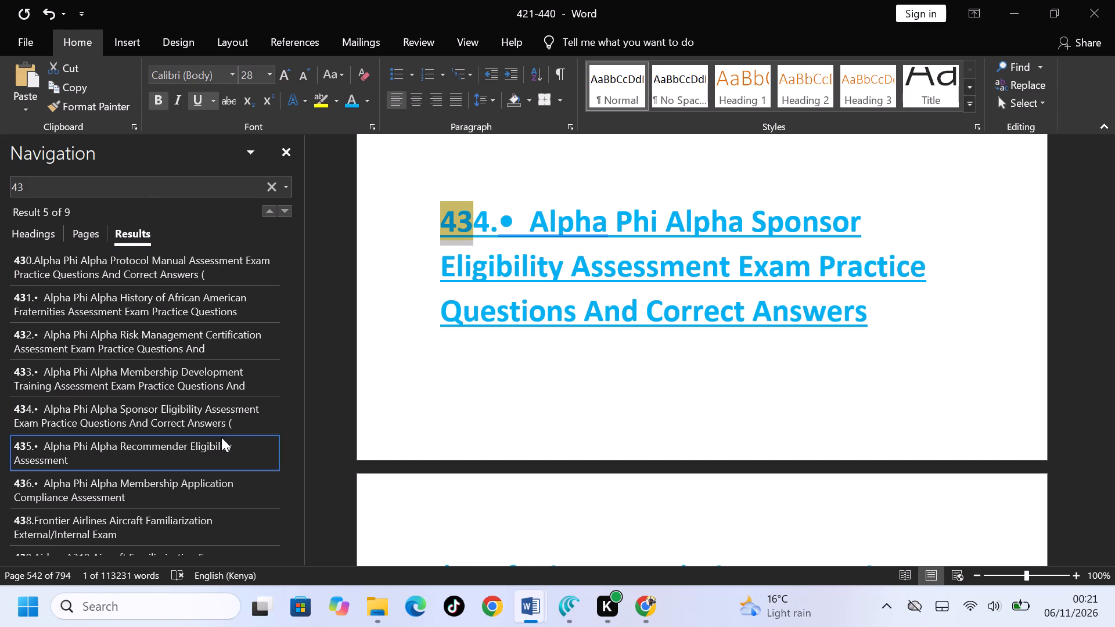
pyautogui.click(904, 226)
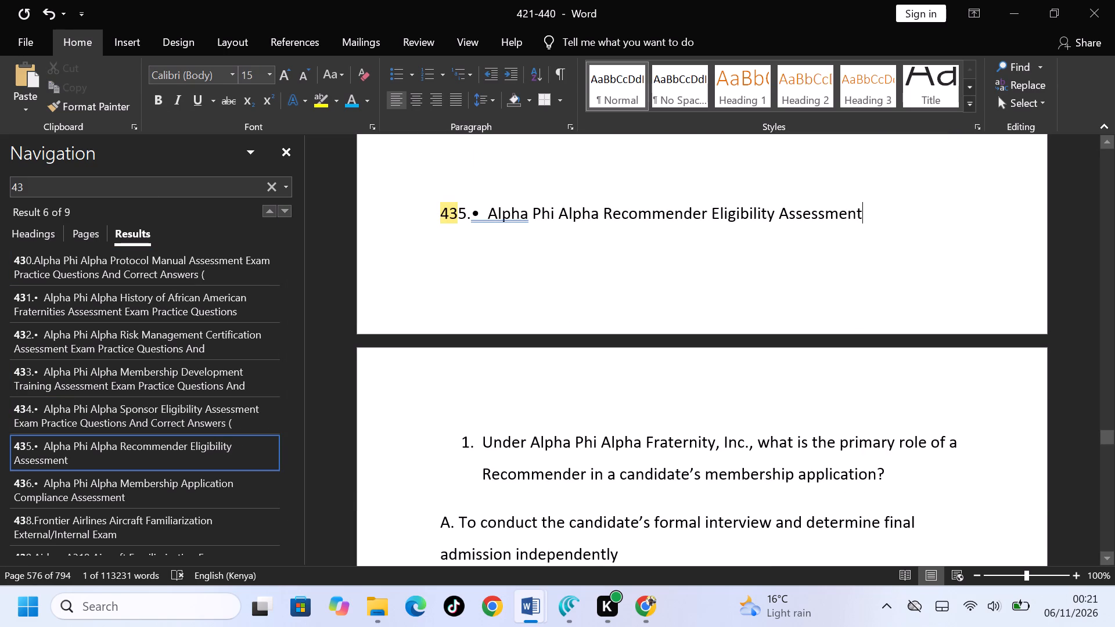
pyautogui.hotkey('ctrl', 'v')
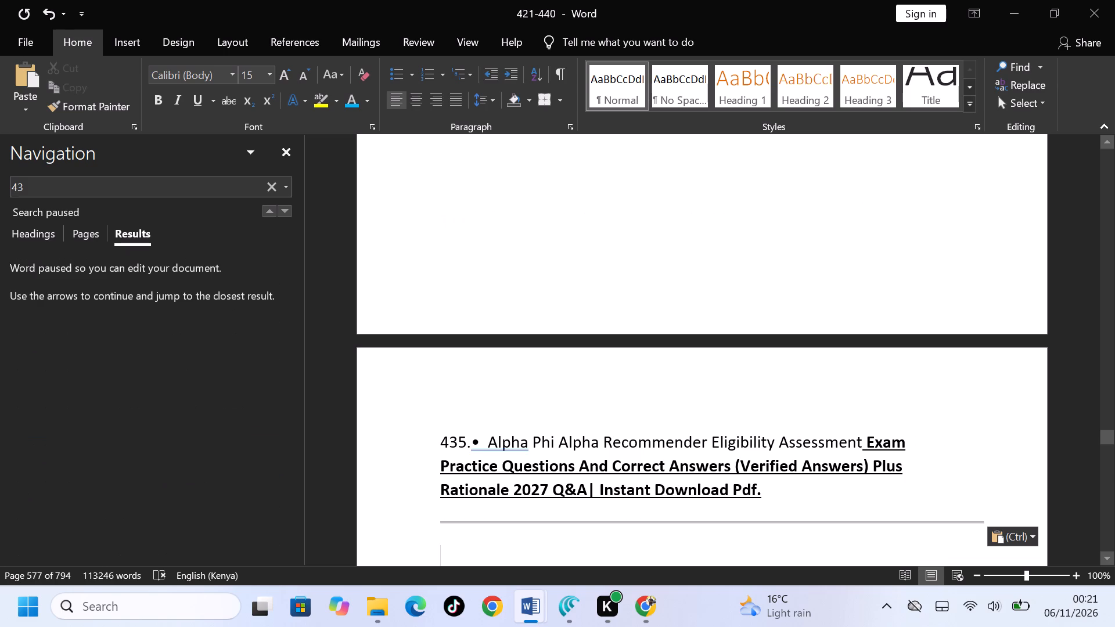
# Format the whole 435 Recommender Eligibility Assessment title as 28 pt, bold, underlined and light blue.
pyautogui.click(783, 499)
pyautogui.moveTo(783, 499); pyautogui.dragTo(512, 517)
pyautogui.hscroll(-1, 783, 499)
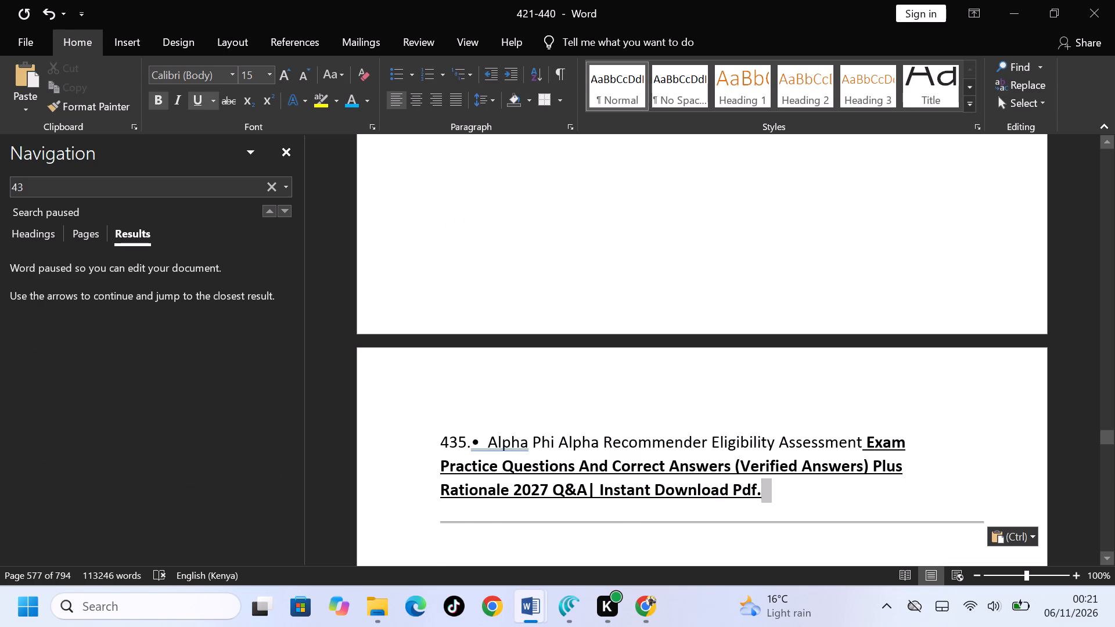
pyautogui.hscroll(-1, 512, 517)
pyautogui.moveTo(512, 517); pyautogui.dragTo(416, 424)
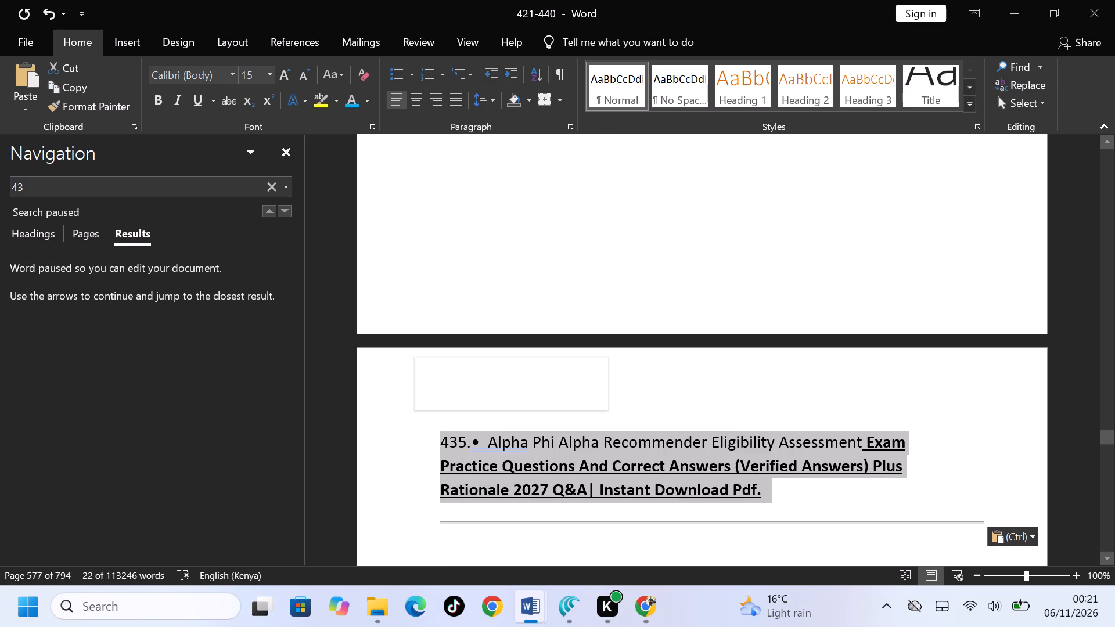
pyautogui.hotkey('ctrl', 'shift', '.')
pyautogui.hotkey('ctrl', 'shift', '.')
pyautogui.hotkey('ctrl', 'shift', '.')
pyautogui.hotkey('ctrl', 'shift', '.')
pyautogui.hotkey('ctrl', 'shift', '.')
pyautogui.hotkey('ctrl', 'shift', '.')
pyautogui.hotkey('ctrl', 'shift', '.')
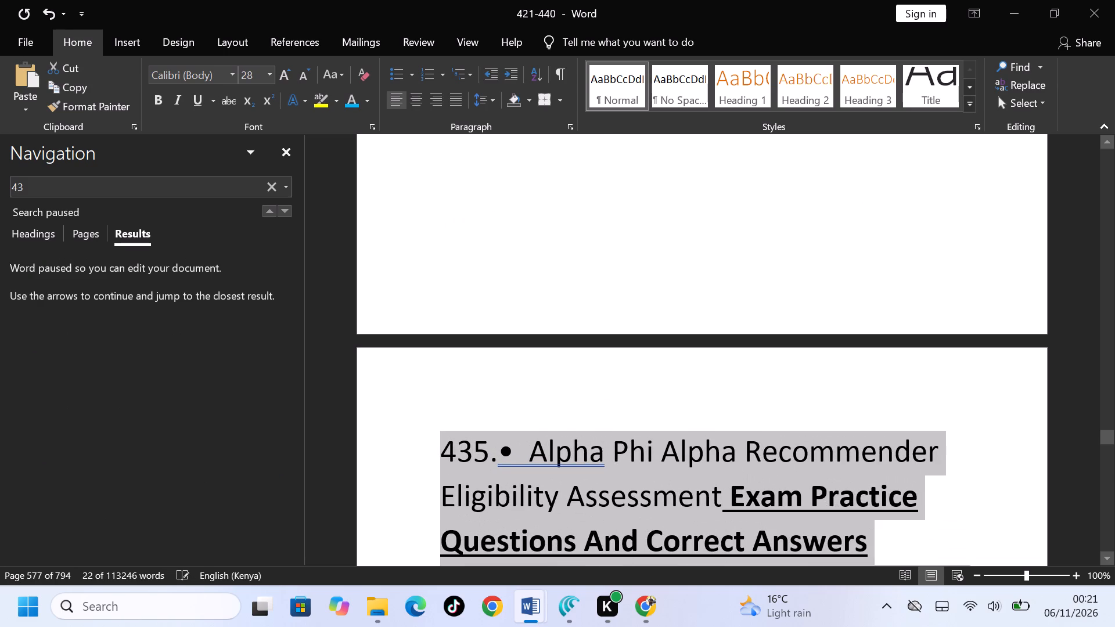
pyautogui.hotkey('ctrl', 'b')
pyautogui.hotkey('ctrl', 'u')
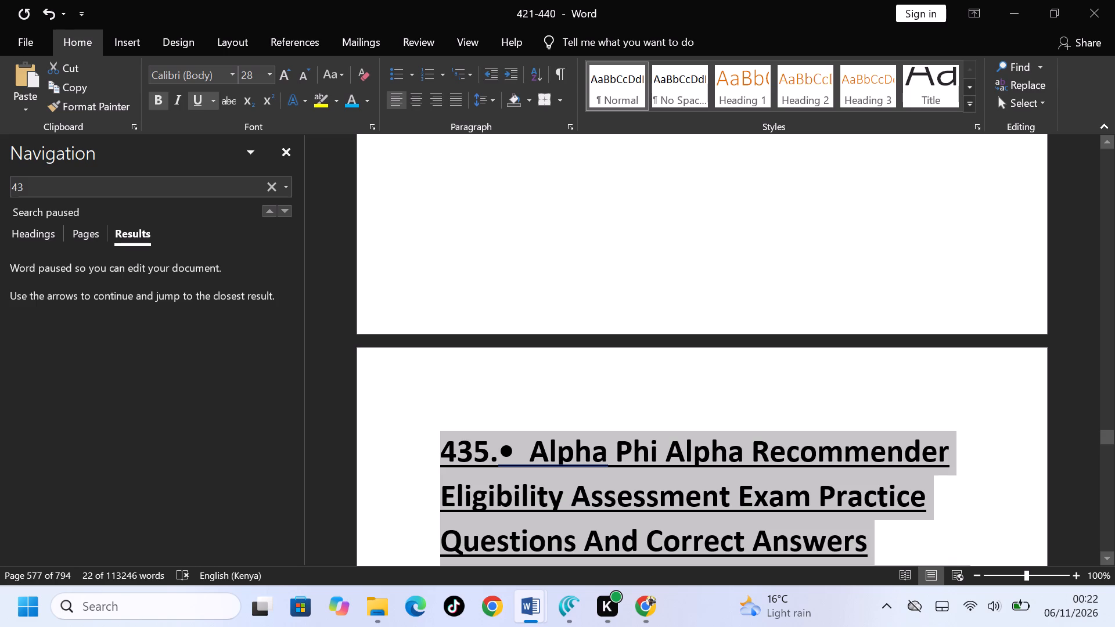
pyautogui.click(347, 99)
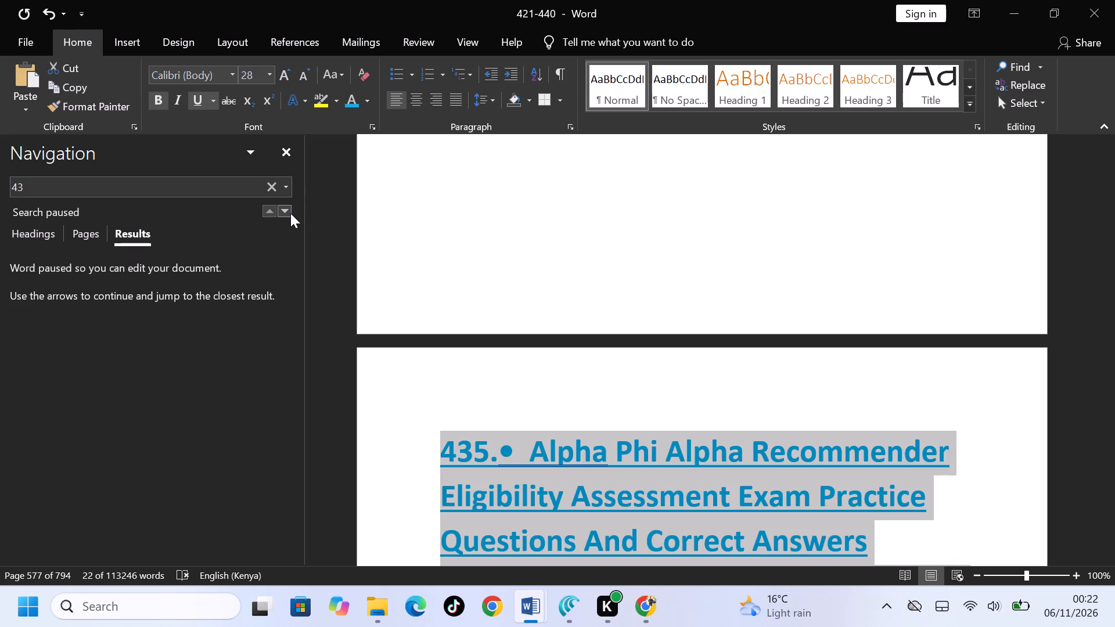
# Append the copied exam title ending and divider line to the 436 Membership Application Compliance Assessment title.
pyautogui.click(289, 208)
pyautogui.click(289, 208)
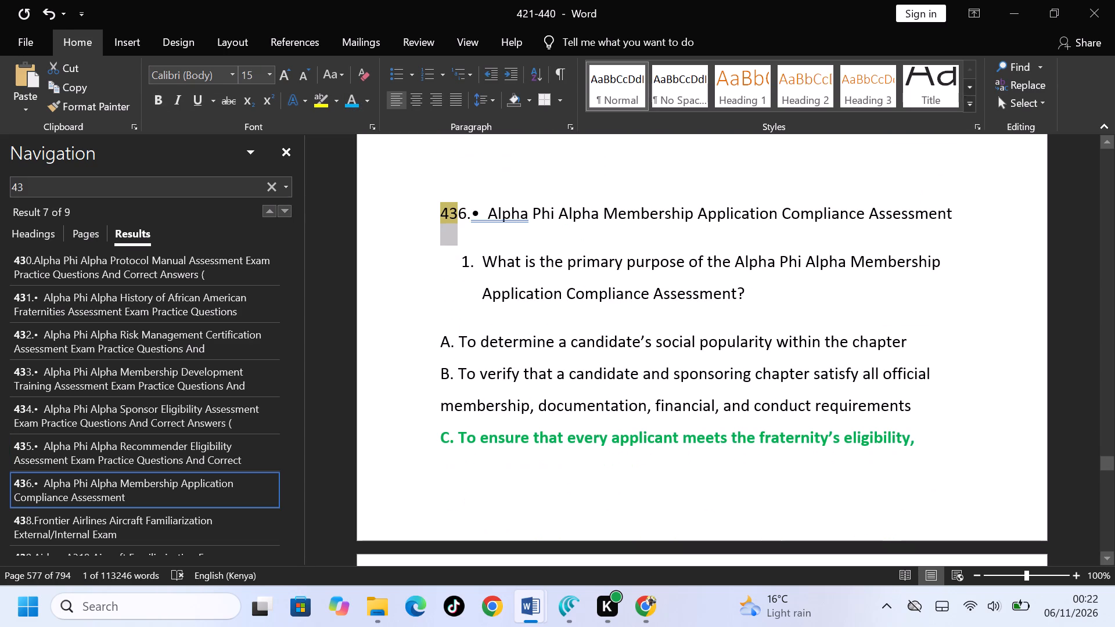
pyautogui.click(964, 204)
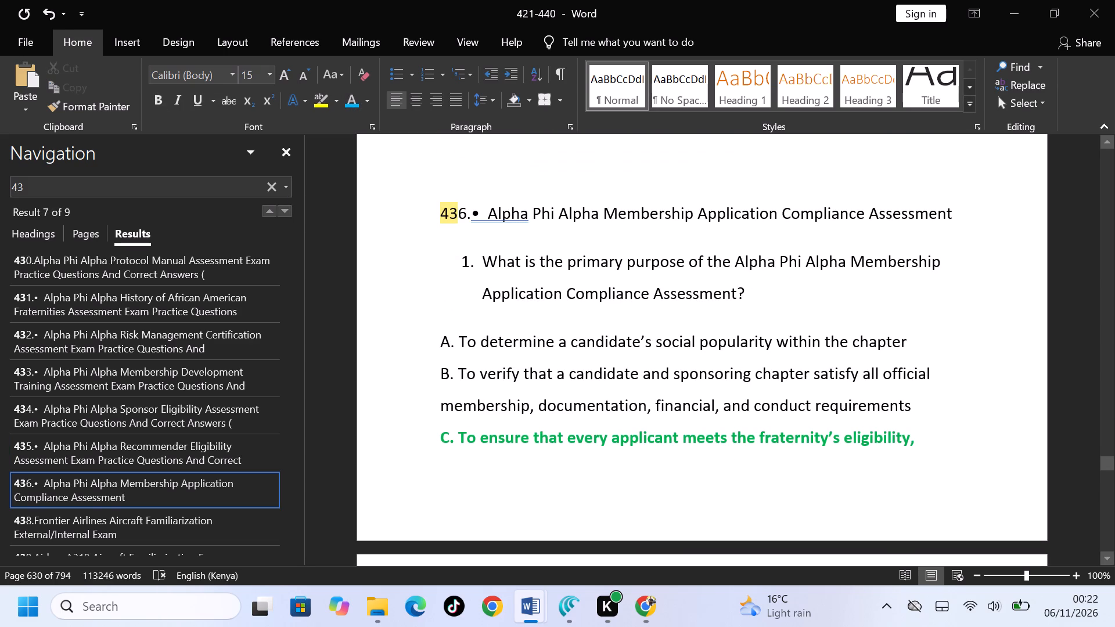
pyautogui.hotkey('ctrl', 'v')
# Format the whole 436 Membership Application Compliance Assessment title as 28 pt, bold, underlined and standard blue.
pyautogui.click(772, 270)
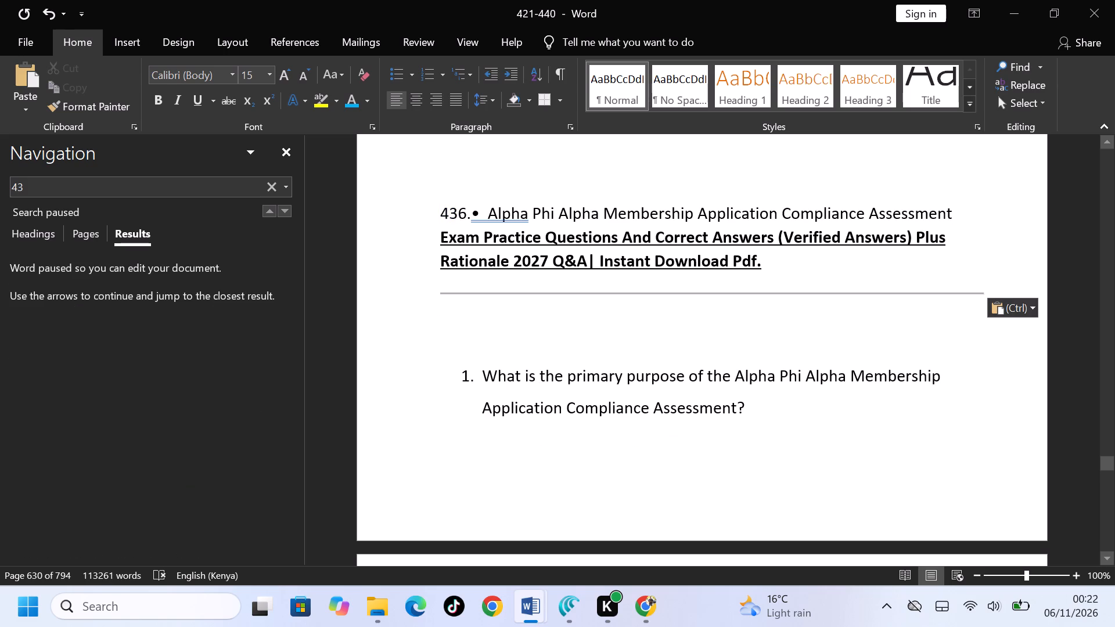
pyautogui.moveTo(772, 270); pyautogui.dragTo(417, 222)
pyautogui.hscroll(-1, 772, 270)
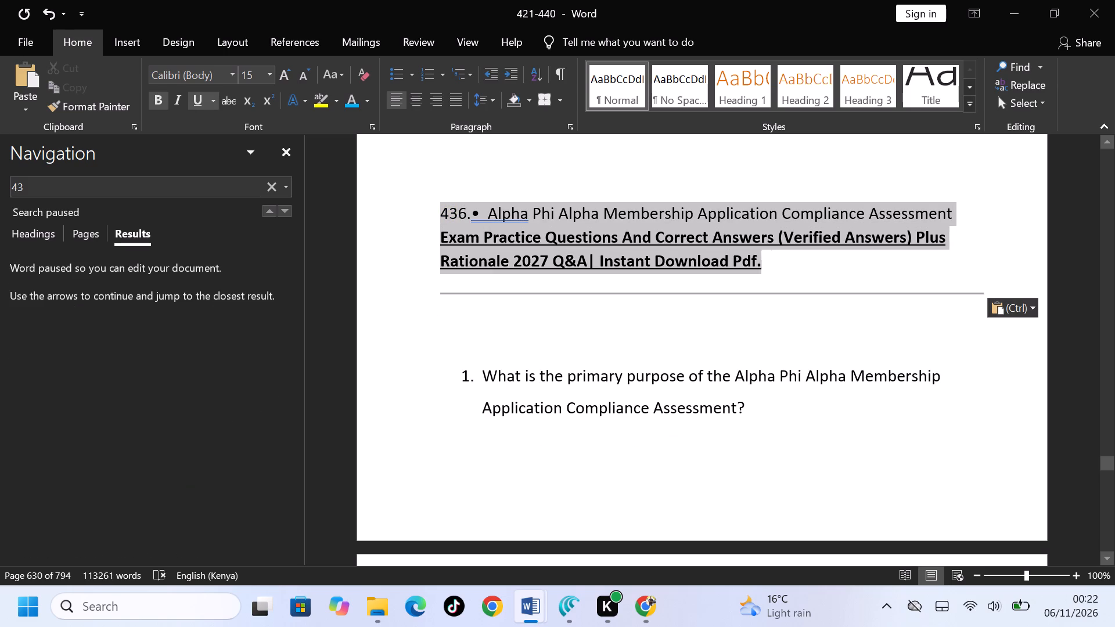
pyautogui.hscroll(-1, 417, 222)
pyautogui.moveTo(417, 222); pyautogui.dragTo(413, 219)
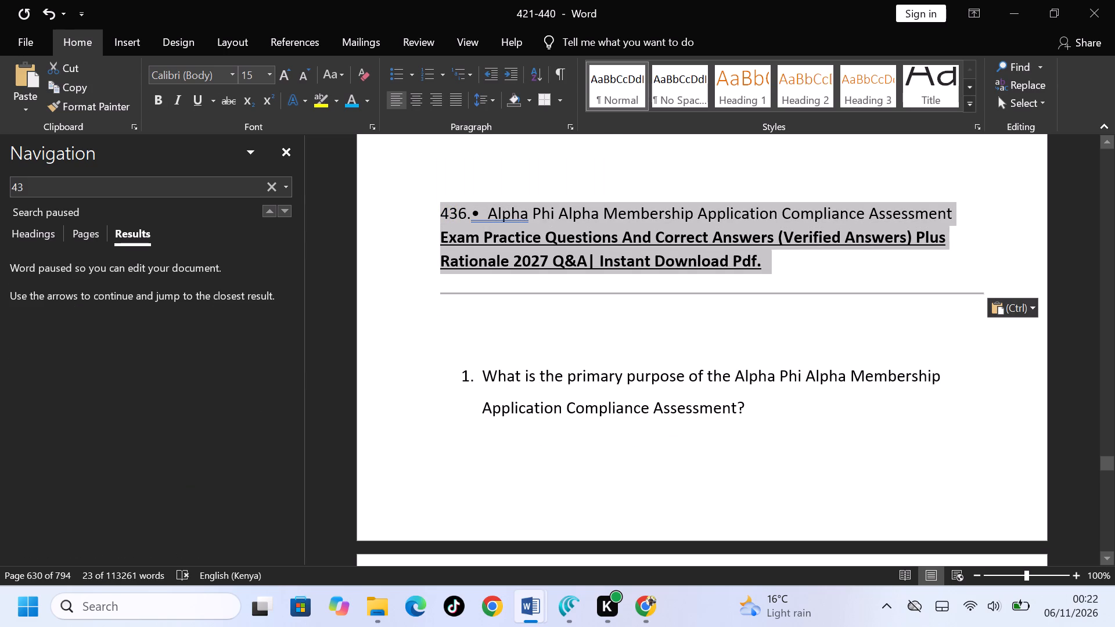
pyautogui.hotkey('ctrl', 'shift', '.')
pyautogui.hotkey('ctrl', 'shift', '.')
pyautogui.hotkey('ctrl', 'shift', '.')
pyautogui.hotkey('ctrl', 'shift', '.')
pyautogui.hotkey('ctrl', 'shift', '.')
pyautogui.hotkey('ctrl', 'shift', '.')
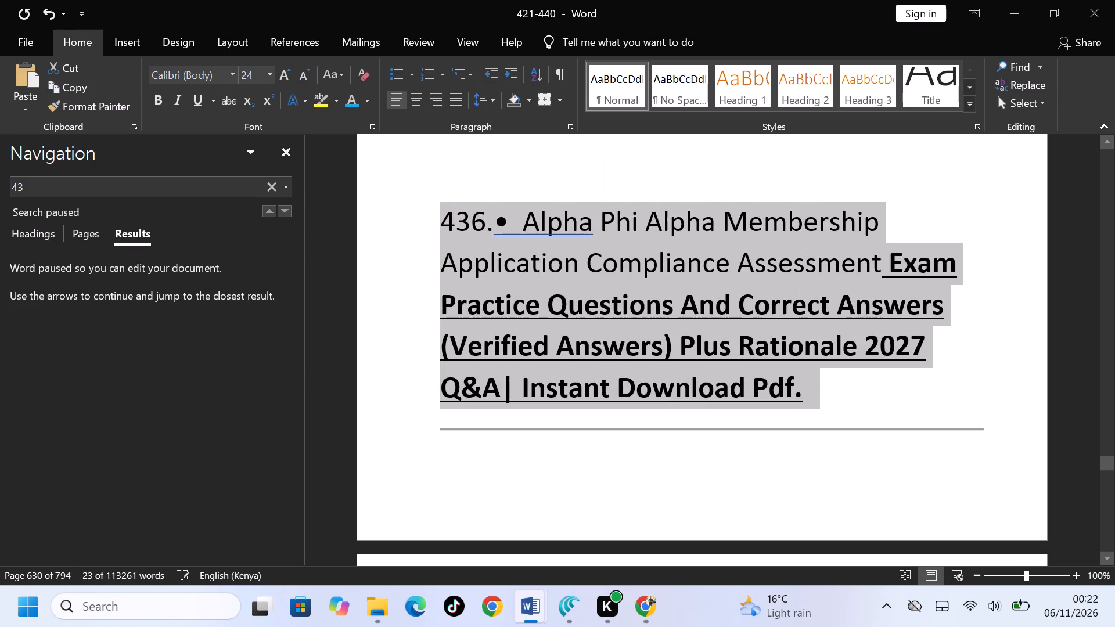
pyautogui.hotkey('ctrl', 'shift', '.')
pyautogui.hotkey('ctrl', 'b')
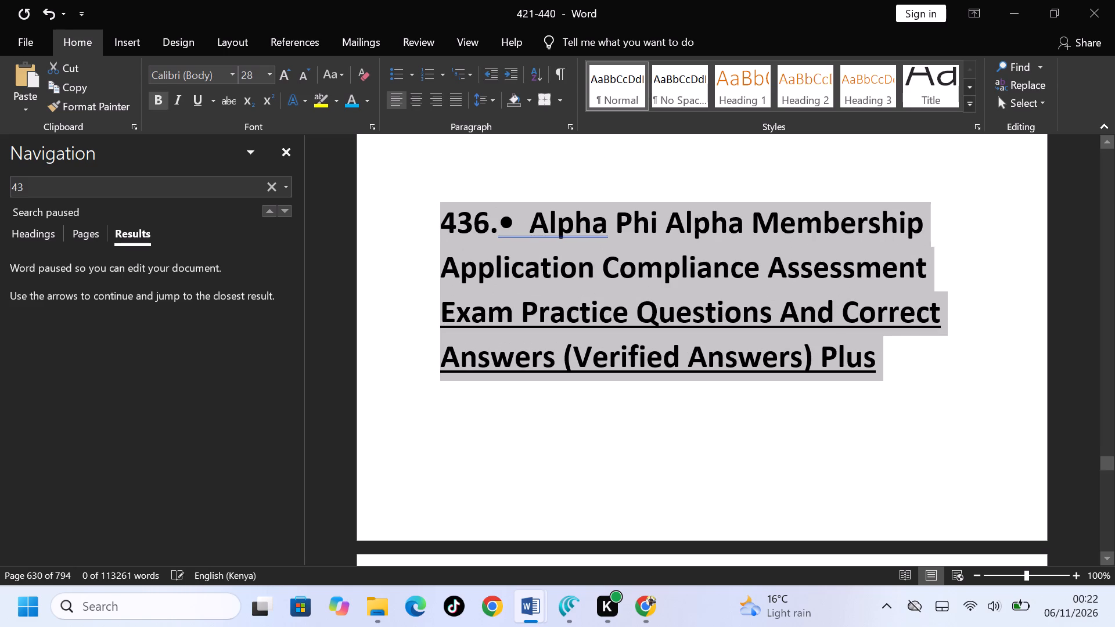
pyautogui.hotkey('ctrl', 'u')
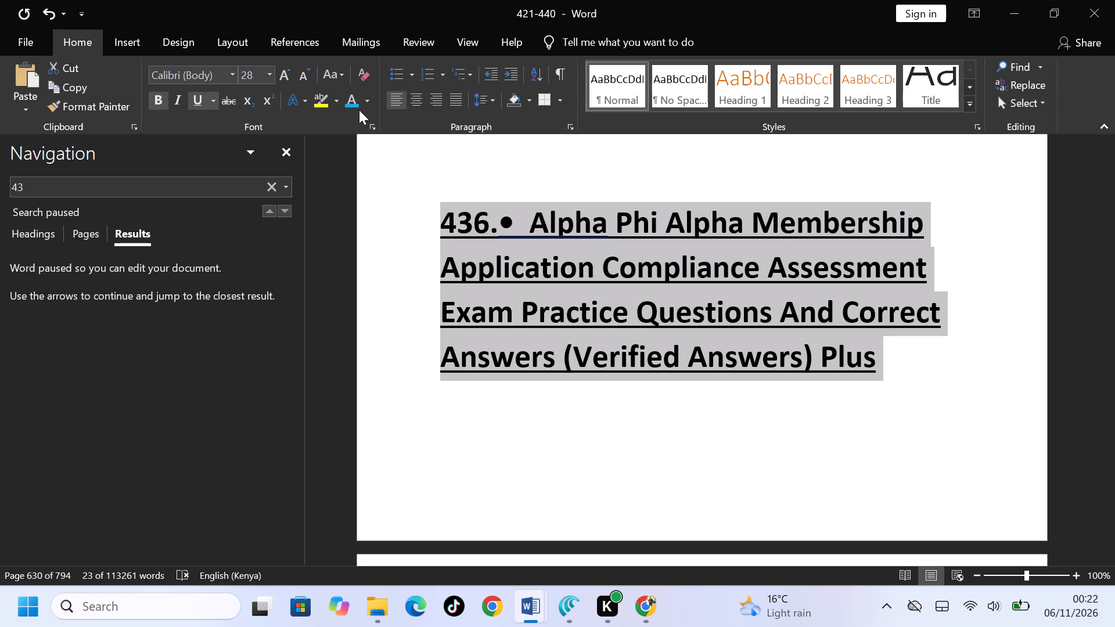
pyautogui.click(366, 102)
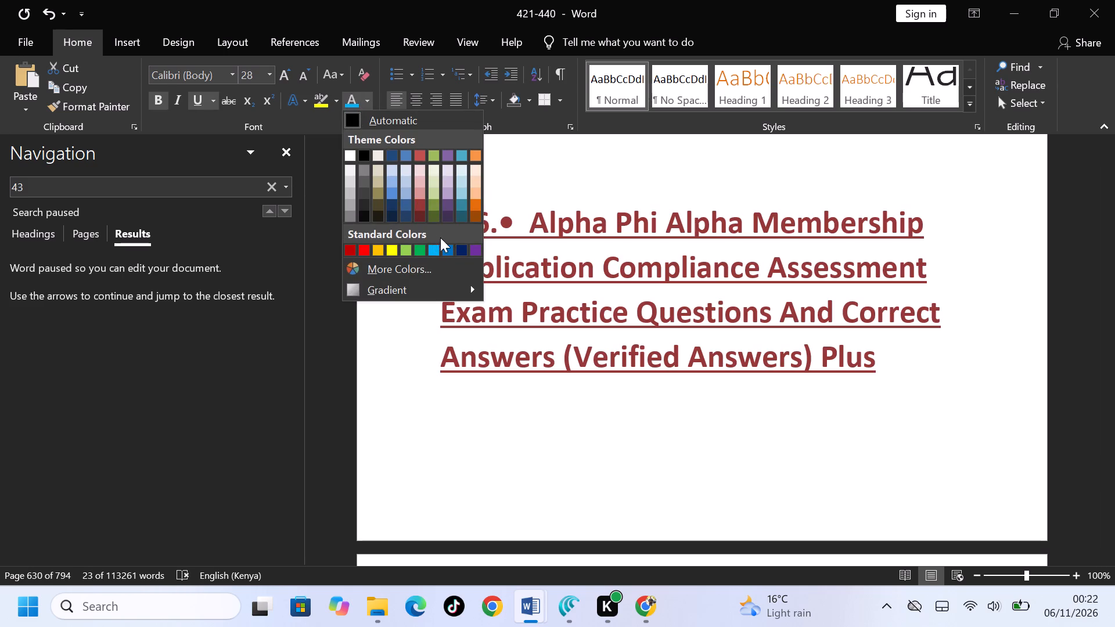
pyautogui.click(445, 248)
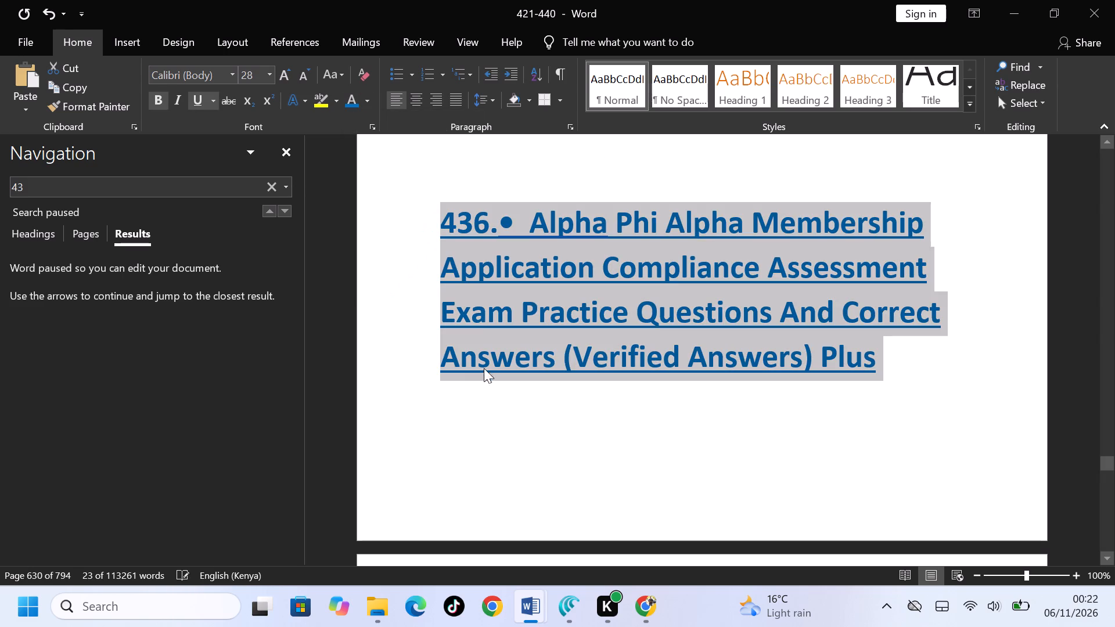
pyautogui.click(488, 424)
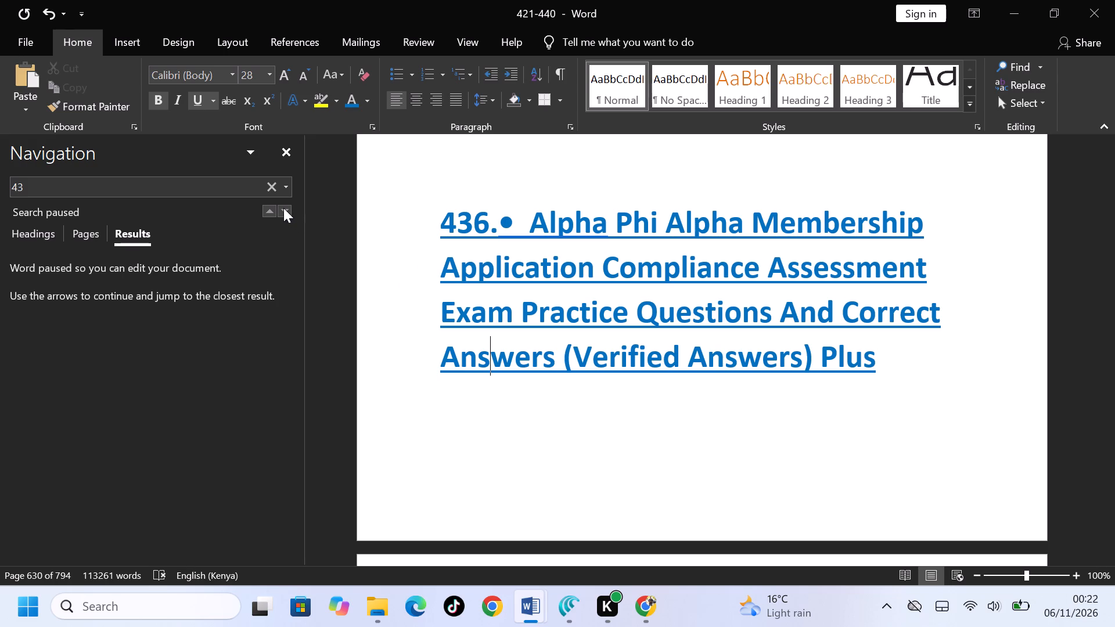
# Check the titles after 436 and search the document for exam 437, then restore the search for 43.
pyautogui.click(283, 208)
pyautogui.click(283, 208)
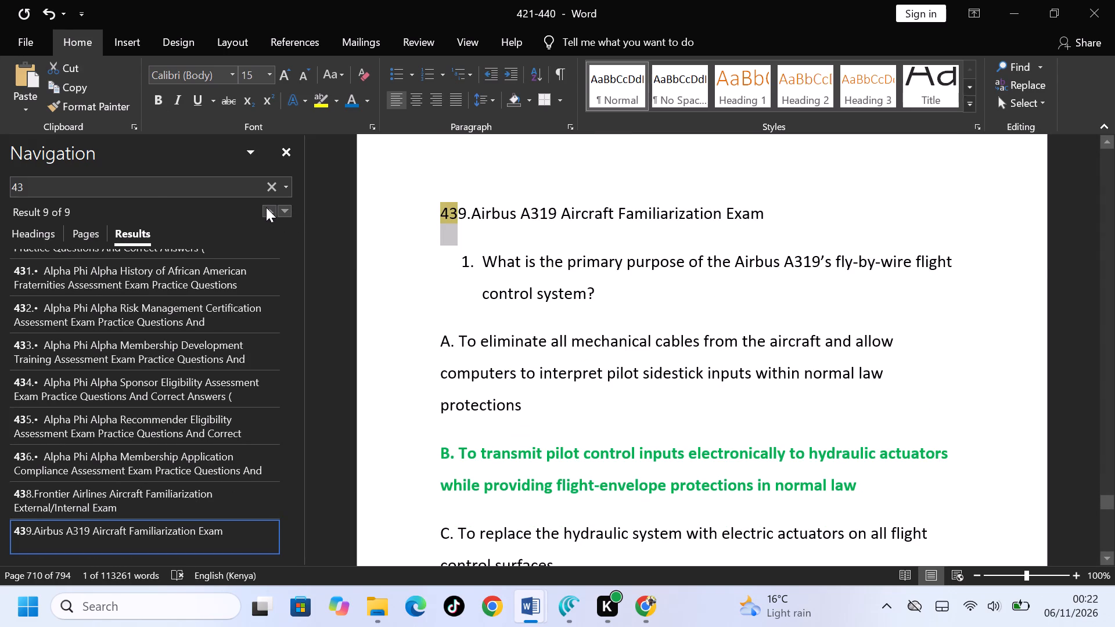
pyautogui.click(266, 207)
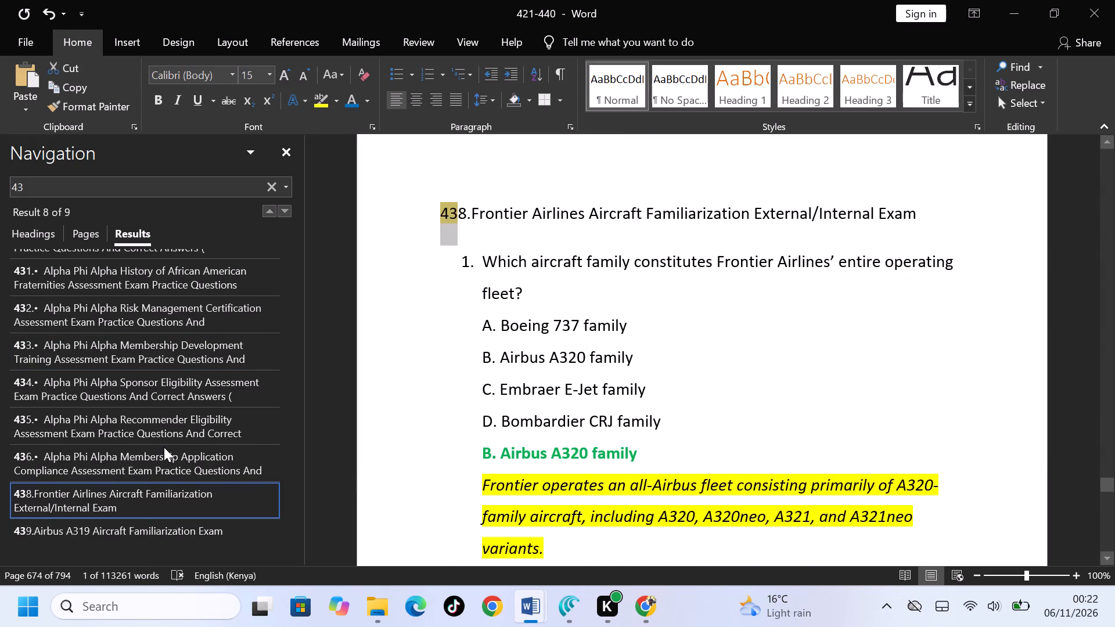
pyautogui.click(195, 452)
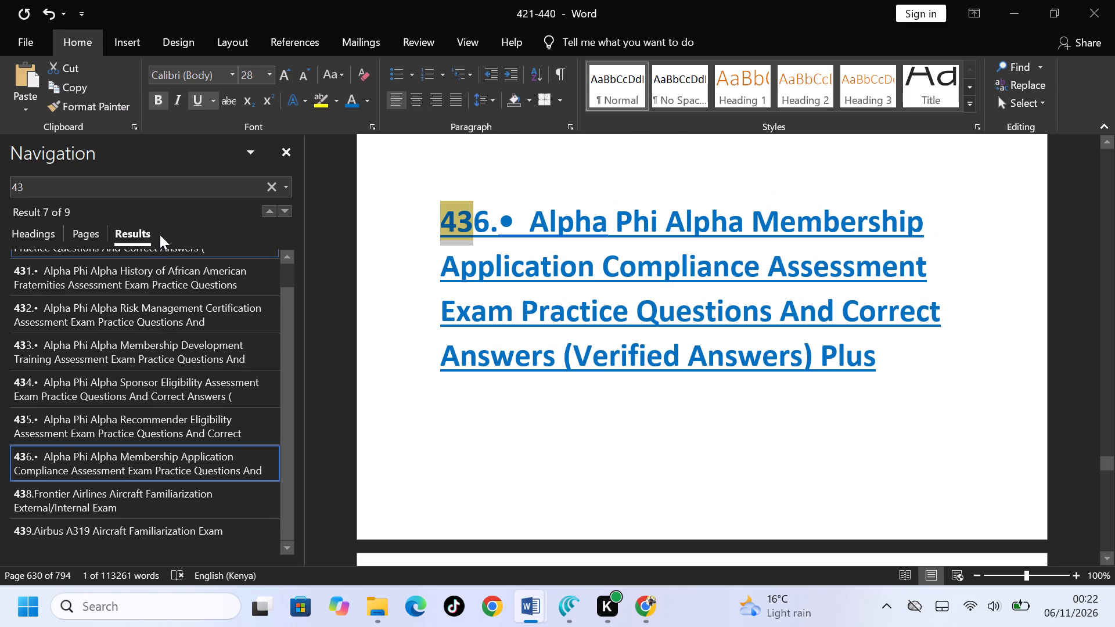
pyautogui.click(155, 185)
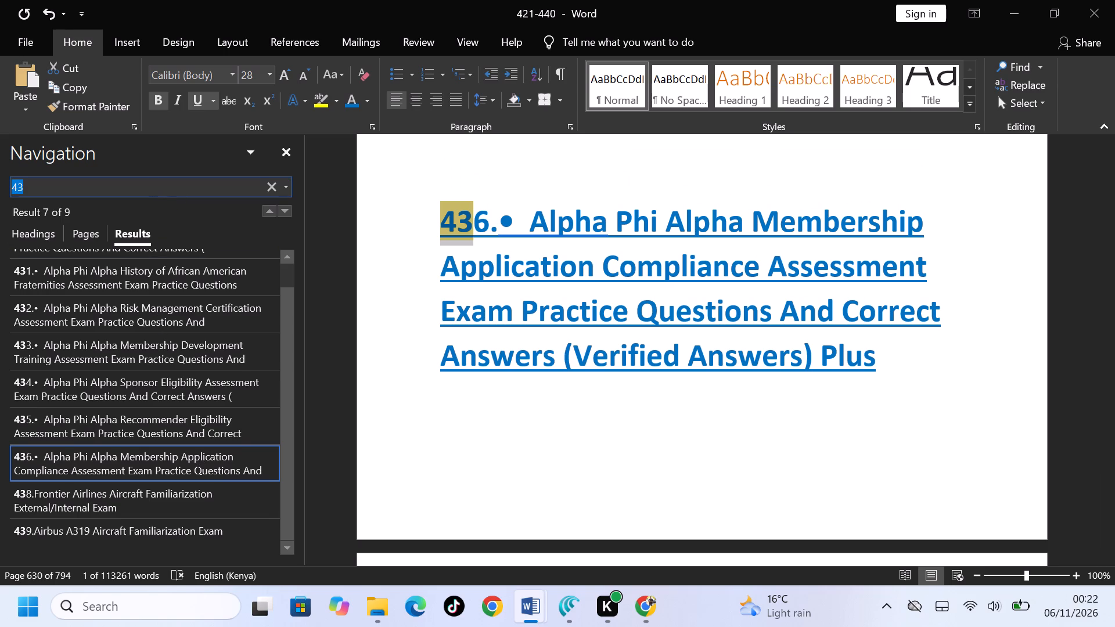
pyautogui.write('437')
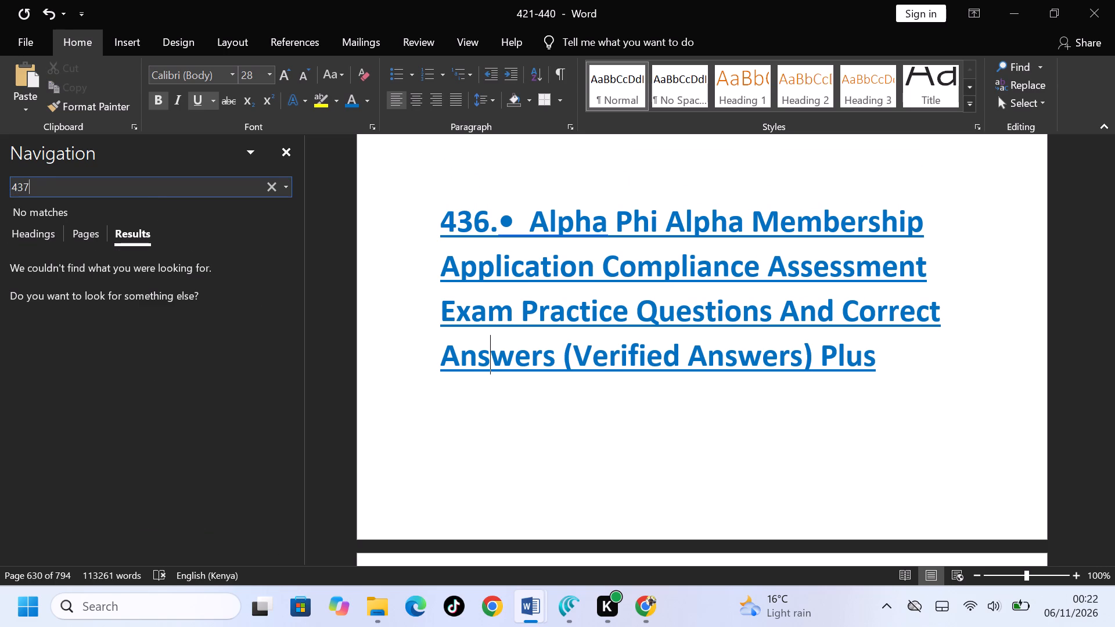
pyautogui.press('BackSpace')
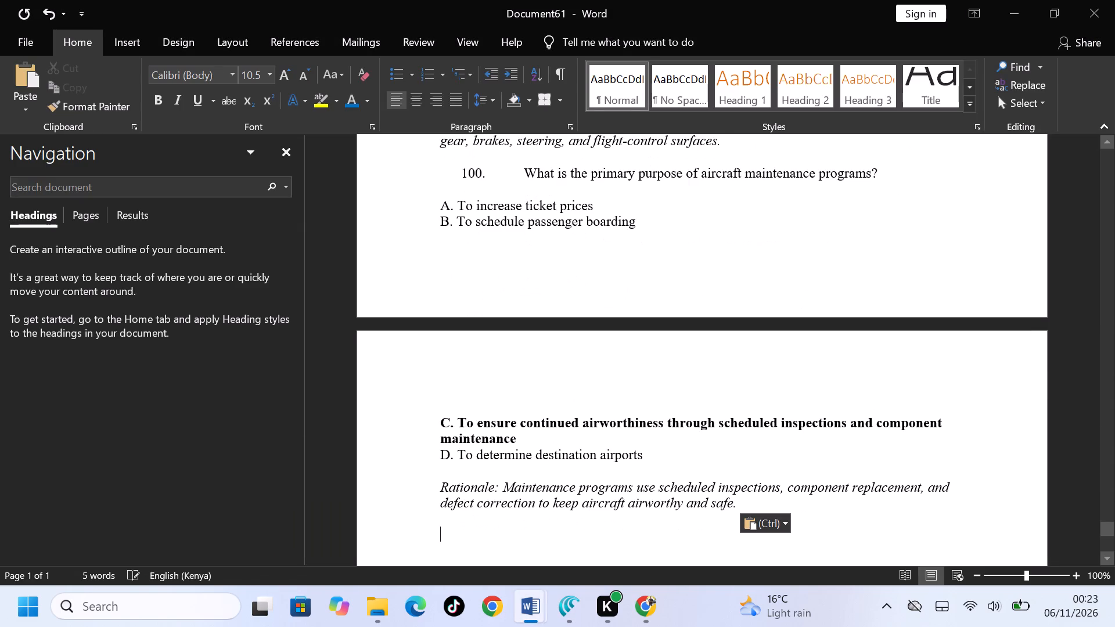
# Format the entire 437 document in Calibri (Body), 15 pt, with 1.5 line spacing.
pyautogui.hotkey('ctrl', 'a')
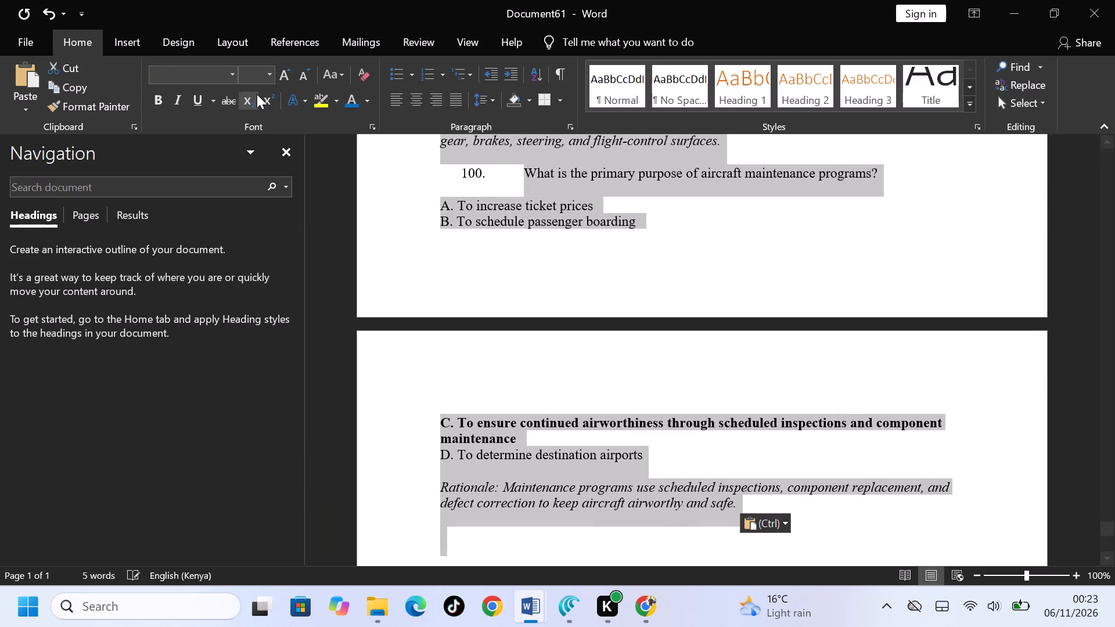
pyautogui.click(227, 82)
pyautogui.click(230, 72)
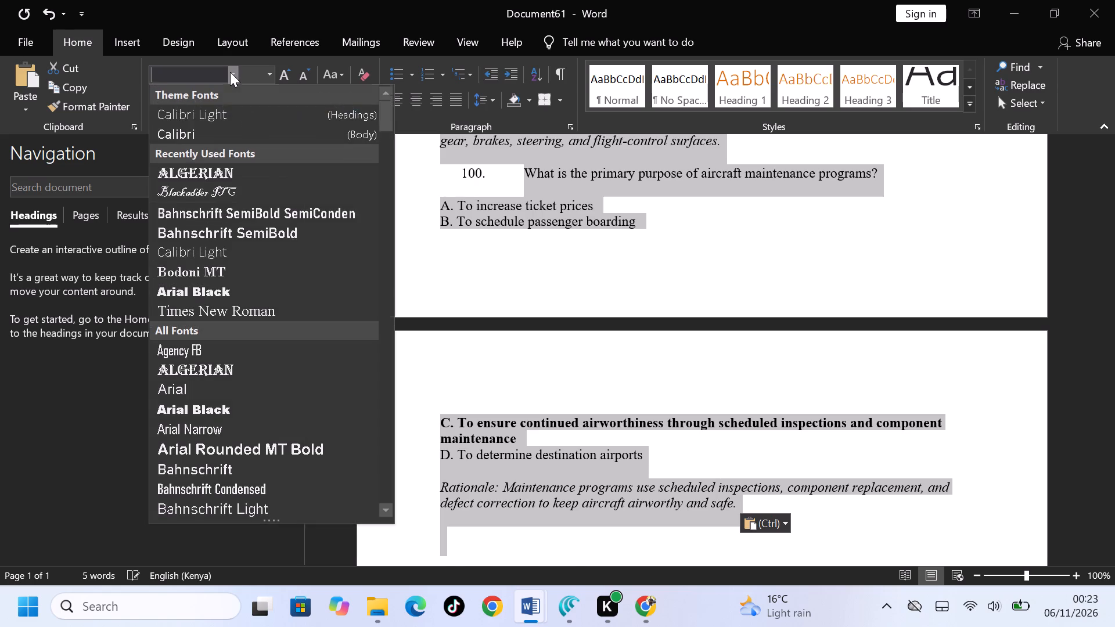
pyautogui.click(221, 133)
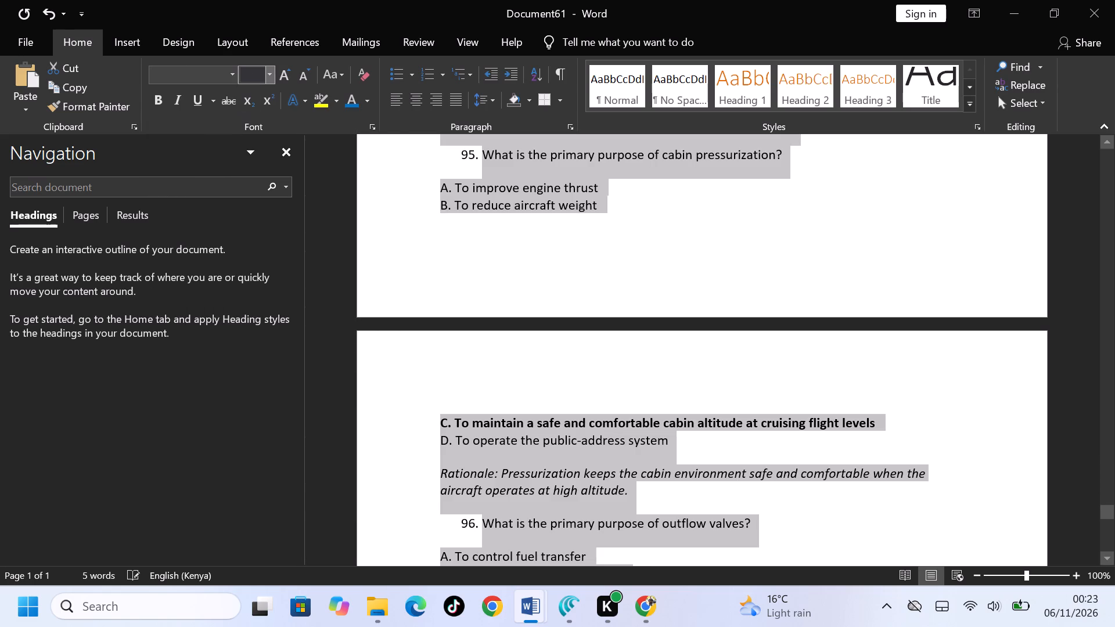
pyautogui.click(250, 74)
pyautogui.write('15')
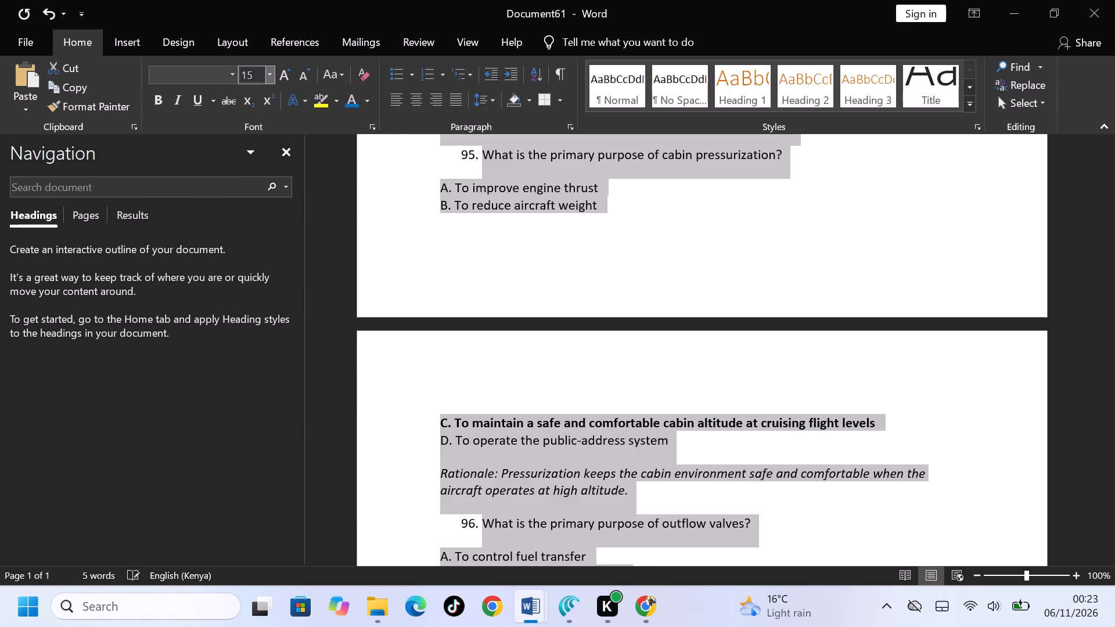
pyautogui.click(492, 100)
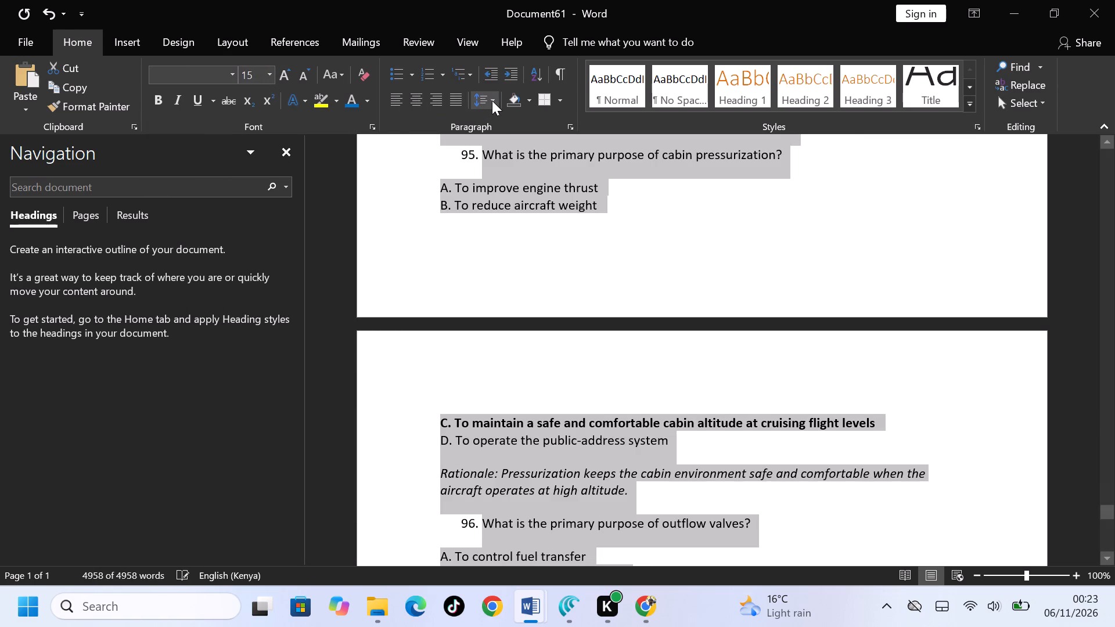
pyautogui.click(492, 99)
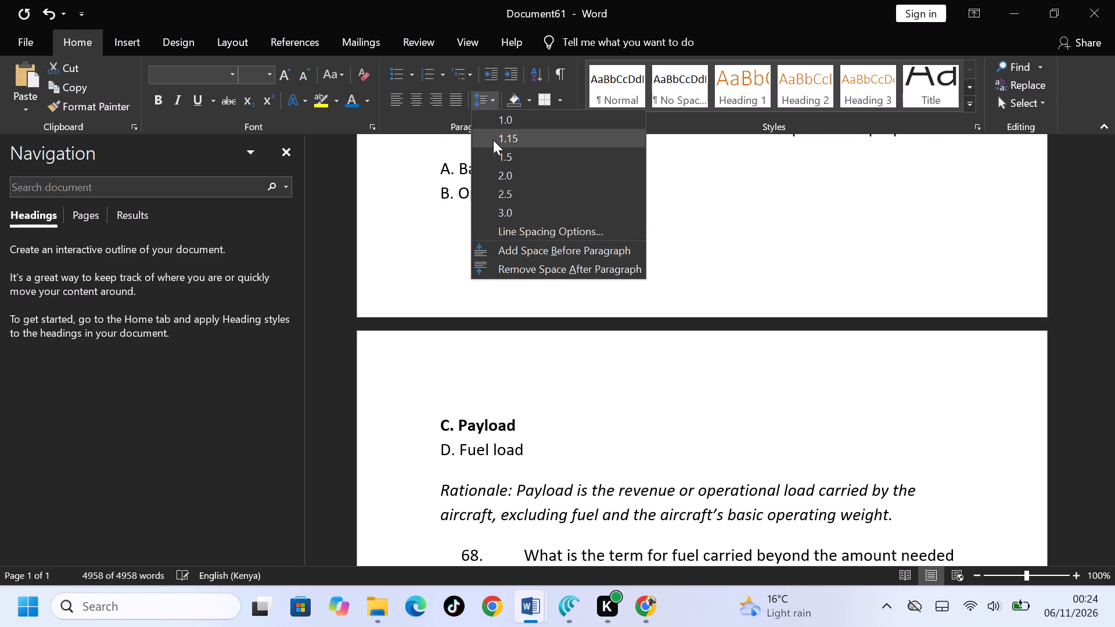
pyautogui.click(493, 153)
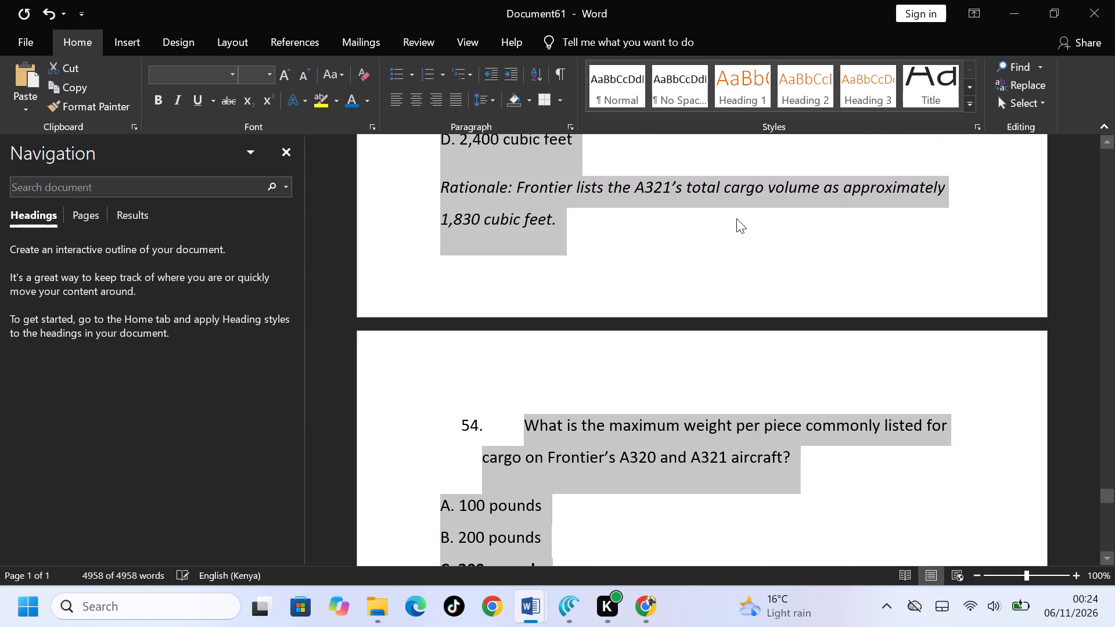
pyautogui.click(736, 218)
# Select all the bold correct answers by similar formatting and colour them standard green.
pyautogui.scroll(1, 736, 218)
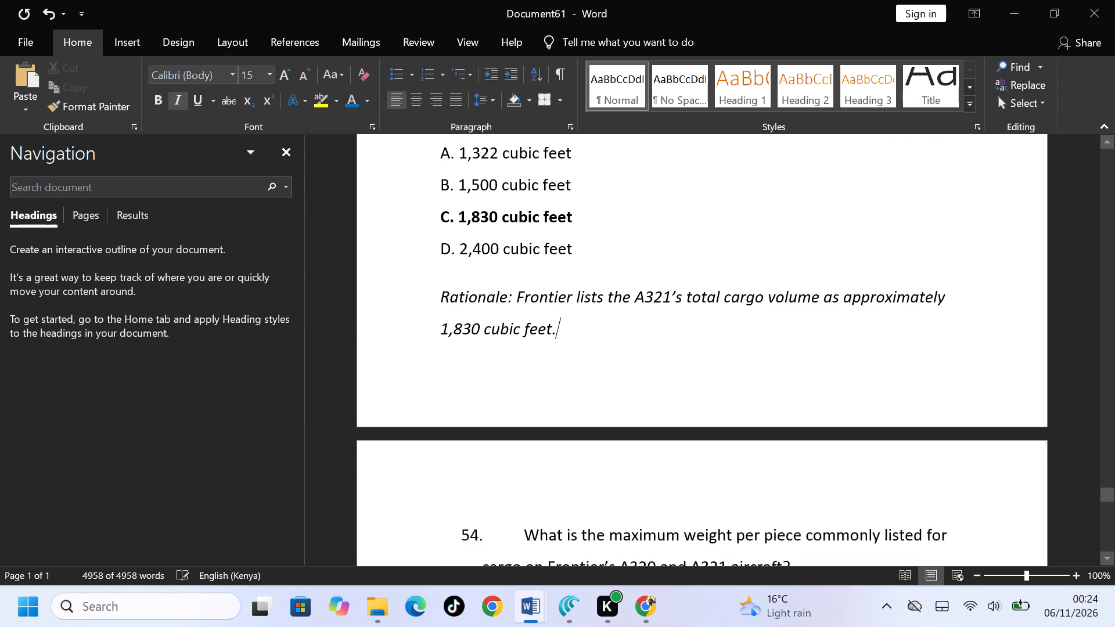
pyautogui.scroll(1, 736, 218)
pyautogui.click(521, 256)
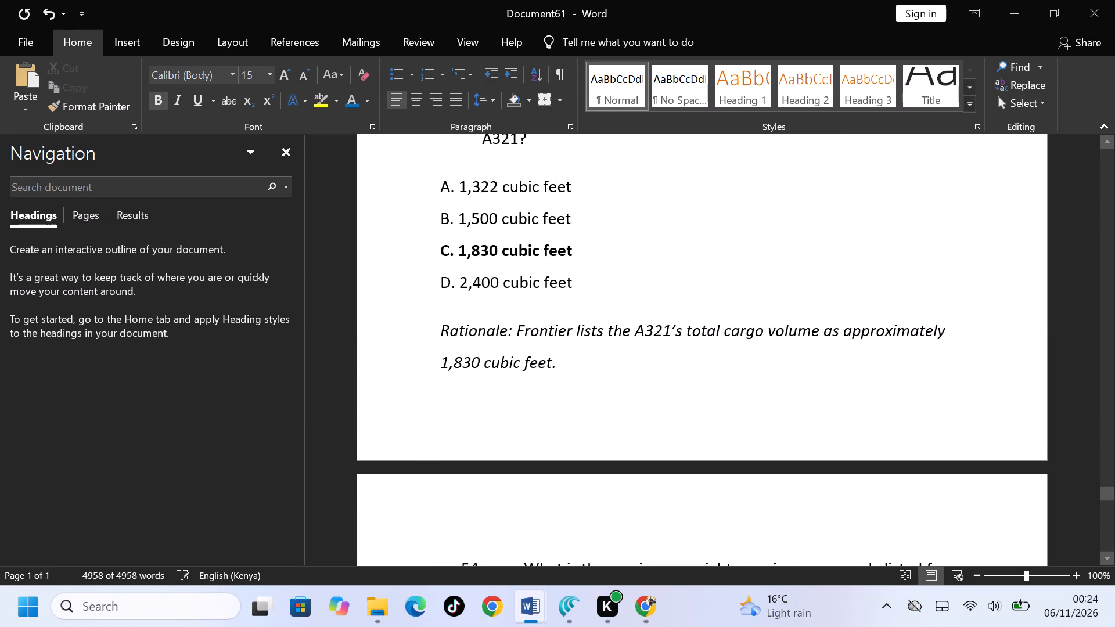
pyautogui.click(1026, 96)
pyautogui.click(988, 171)
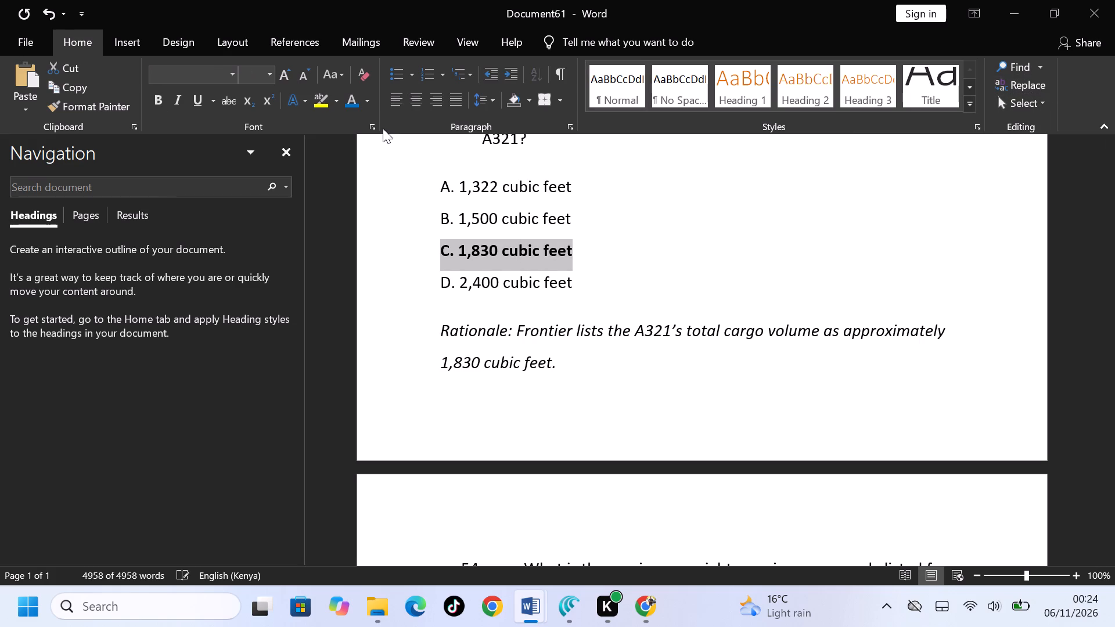
pyautogui.click(366, 107)
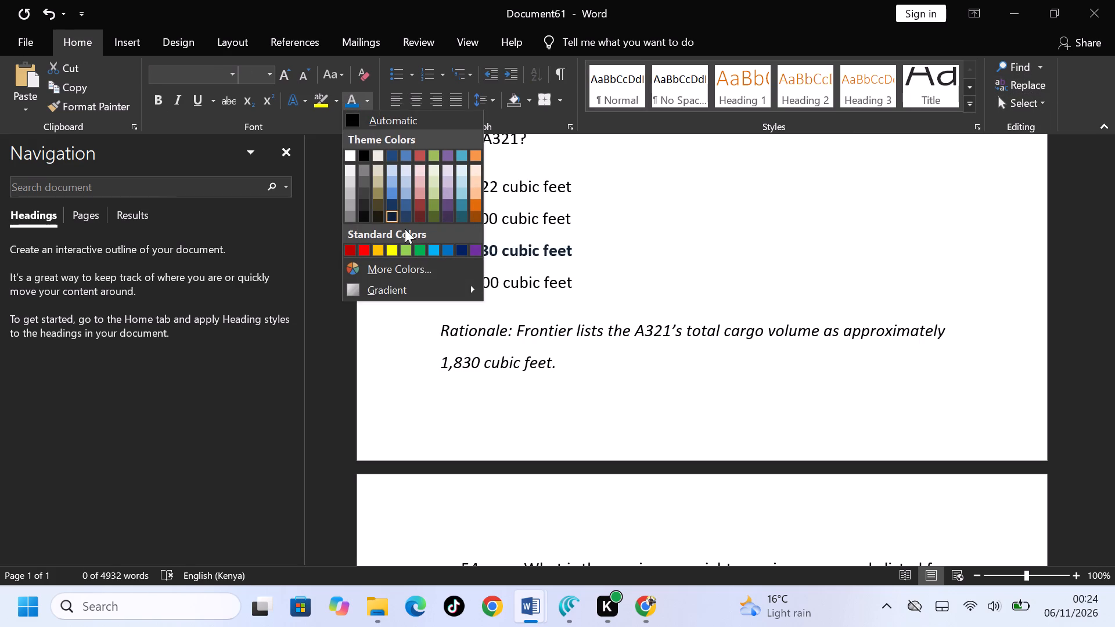
pyautogui.click(427, 251)
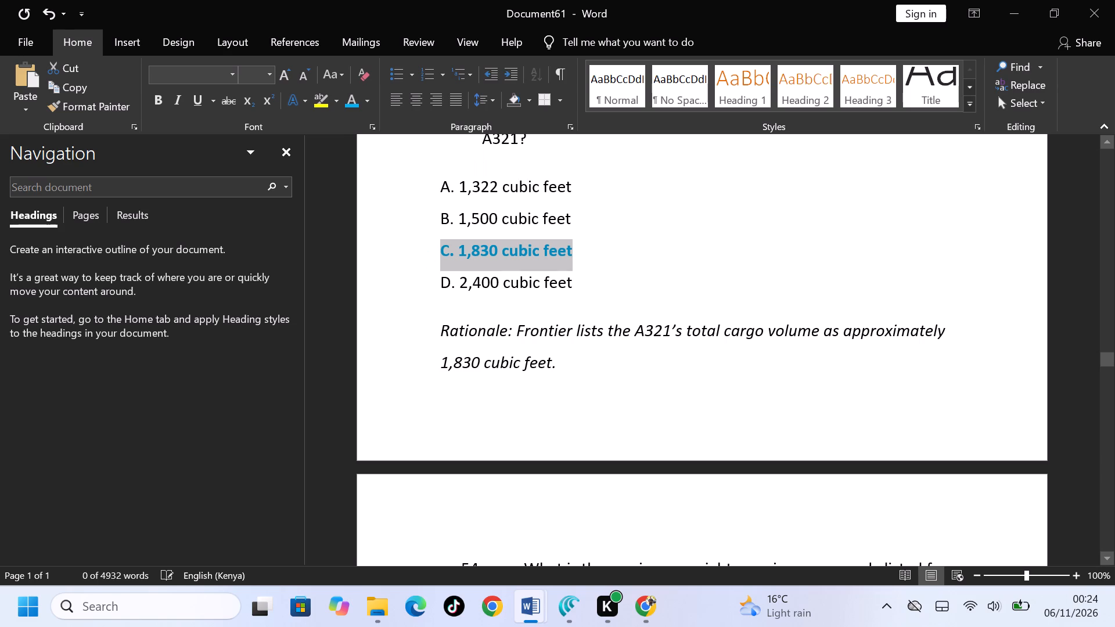
pyautogui.click(364, 104)
pyautogui.click(413, 254)
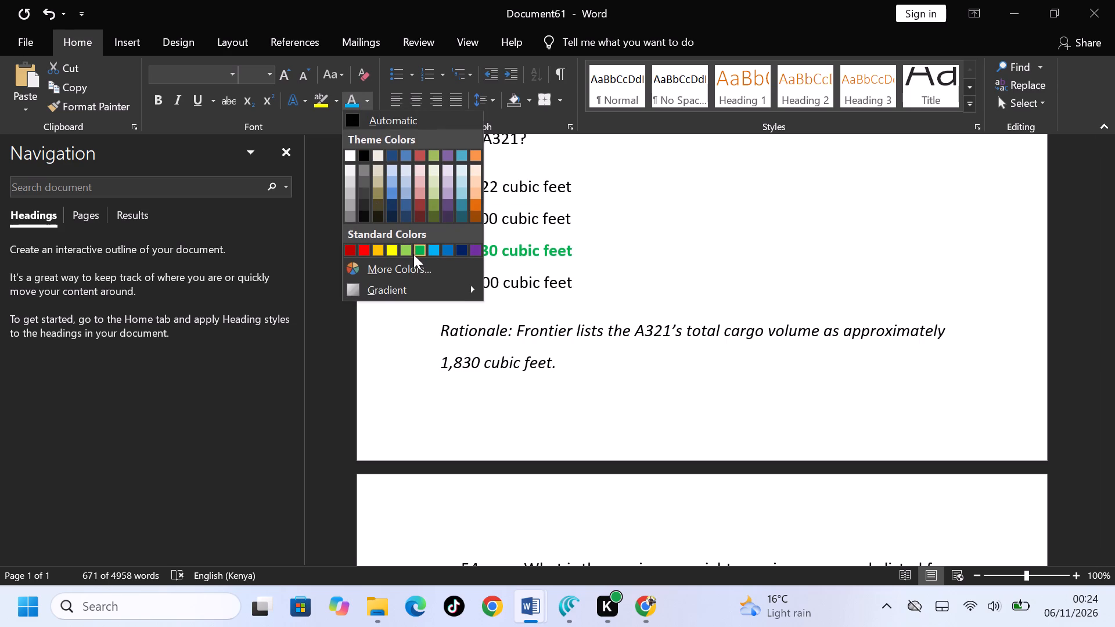
# Select all the italic rationales by similar formatting and highlight them yellow.
pyautogui.click(689, 335)
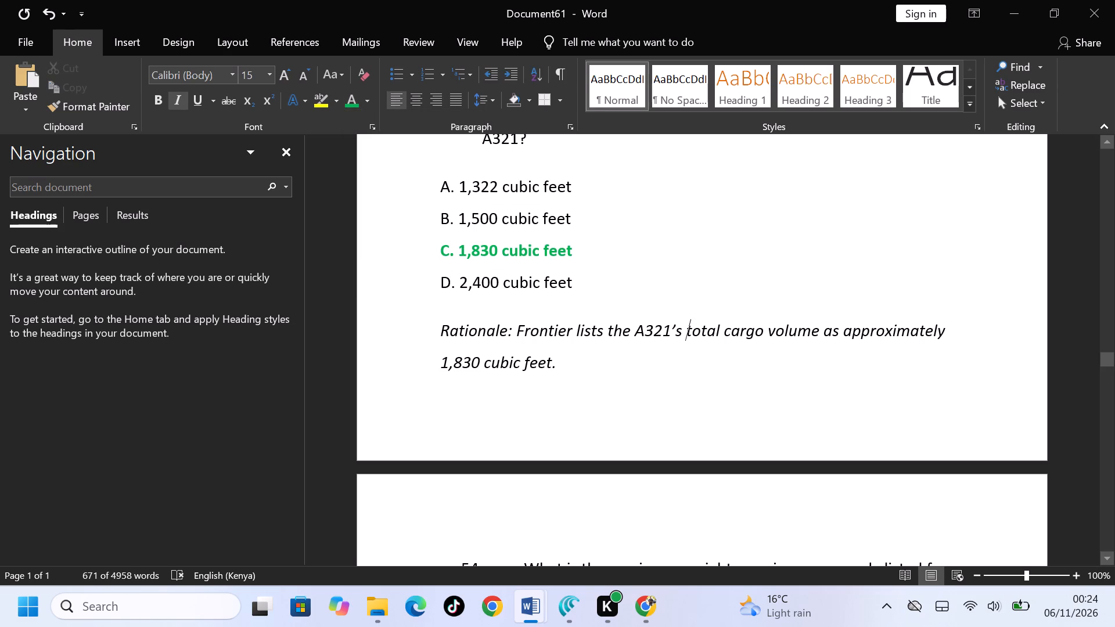
pyautogui.click(843, 319)
pyautogui.click(861, 334)
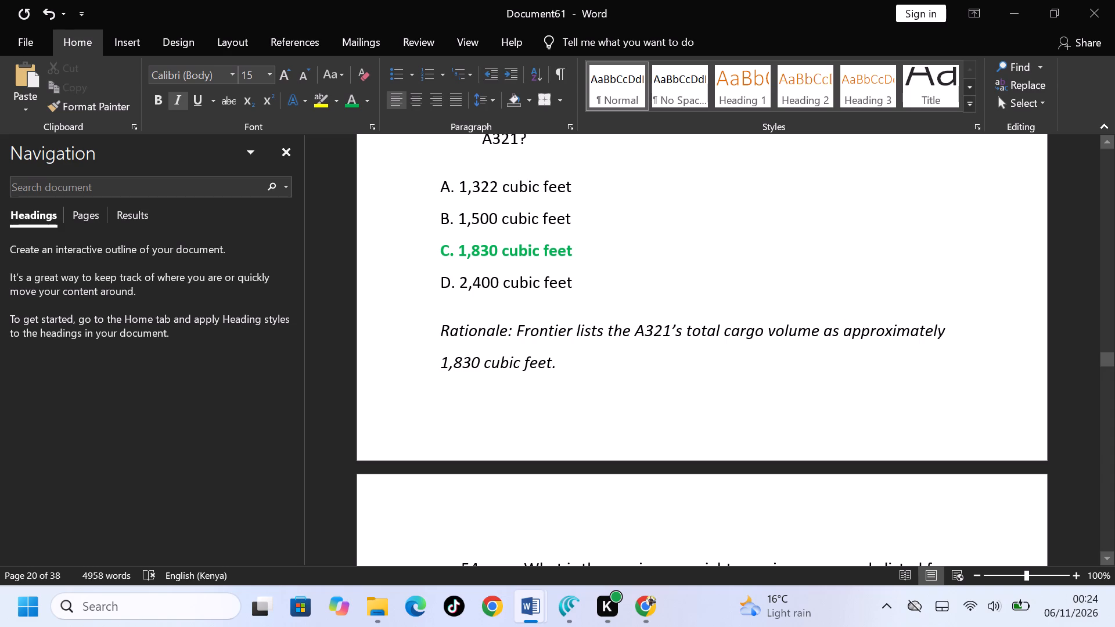
pyautogui.click(1008, 102)
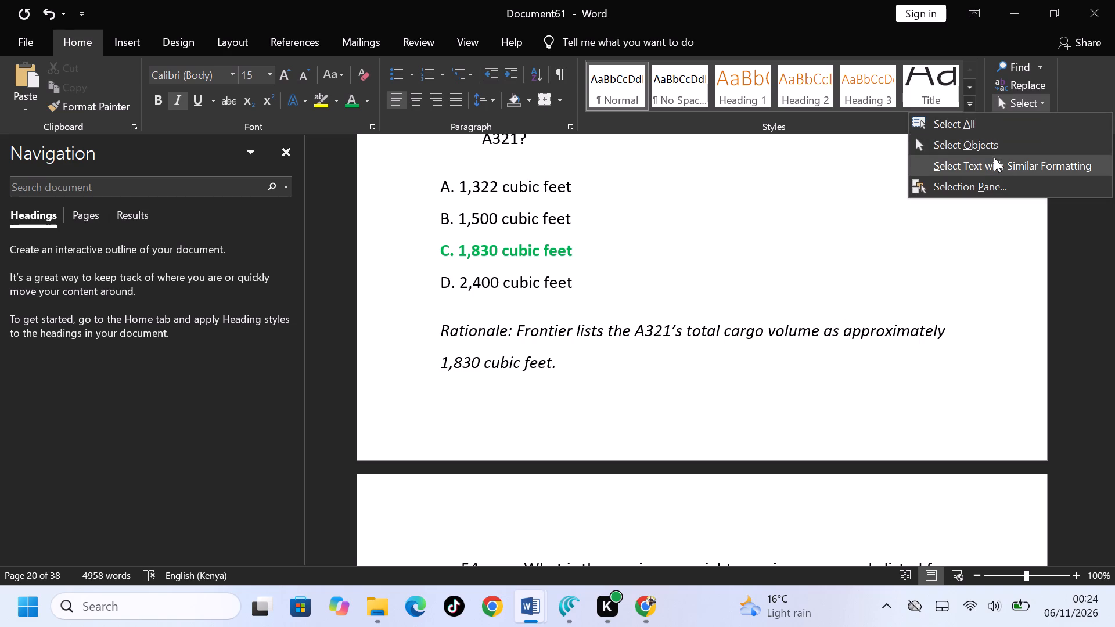
pyautogui.click(992, 161)
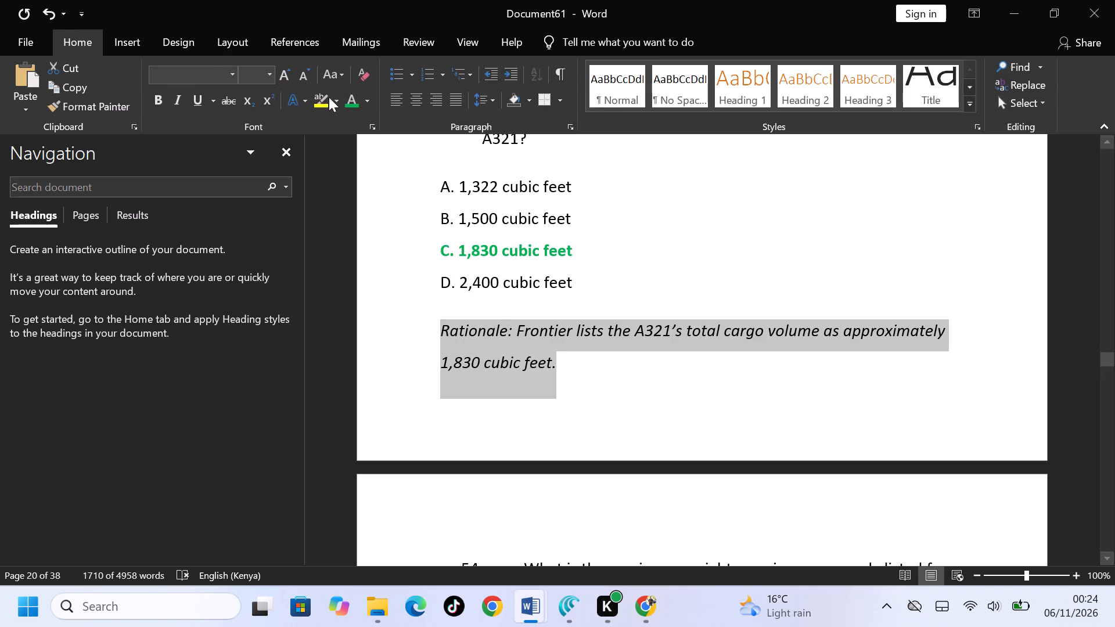
pyautogui.click(322, 99)
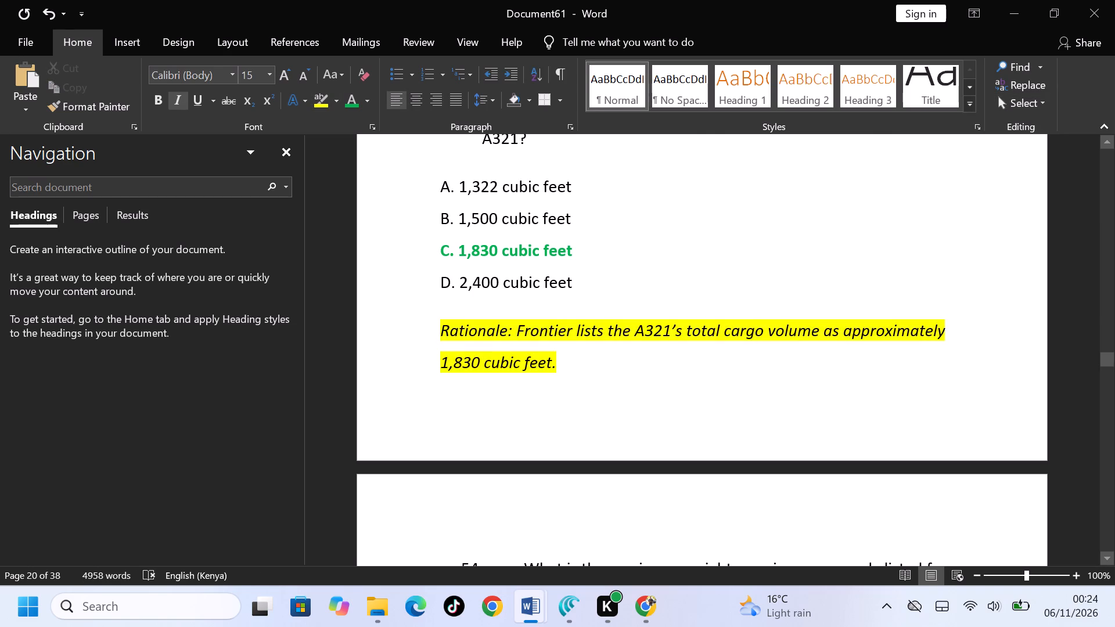
# Replace the word Exam in the 437 title with the exam title ending and divider line copied from the q&a document.
pyautogui.scroll(20, 480, 269)
pyautogui.scroll(10, 480, 269)
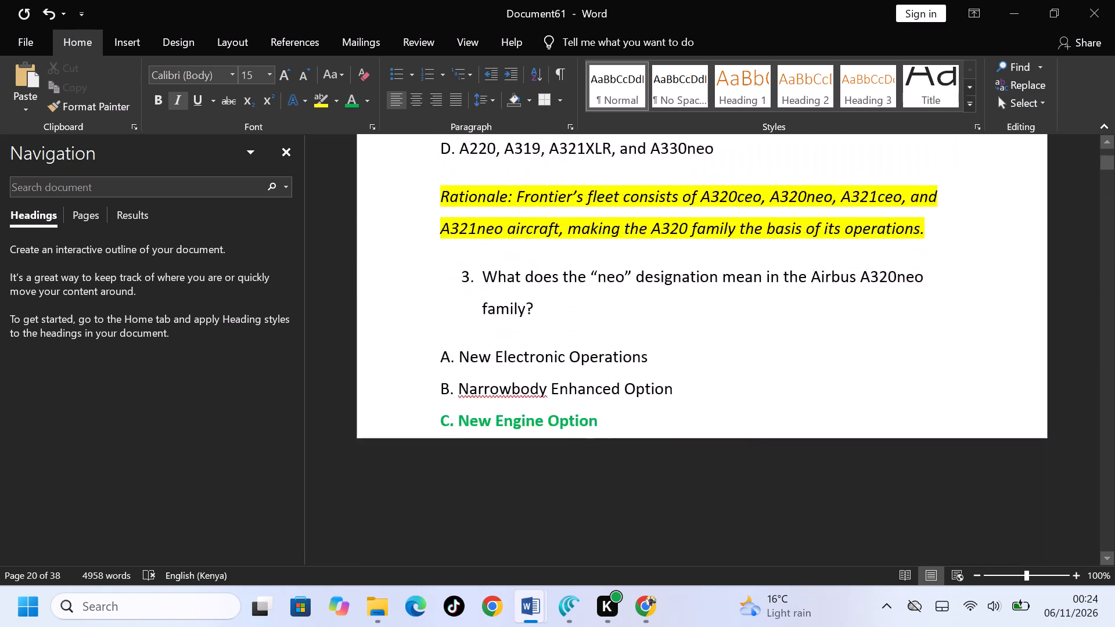
pyautogui.scroll(9, 480, 269)
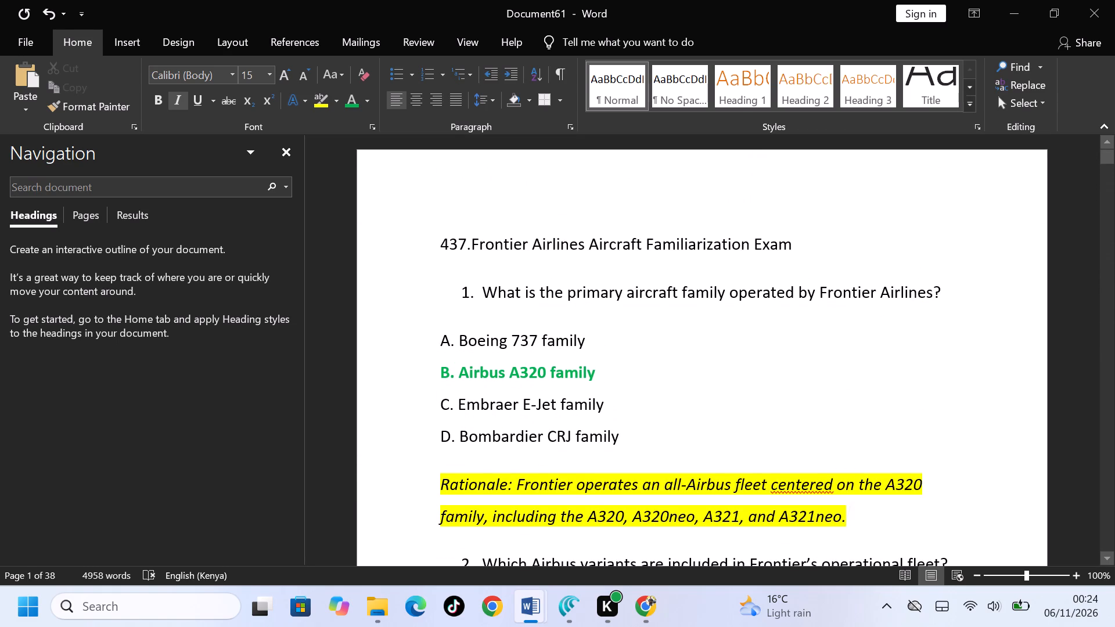
pyautogui.click(816, 256)
pyautogui.doubleClick(775, 247)
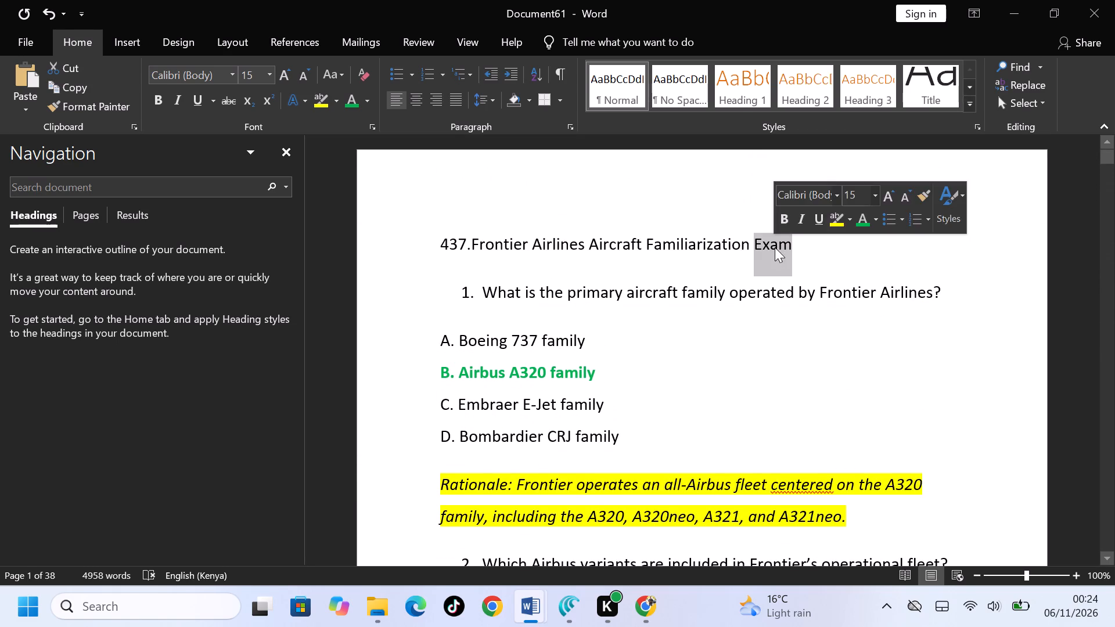
pyautogui.click(537, 585)
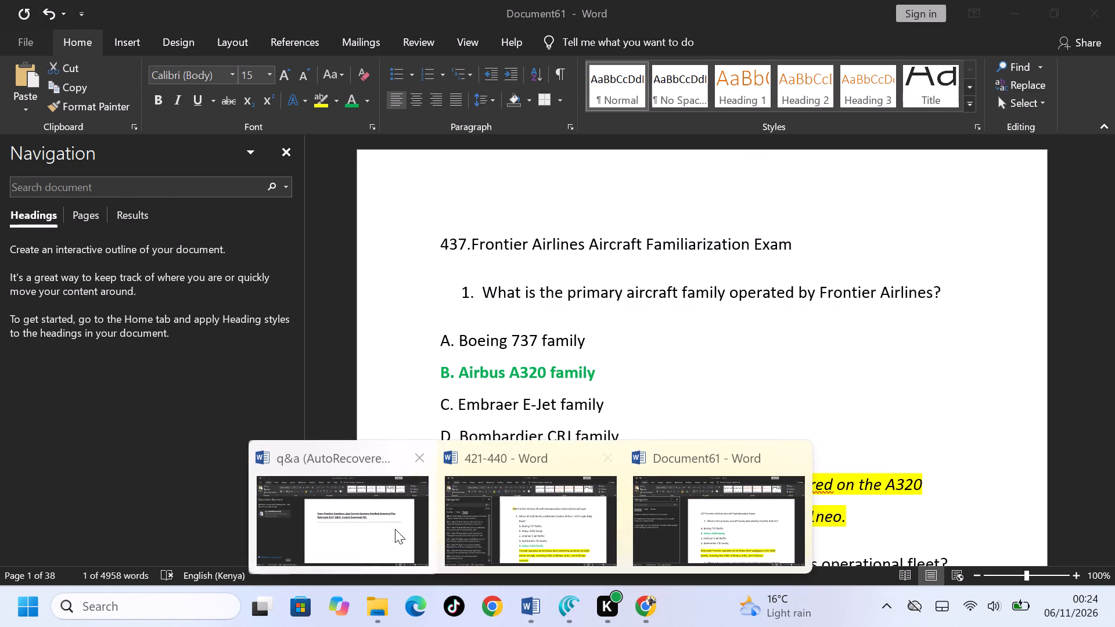
pyautogui.click(390, 527)
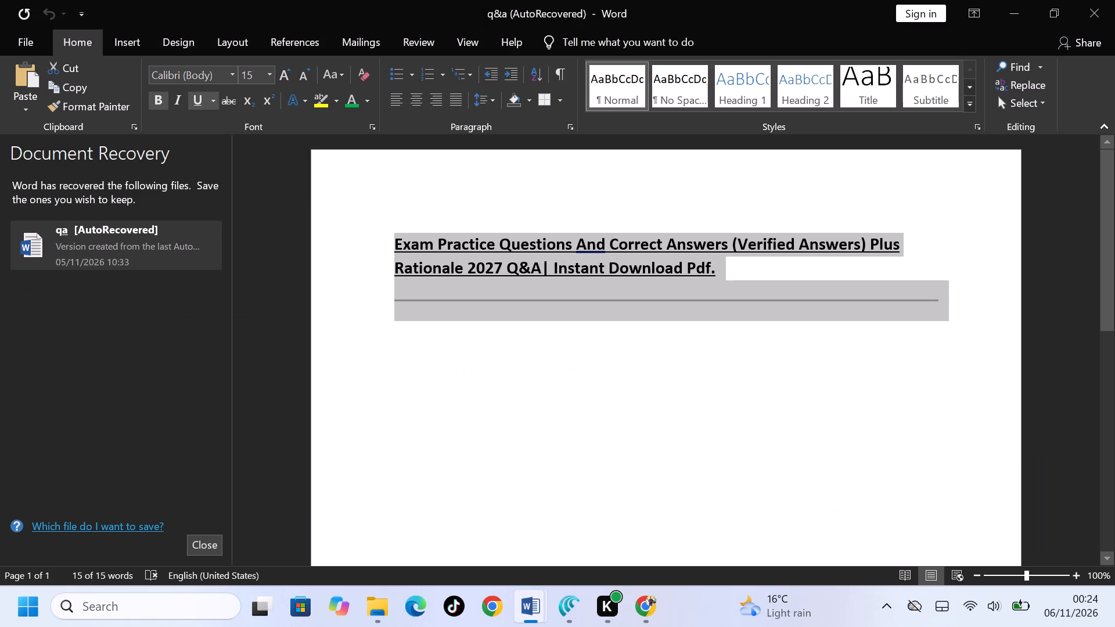
pyautogui.hotkey('ctrl', 'c')
pyautogui.hotkey('ctrl', 'c')
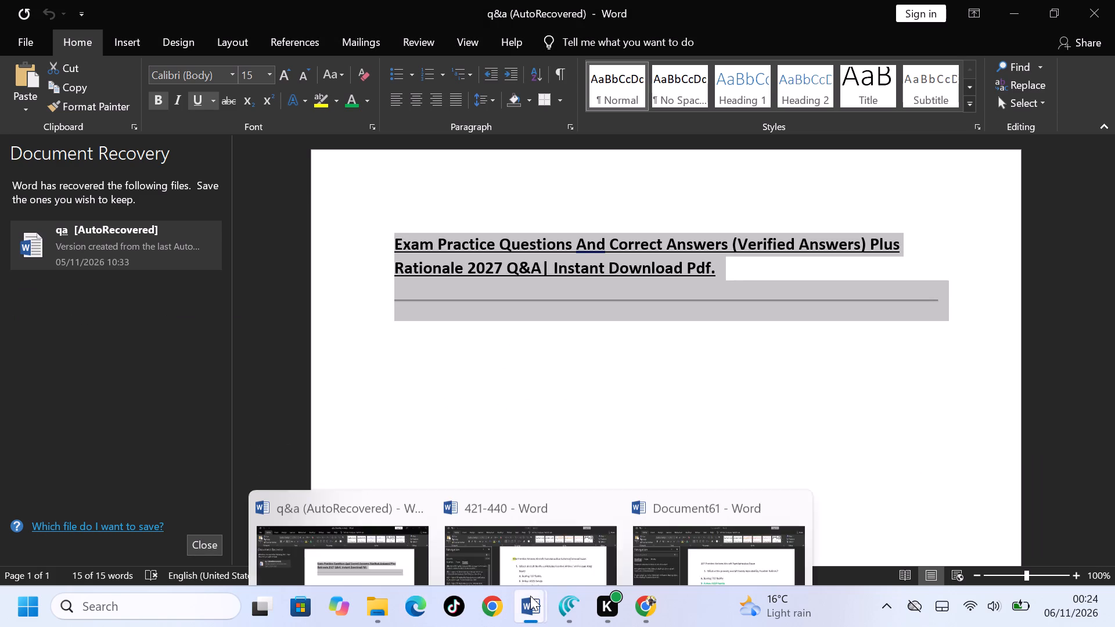
pyautogui.click(780, 496)
pyautogui.hotkey('ctrl', 'v')
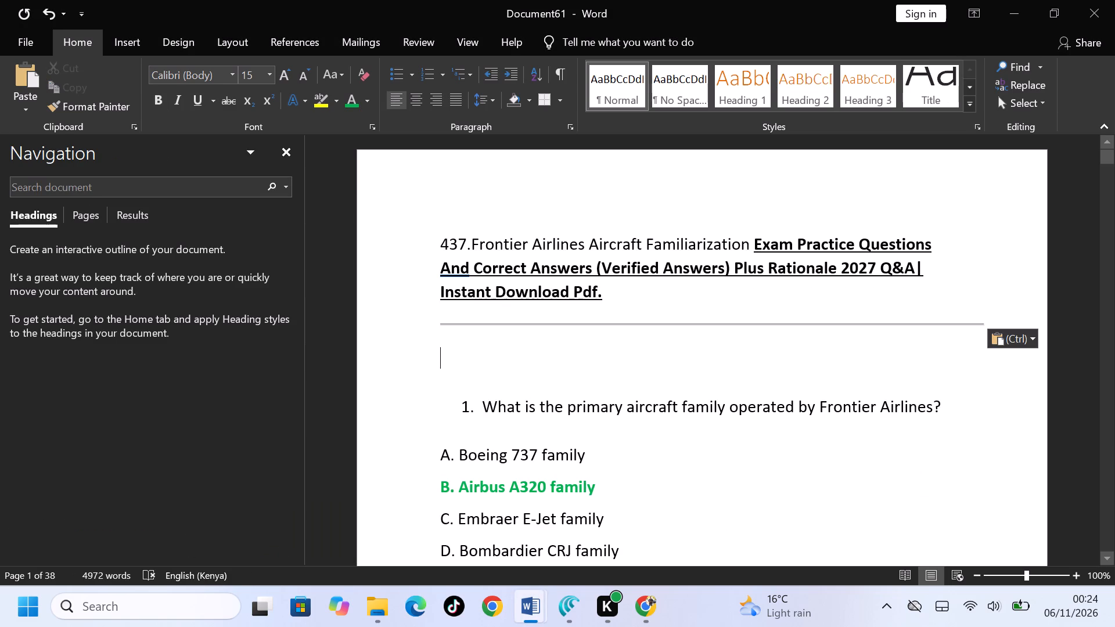
# Format the whole 437 Frontier Airlines title as 28 pt, bold, underlined and standard blue.
pyautogui.click(620, 291)
pyautogui.moveTo(620, 291); pyautogui.dragTo(374, 244)
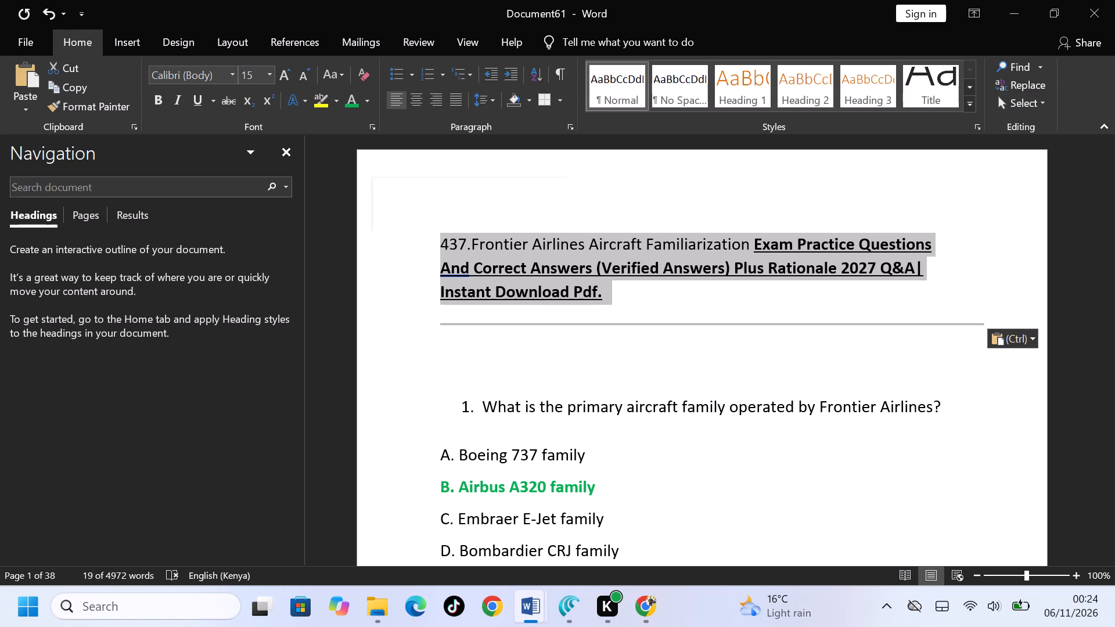
pyautogui.hotkey('ctrl', 'shift', '.')
pyautogui.hotkey('ctrl', 'shift', '.')
pyautogui.hotkey('ctrl', 'shift', '.')
pyautogui.hotkey('ctrl', 'shift', '.')
pyautogui.hotkey('ctrl', 'shift', '.')
pyautogui.hotkey('ctrl', 'shift', '.')
pyautogui.hotkey('ctrl', 'shift', '.')
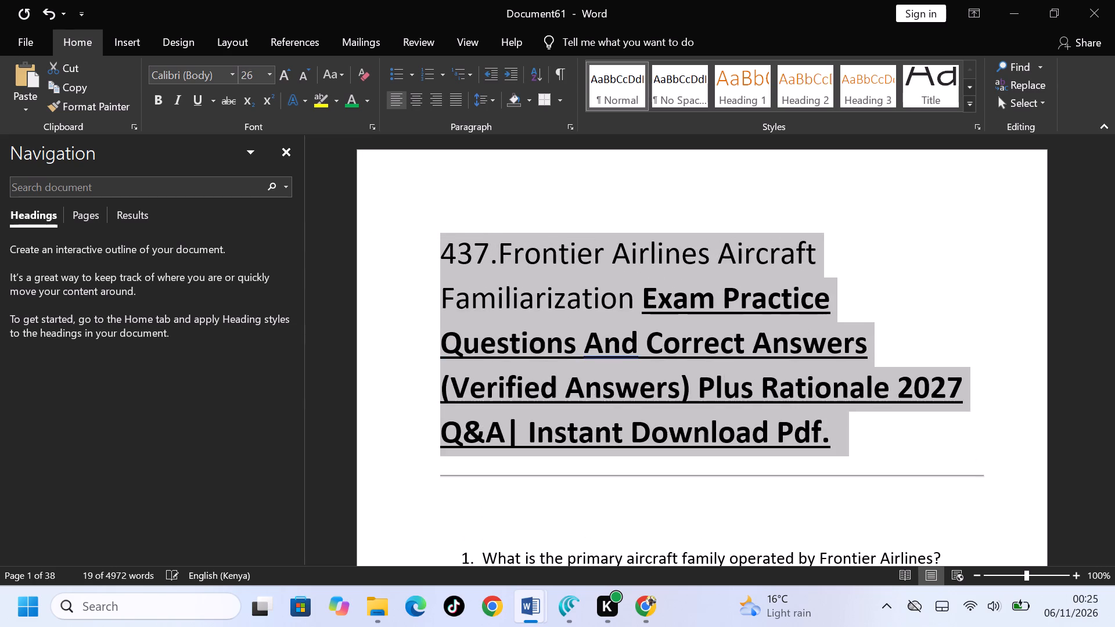
pyautogui.hotkey('ctrl', 'shift', '.')
pyautogui.hotkey('ctrl', 'shift', ',')
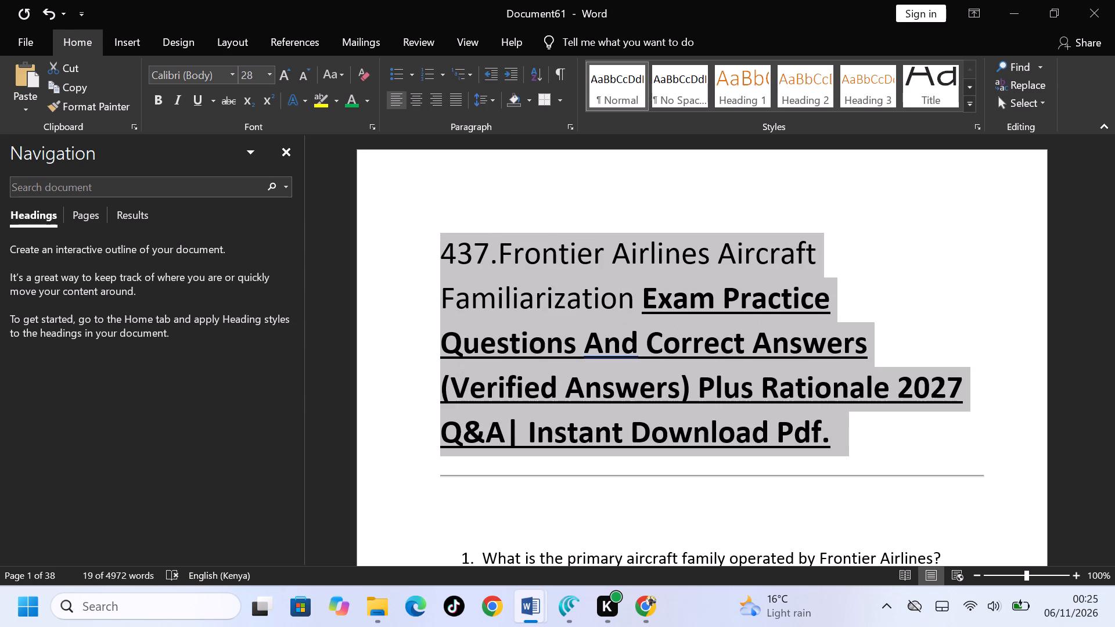
pyautogui.hotkey('ctrl', 'b')
pyautogui.hotkey('ctrl', 'u')
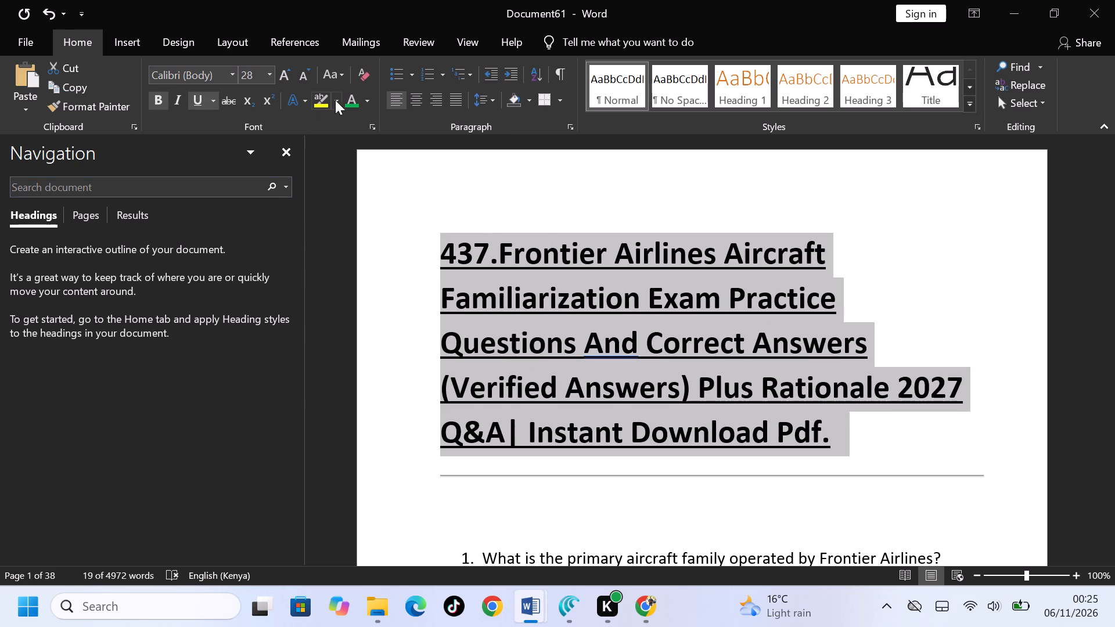
pyautogui.click(369, 94)
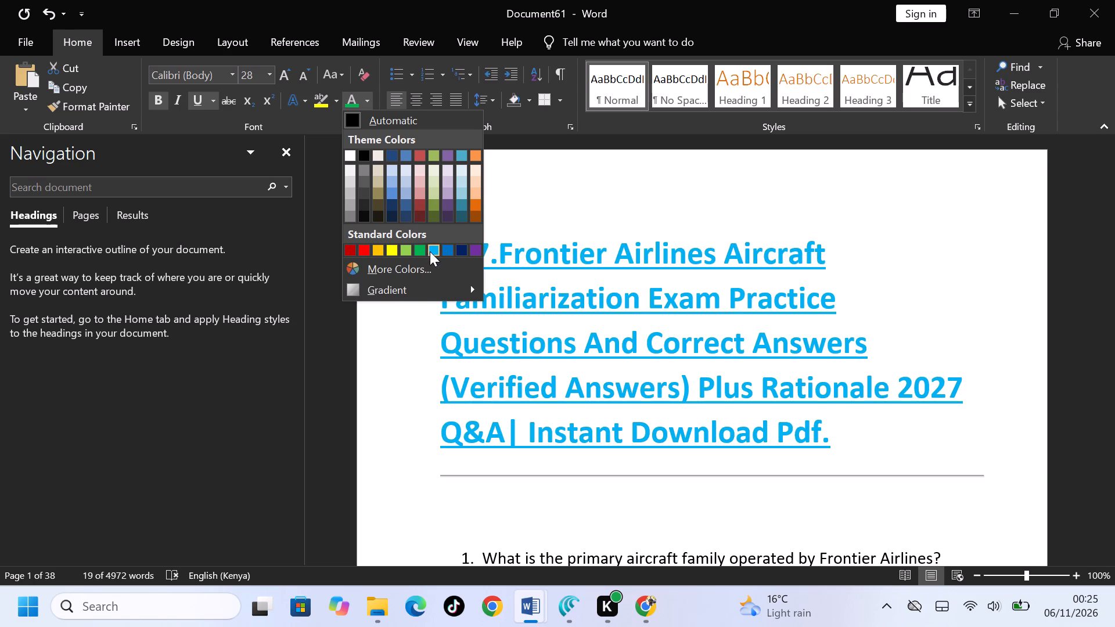
pyautogui.click(445, 250)
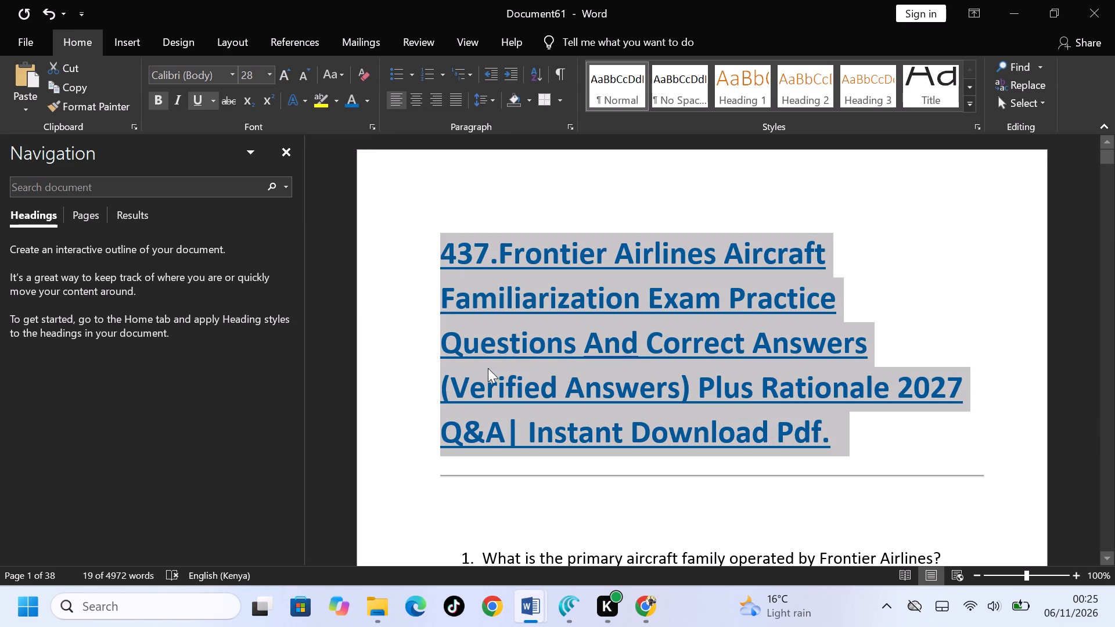
pyautogui.click(485, 500)
# Move the entire 437 exam from Document61 into the 421-440 document, just before the 438 title.
pyautogui.scroll(-2, 485, 500)
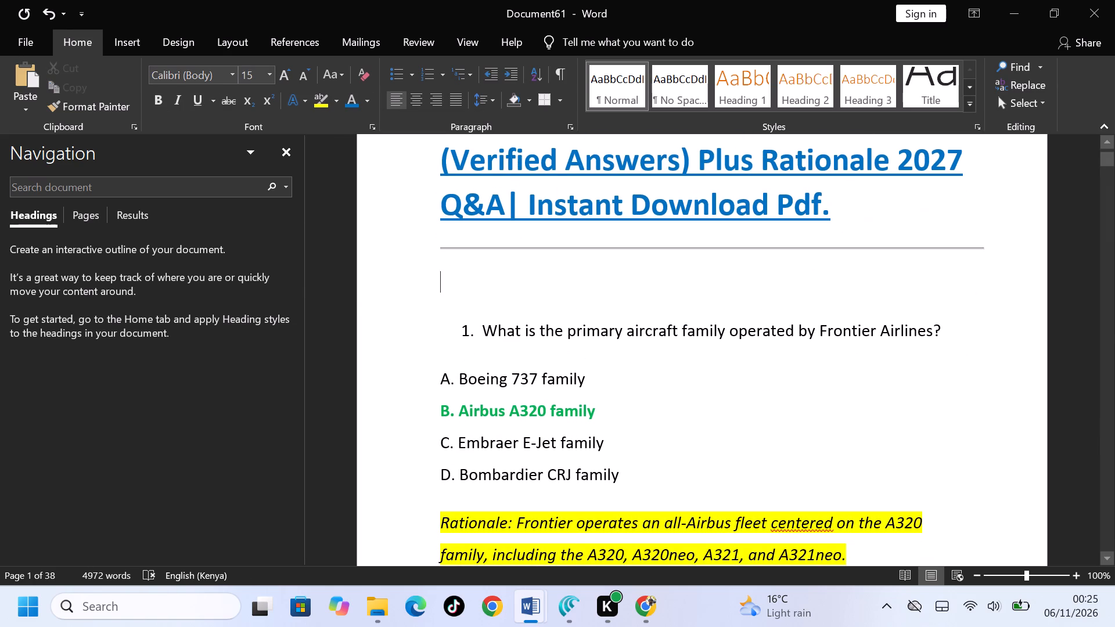
pyautogui.hotkey('ctrl', 'a')
pyautogui.hotkey('ctrl', 'x')
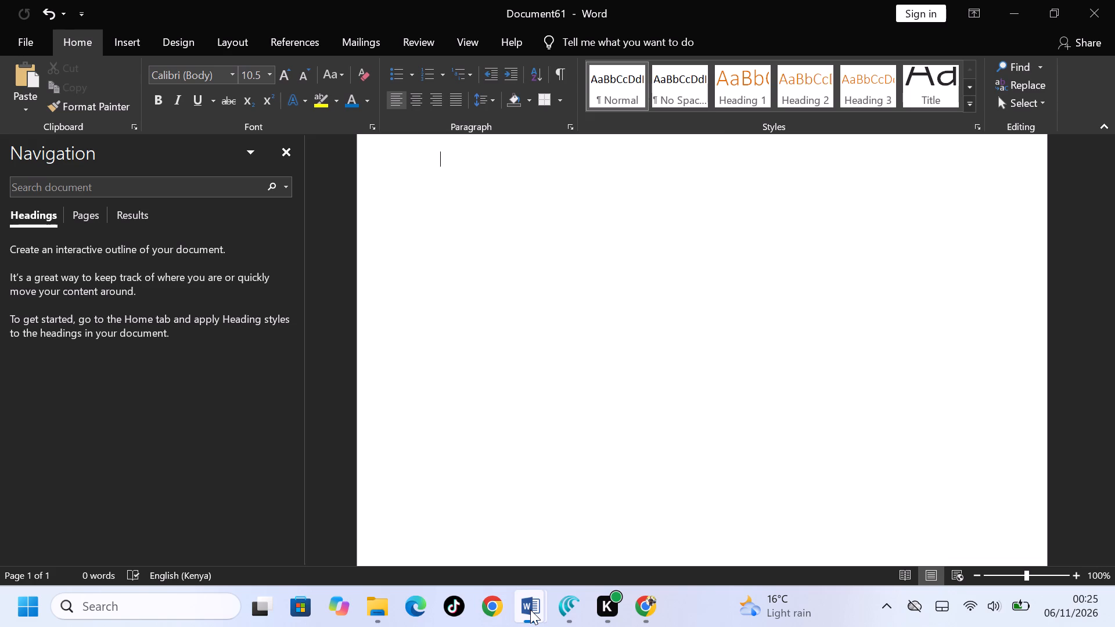
pyautogui.click(517, 513)
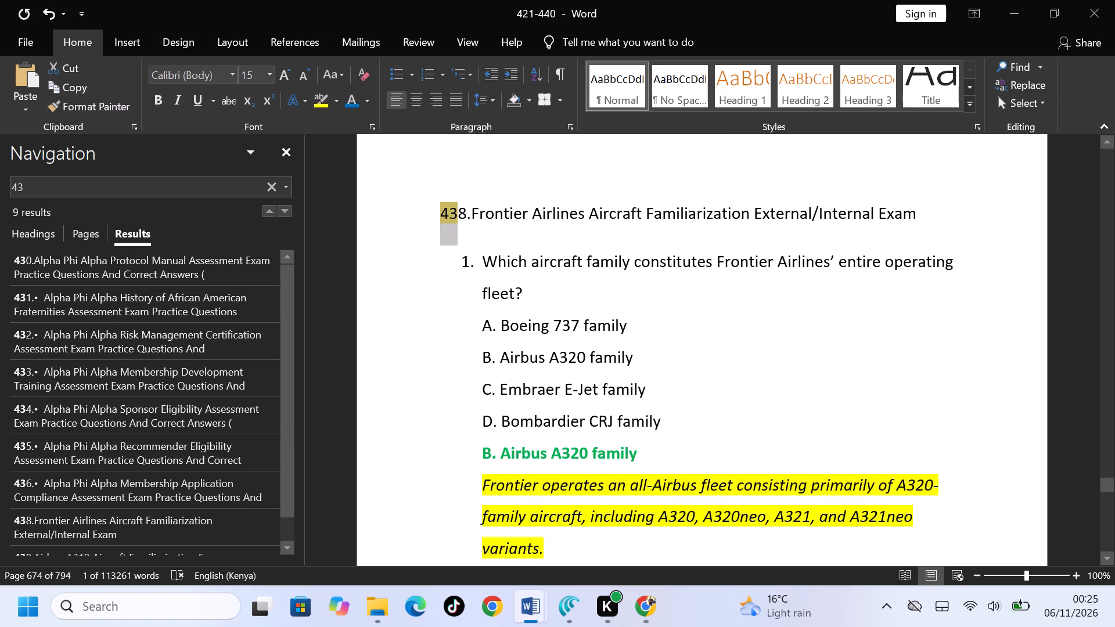
pyautogui.scroll(1, 525, 375)
pyautogui.click(479, 363)
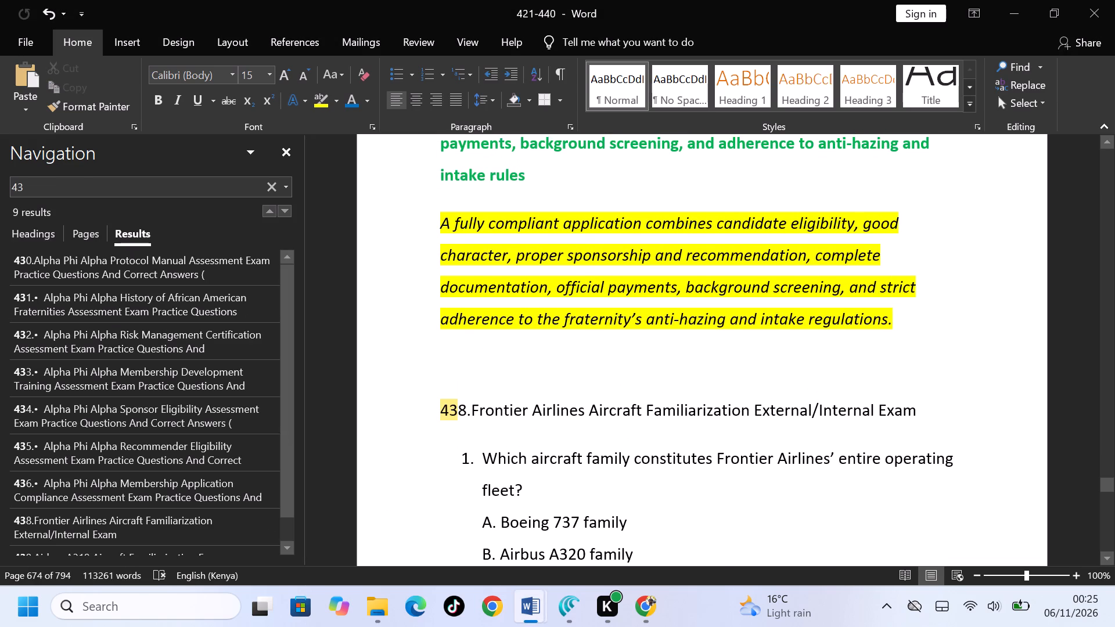
pyautogui.hotkey('ctrl', 'v')
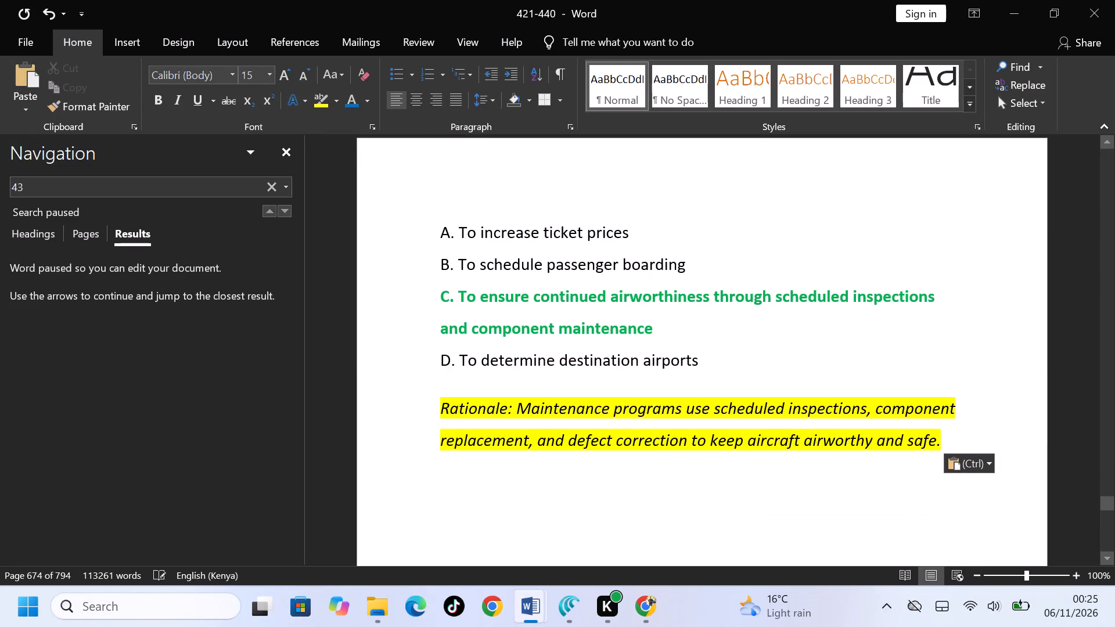
# Replace the word Exam in the 438 title with the title ending and divider line copied from the q&a document.
pyautogui.scroll(-2, 479, 363)
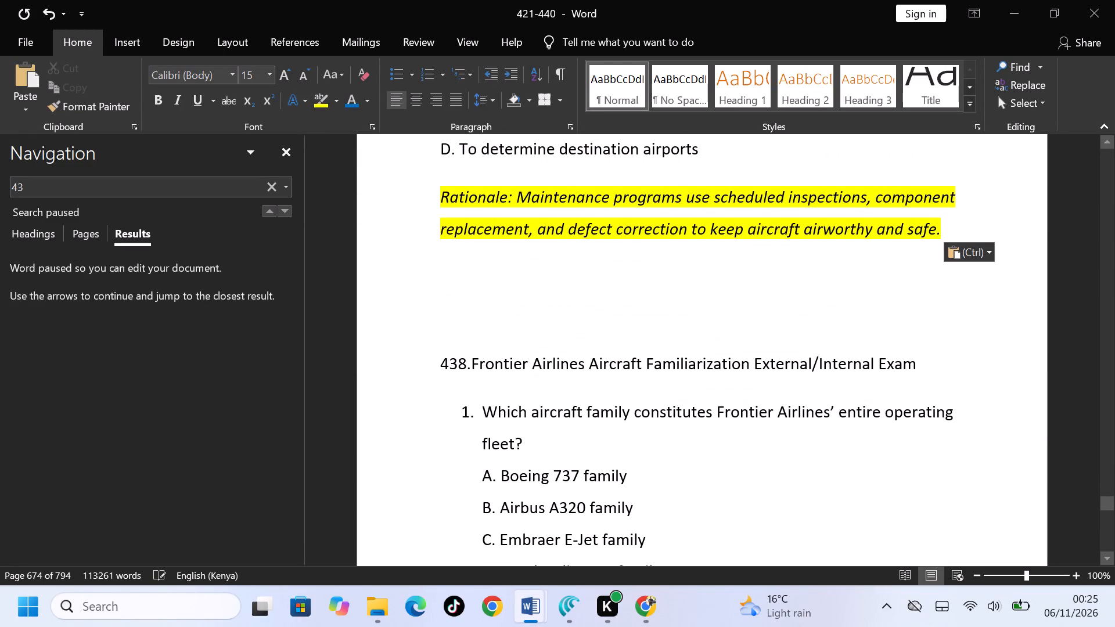
pyautogui.doubleClick(894, 361)
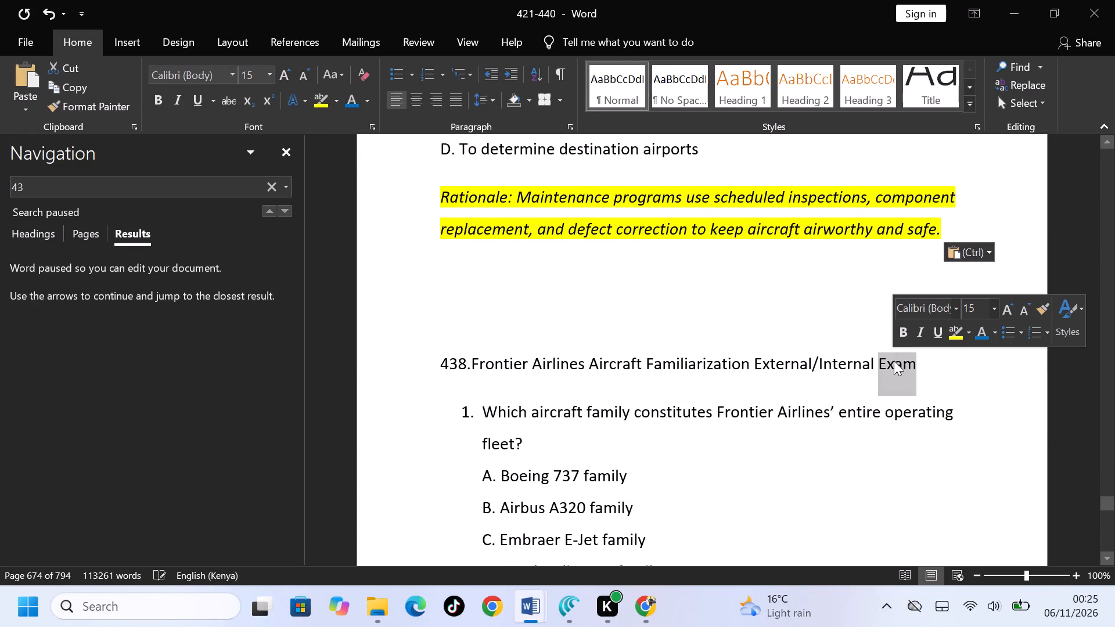
pyautogui.click(522, 601)
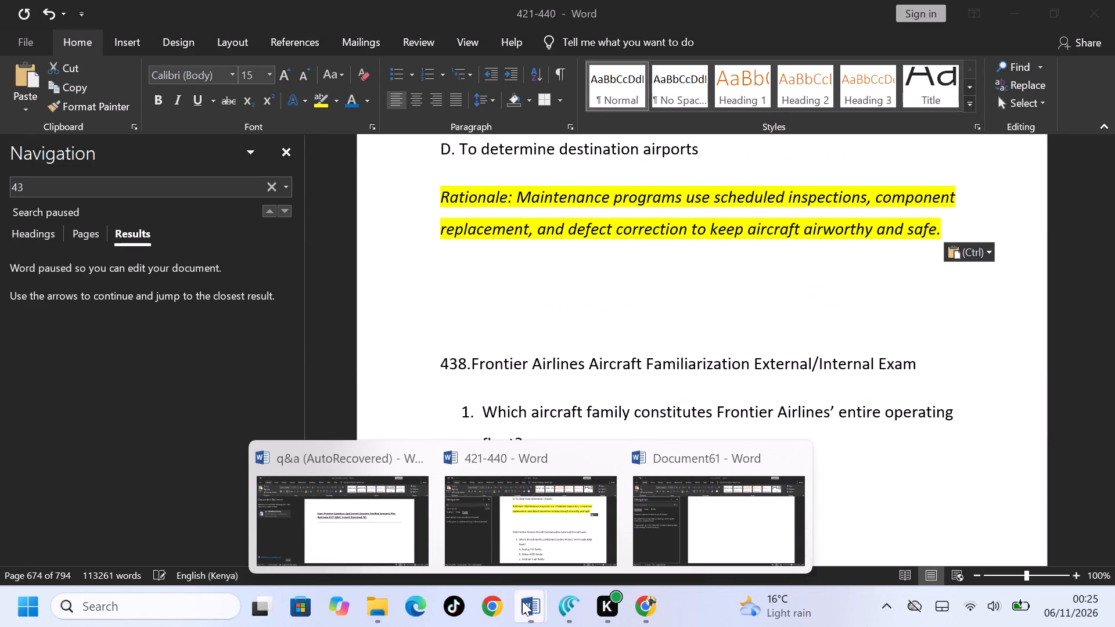
pyautogui.click(402, 532)
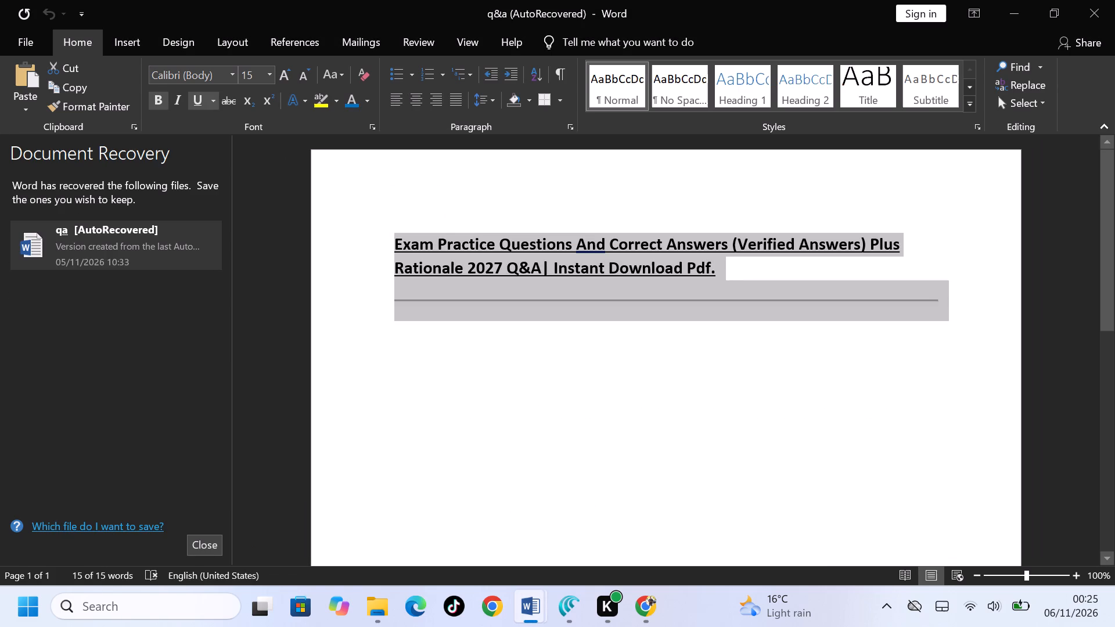
pyautogui.hotkey('ctrl', 'c')
pyautogui.hotkey('ctrl', 'c')
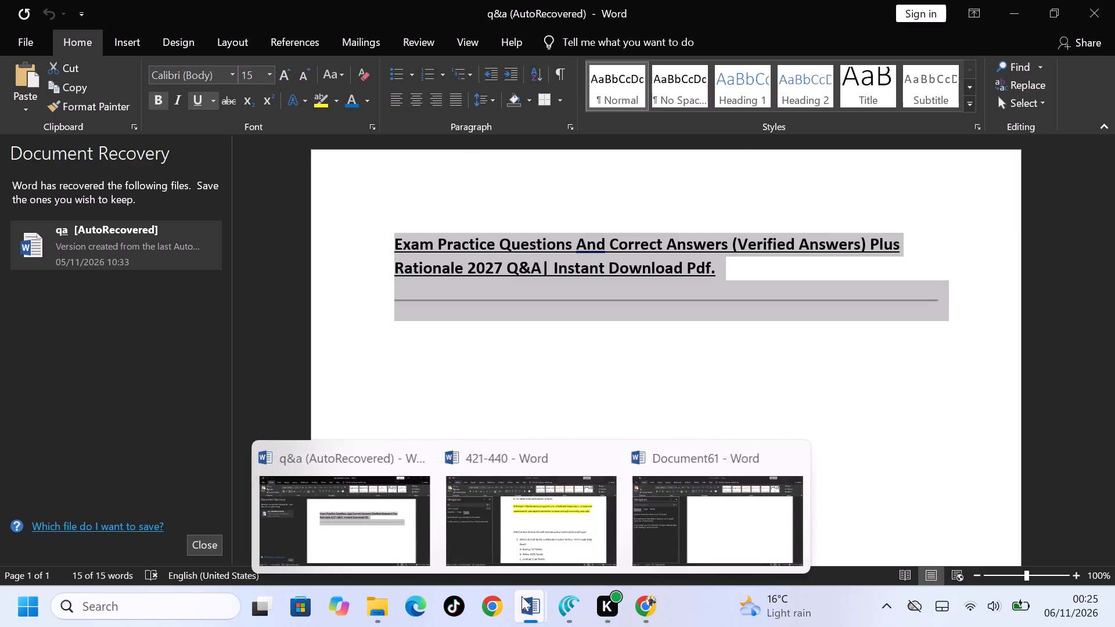
pyautogui.click(551, 499)
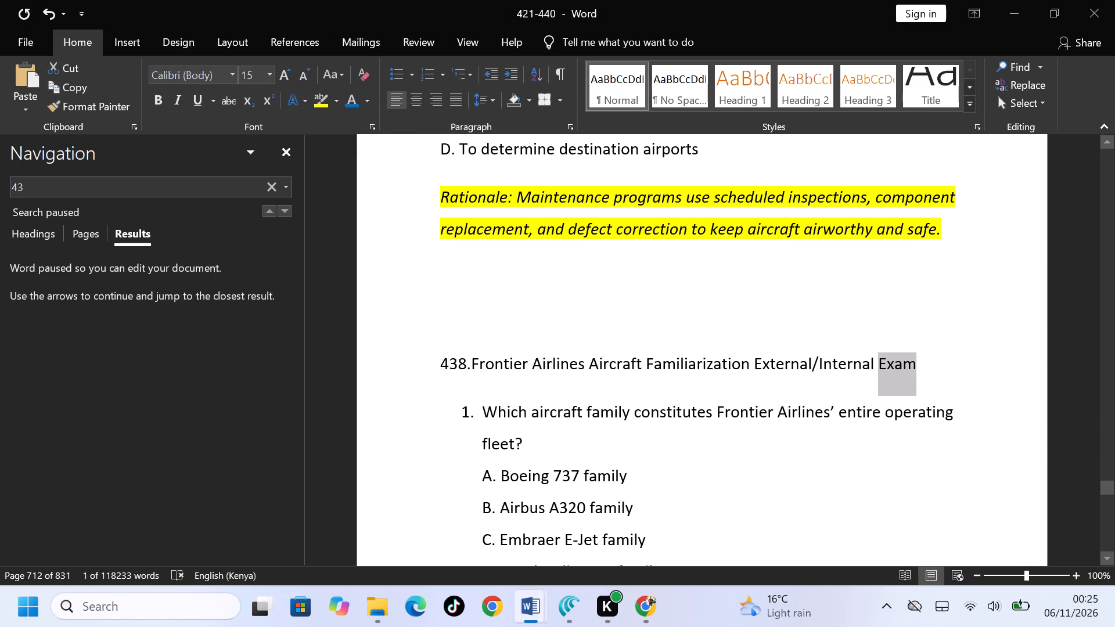
pyautogui.hotkey('ctrl', 'v')
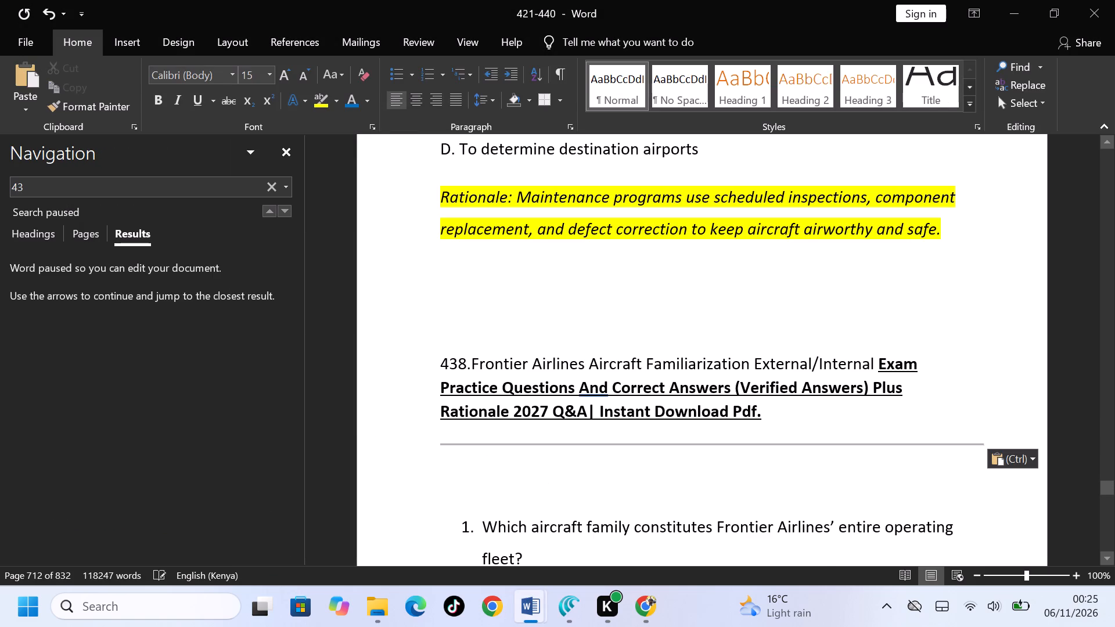
# Replace the word Exam in the 439 Airbus A319 title with the same copied title ending and divider line.
pyautogui.click(207, 179)
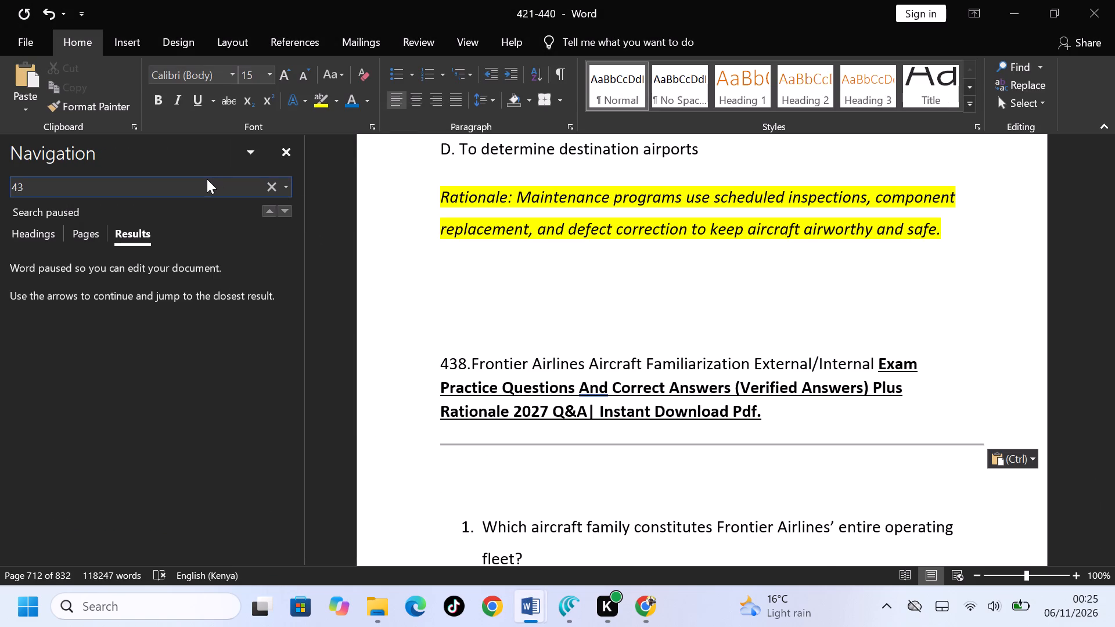
pyautogui.click(207, 182)
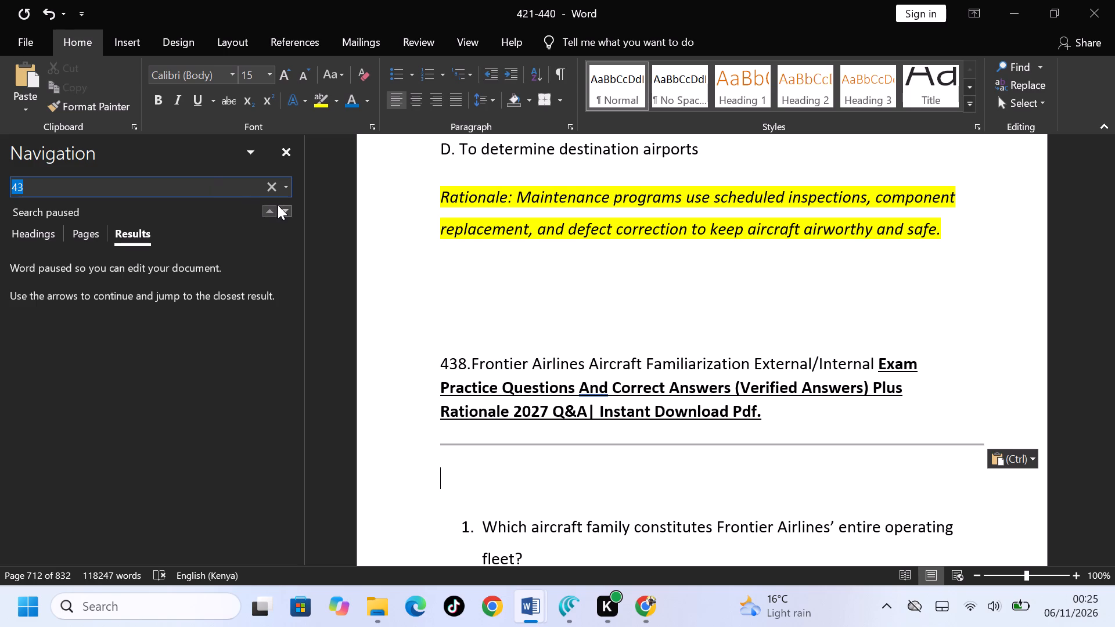
pyautogui.click(278, 205)
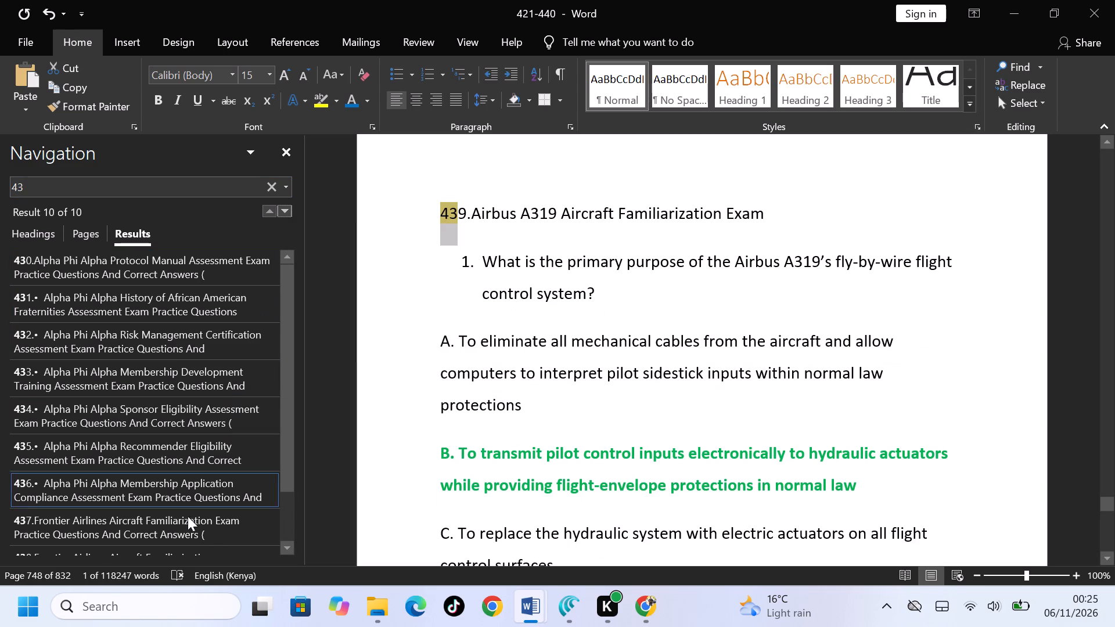
pyautogui.scroll(-1, 182, 527)
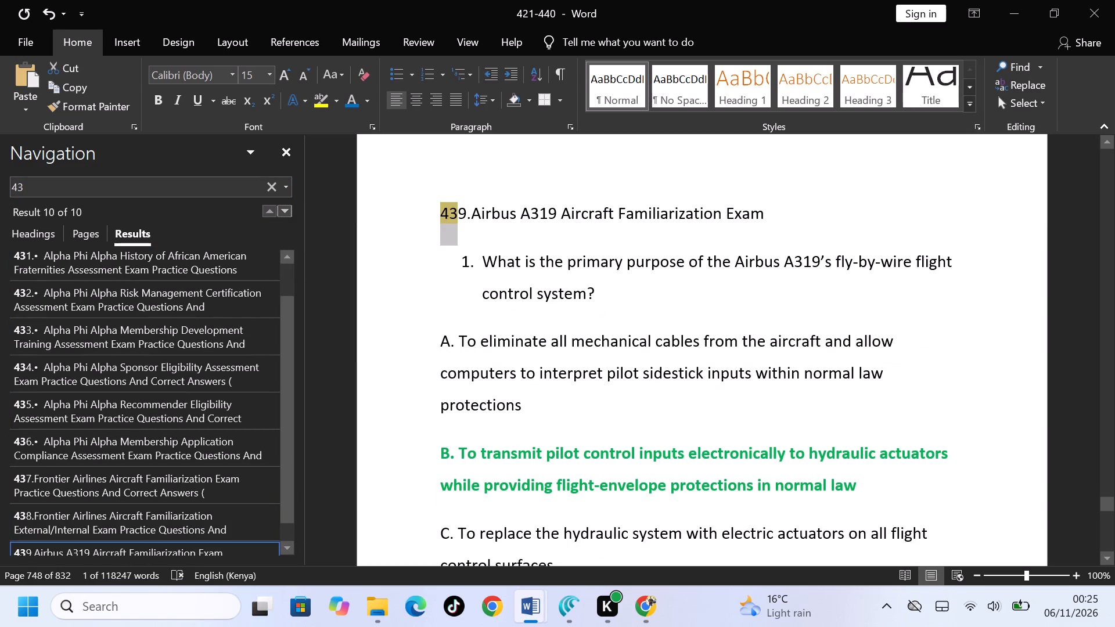
pyautogui.doubleClick(740, 218)
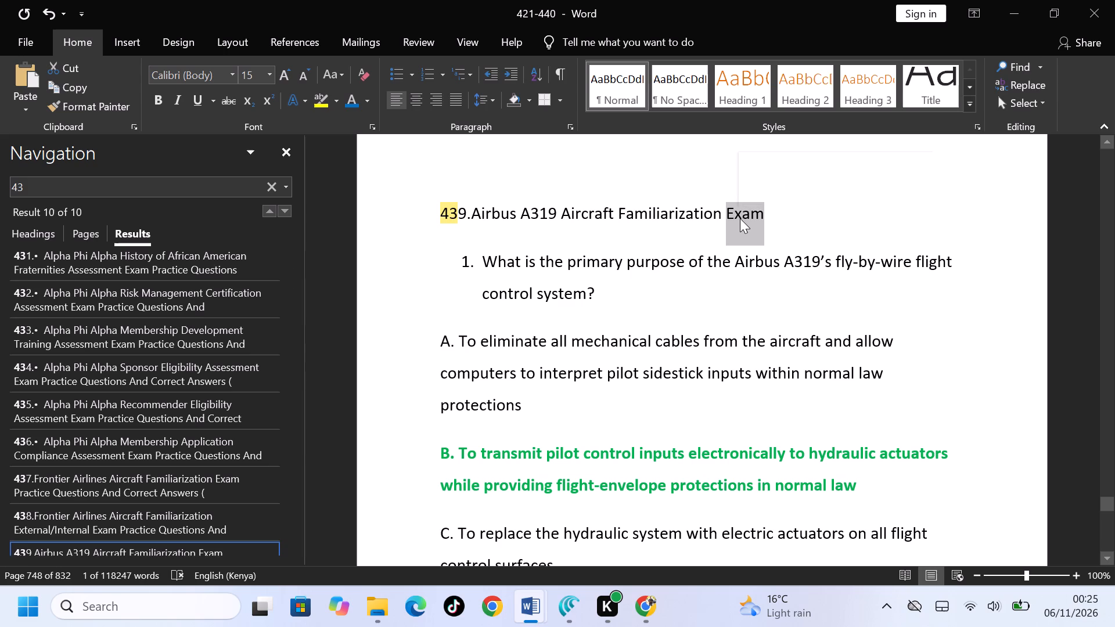
pyautogui.hotkey('ctrl', 'v')
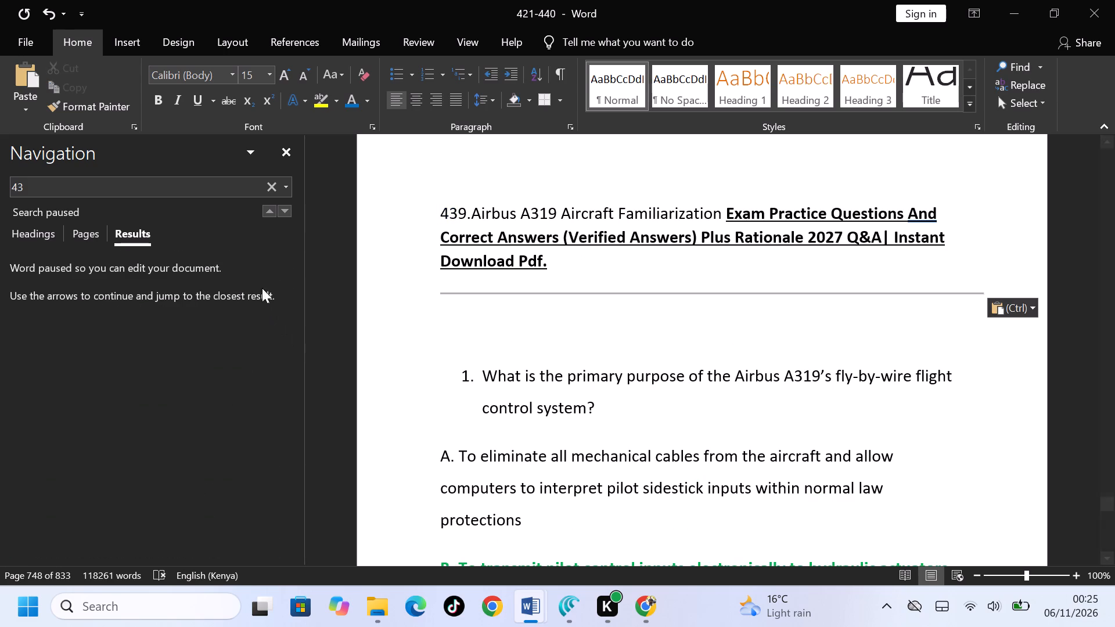
# Format the whole 438 Frontier Airlines External/Internal title as 28 pt, bold, underlined and blue.
pyautogui.click(213, 190)
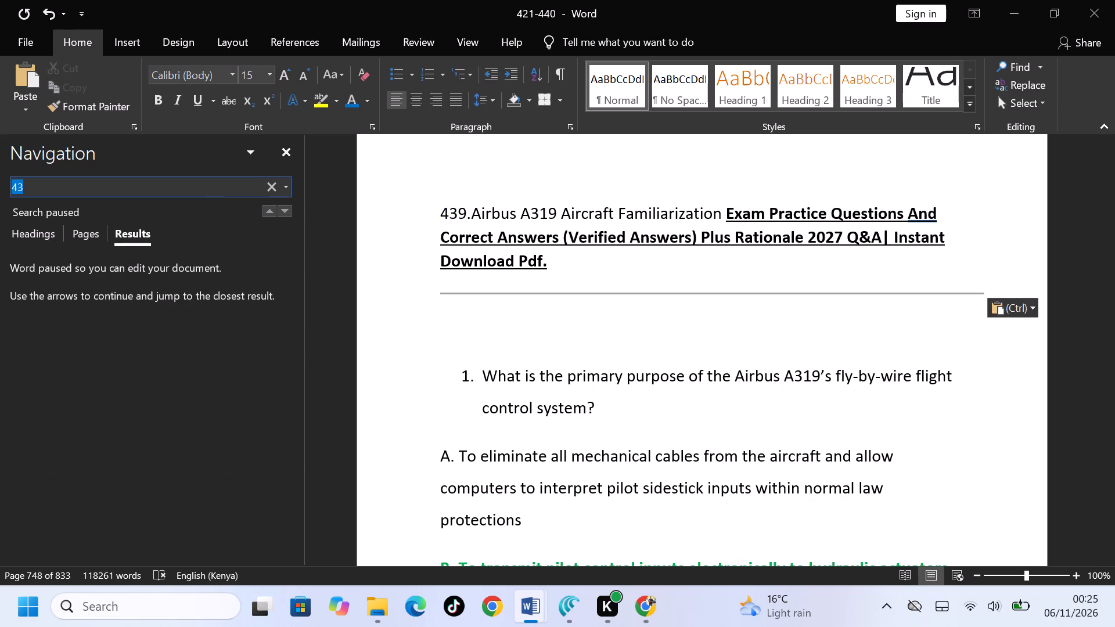
pyautogui.click(270, 210)
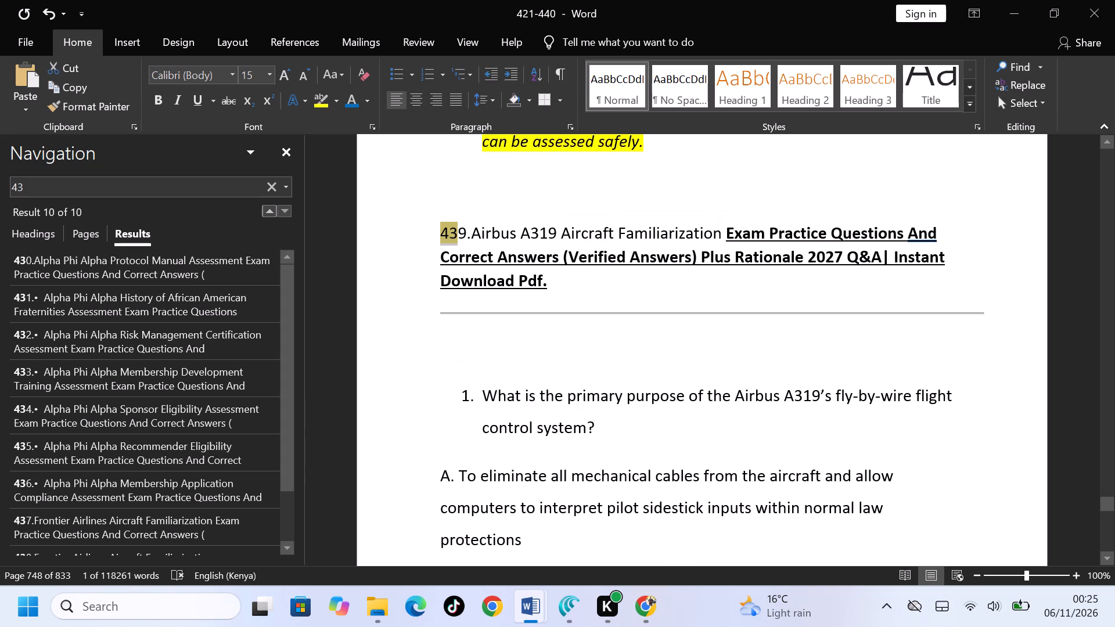
pyautogui.click(564, 287)
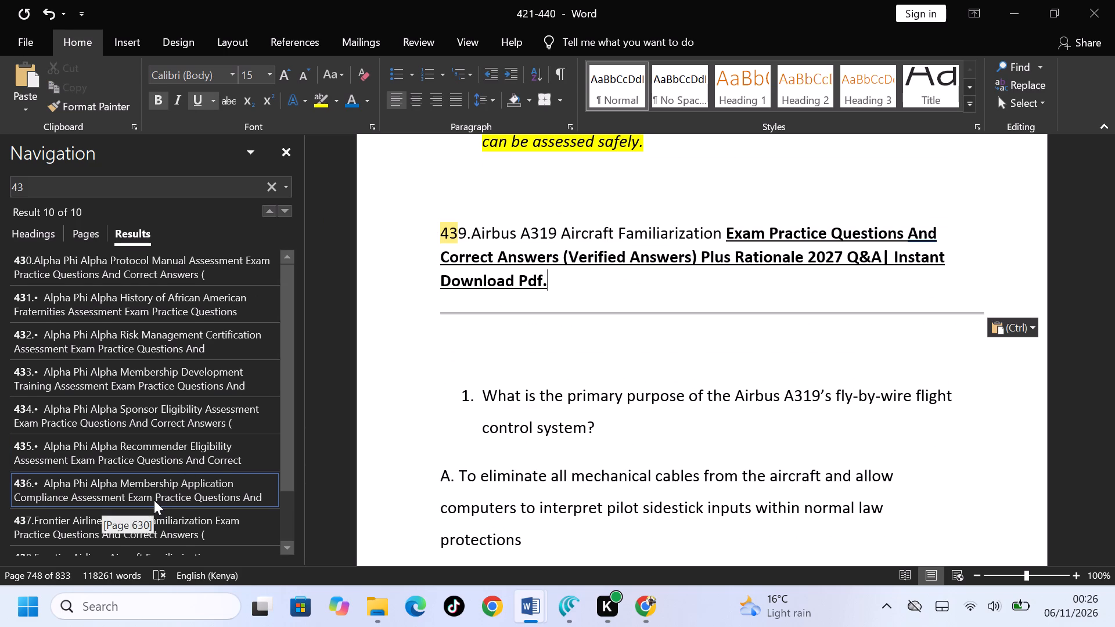
pyautogui.scroll(-1, 154, 500)
pyautogui.click(152, 491)
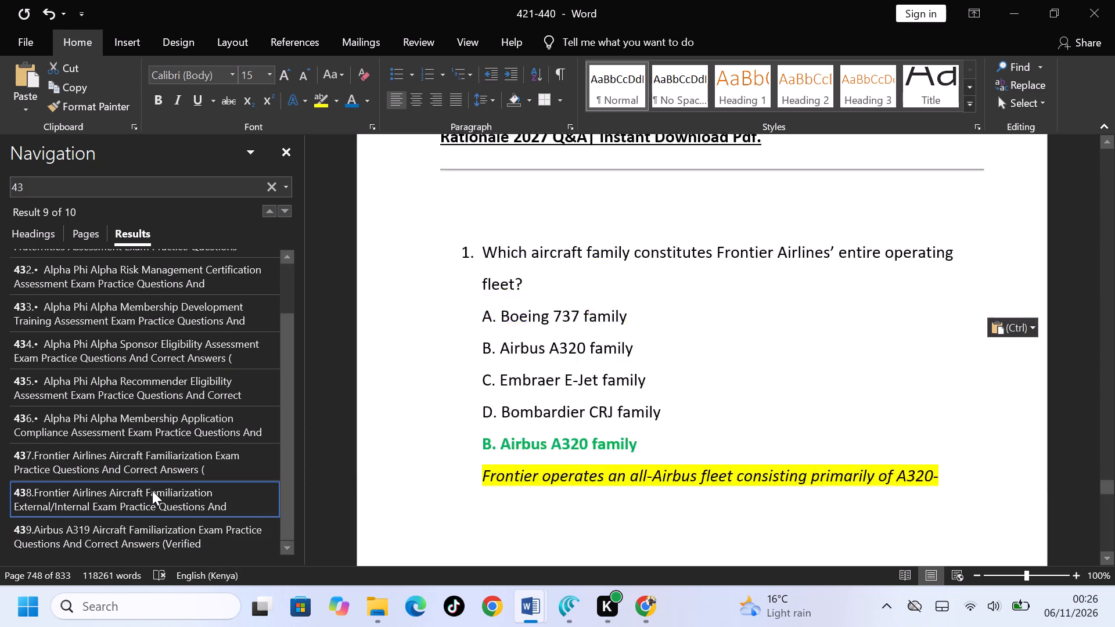
pyautogui.click(793, 286)
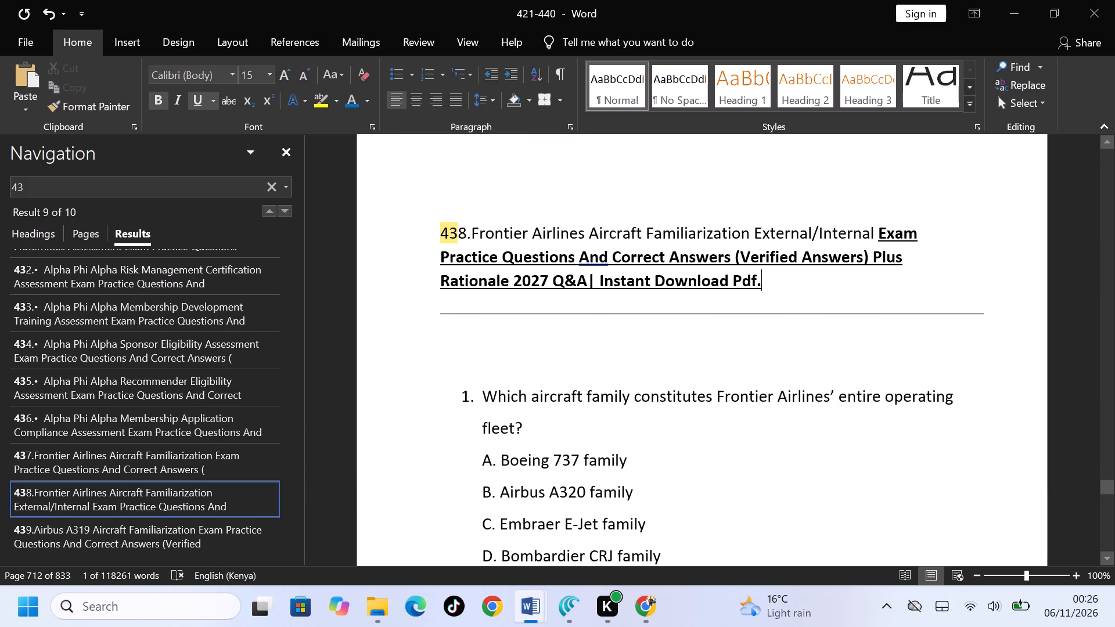
pyautogui.moveTo(793, 286); pyautogui.dragTo(384, 230)
pyautogui.hscroll(-1, 705, 302)
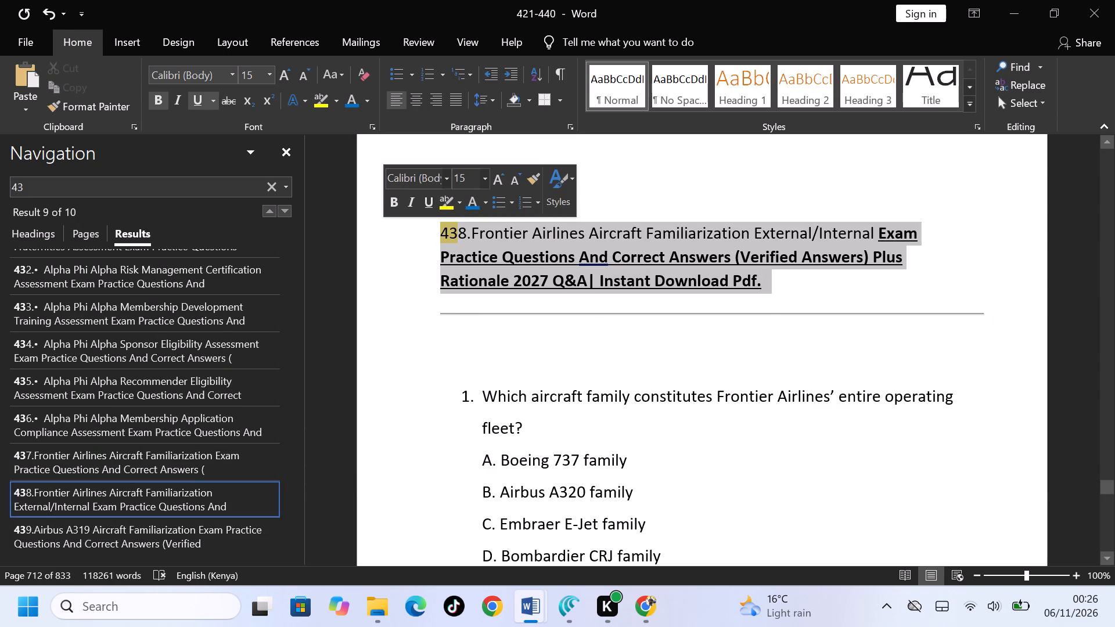
pyautogui.hotkey('ctrl', 'shift', '.')
pyautogui.hotkey('ctrl', 'shift', '.')
pyautogui.hotkey('ctrl', 'shift', '.')
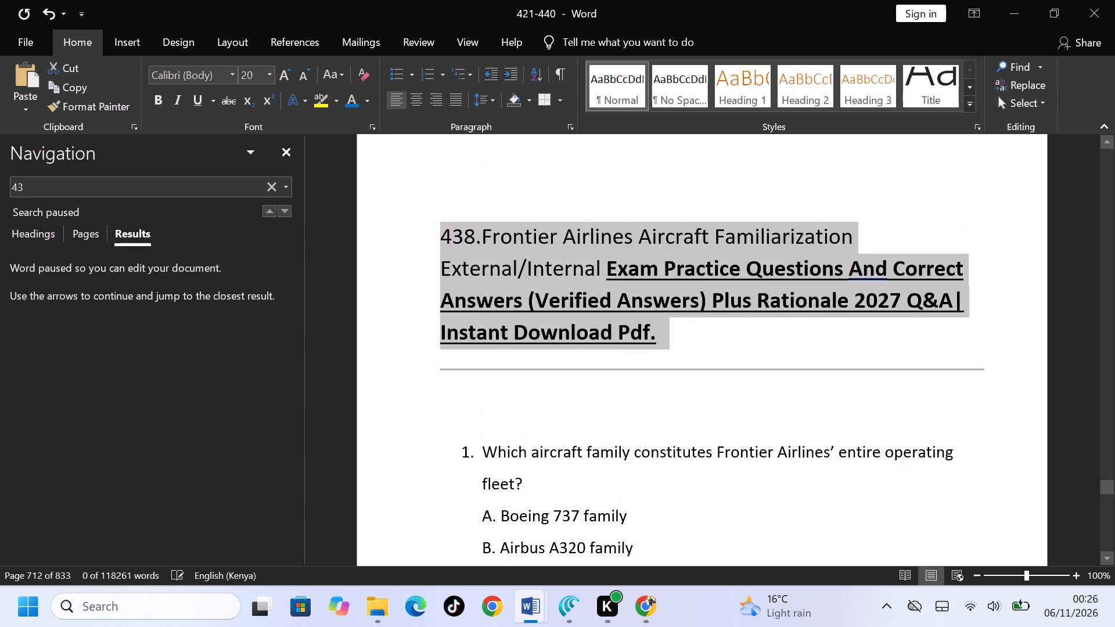
pyautogui.hotkey('ctrl', 'shift', '.')
pyautogui.hotkey('ctrl', 'shift', '.')
pyautogui.hotkey('ctrl', 'shift', '.')
pyautogui.hotkey('ctrl', 'shift', '.')
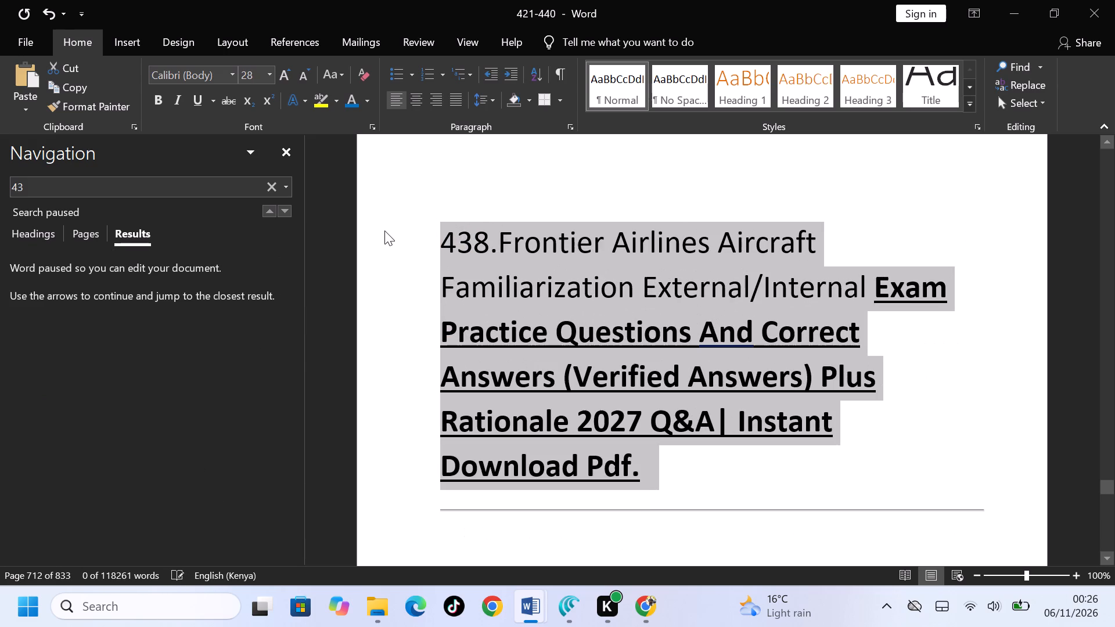
pyautogui.hotkey('ctrl', 'b')
pyautogui.hotkey('ctrl', 'u')
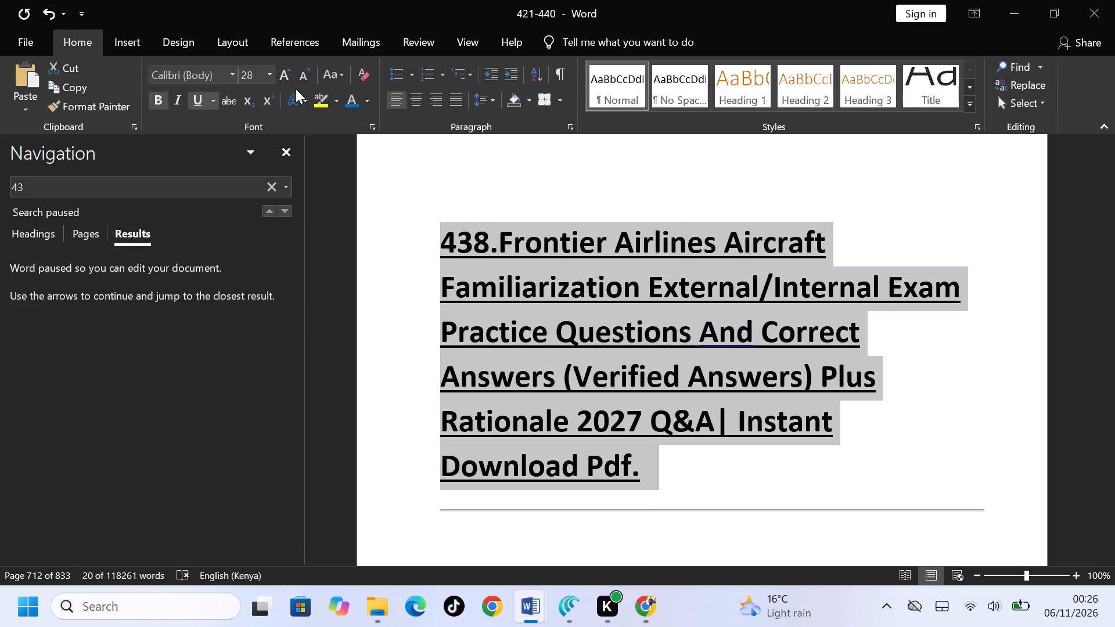
pyautogui.click(345, 101)
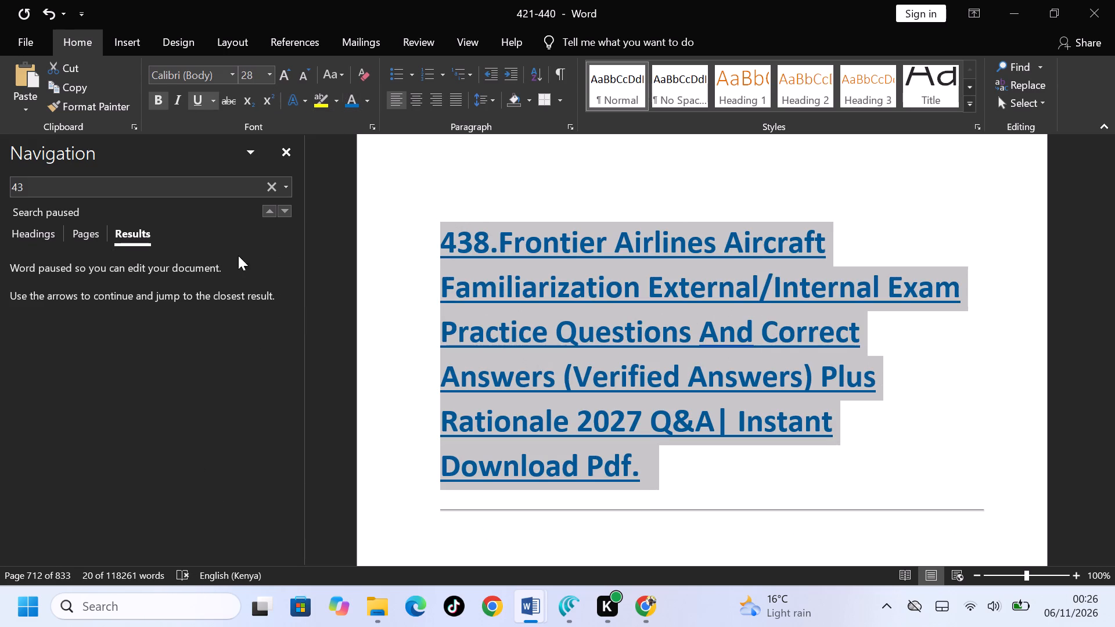
# Format the whole 439 Airbus A319 Aircraft Familiarization title as 28 pt, bold, underlined and blue.
pyautogui.click(282, 209)
pyautogui.click(282, 209)
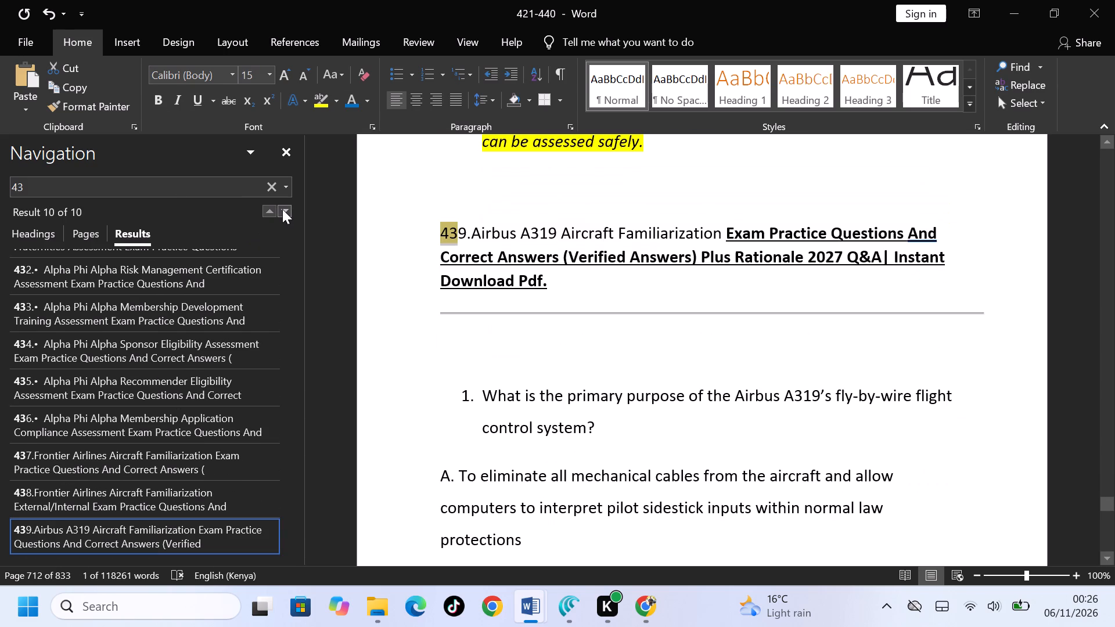
pyautogui.click(585, 287)
pyautogui.moveTo(585, 287); pyautogui.dragTo(380, 235)
pyautogui.hscroll(-1, 573, 287)
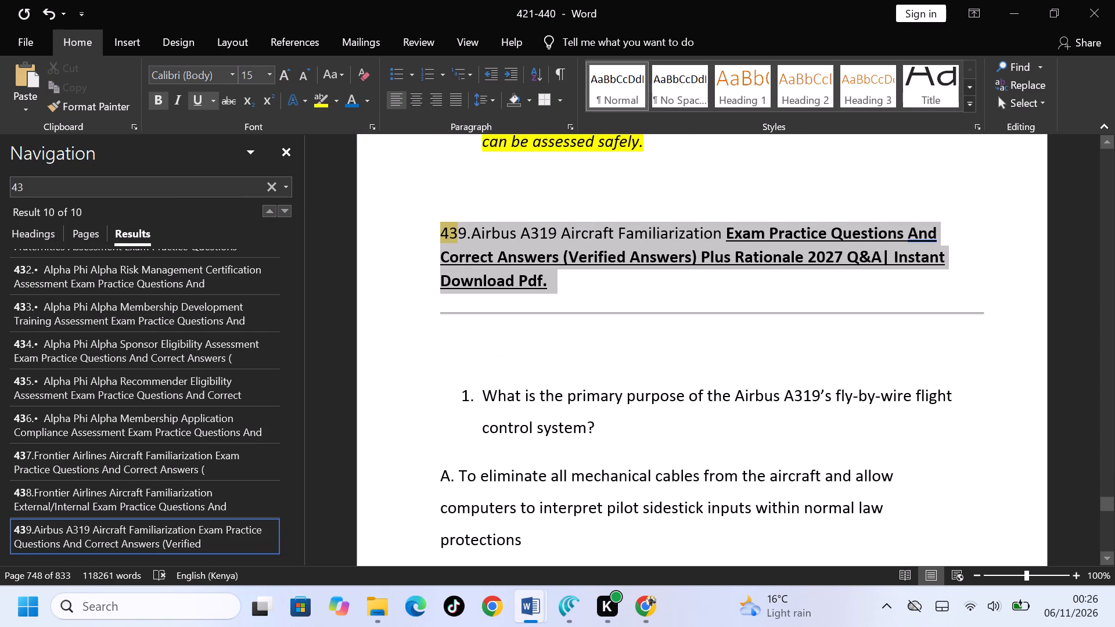
pyautogui.hscroll(-1, 380, 235)
pyautogui.moveTo(380, 235); pyautogui.dragTo(380, 233)
pyautogui.hotkey('ctrl', 'shift', '.')
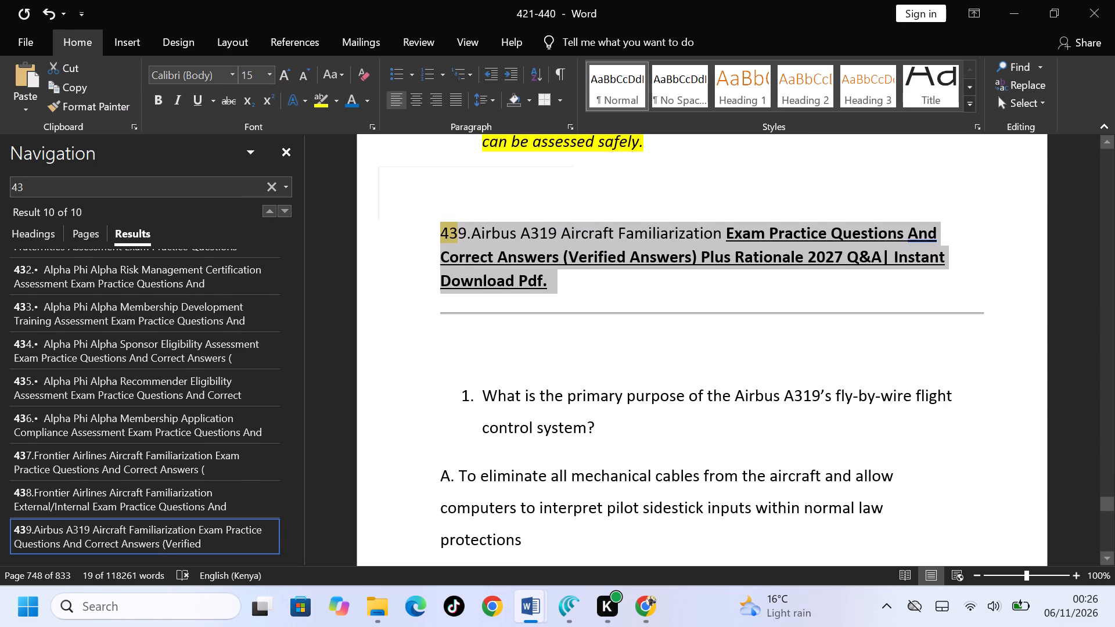
pyautogui.hotkey('ctrl', 'shift', '.')
pyautogui.hotkey('ctrl', 'shift', '.')
pyautogui.hotkey('ctrl', 'shift', '.')
pyautogui.hotkey('ctrl', 'shift', '.')
pyautogui.hotkey('ctrl', 'shift', '.')
pyautogui.hotkey('ctrl', 'shift', '.')
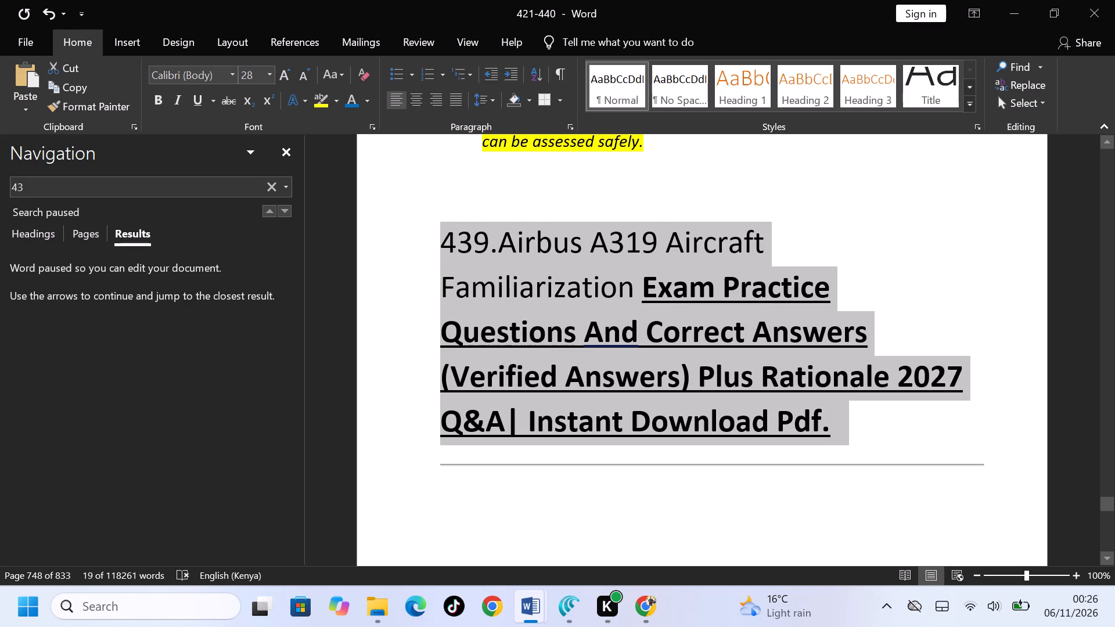
pyautogui.hotkey('ctrl', 'b')
pyautogui.hotkey('ctrl', 'u')
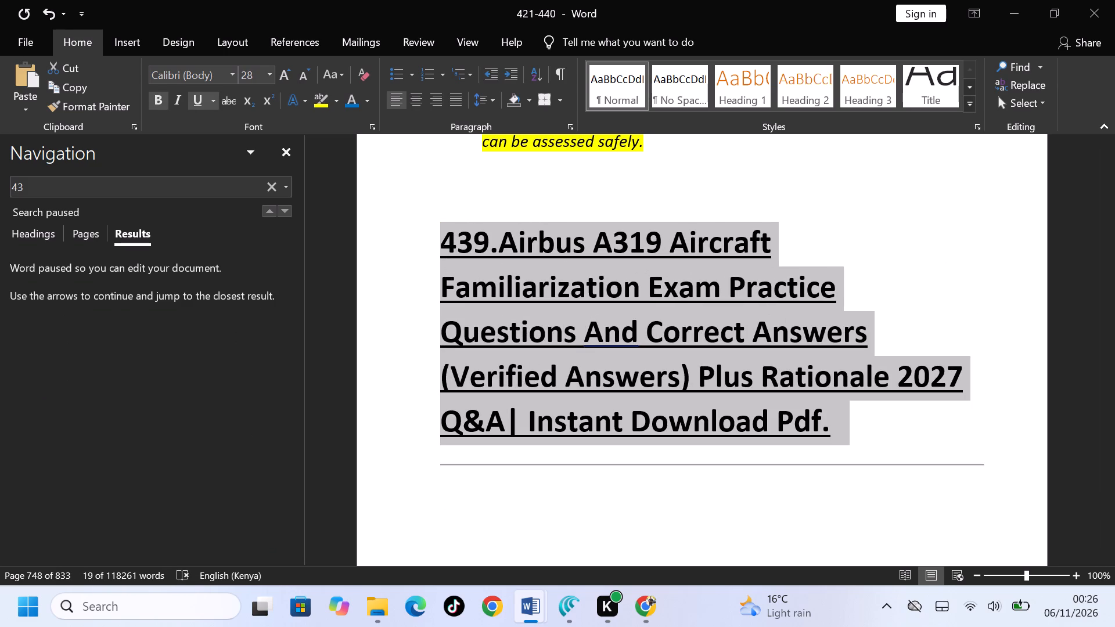
pyautogui.click(351, 106)
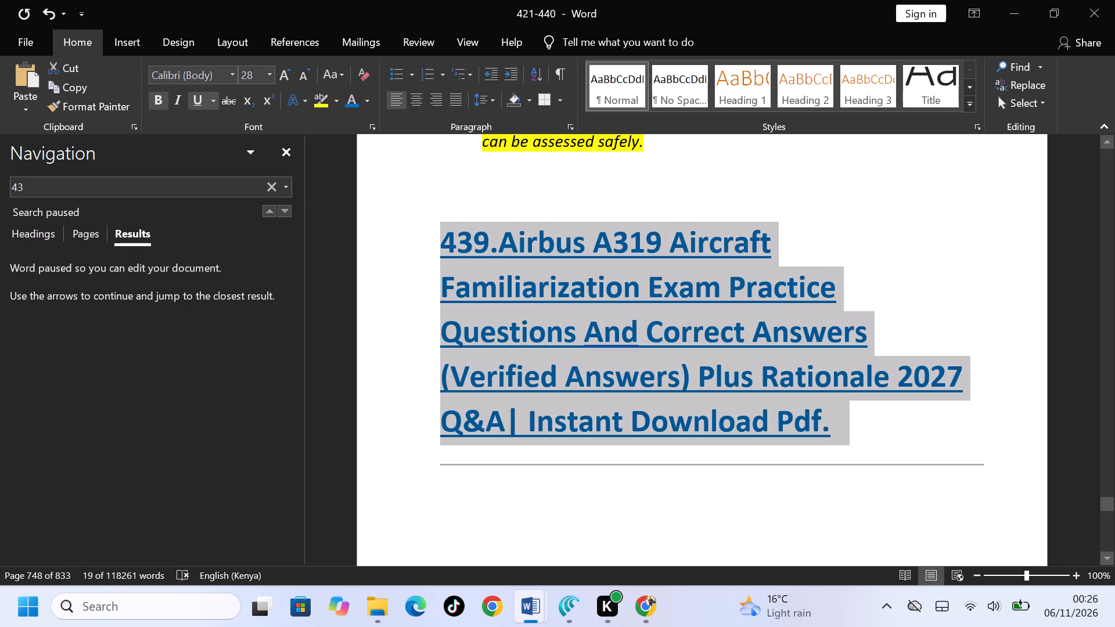
# Find the 440 Airbus A320 title by searching for 44 and replace its word Exam with the copied title ending and divider line.
pyautogui.click(289, 209)
pyautogui.click(289, 209)
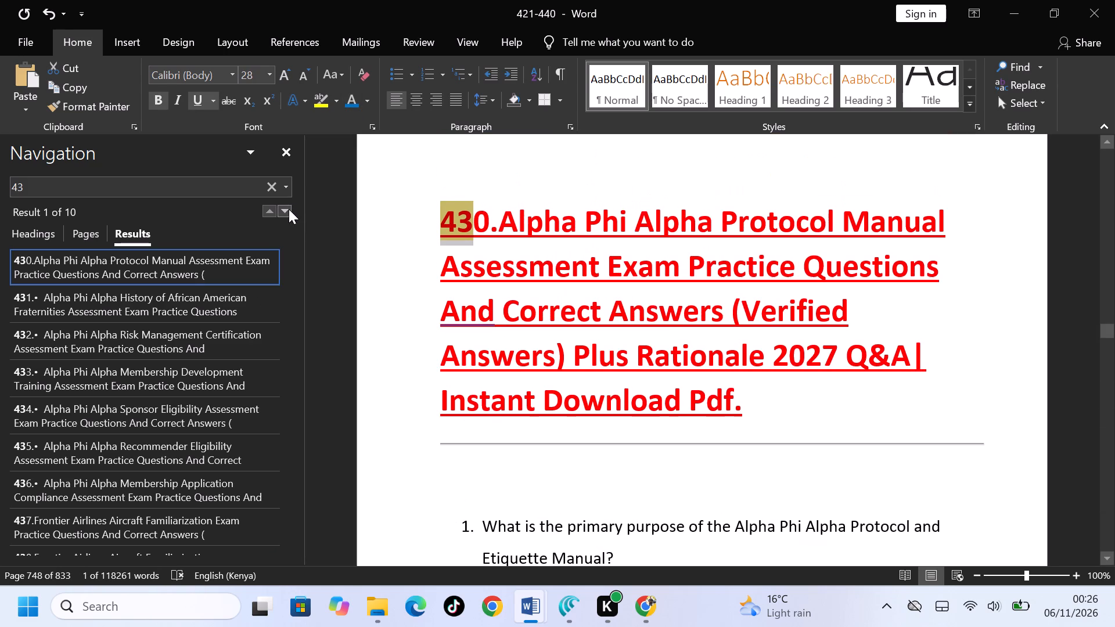
pyautogui.click(268, 206)
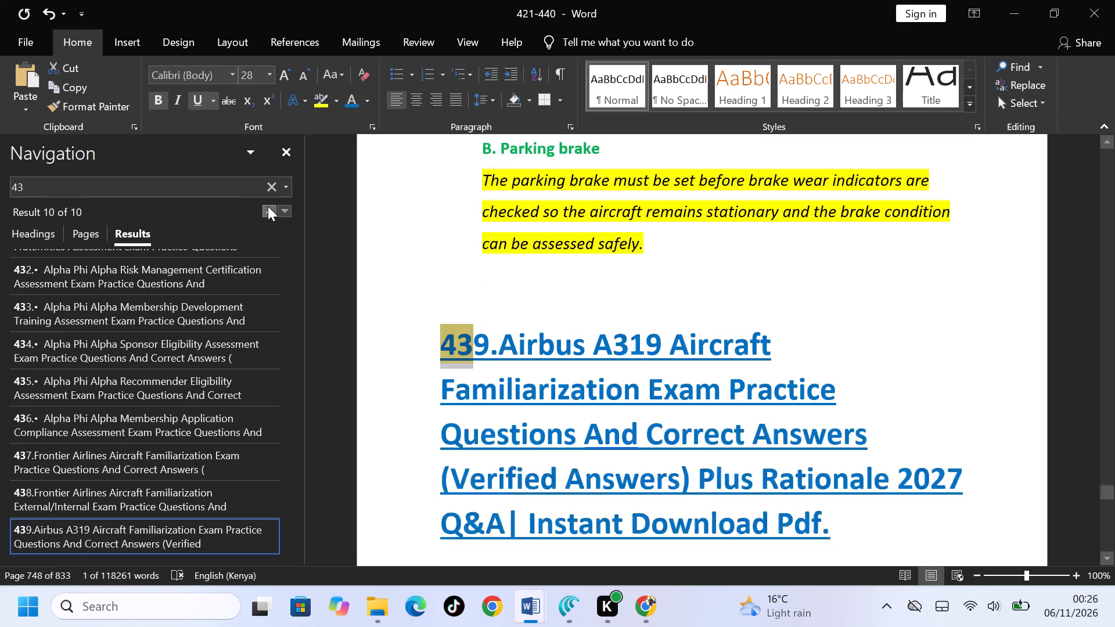
pyautogui.click(191, 188)
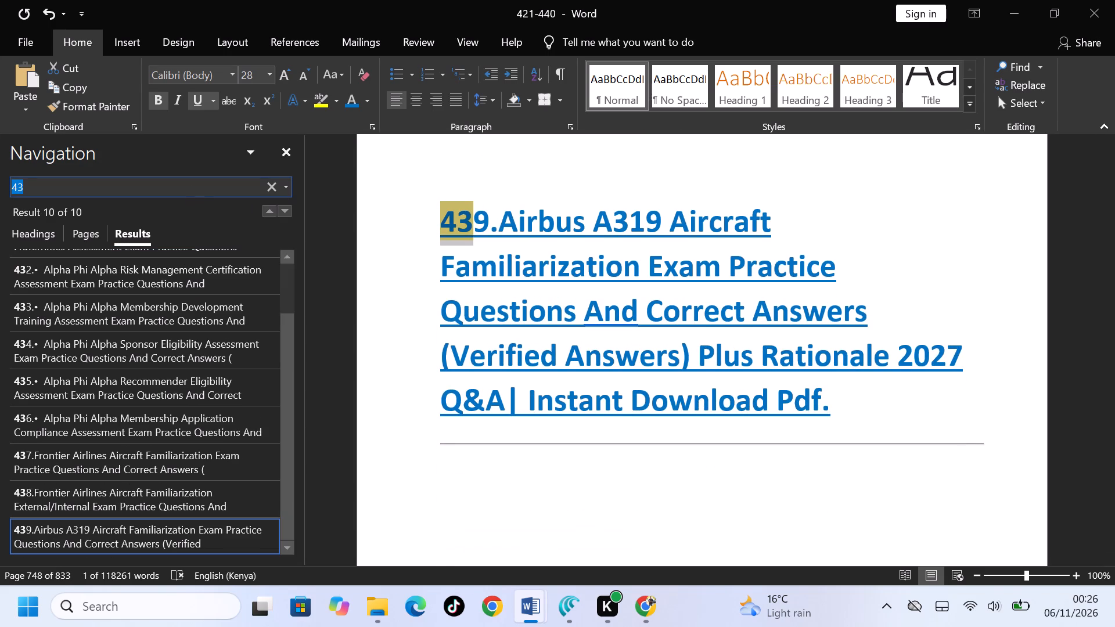
pyautogui.write('44')
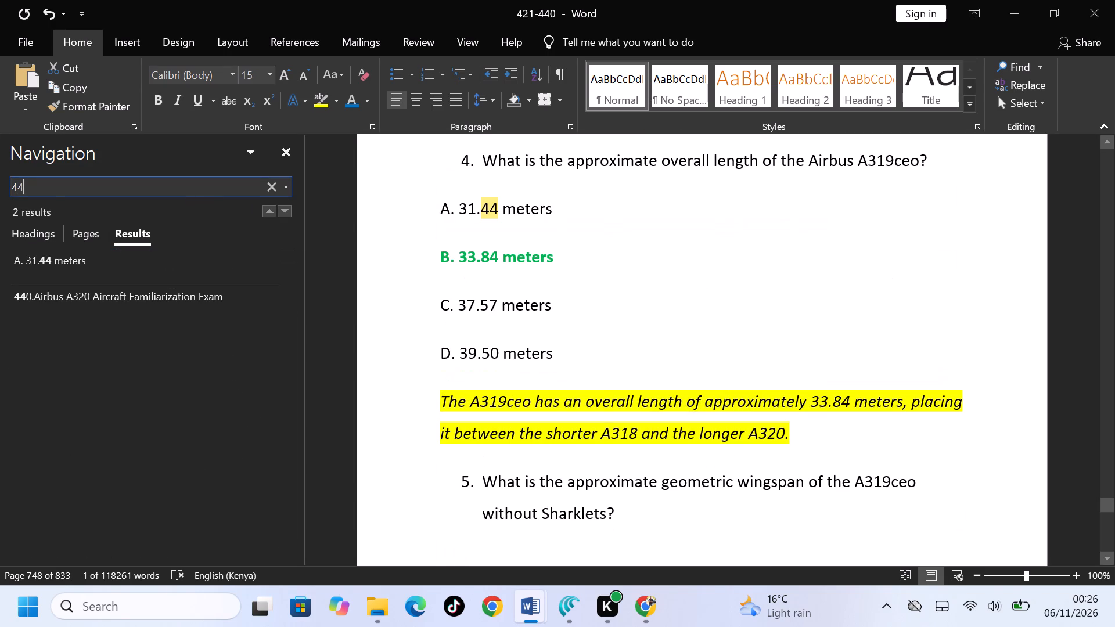
pyautogui.click(243, 311)
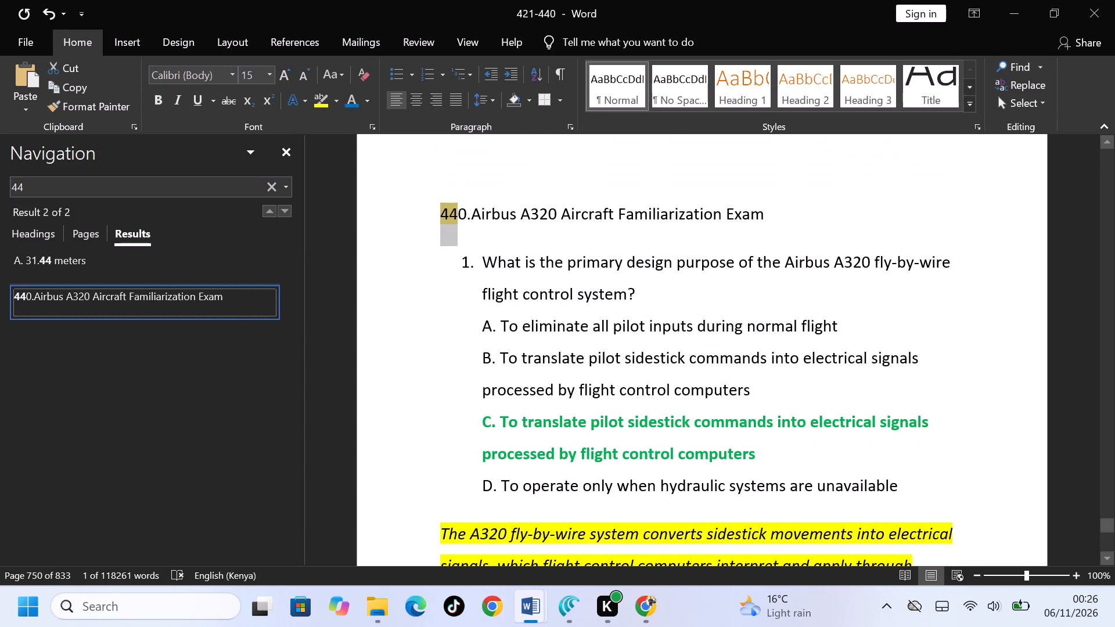
pyautogui.doubleClick(740, 213)
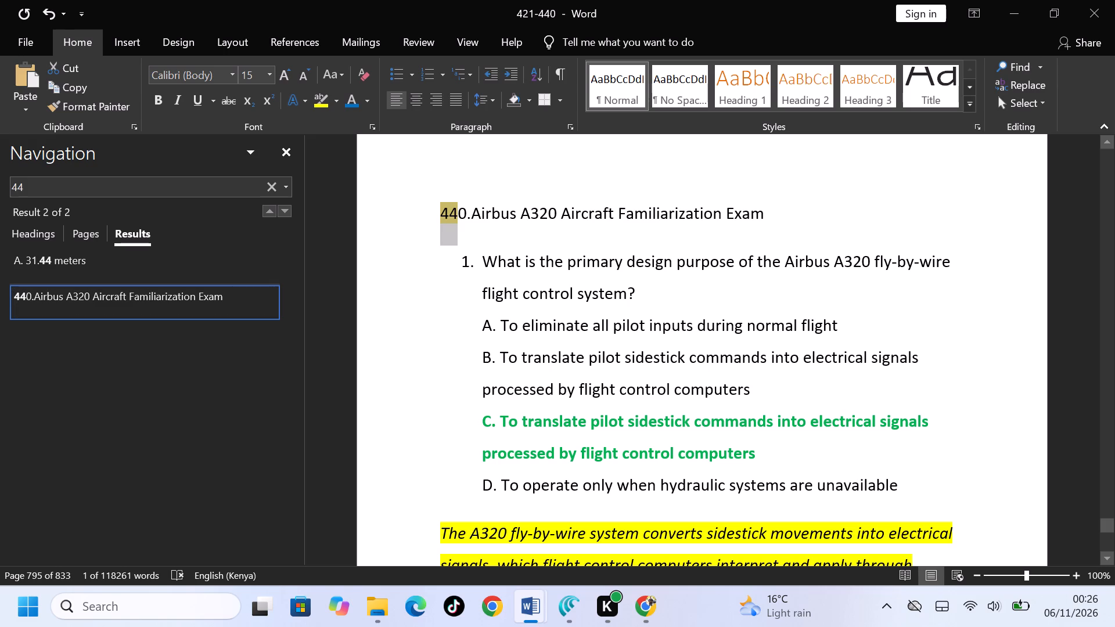
pyautogui.hotkey('ctrl', 'v')
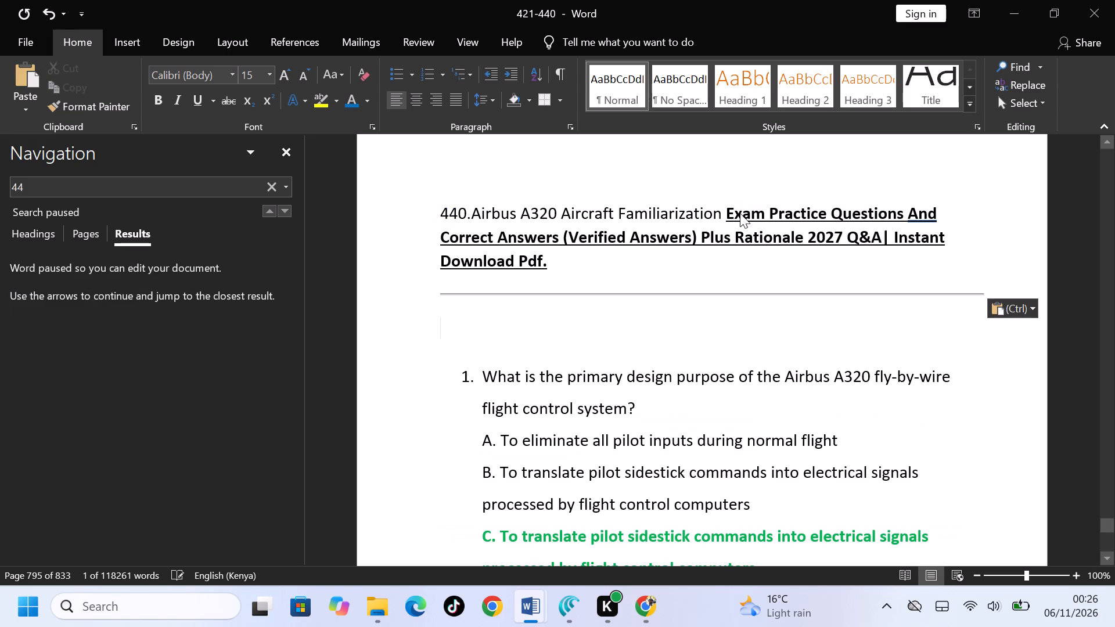
# Format the whole 440 Airbus A320 Aircraft Familiarization title as 28 pt, bold, underlined and blue.
pyautogui.click(585, 257)
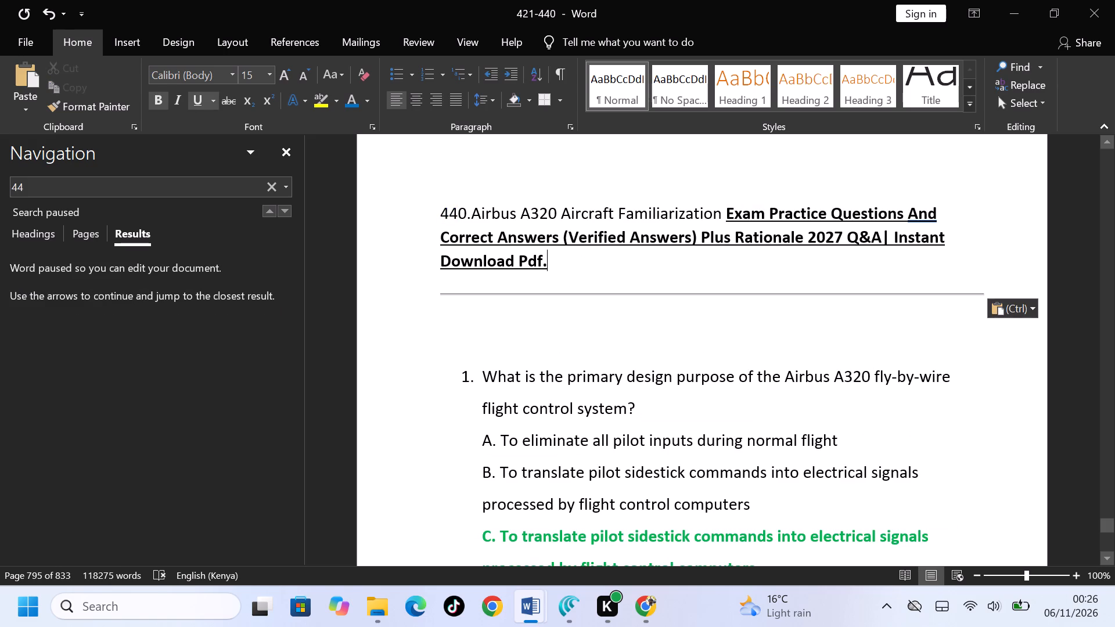
pyautogui.moveTo(585, 257); pyautogui.dragTo(396, 223)
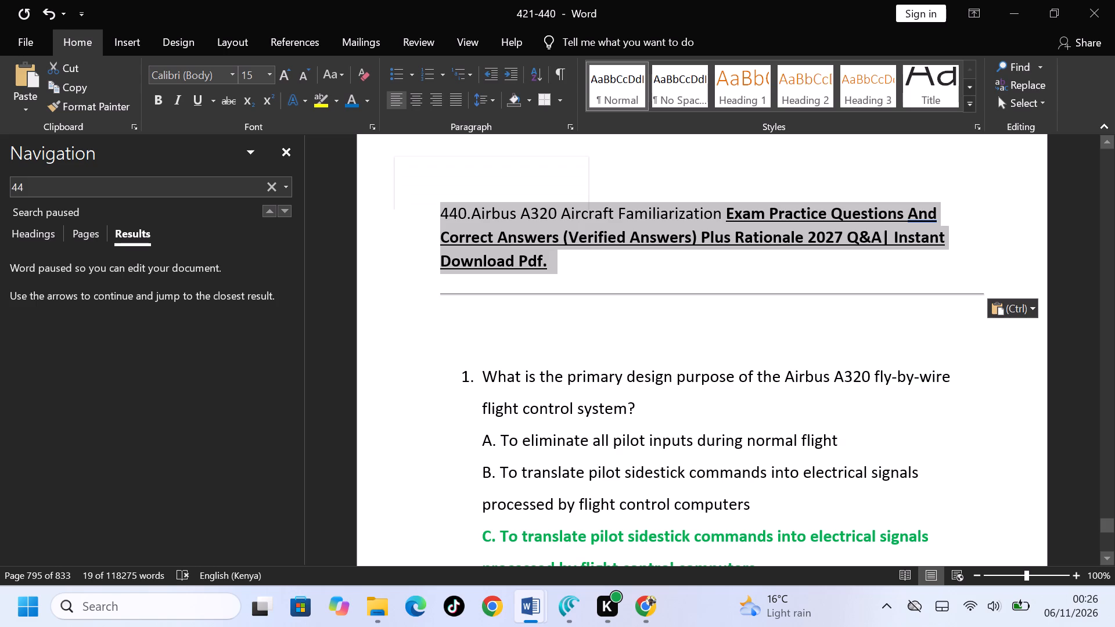
pyautogui.hotkey('ctrl', 'shift', '.')
pyautogui.hotkey('ctrl', 'shift', '.')
pyautogui.hotkey('ctrl', 'shift', '.')
pyautogui.hotkey('ctrl', 'shift', '.')
pyautogui.hotkey('ctrl', 'shift', '.')
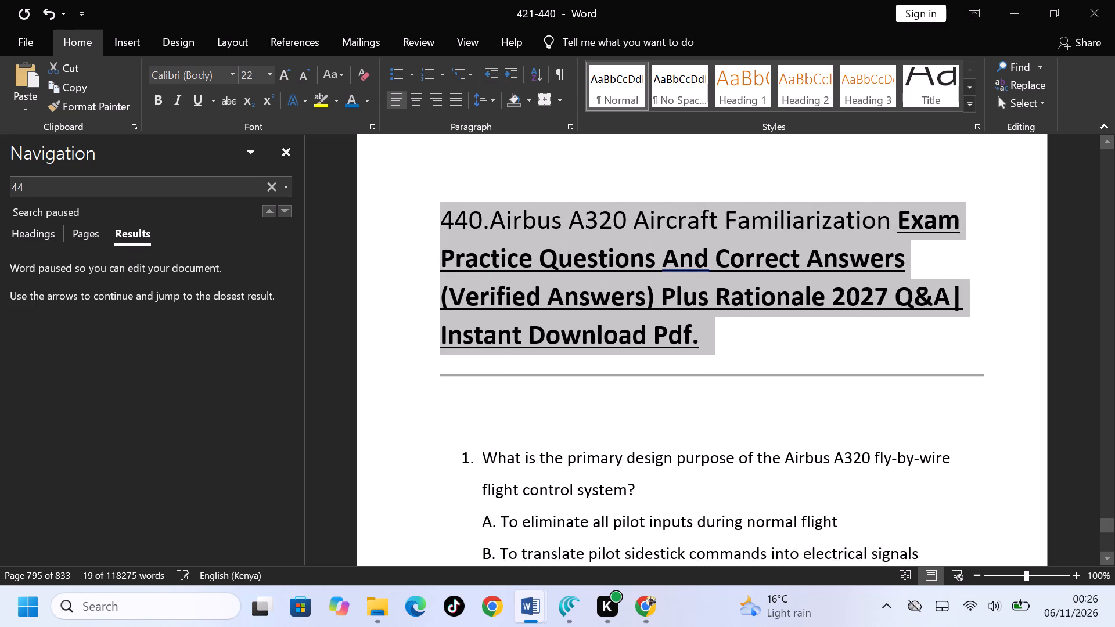
pyautogui.hotkey('ctrl', 'shift', '.')
pyautogui.hotkey('ctrl', 'shift', '.')
pyautogui.hotkey('ctrl', 'b')
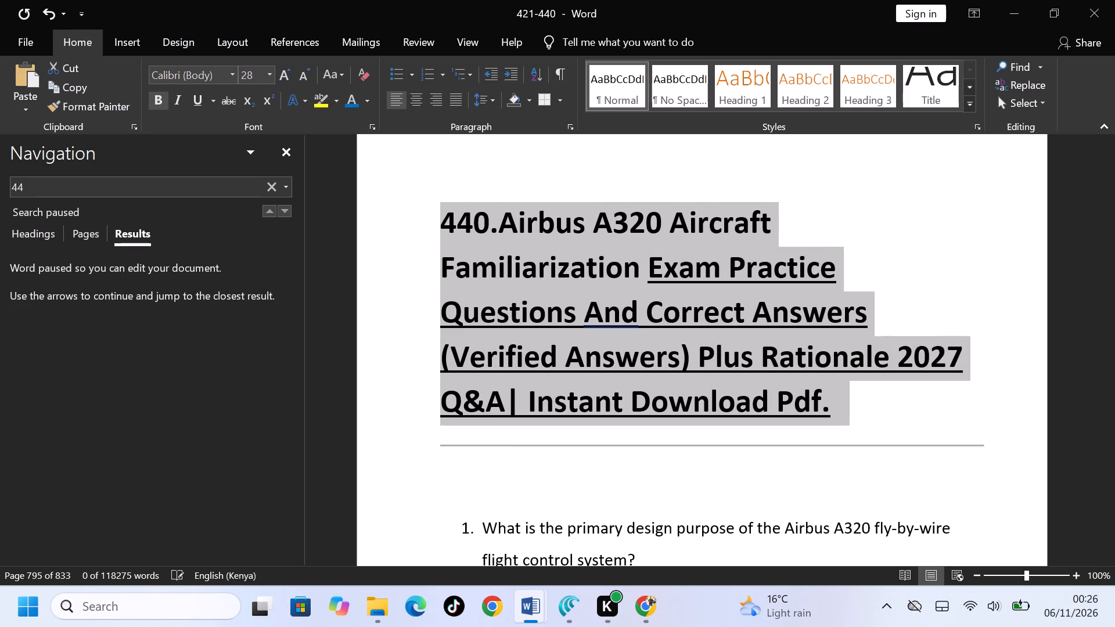
pyautogui.hotkey('ctrl', 'u')
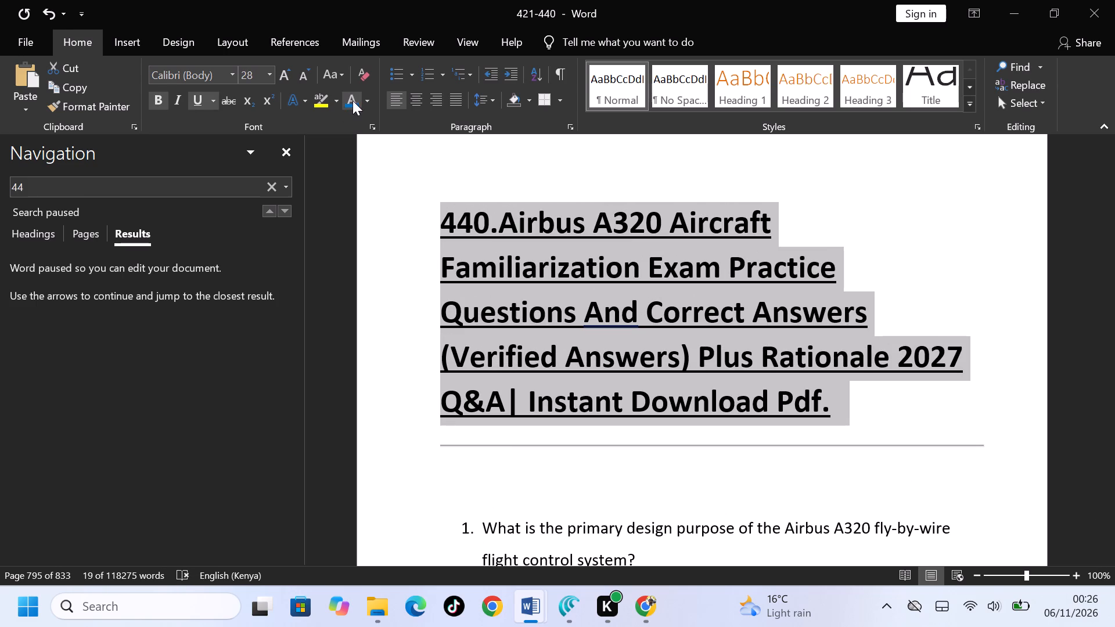
pyautogui.click(352, 102)
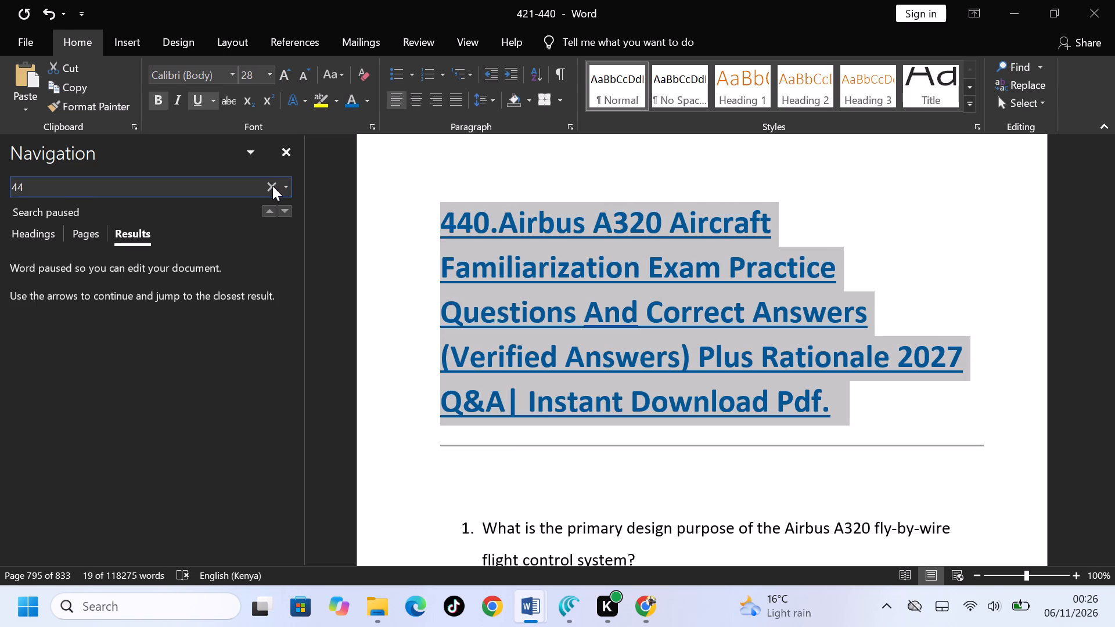
# Move the entire 421 Alpha Phi Alpha Ethics and Conduct exam, from its title through its last rationale, into a new blank document.
pyautogui.click(272, 186)
pyautogui.click(217, 189)
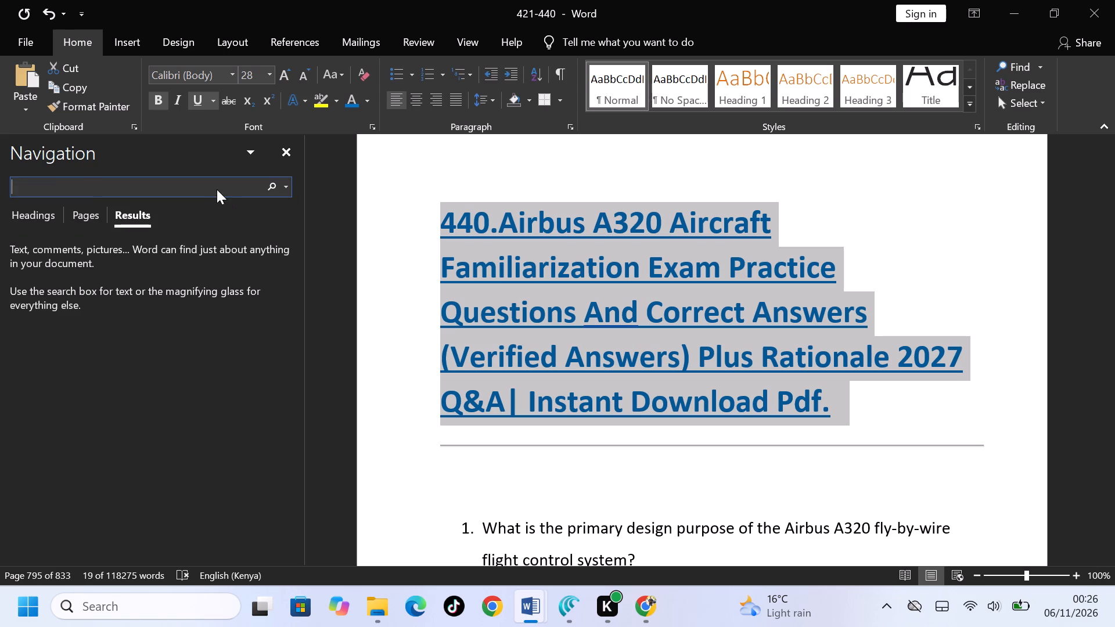
pyautogui.press('4')
pyautogui.press('2')
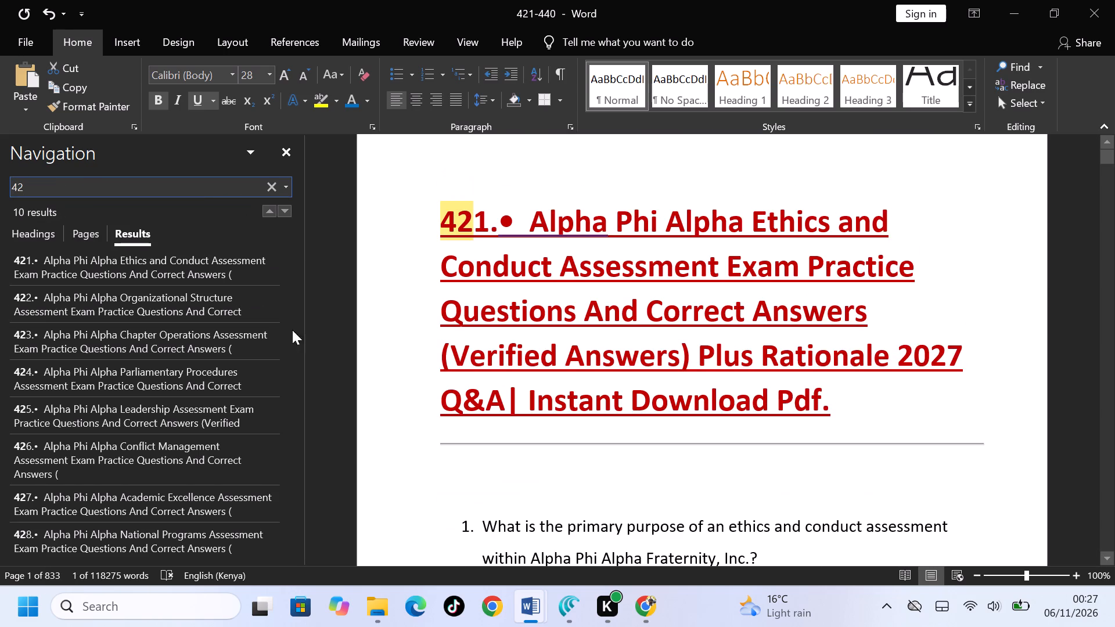
pyautogui.click(193, 325)
pyautogui.click(200, 301)
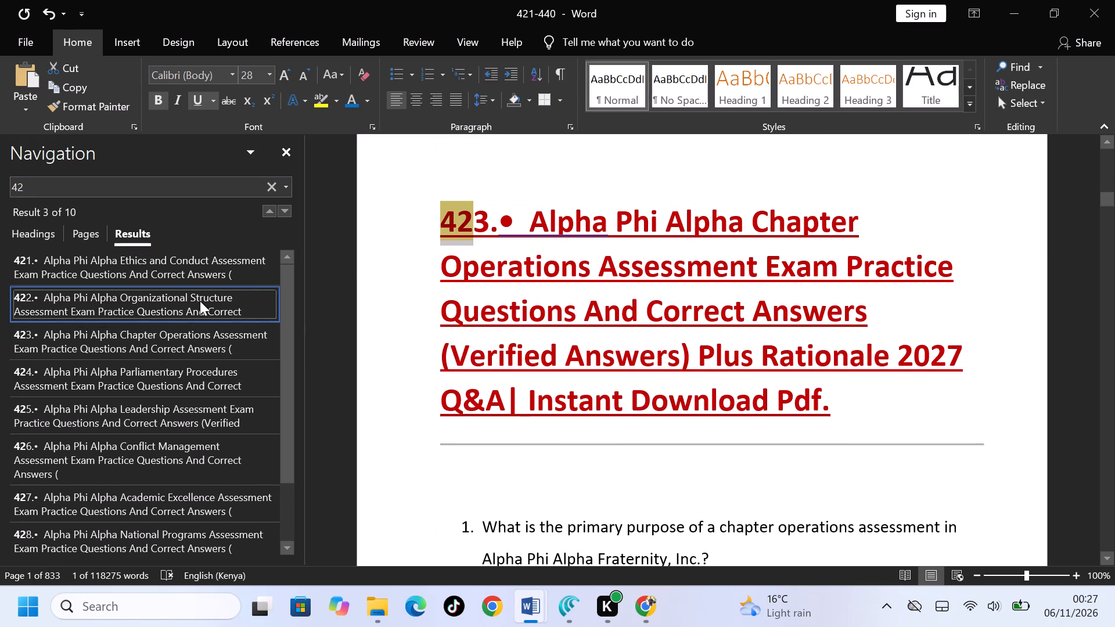
pyautogui.scroll(1, 510, 289)
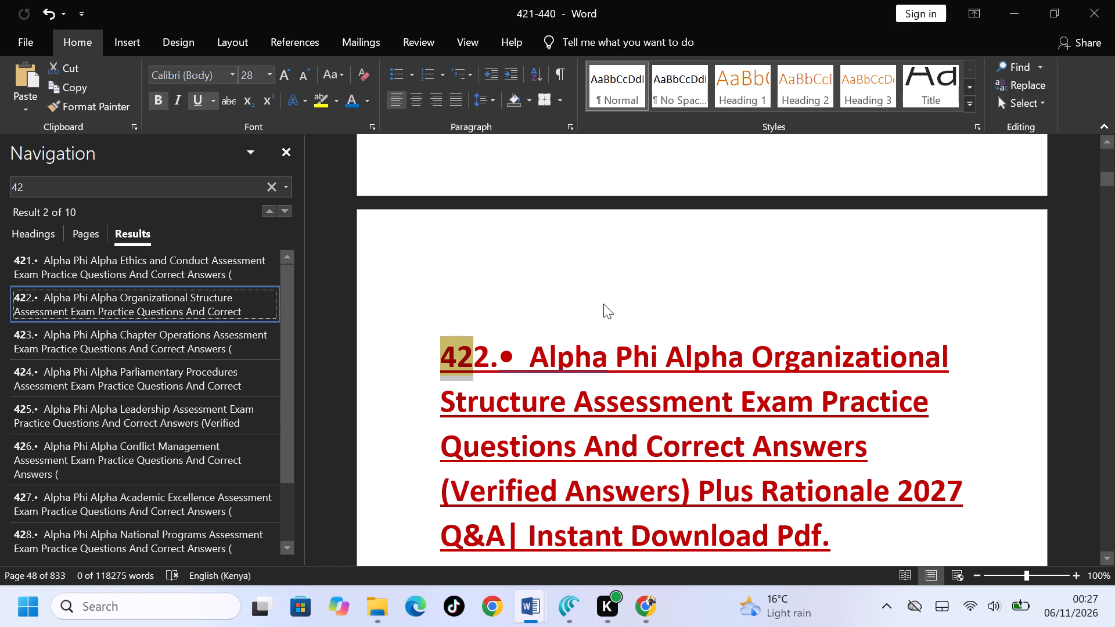
pyautogui.scroll(2, 657, 325)
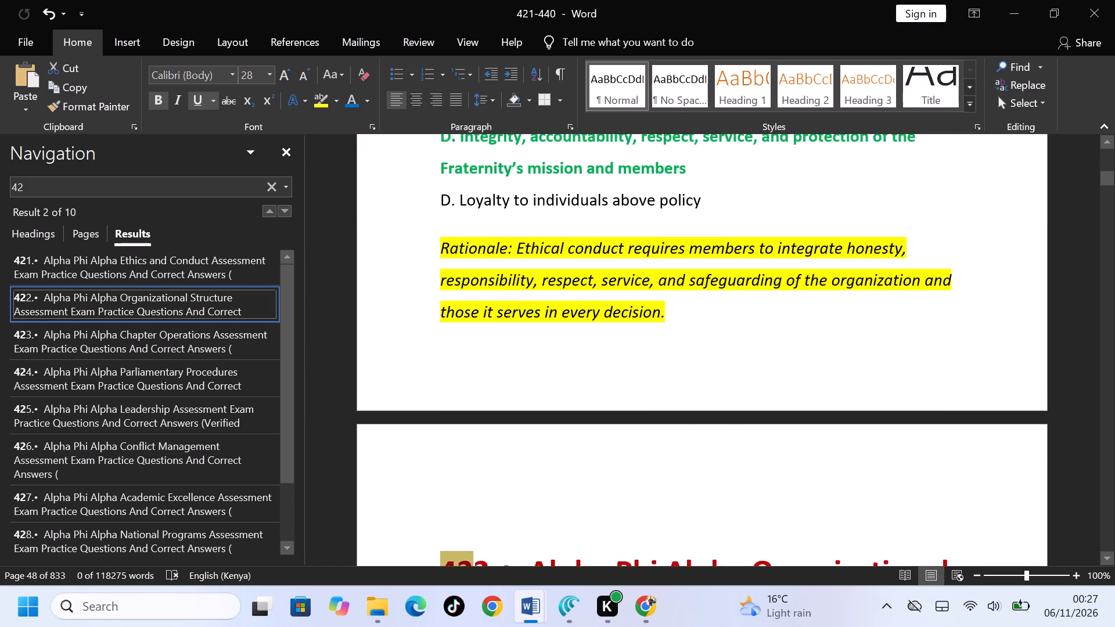
pyautogui.scroll(1, 657, 325)
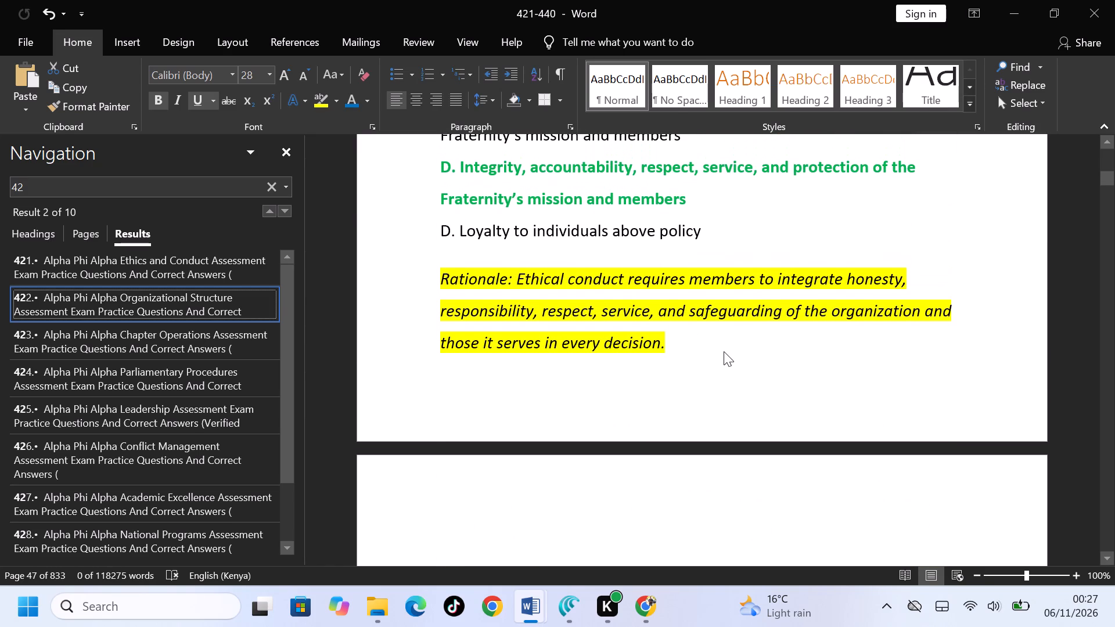
pyautogui.moveTo(724, 351); pyautogui.dragTo(431, 0)
pyautogui.scroll(-1, 534, 276)
pyautogui.scroll(-1, 536, 46)
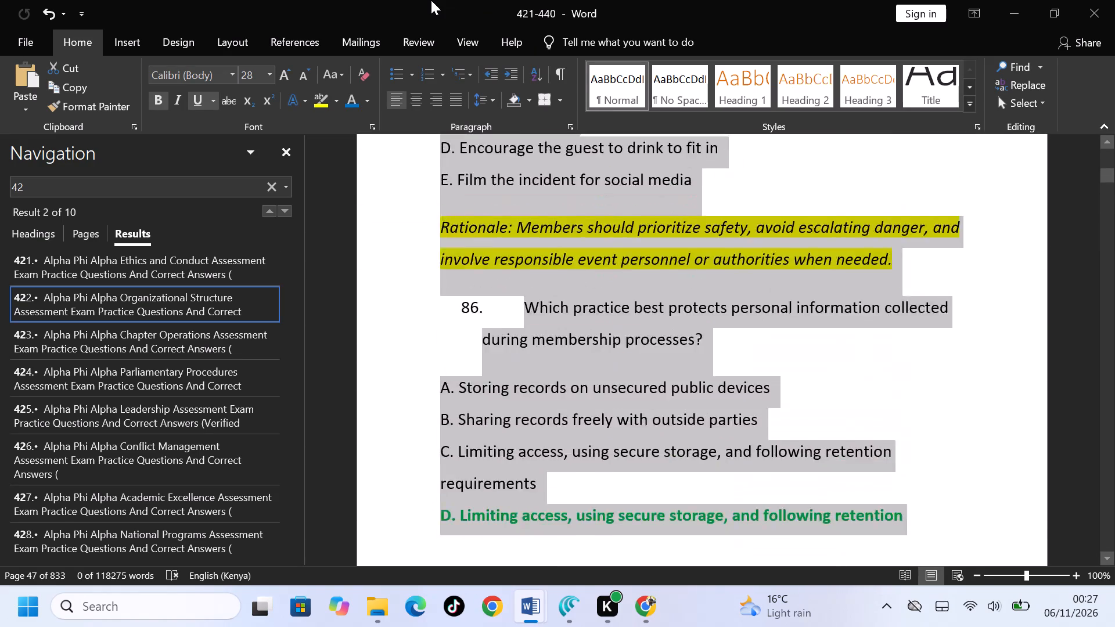
pyautogui.moveTo(431, 0); pyautogui.dragTo(423, 0)
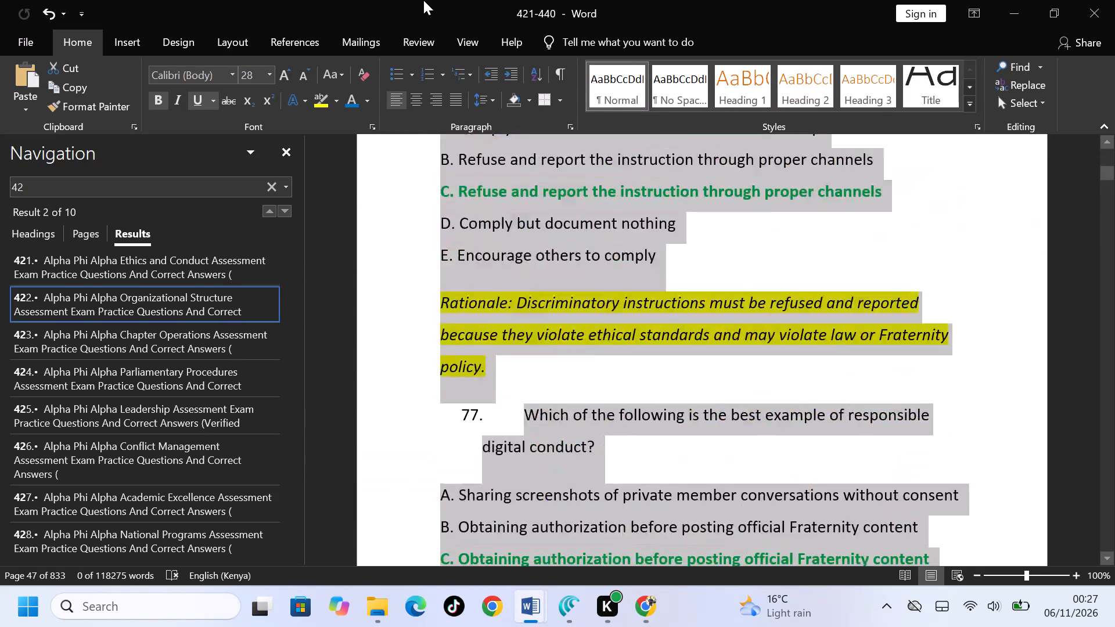
pyautogui.moveTo(423, 0); pyautogui.dragTo(429, 1)
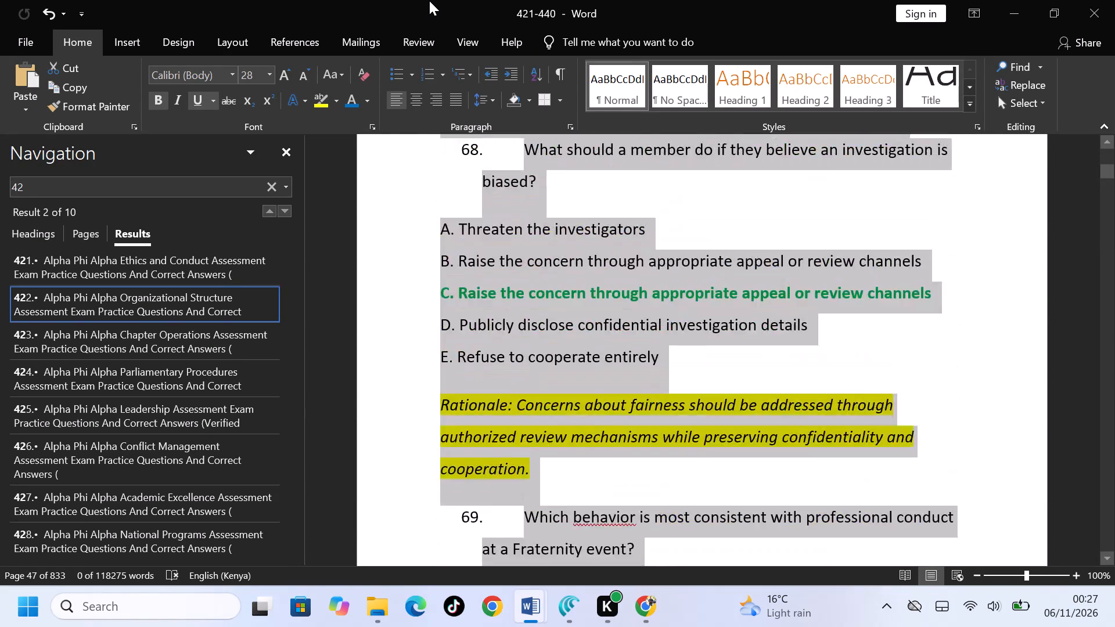
pyautogui.moveTo(429, 1); pyautogui.dragTo(428, 1)
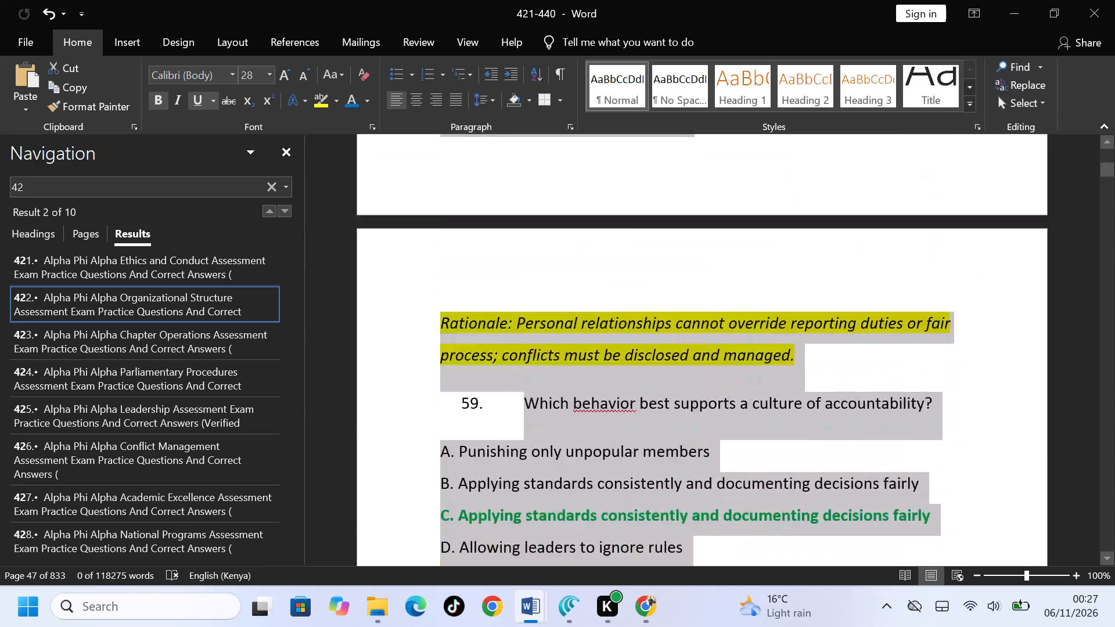
pyautogui.moveTo(428, 1); pyautogui.dragTo(426, 5)
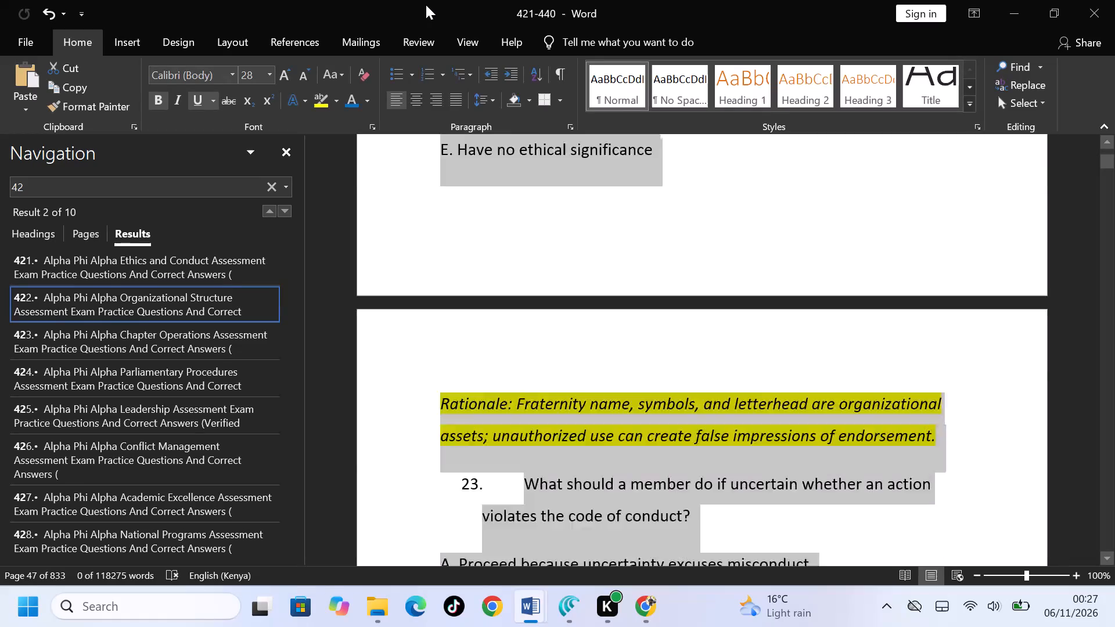
pyautogui.moveTo(426, 5); pyautogui.dragTo(425, 5)
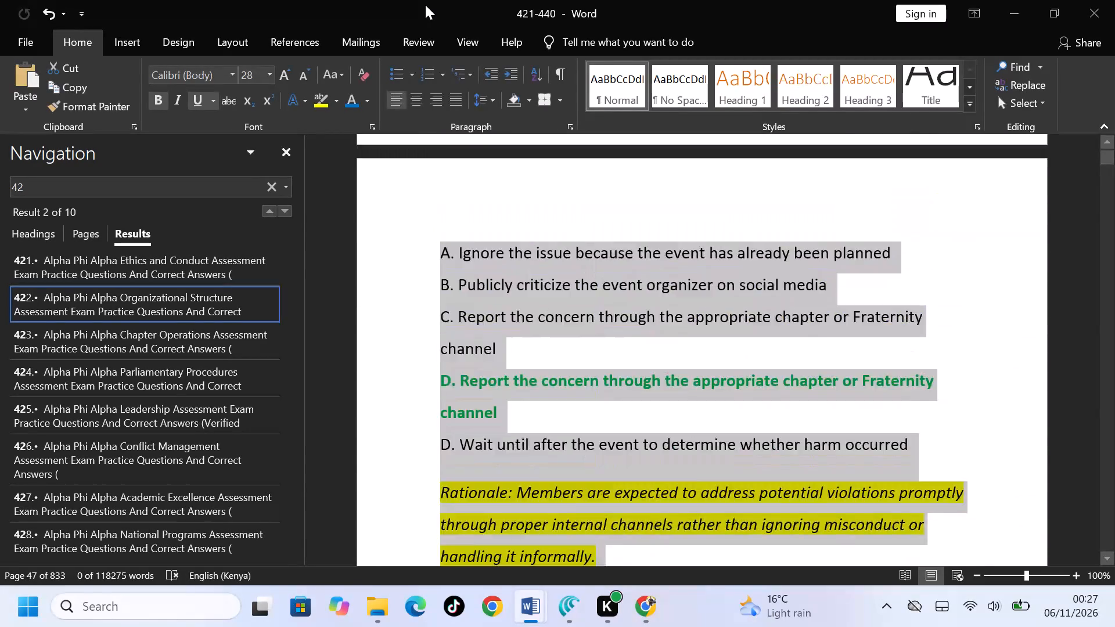
pyautogui.moveTo(425, 5); pyautogui.dragTo(417, 6)
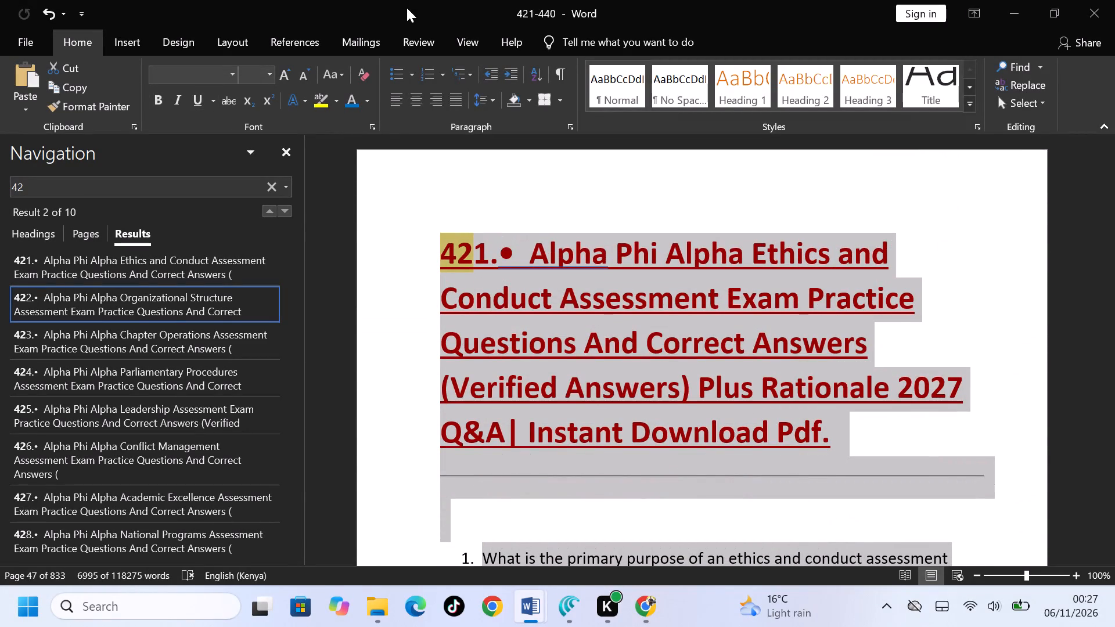
pyautogui.hotkey('ctrl', 'x')
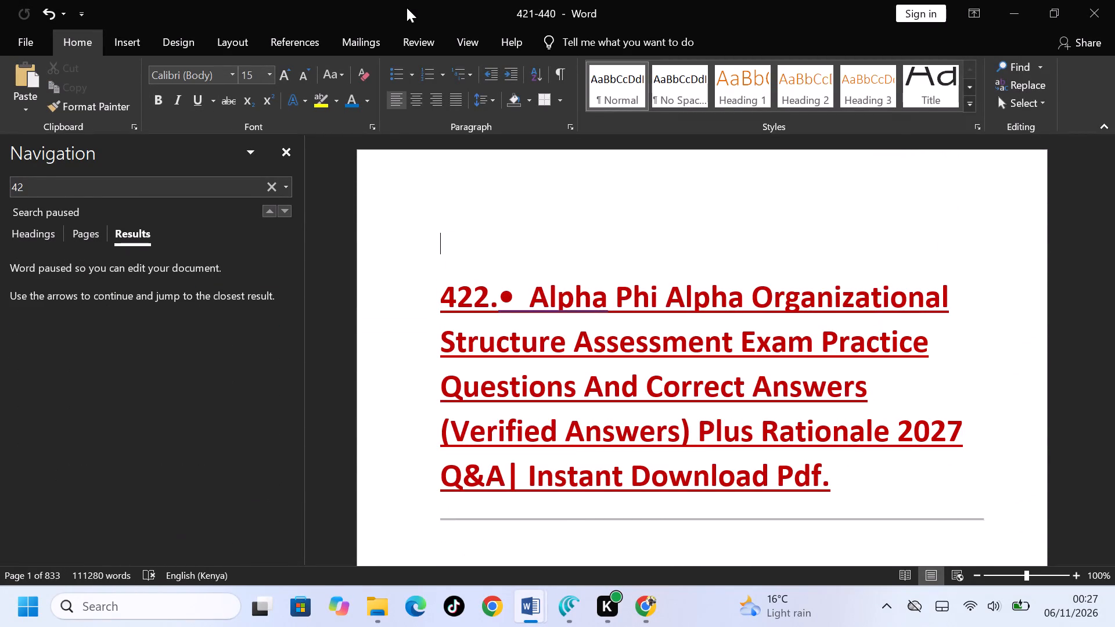
pyautogui.hotkey('ctrl', 'n')
pyautogui.hotkey('ctrl', 'v')
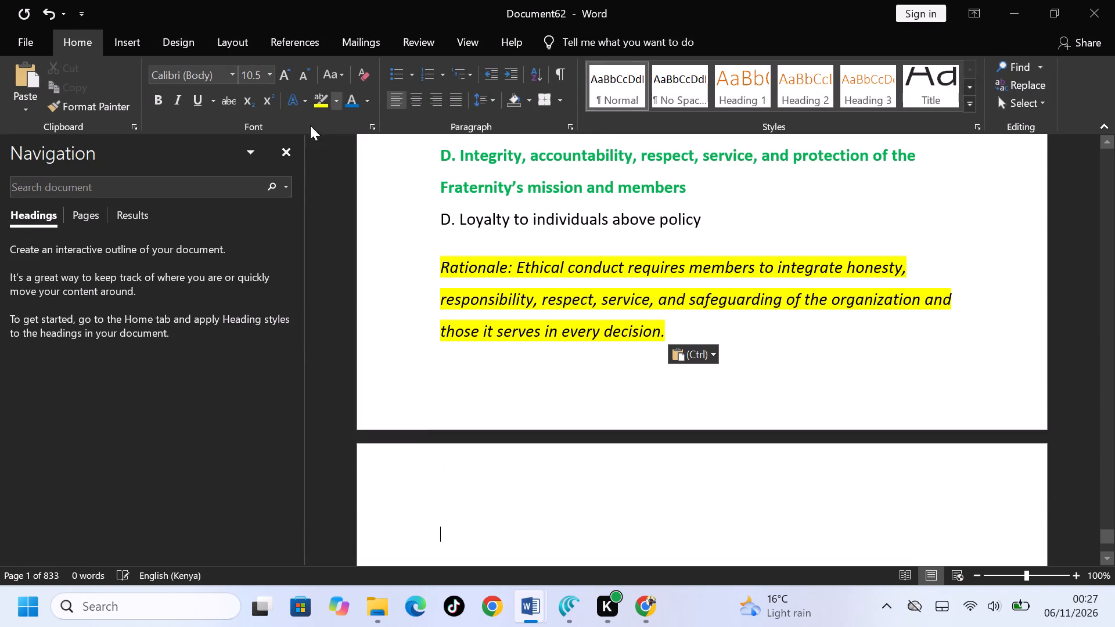
# Delete the empty paragraph after the last rationale so the trailing blank page goes away.
pyautogui.press('BackSpace')
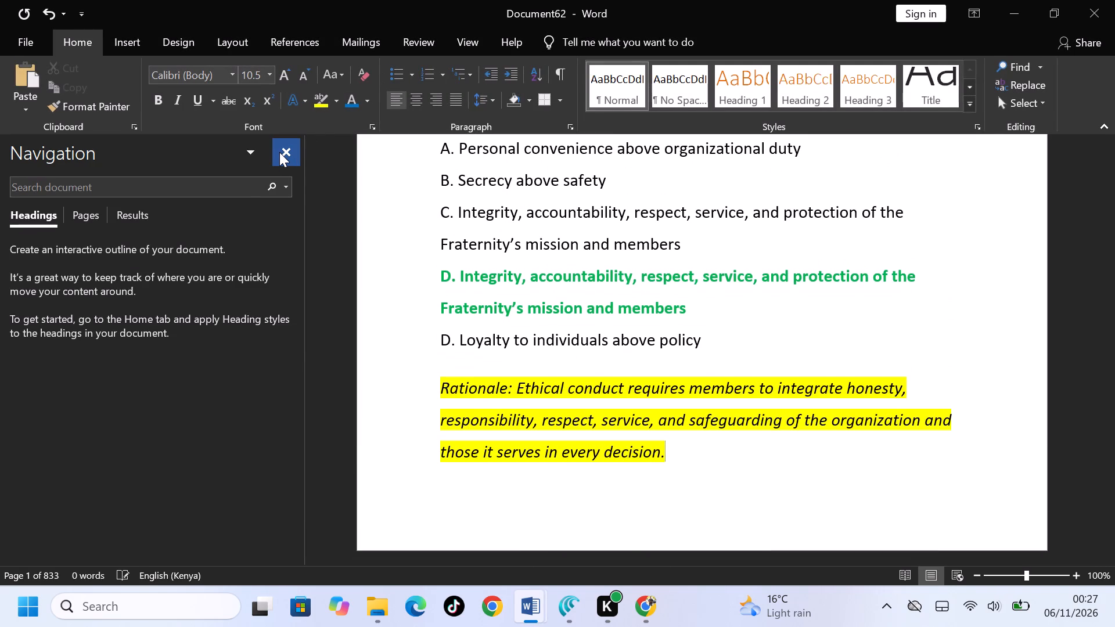
# Find the exam title by searching for 4 and cut the number 421. from its beginning.
pyautogui.click(189, 203)
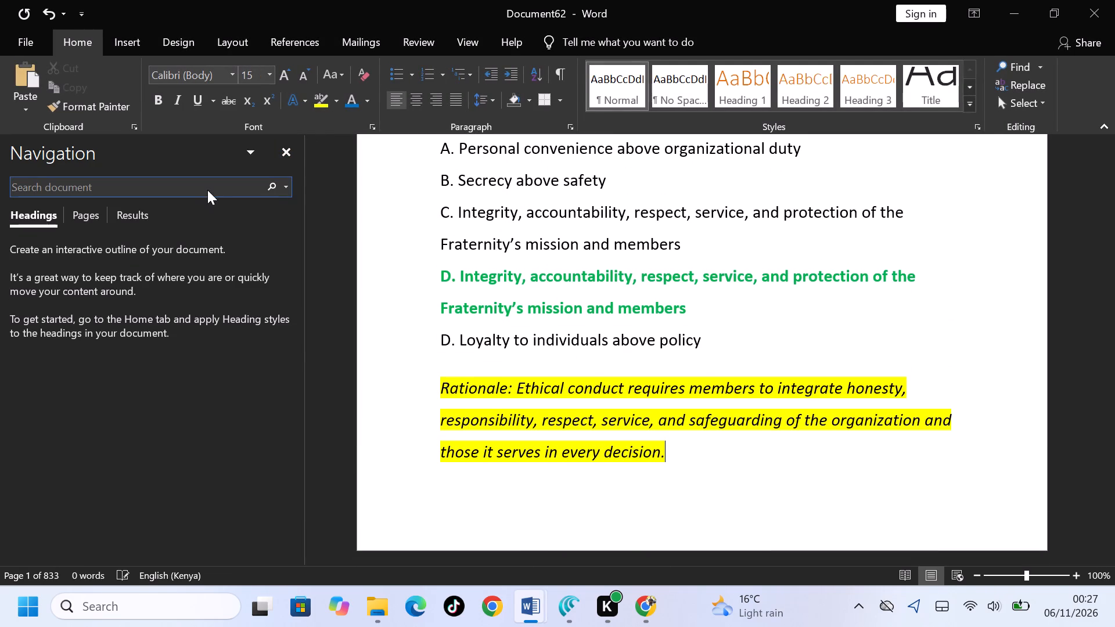
pyautogui.click(207, 190)
pyautogui.press('4')
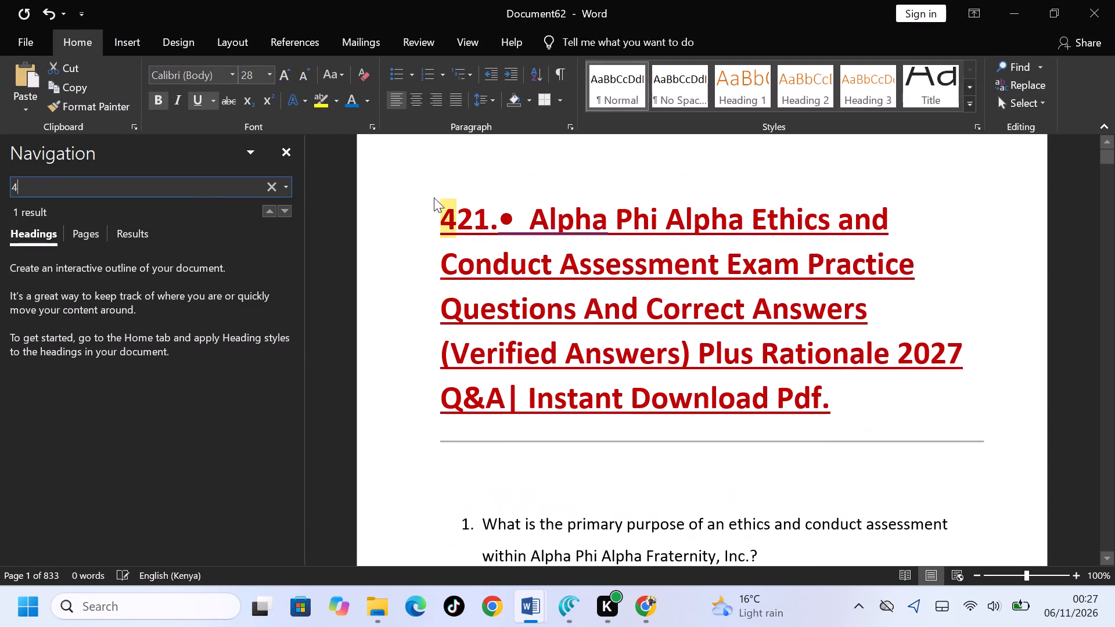
pyautogui.click(429, 218)
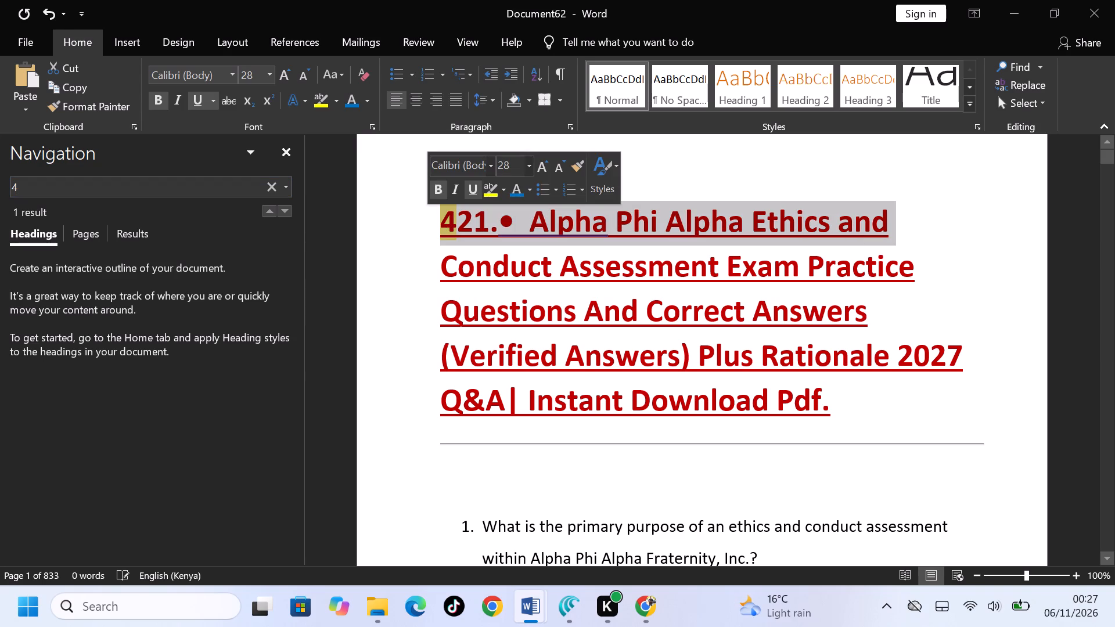
pyautogui.click(429, 218)
pyautogui.click(438, 218)
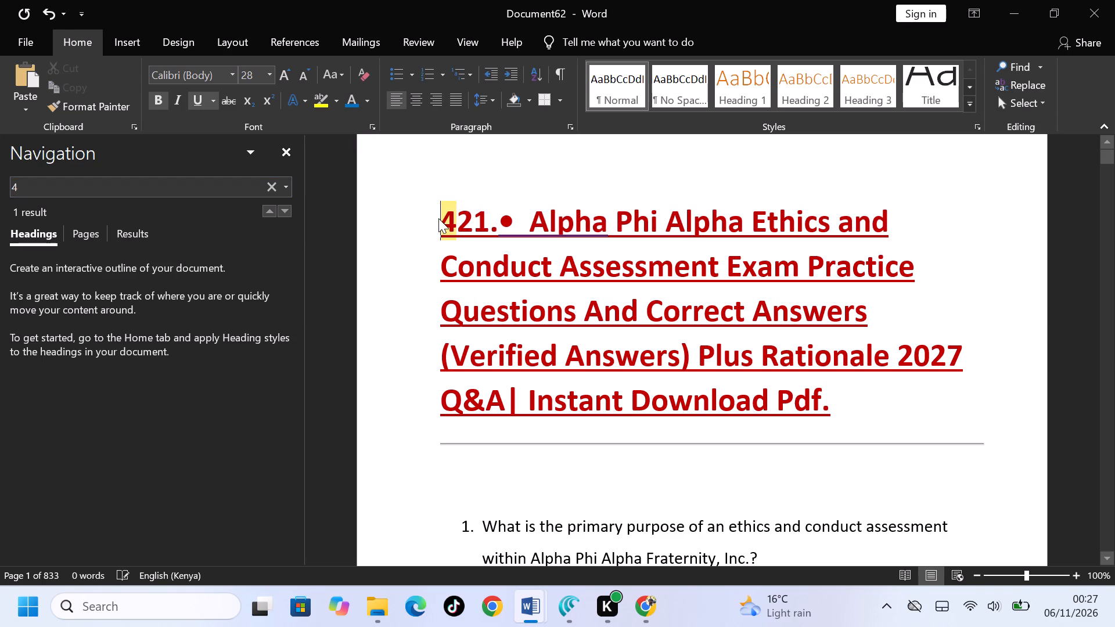
pyautogui.moveTo(438, 218); pyautogui.dragTo(495, 220)
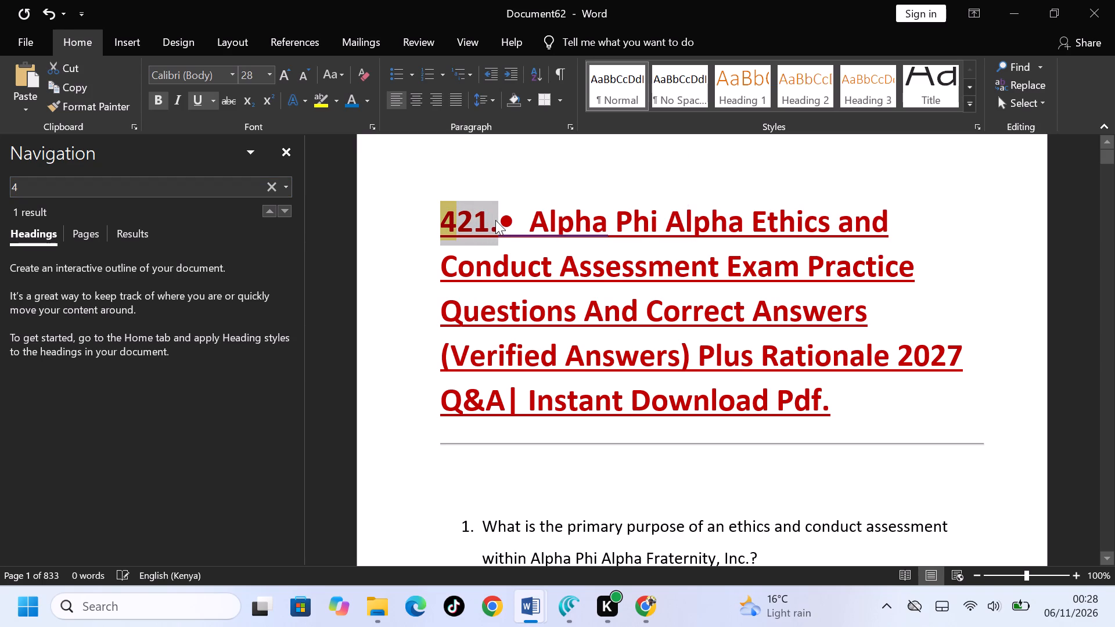
pyautogui.hotkey('ctrl', 'x')
# Save the exam as a PDF in New folder (2) with 421. appended to the suggested file name, and close the document without saving it.
pyautogui.hotkey('ctrl', 's')
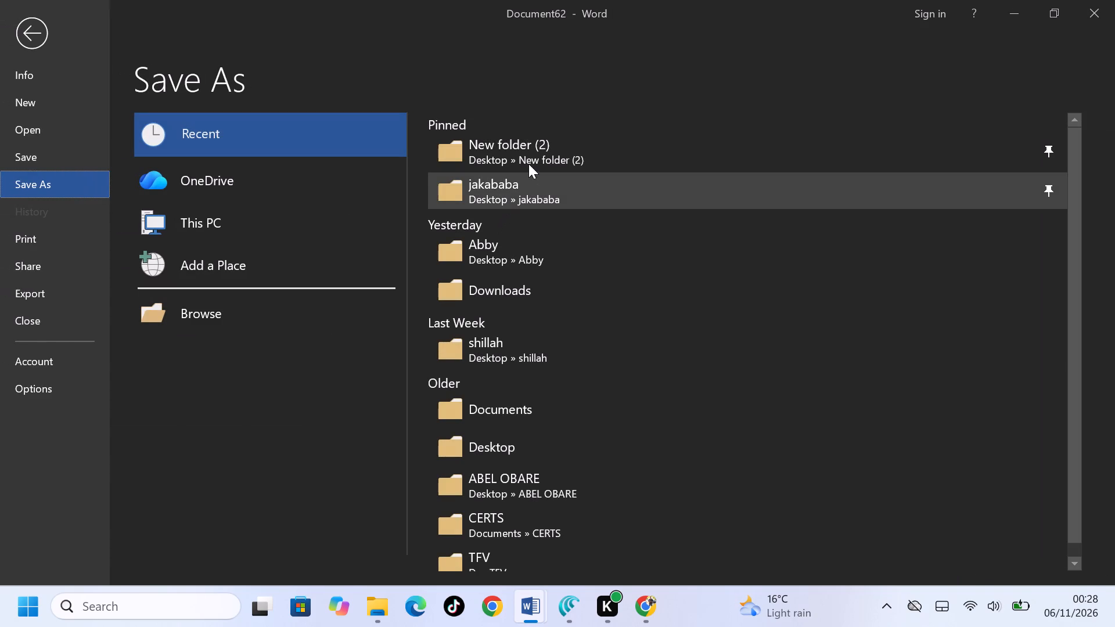
pyautogui.doubleClick(528, 164)
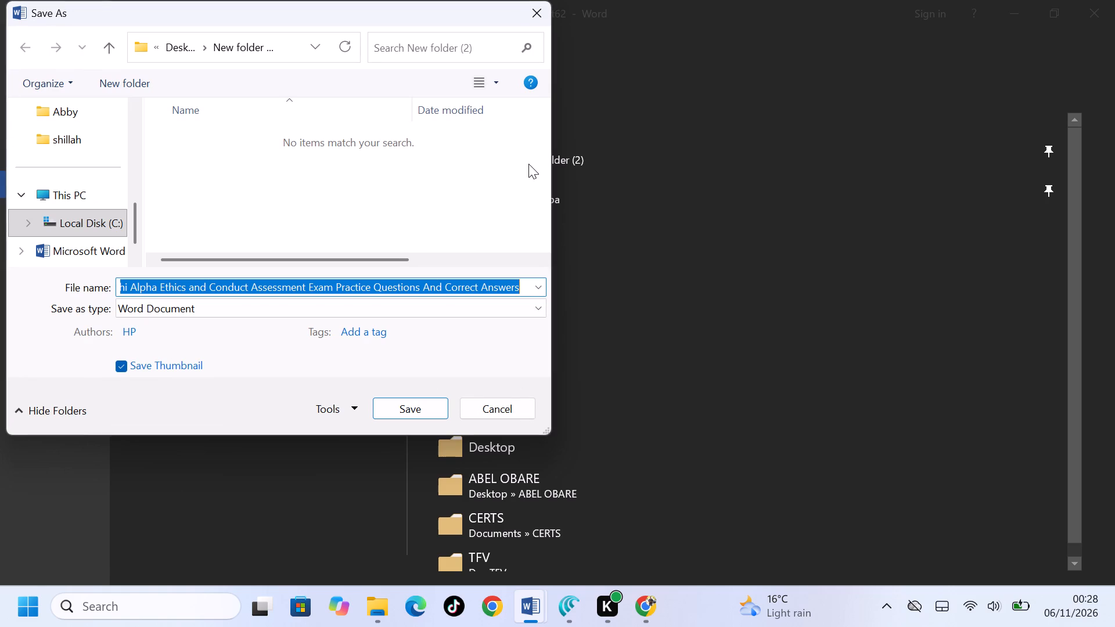
pyautogui.press('Right')
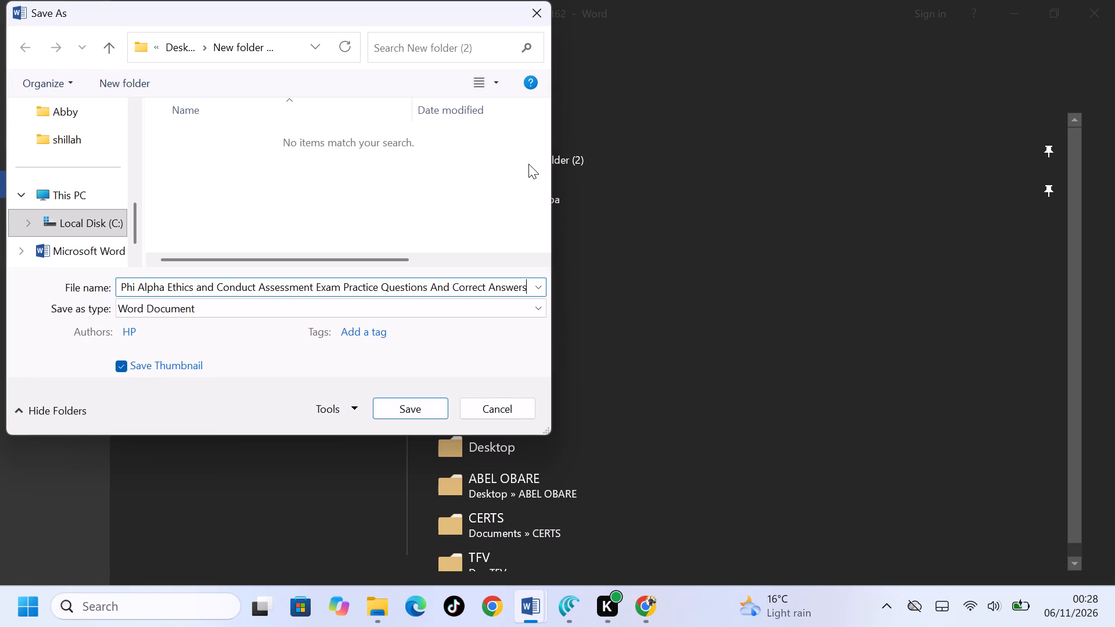
pyautogui.hotkey('ctrl', 'v')
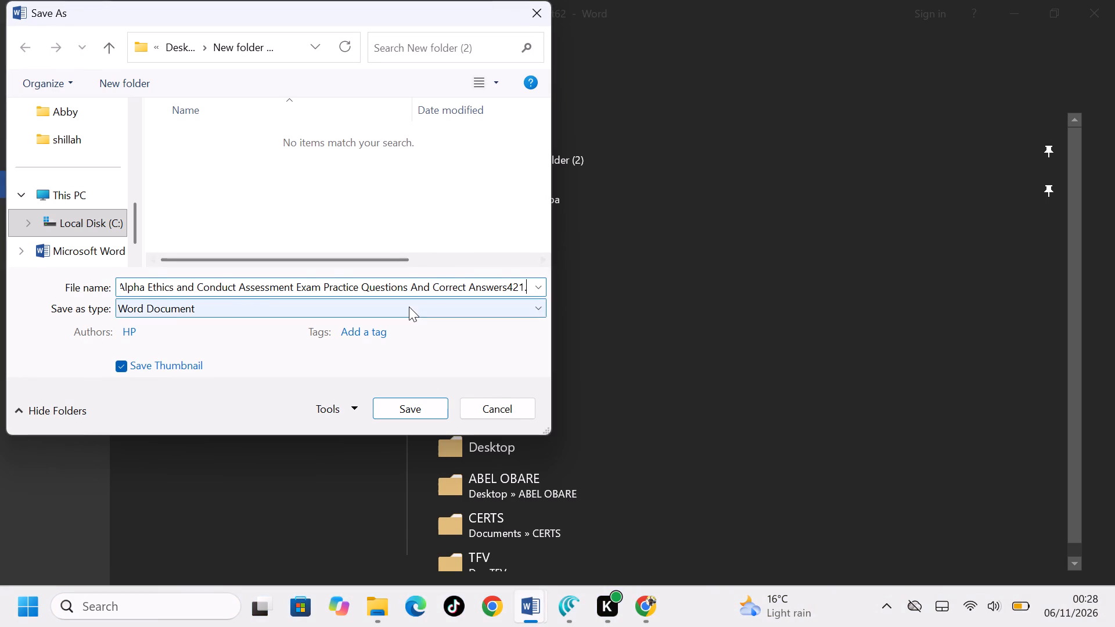
pyautogui.click(409, 307)
pyautogui.click(353, 408)
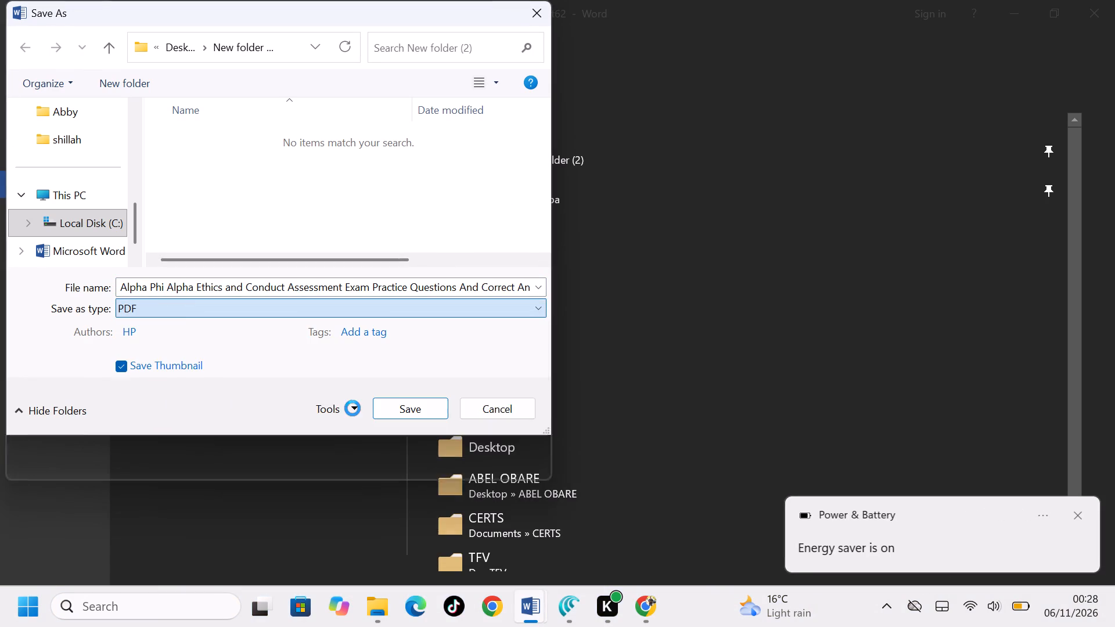
pyautogui.click(416, 456)
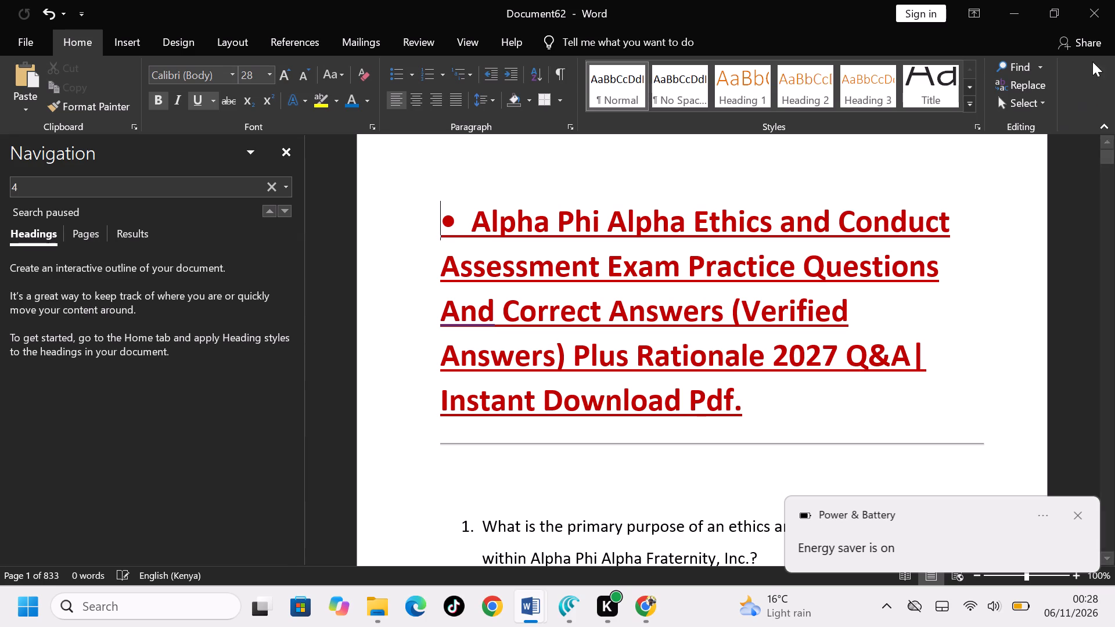
pyautogui.click(1092, 15)
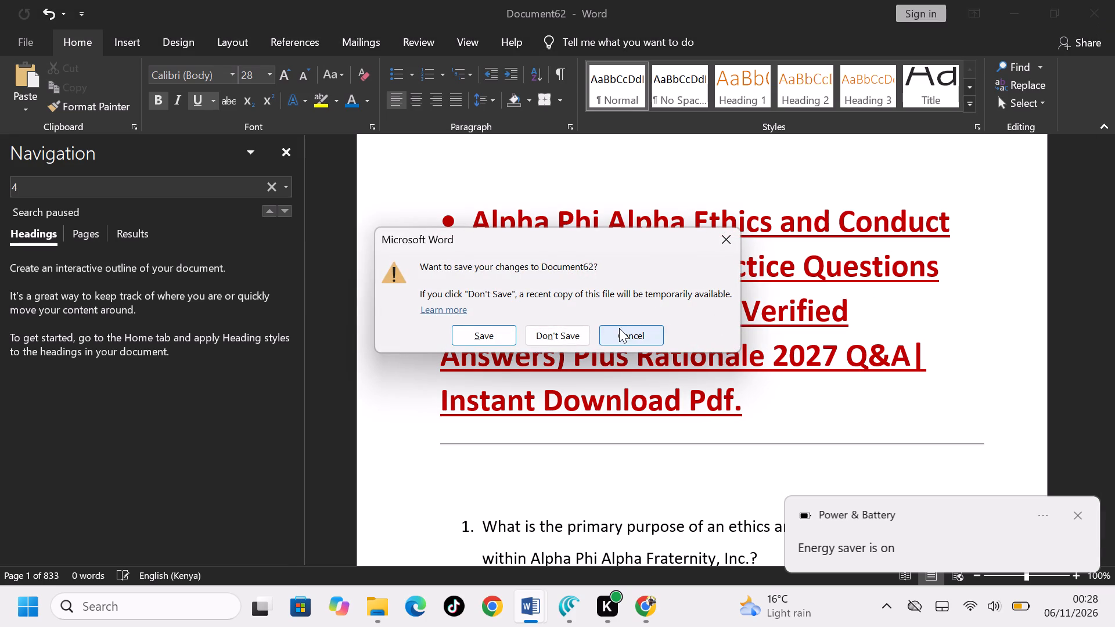
pyautogui.click(566, 334)
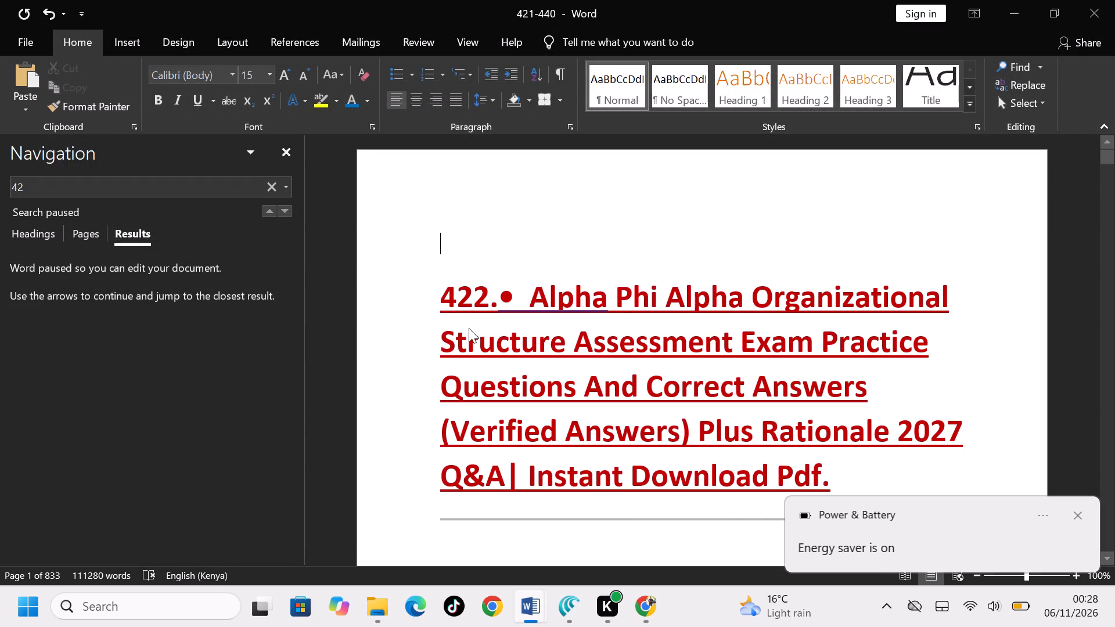
# Delete the empty line above the 422 Alpha Phi Alpha Organizational Structure title in the 421-440 document.
pyautogui.press('BackSpace')
pyautogui.press('BackSpace')
pyautogui.press('Delete')
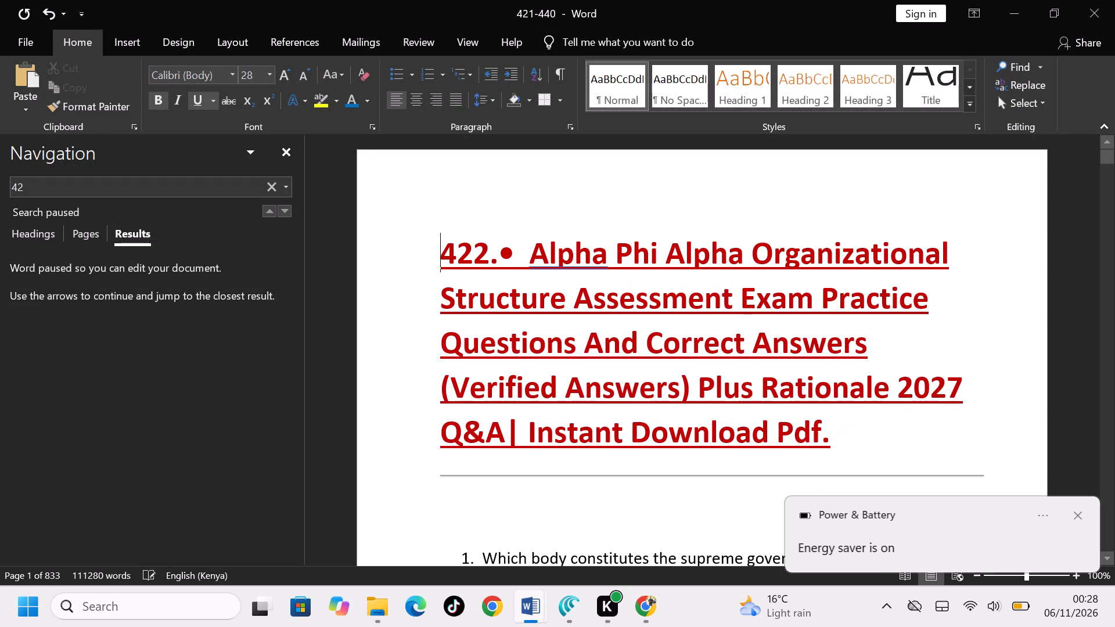
# Move the entire 422 Alpha Phi Alpha Organizational Structure exam, from its title through its last rationale, into a new blank document.
pyautogui.click(281, 208)
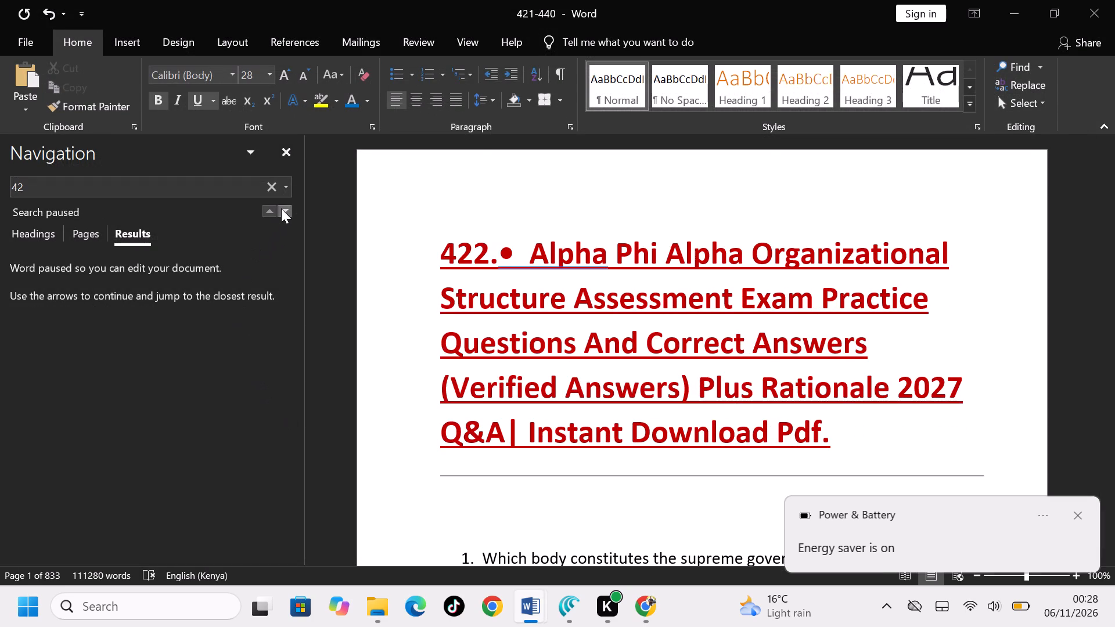
pyautogui.click(281, 208)
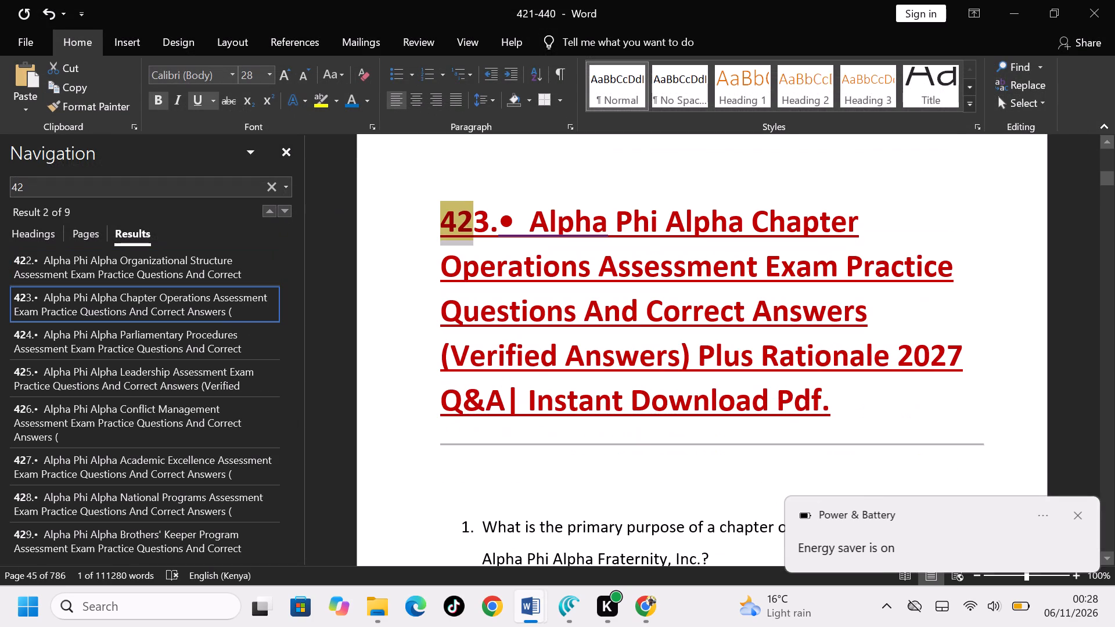
pyautogui.scroll(1, 623, 327)
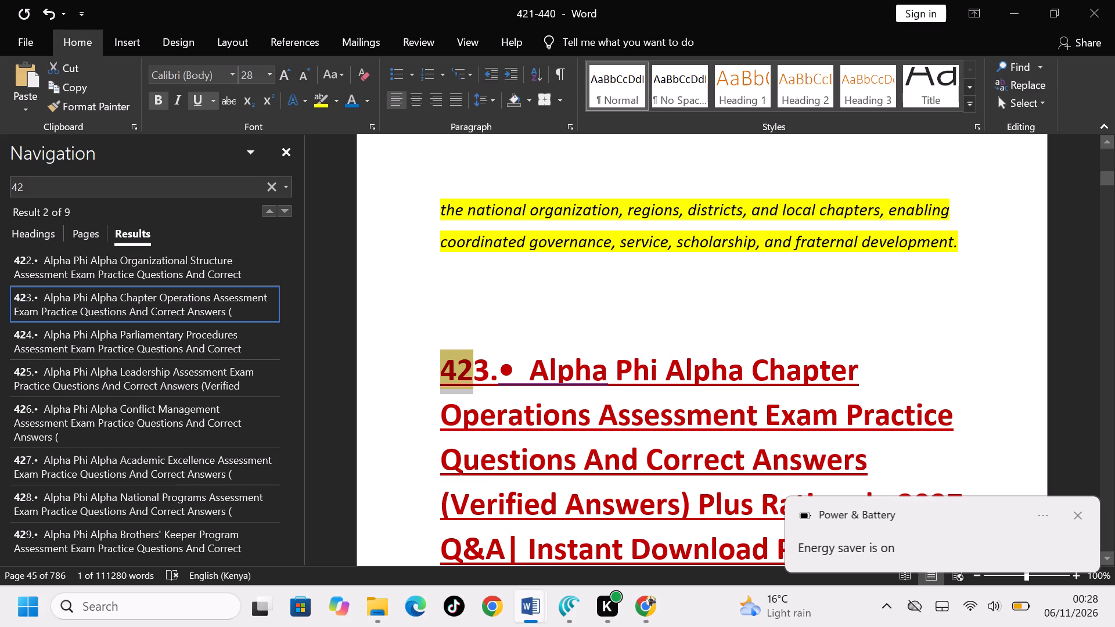
pyautogui.click(985, 243)
pyautogui.moveTo(985, 235); pyautogui.dragTo(740, 66)
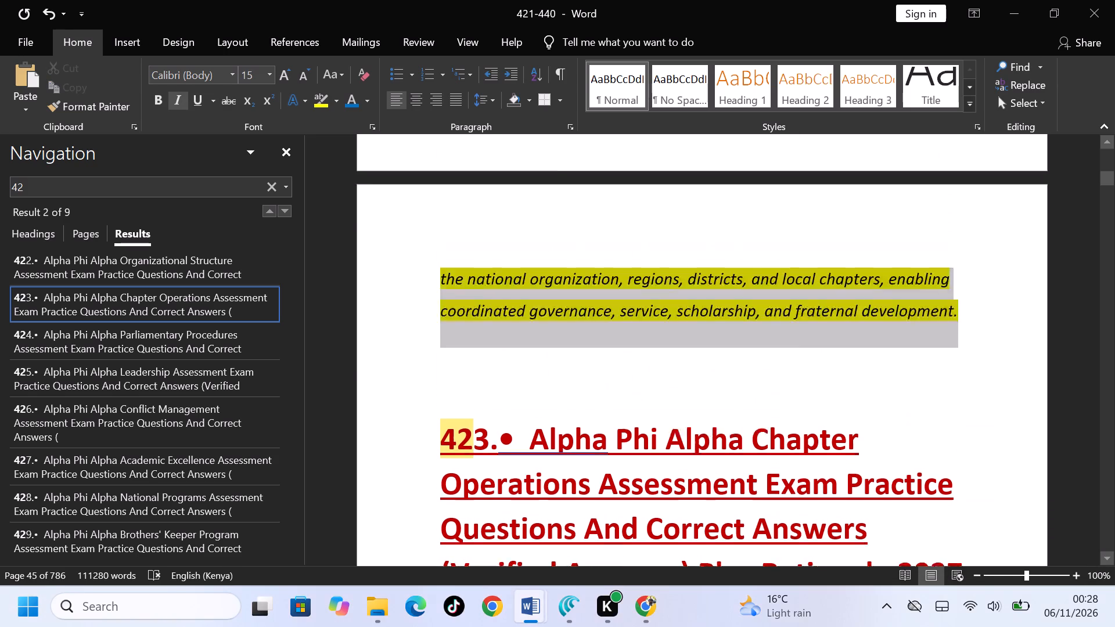
pyautogui.moveTo(740, 66); pyautogui.dragTo(685, 0)
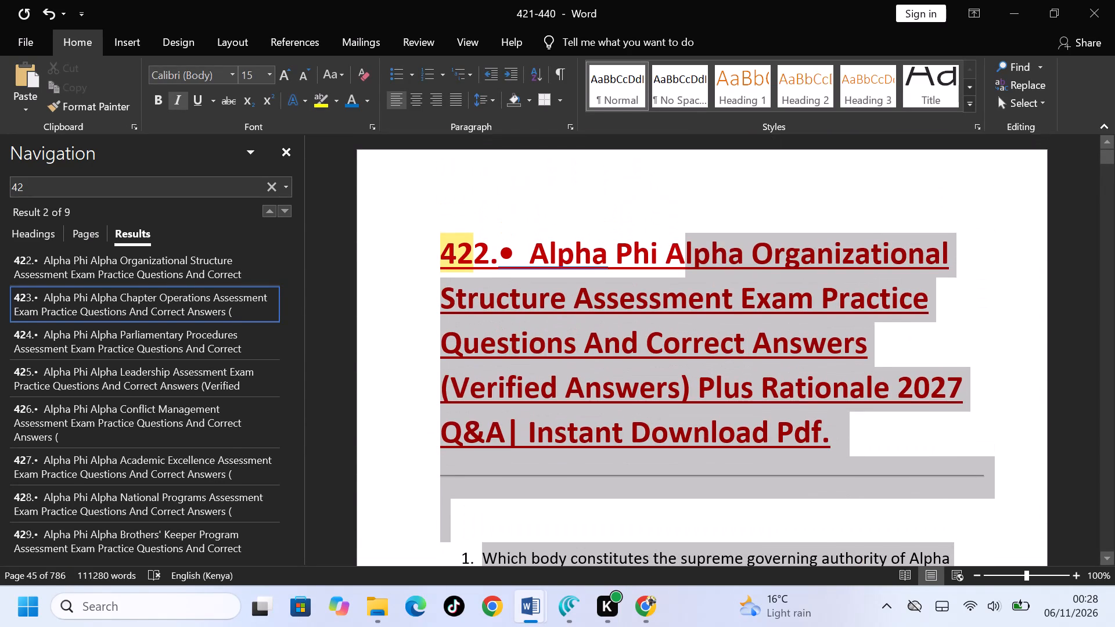
pyautogui.moveTo(685, 0); pyautogui.dragTo(304, 0)
pyautogui.hotkey('ctrl', 'x')
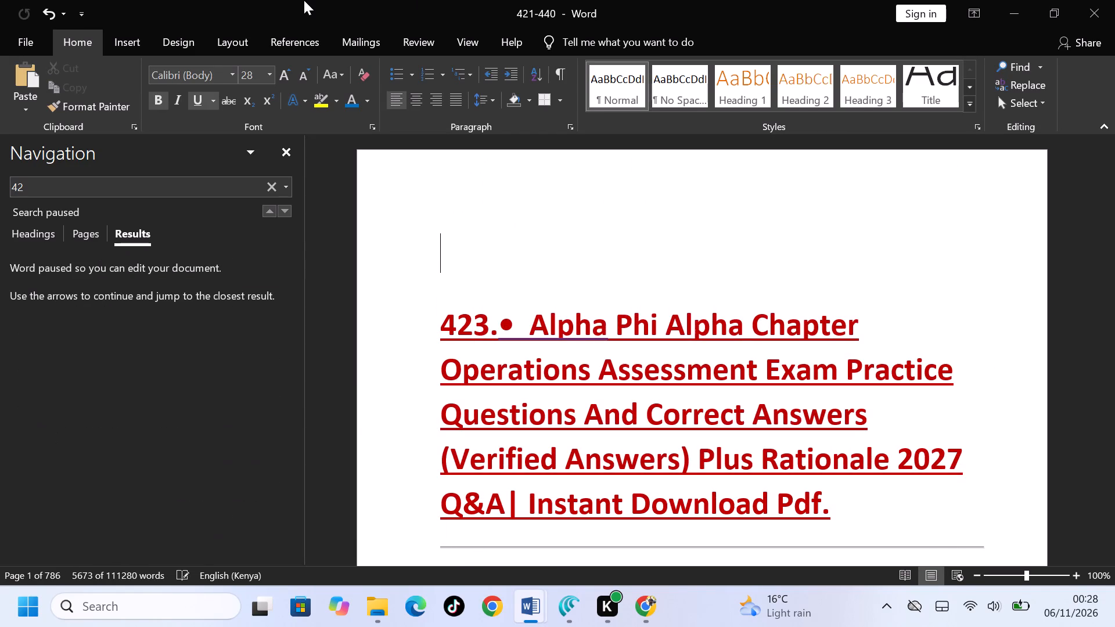
pyautogui.hotkey('ctrl', 'n')
pyautogui.hotkey('ctrl', 'v')
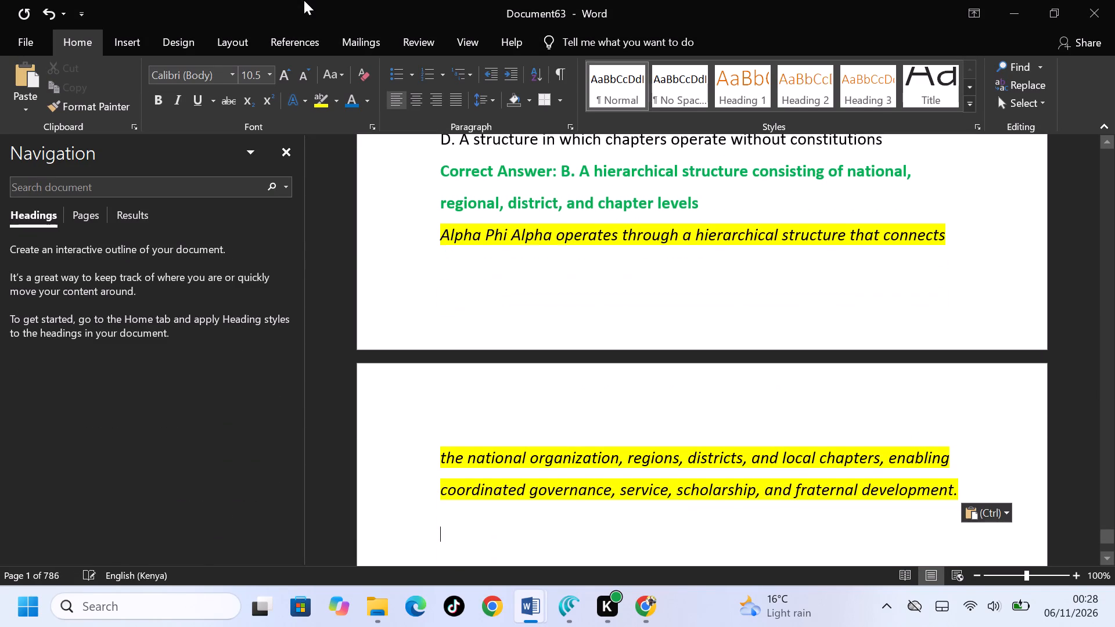
# Find the exam title by searching for 4 and cut the number 422. from its beginning.
pyautogui.click(181, 185)
pyautogui.press('4')
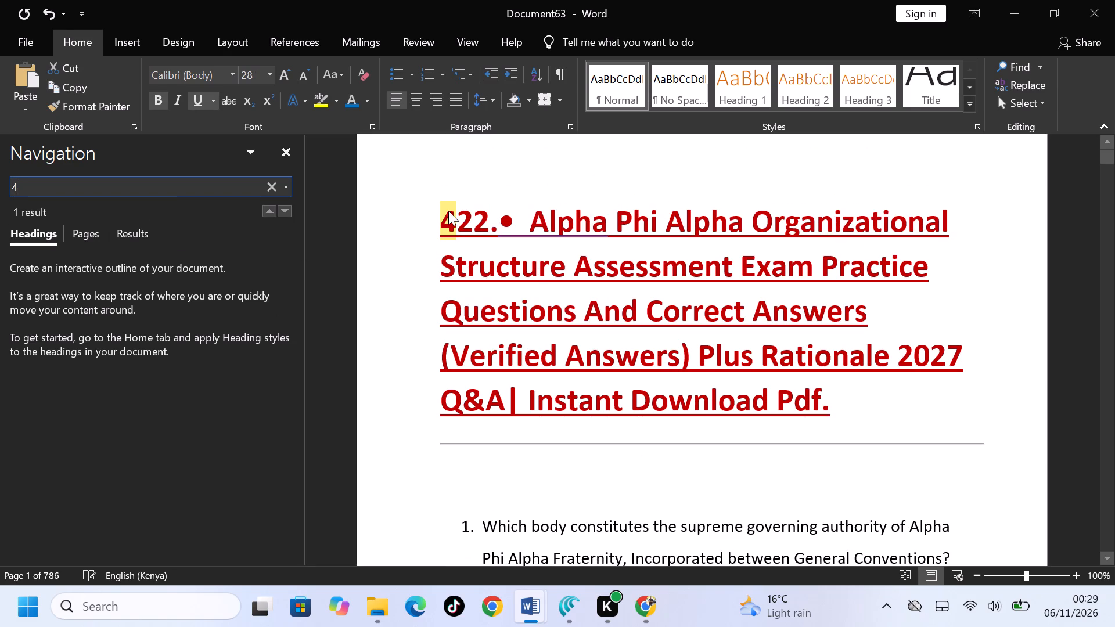
pyautogui.click(439, 211)
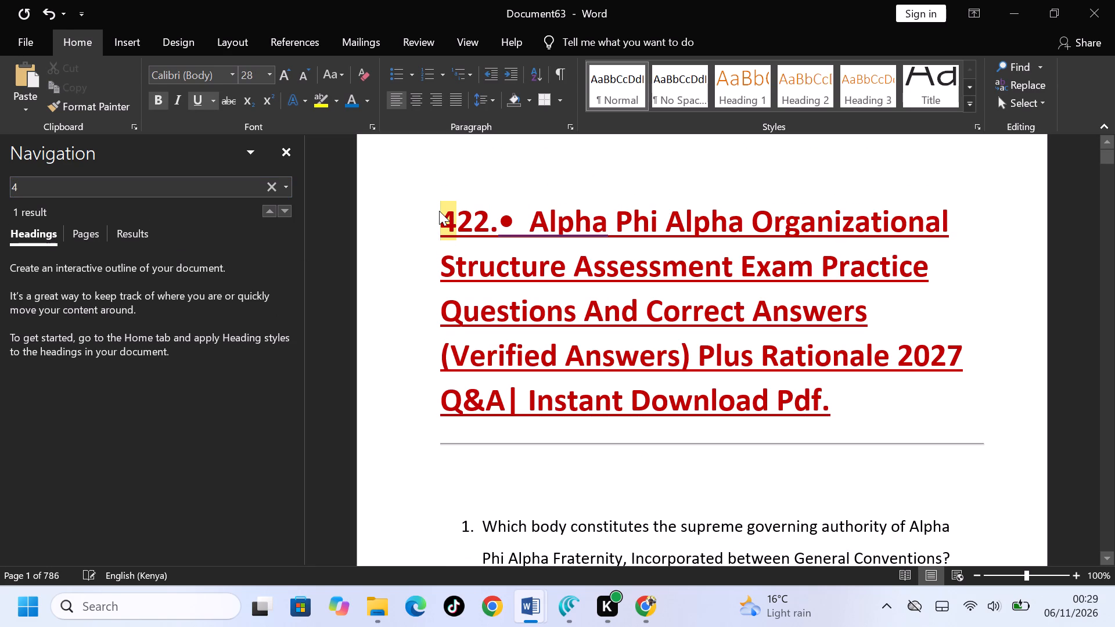
pyautogui.moveTo(439, 211); pyautogui.dragTo(511, 235)
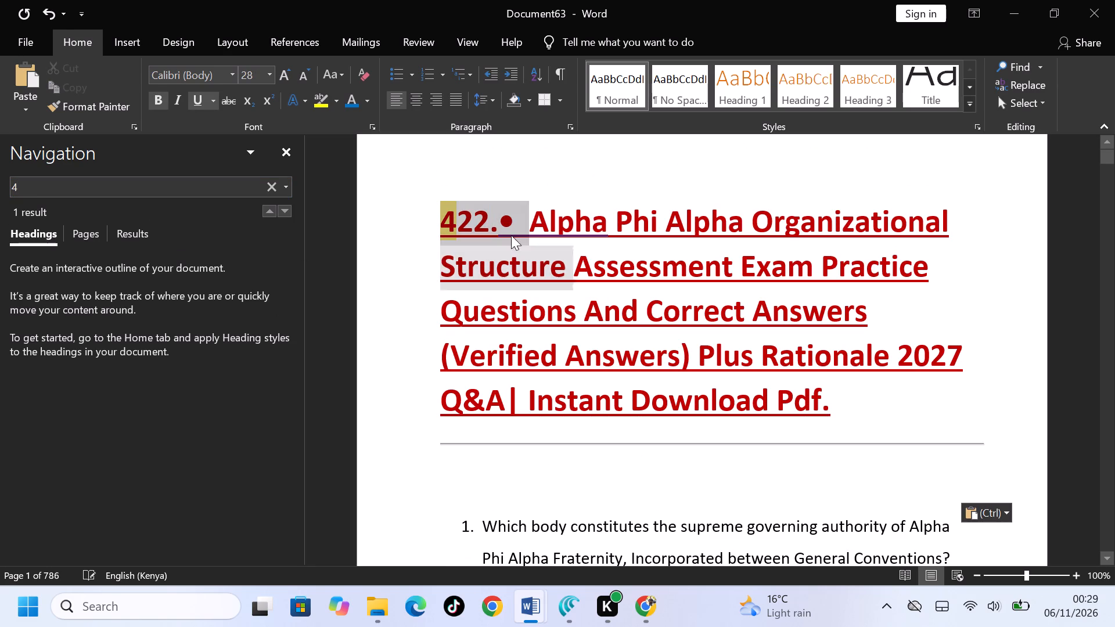
pyautogui.moveTo(511, 235); pyautogui.dragTo(504, 206)
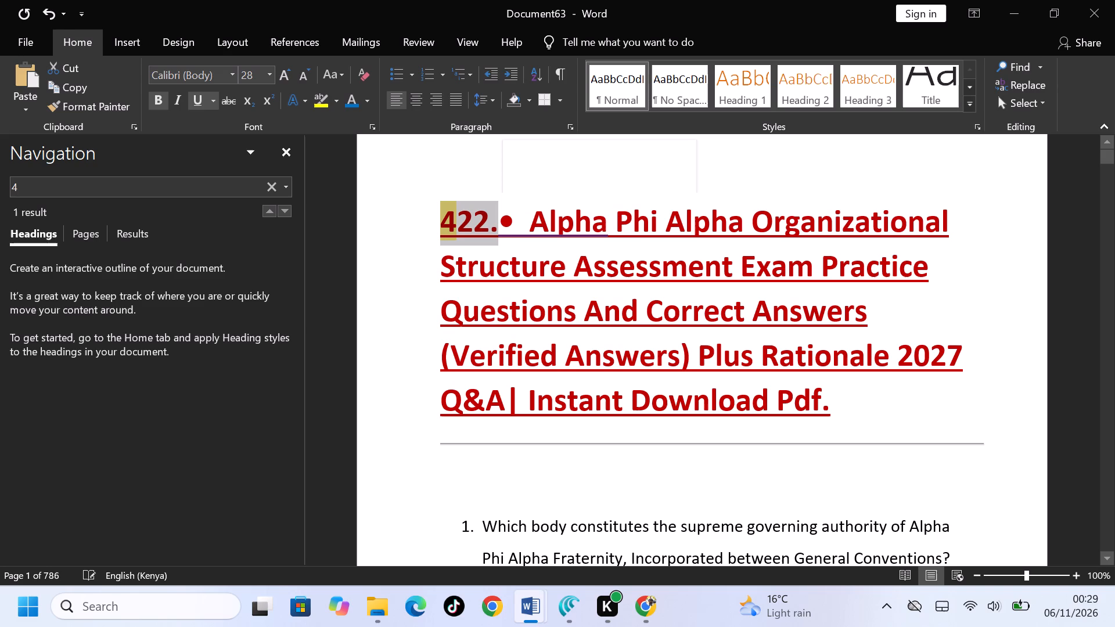
pyautogui.hotkey('ctrl', 'x')
# Save the exam as a PDF in New folder (2) with 422. appended to the suggested file name, and close the document without saving it.
pyautogui.hotkey('ctrl', 's')
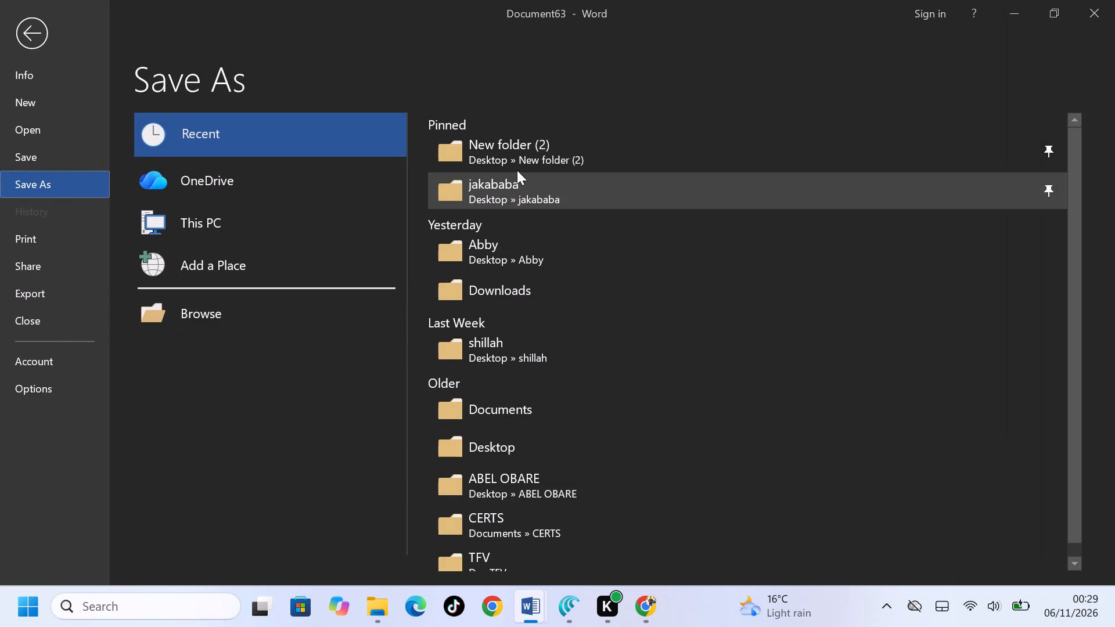
pyautogui.doubleClick(522, 166)
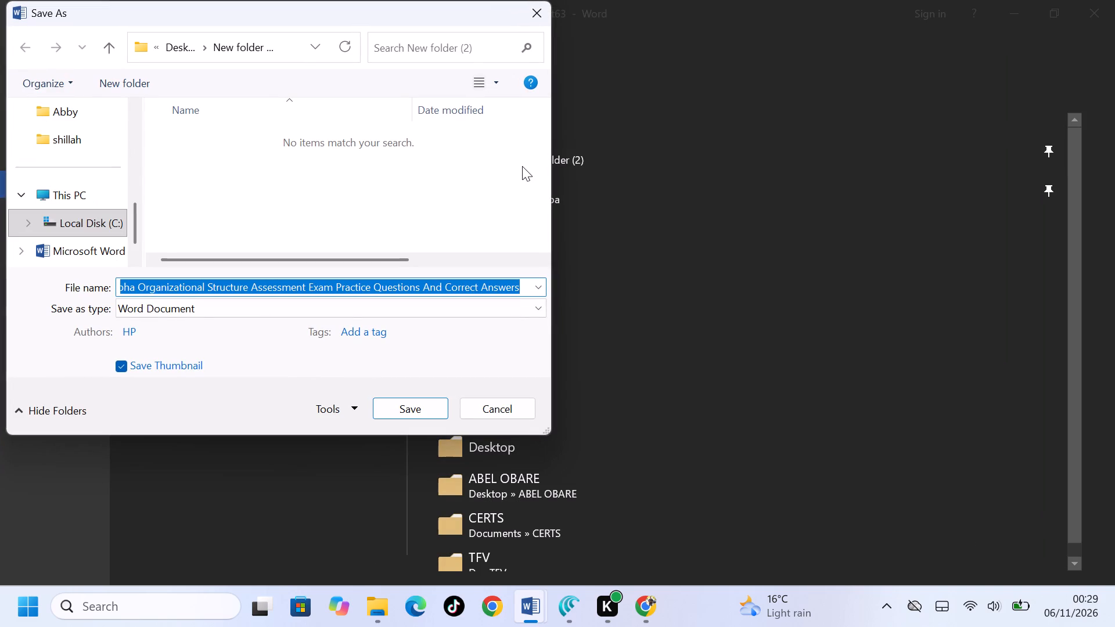
pyautogui.press('Right')
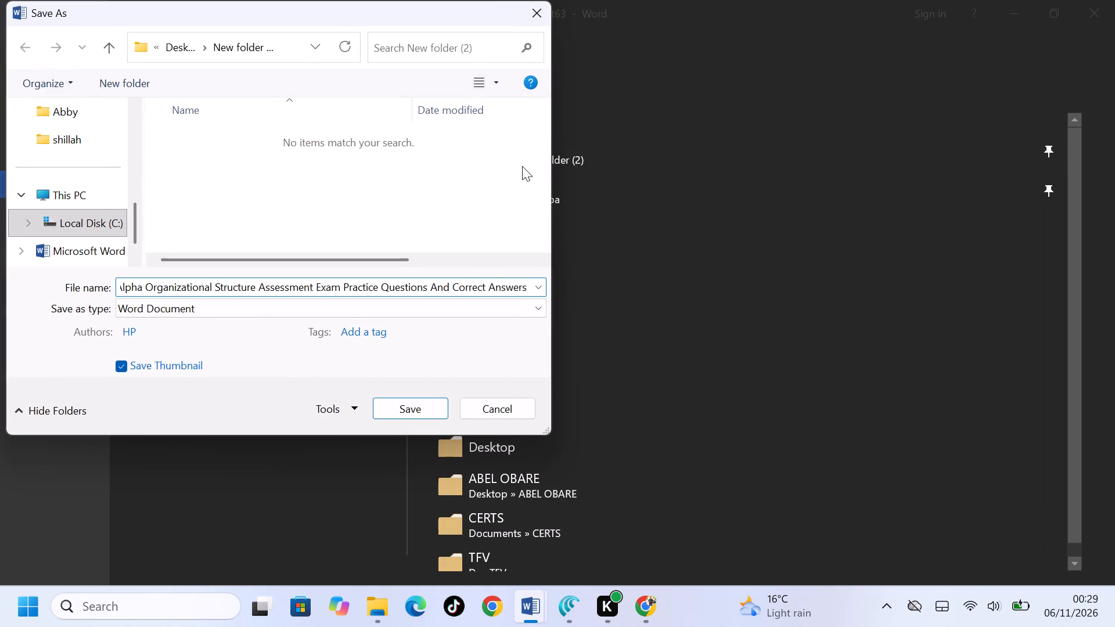
pyautogui.hotkey('ctrl', 'v')
pyautogui.click(491, 305)
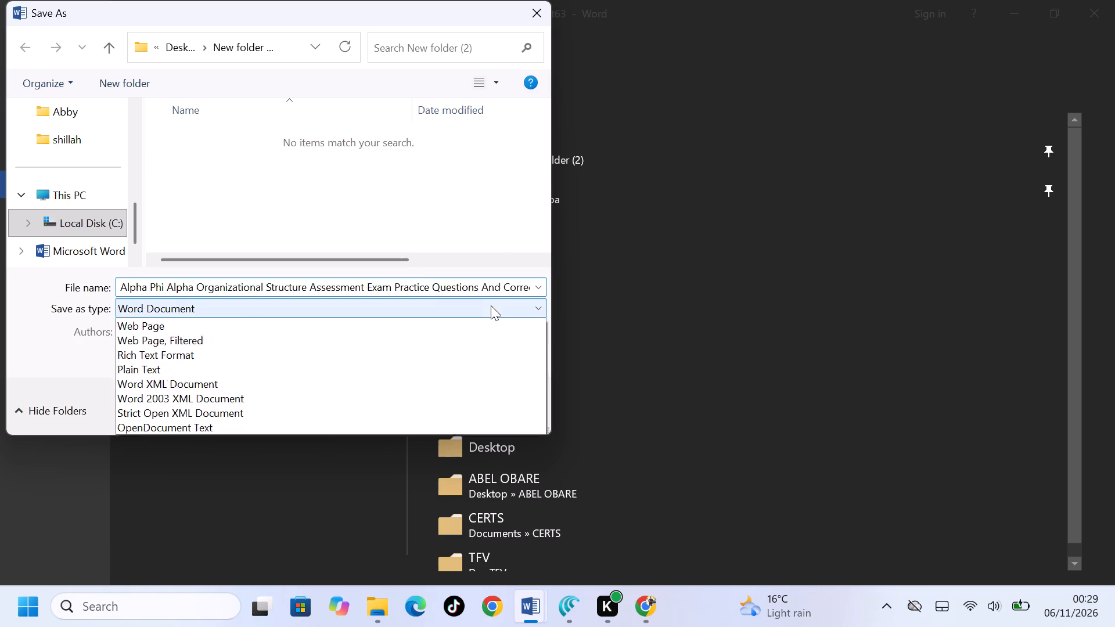
pyautogui.click(448, 410)
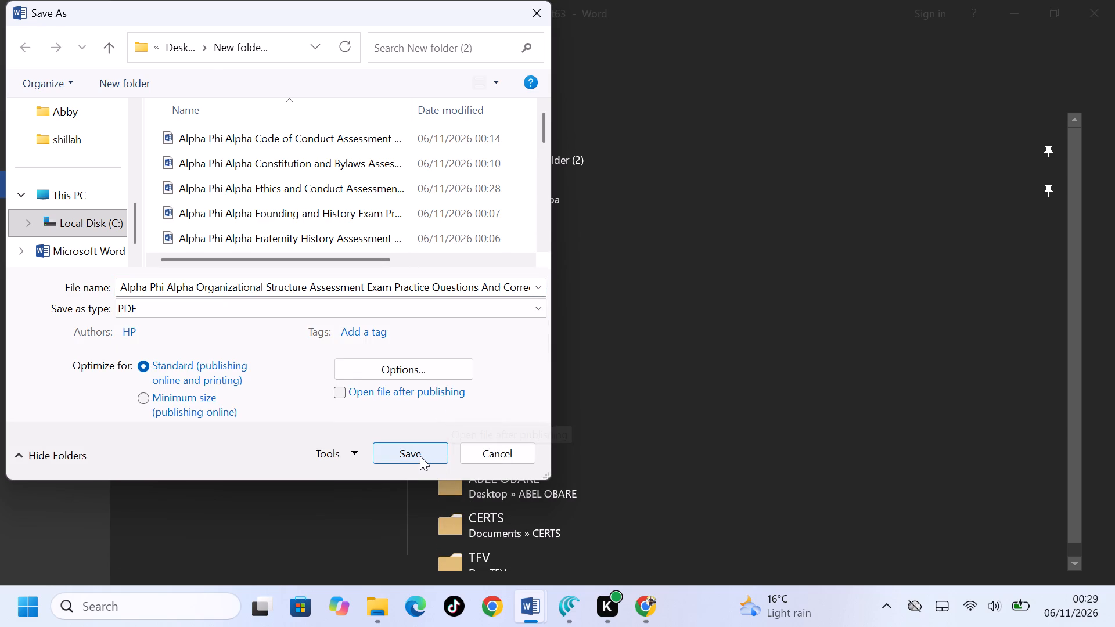
pyautogui.click(420, 456)
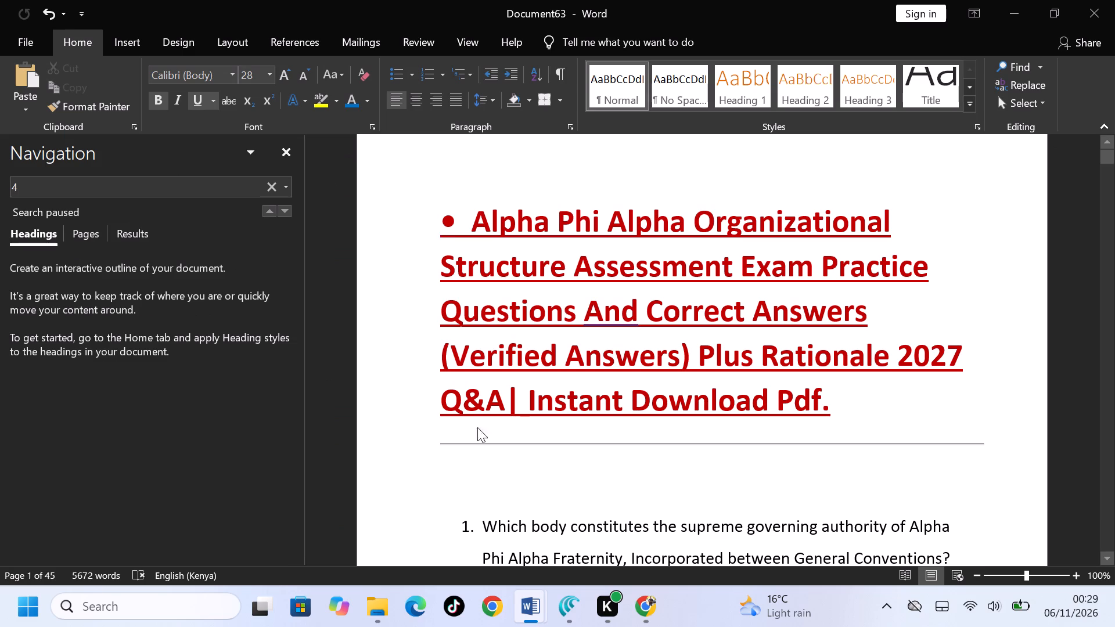
pyautogui.click(1114, 0)
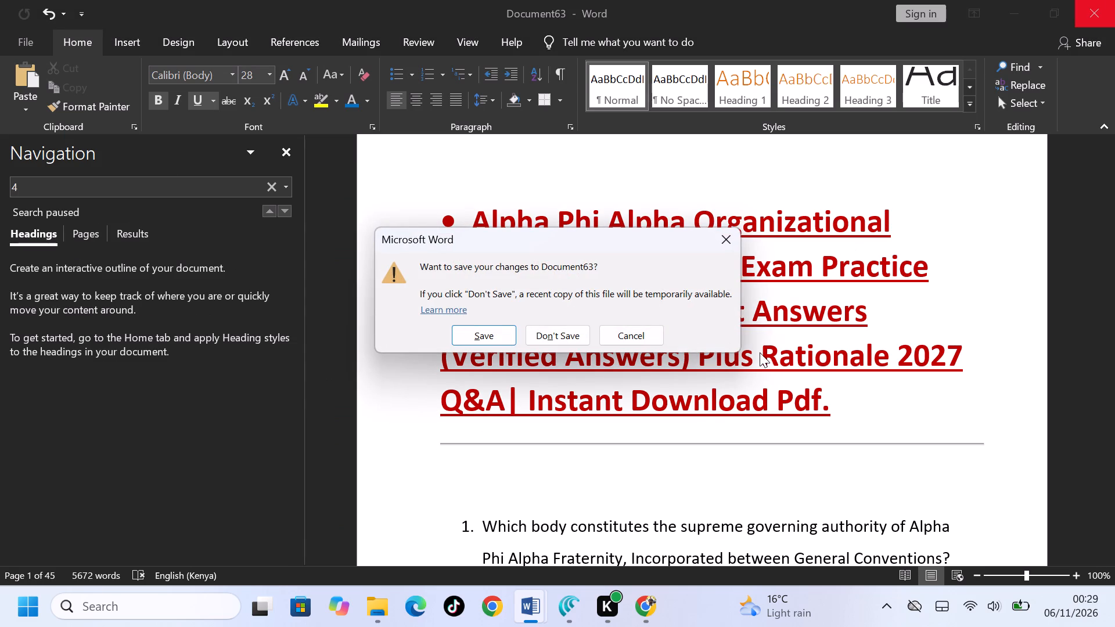
pyautogui.click(555, 338)
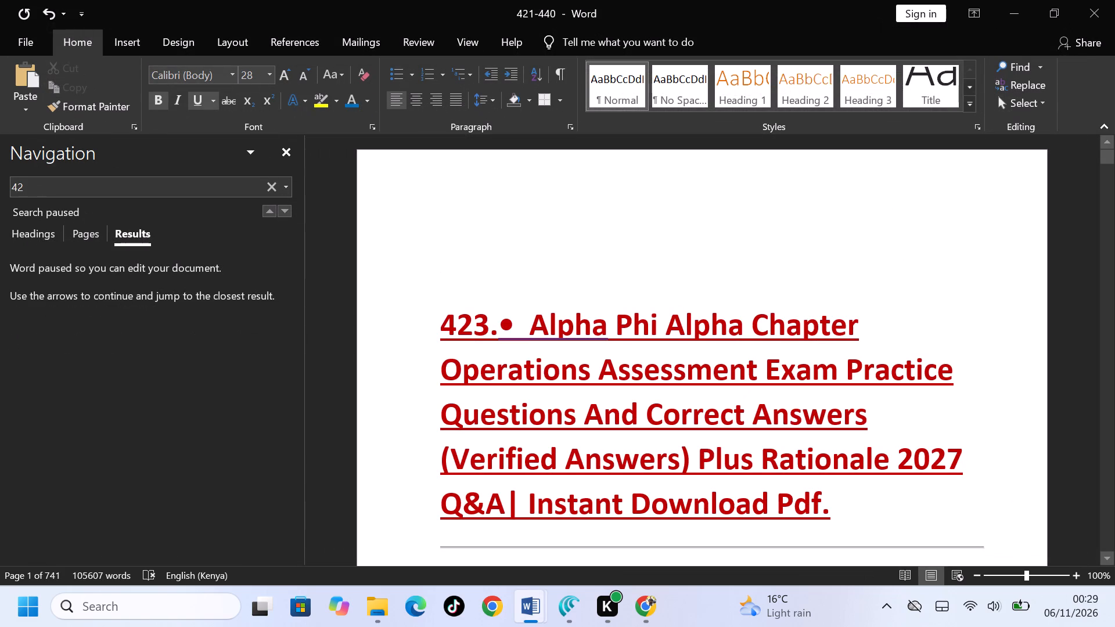
# Delete the empty line above the 423 Alpha Phi Alpha Chapter Operations title in the 421-440 document.
pyautogui.press('BackSpace')
pyautogui.press('Delete')
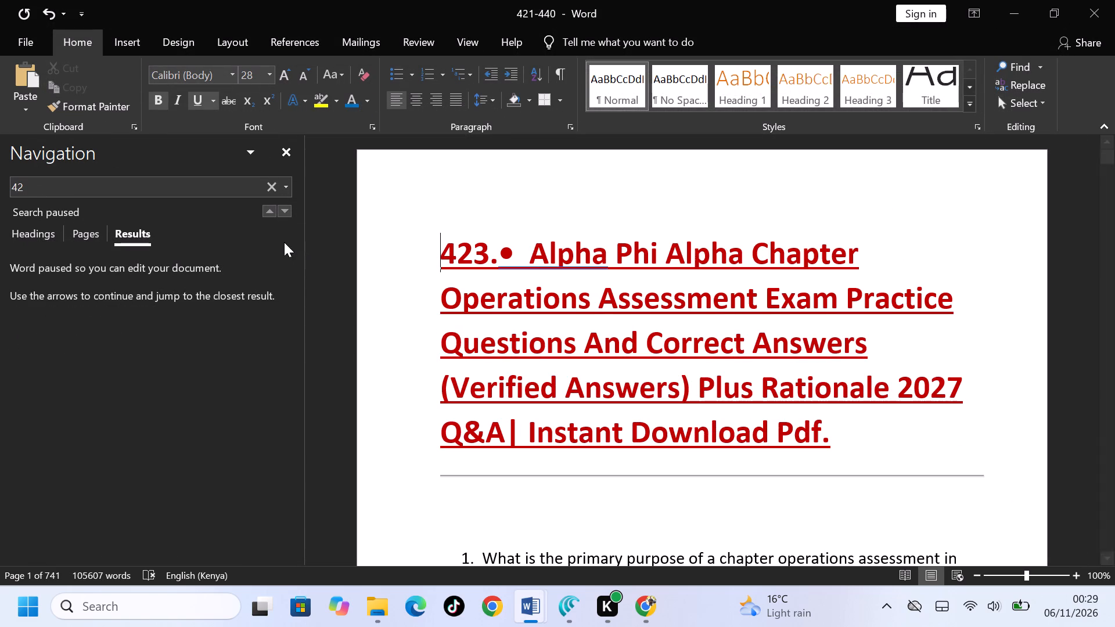
# Move the entire 423 Alpha Phi Alpha Chapter Operations exam, from its title through its last rationale, into a new blank document.
pyautogui.click(285, 214)
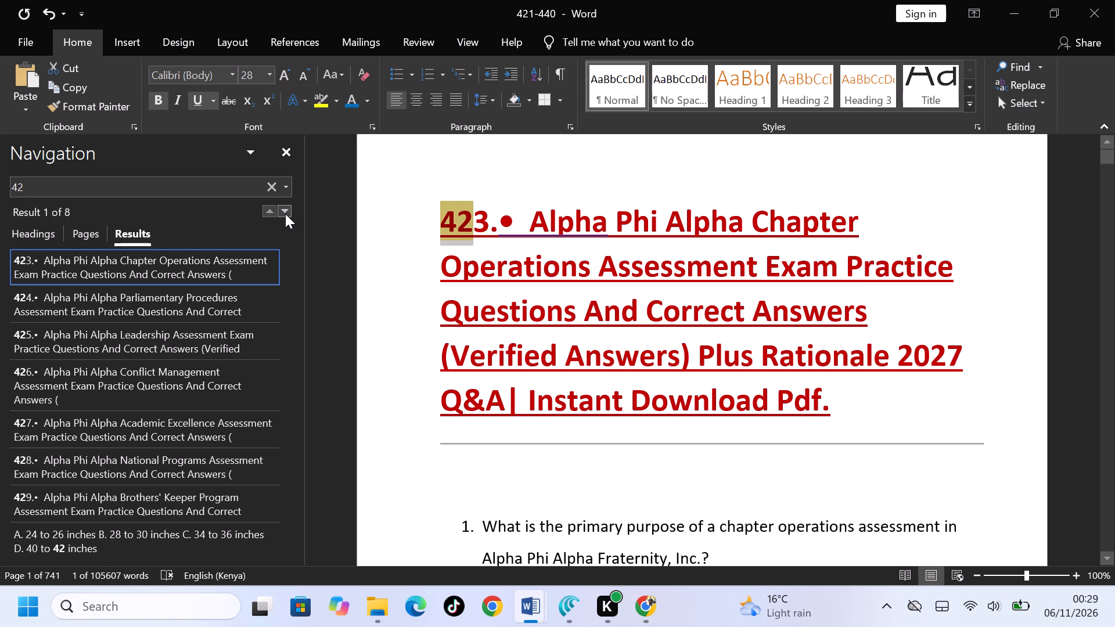
pyautogui.click(244, 311)
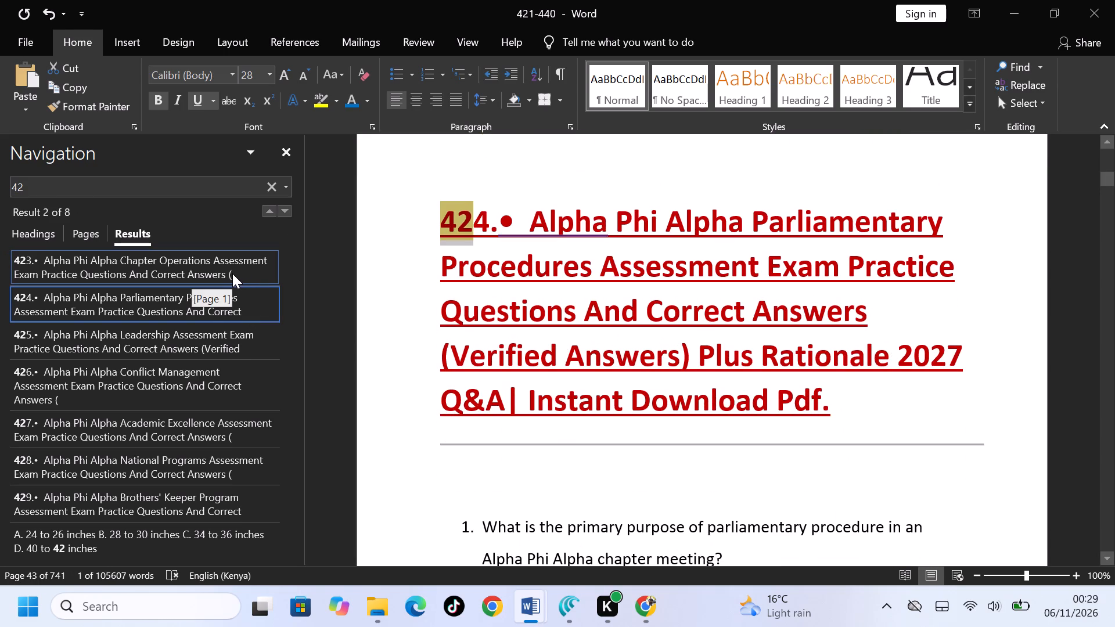
pyautogui.click(247, 260)
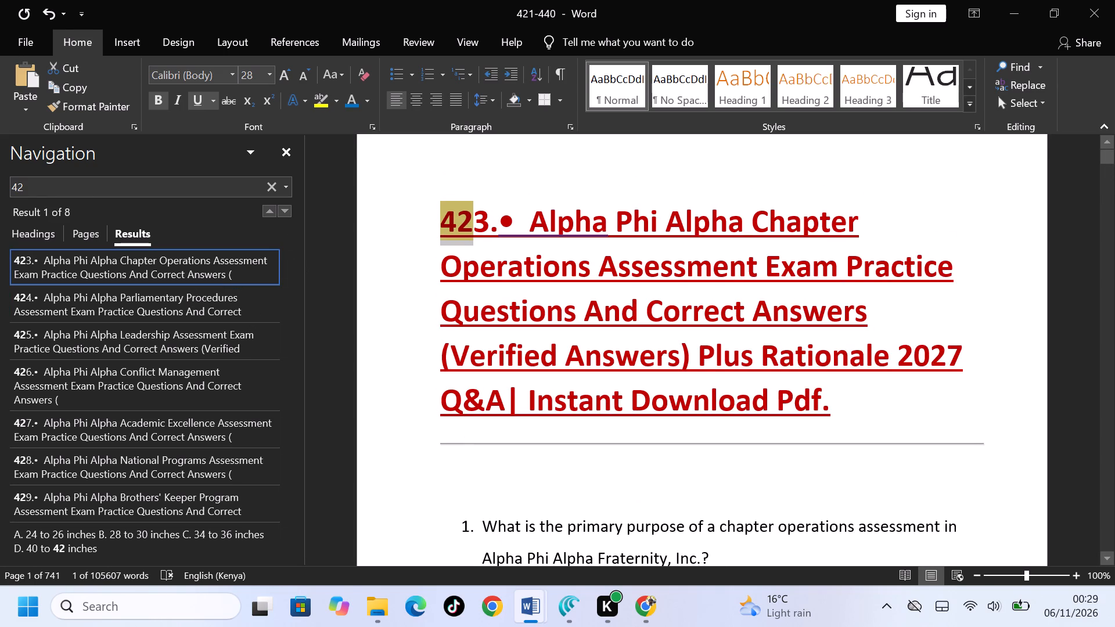
pyautogui.scroll(2, 520, 272)
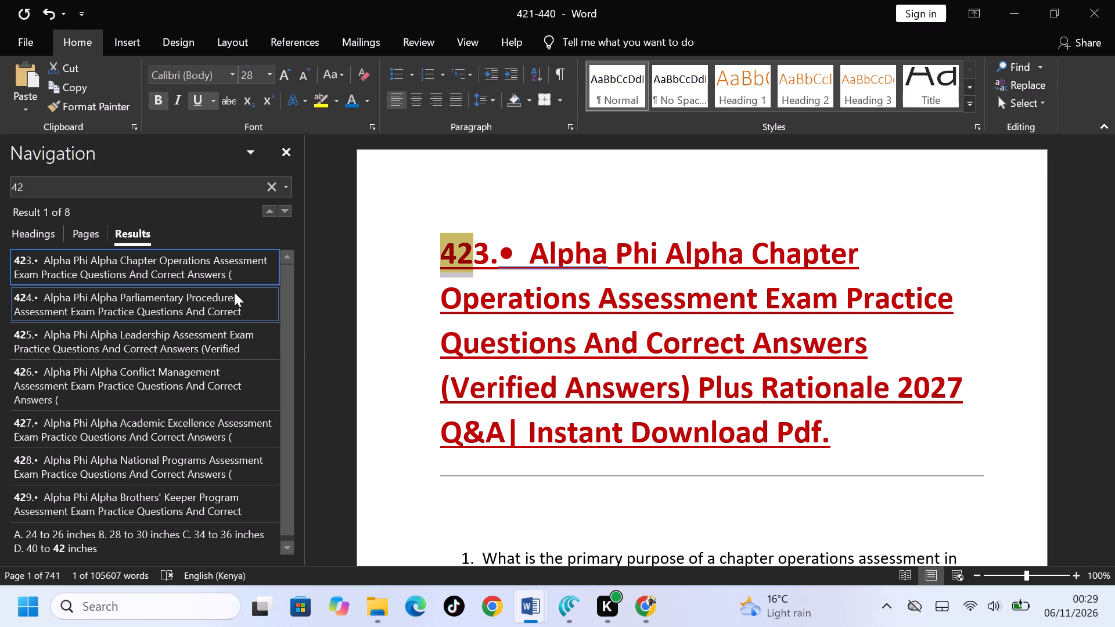
pyautogui.click(234, 296)
pyautogui.scroll(1, 594, 285)
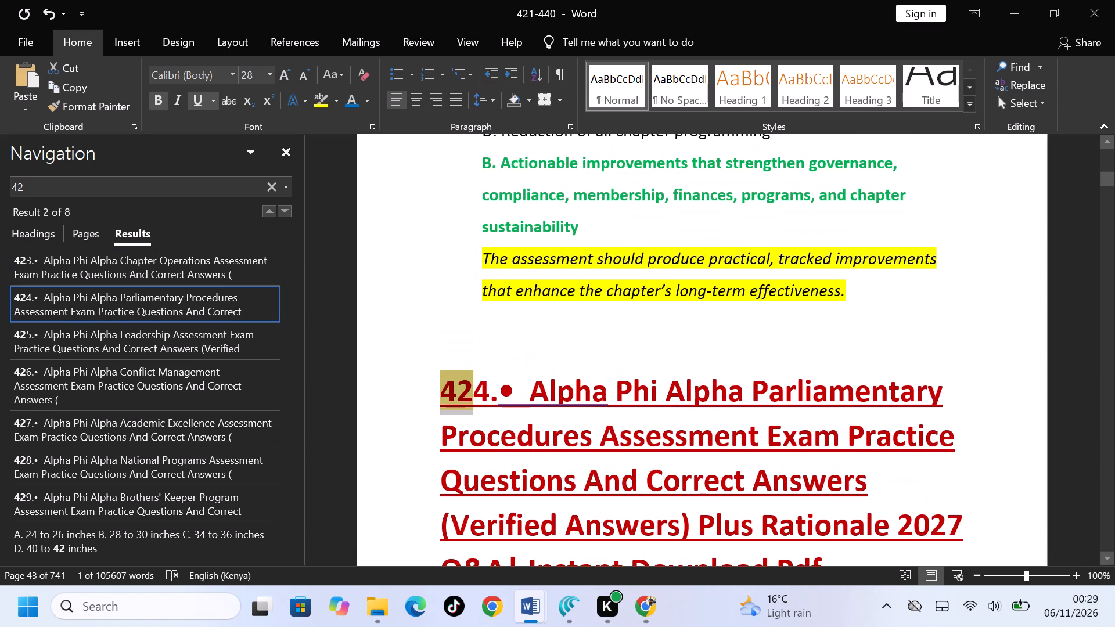
pyautogui.click(894, 315)
pyautogui.moveTo(894, 315); pyautogui.dragTo(570, 0)
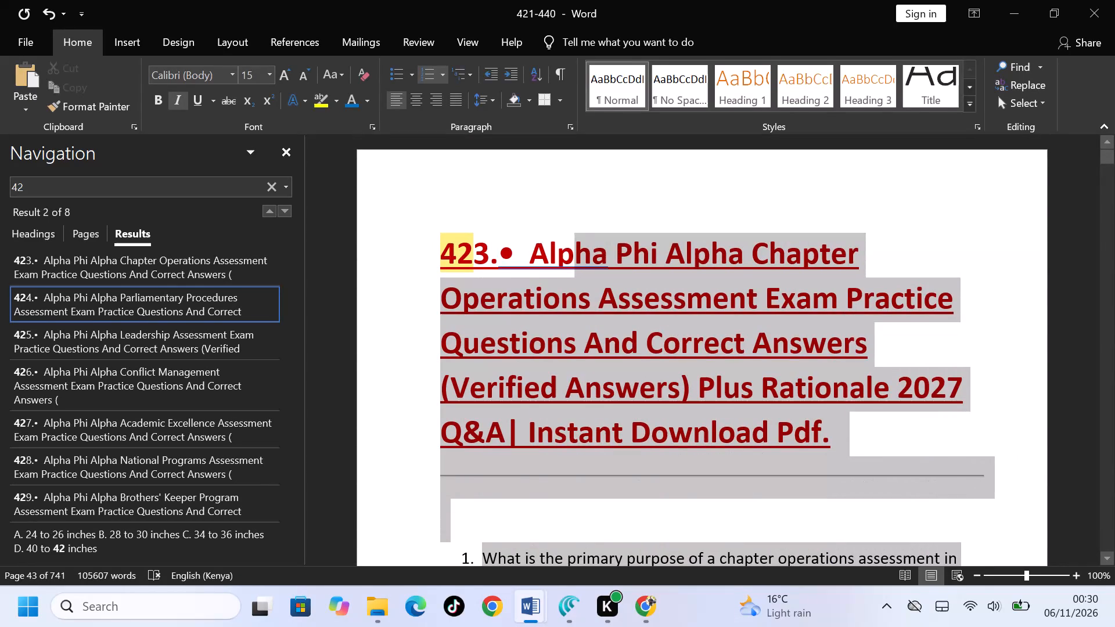
pyautogui.moveTo(570, 0); pyautogui.dragTo(186, 10)
pyautogui.hotkey('ctrl', 'x')
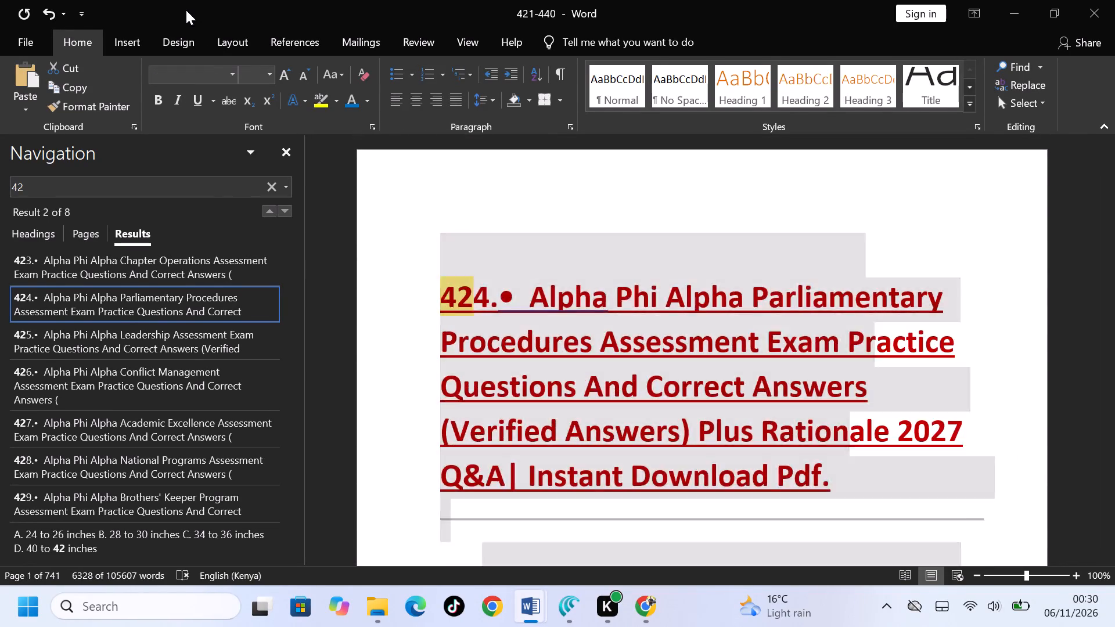
pyautogui.hotkey('ctrl', 'n')
pyautogui.hotkey('ctrl', 'v')
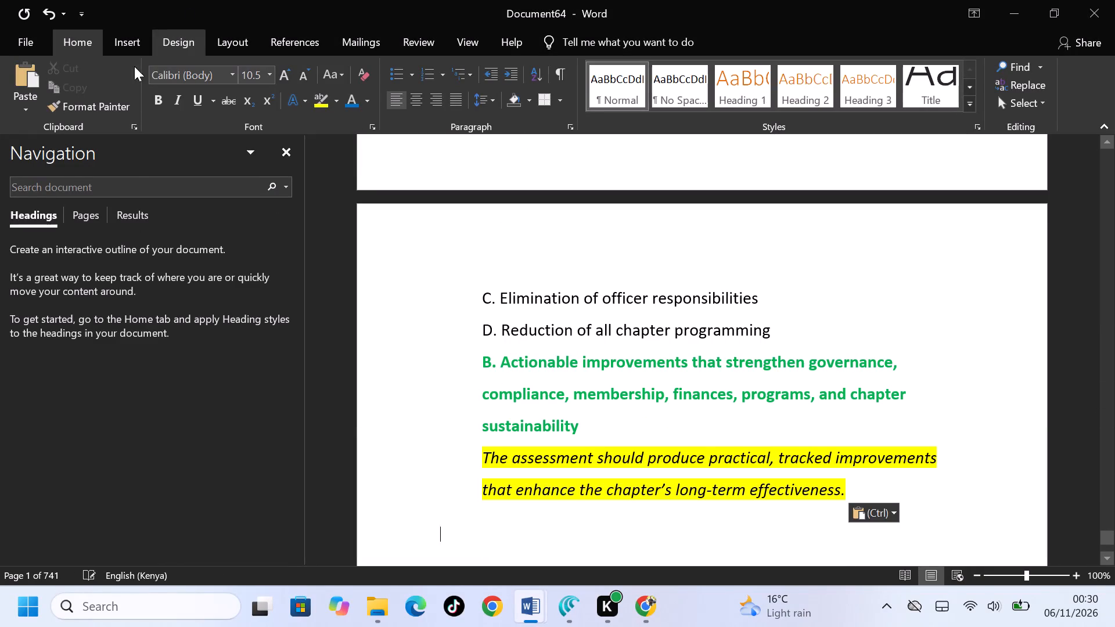
# Find the exam title by searching for 4 and cut the number 423. from its beginning.
pyautogui.click(126, 184)
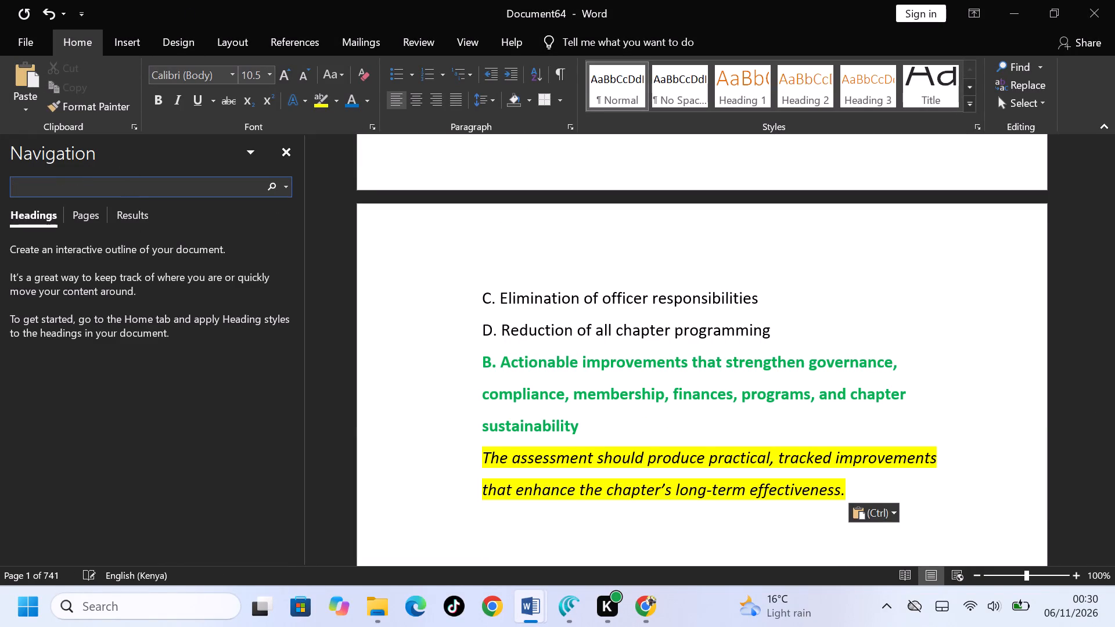
pyautogui.press('4')
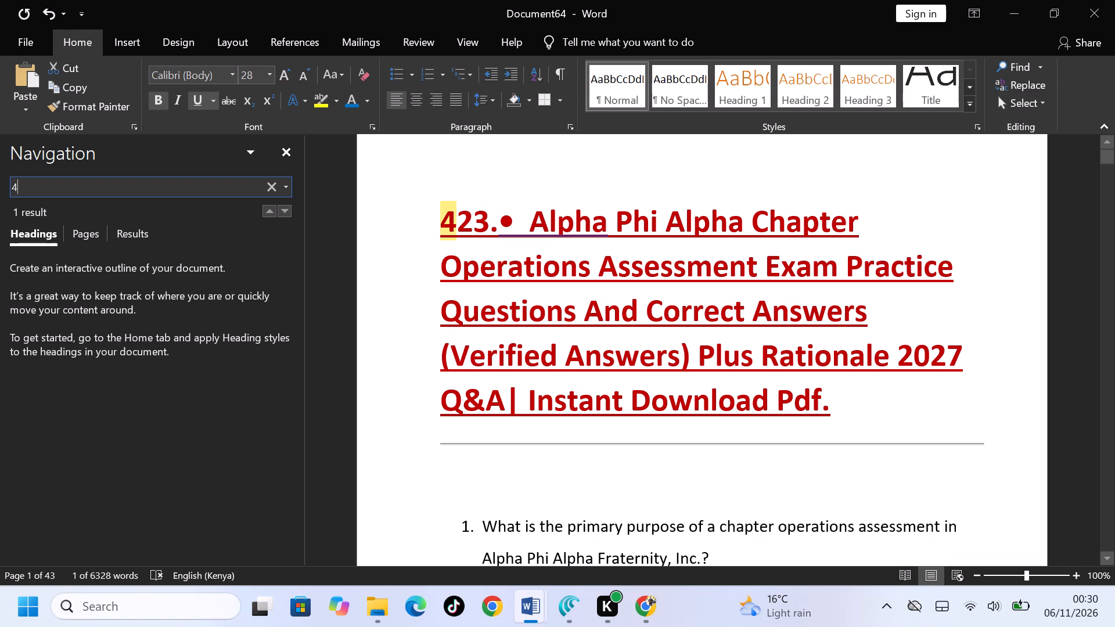
pyautogui.click(437, 211)
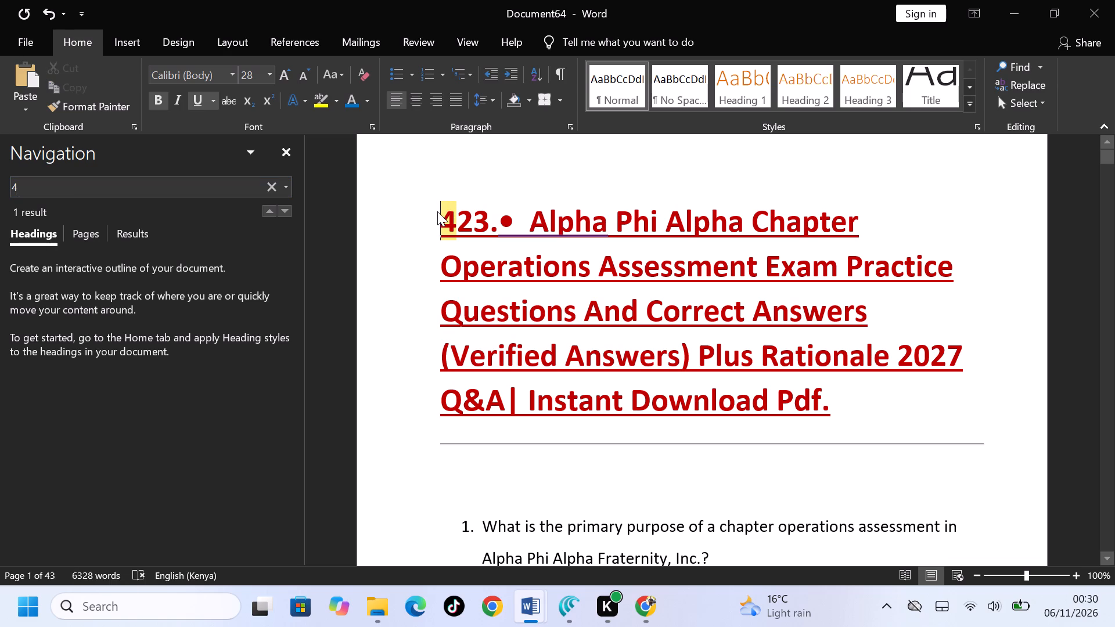
pyautogui.moveTo(437, 211); pyautogui.dragTo(499, 223)
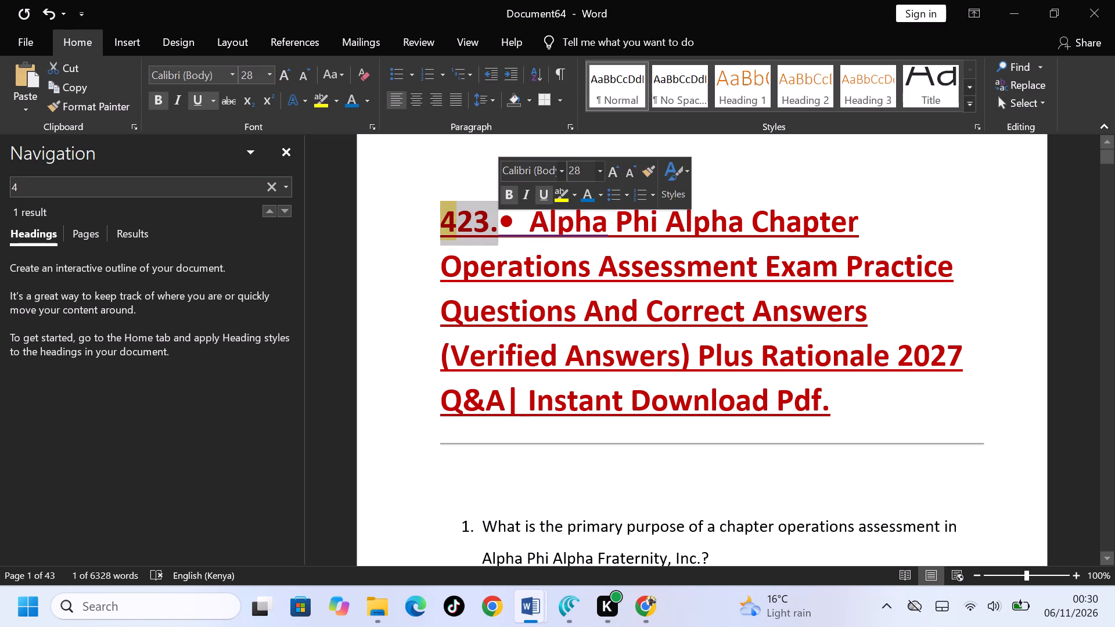
pyautogui.hotkey('ctrl', 'x')
# Save the exam as a PDF in New folder (2) with 423. appended to the suggested file name, and close the document without saving it.
pyautogui.hotkey('ctrl', 's')
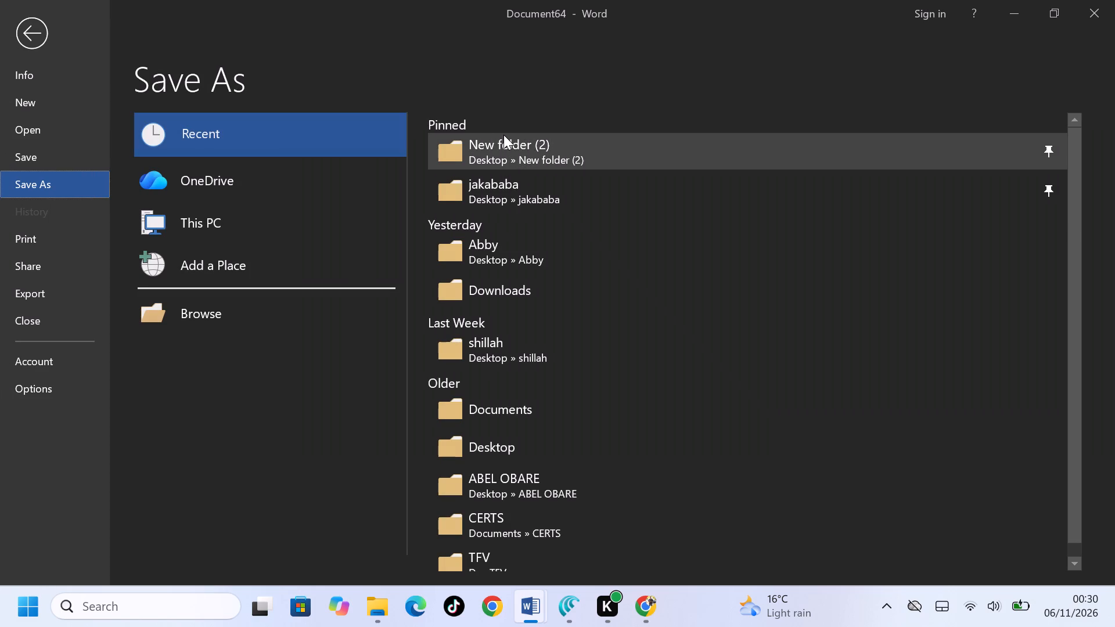
pyautogui.doubleClick(503, 135)
pyautogui.press('Right')
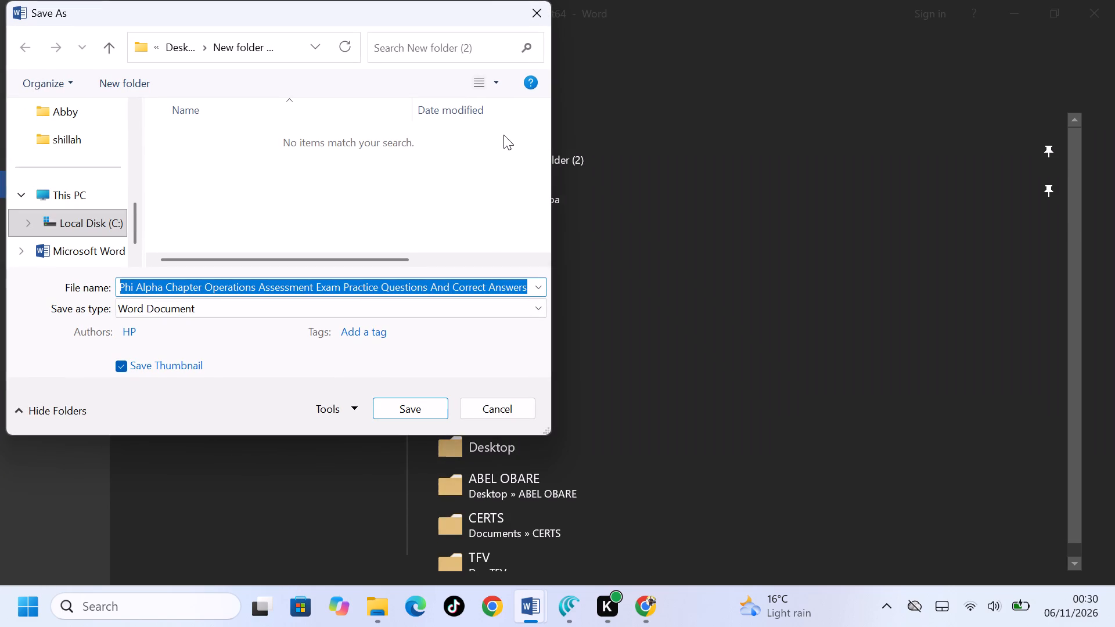
pyautogui.hotkey('ctrl', 'v')
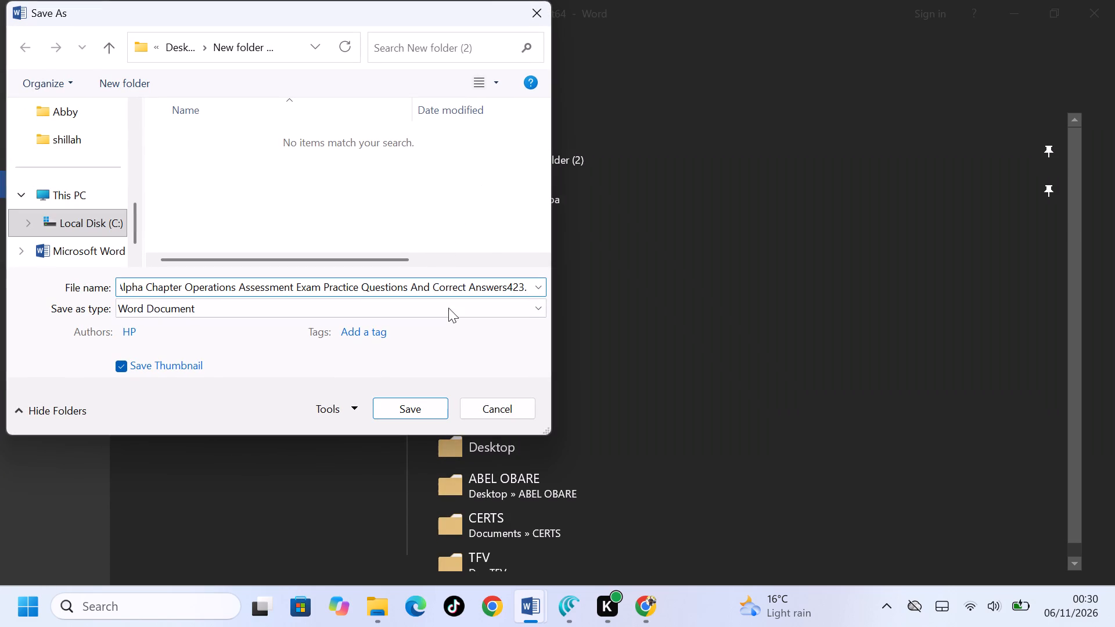
pyautogui.click(461, 309)
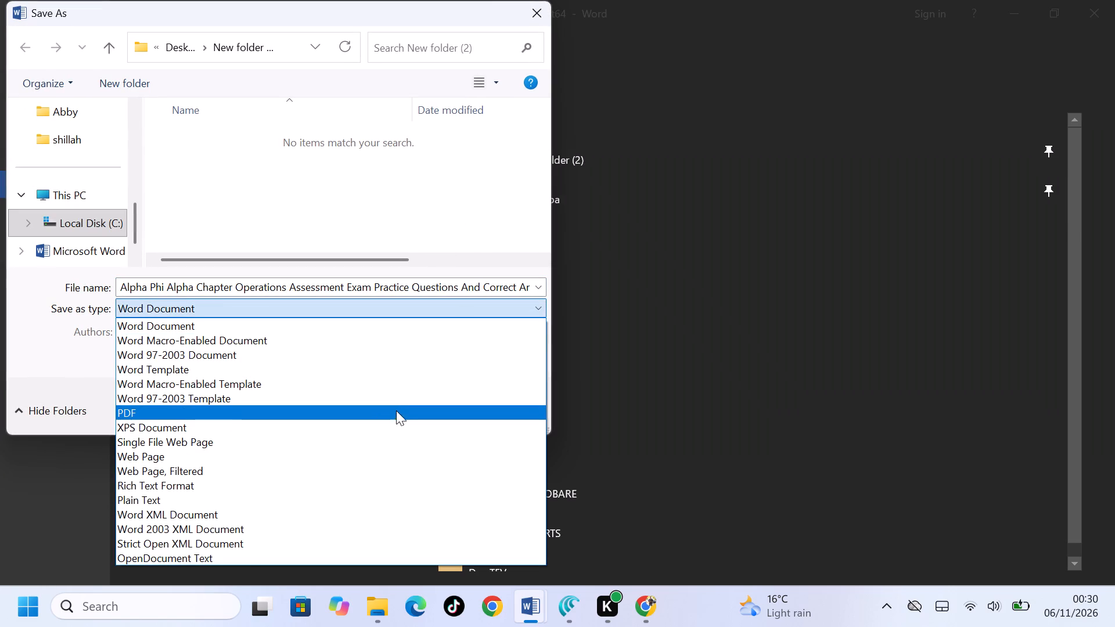
pyautogui.click(395, 417)
pyautogui.click(414, 453)
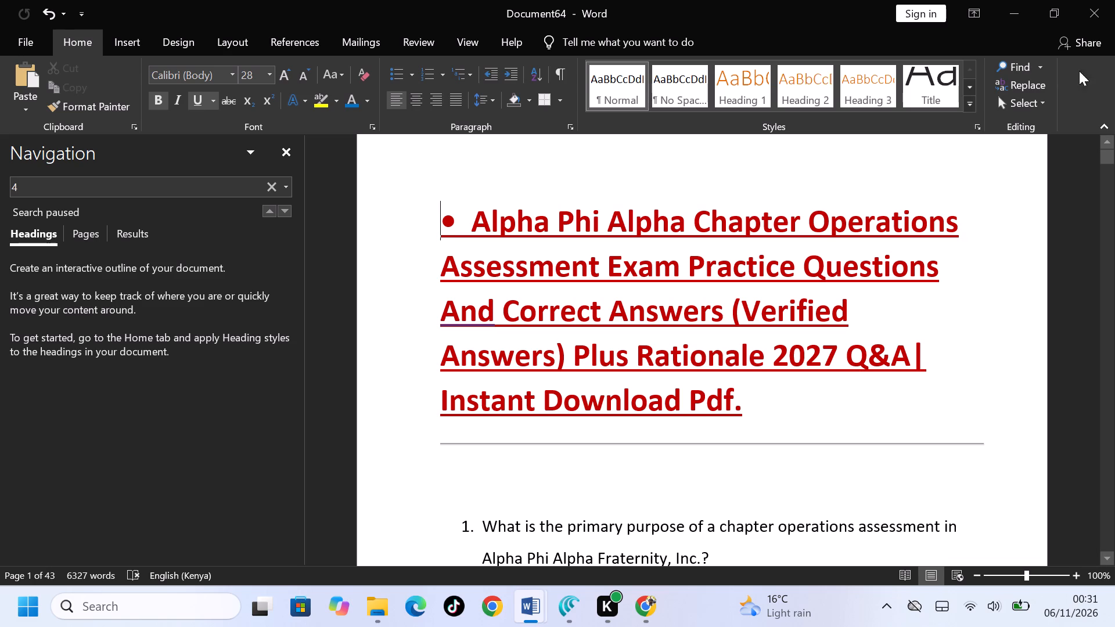
pyautogui.click(1102, 6)
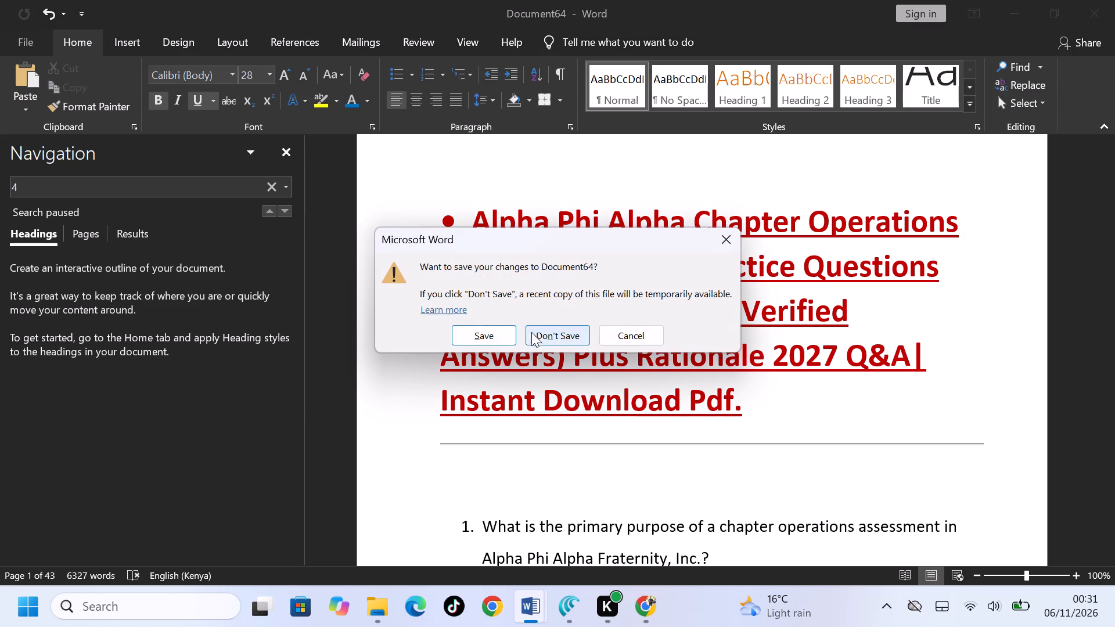
pyautogui.click(544, 333)
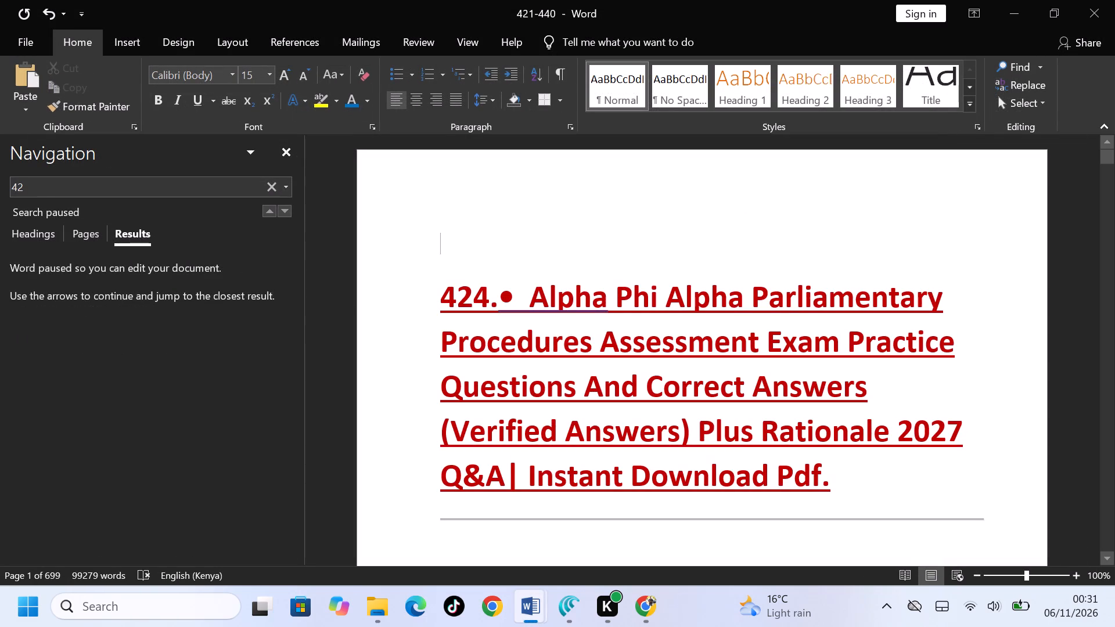
# Delete the empty line above the 424 Alpha Phi Alpha Parliamentary Procedures title in the 421-440 document.
pyautogui.press('BackSpace')
pyautogui.press('Delete')
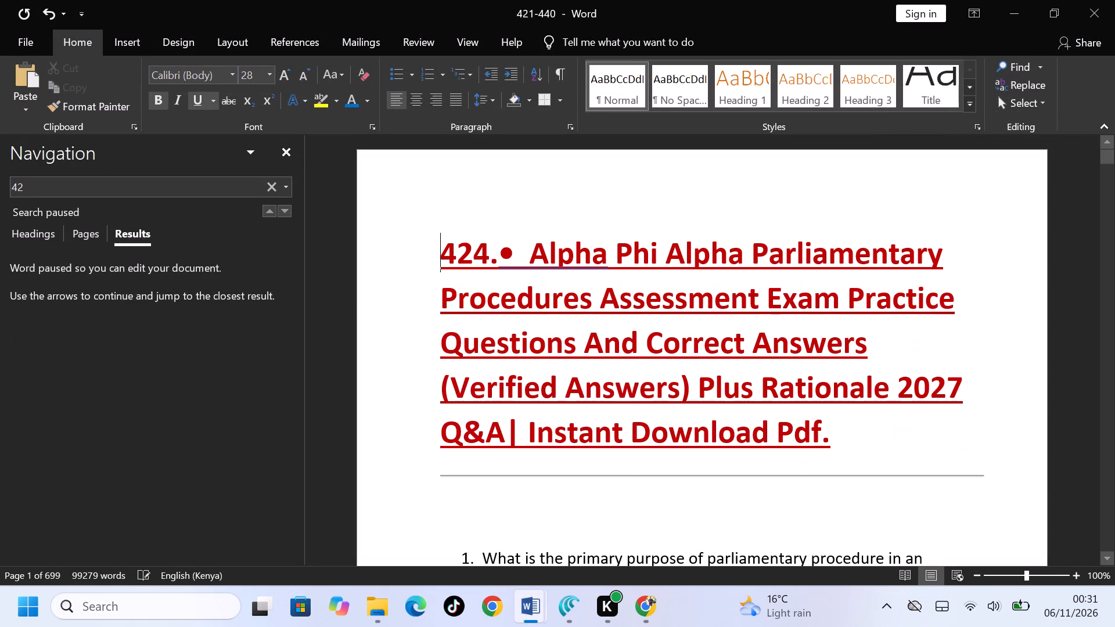
# Move the entire 424 Alpha Phi Alpha Parliamentary Procedures exam, from its title through its last rationale, into a new blank document.
pyautogui.click(285, 215)
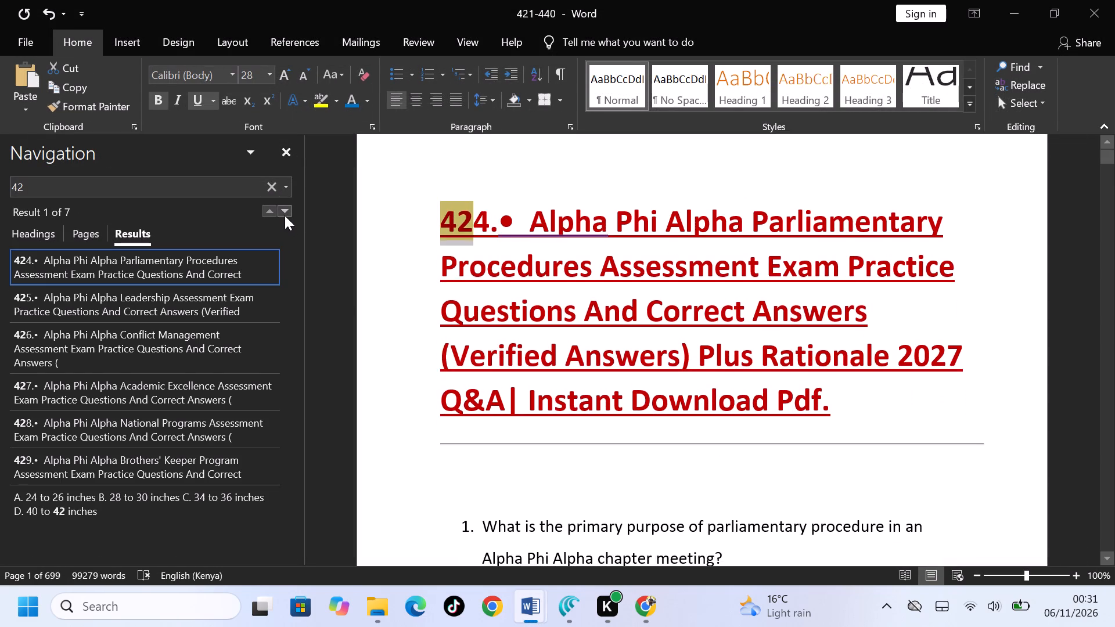
pyautogui.click(285, 215)
pyautogui.scroll(1, 515, 269)
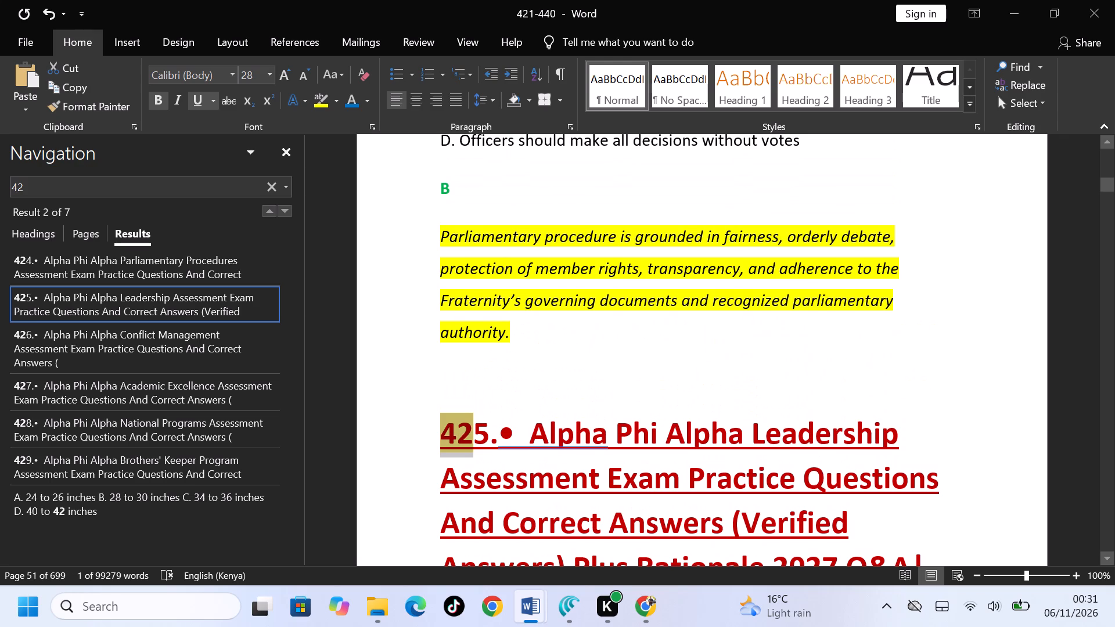
pyautogui.click(579, 351)
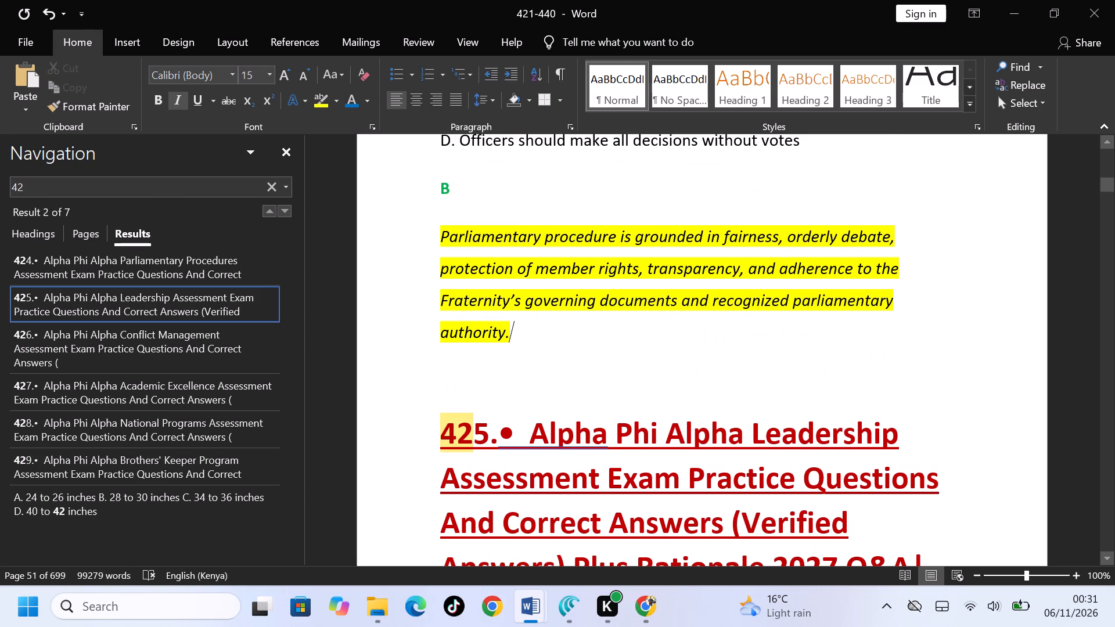
pyautogui.click(579, 351)
pyautogui.scroll(-1, 579, 351)
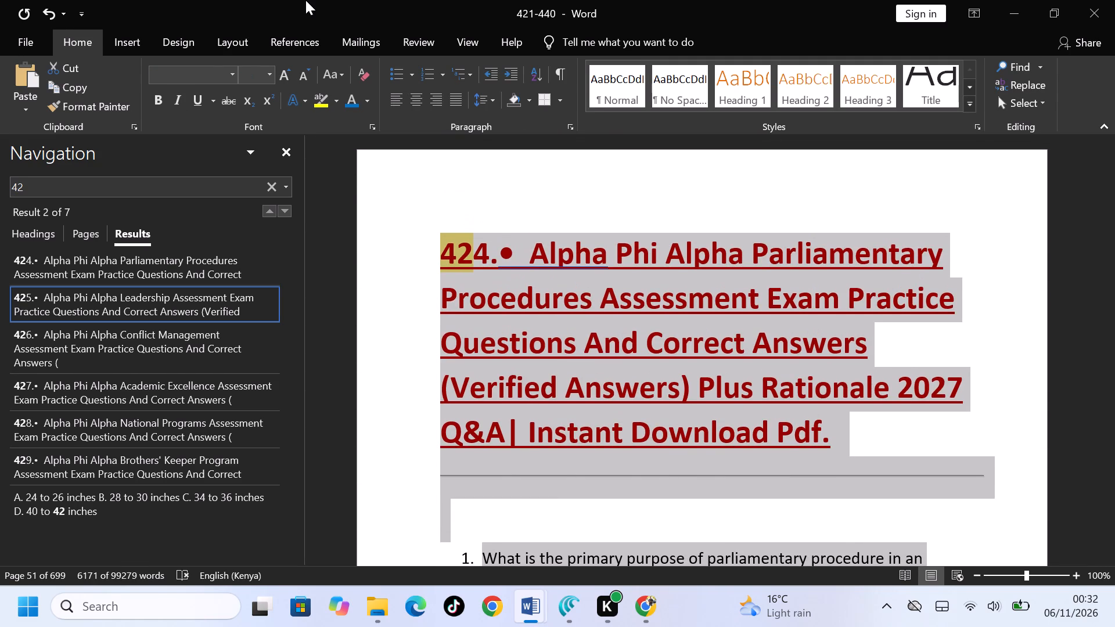
pyautogui.hotkey('ctrl', 'x')
pyautogui.hotkey('ctrl', 'n')
pyautogui.hotkey('ctrl', 'v')
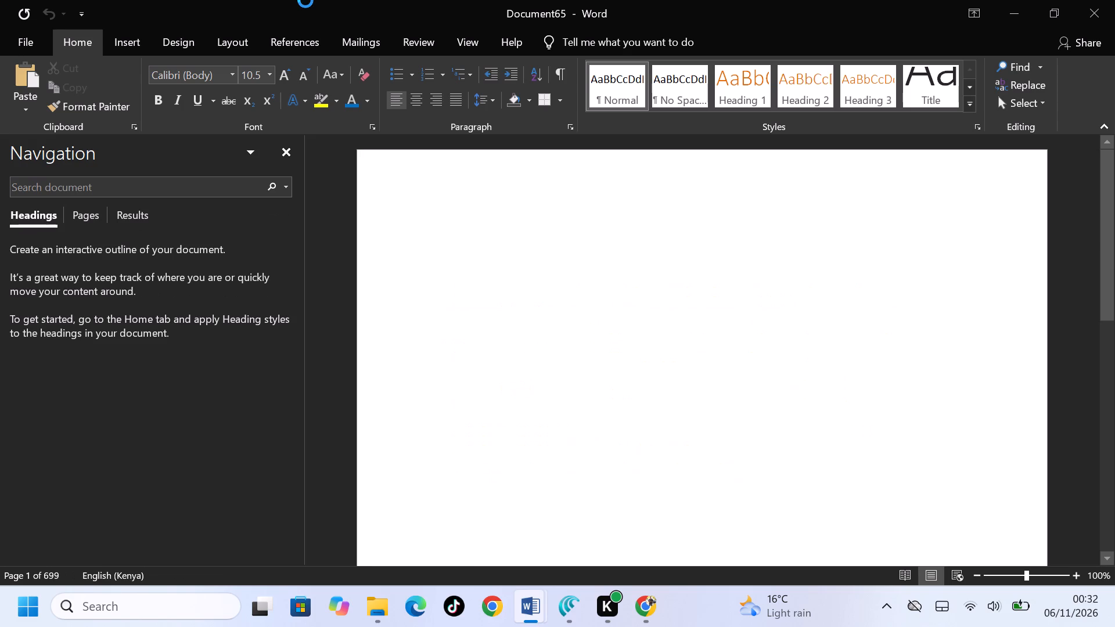
# Find the exam title by searching for 4 and cut the number 424. from its beginning.
pyautogui.click(150, 187)
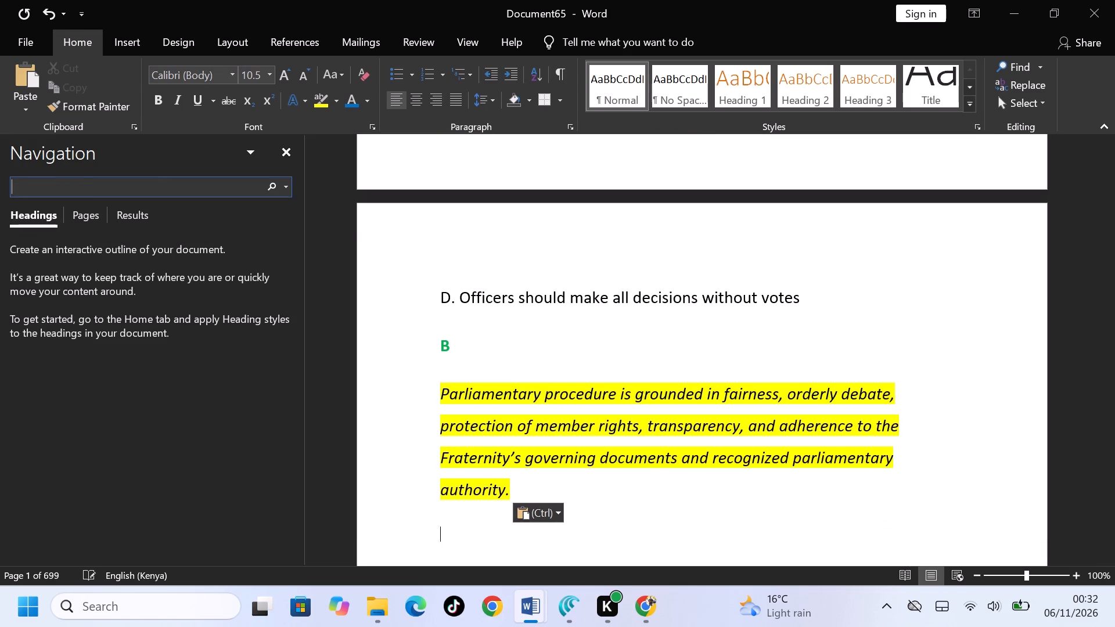
pyautogui.press('4')
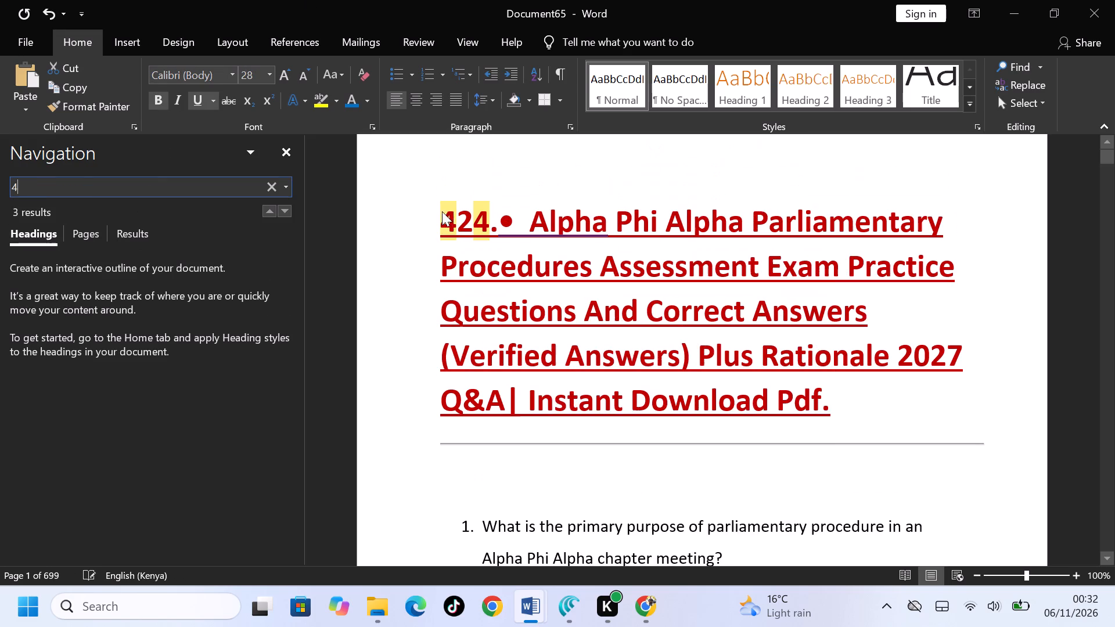
pyautogui.click(436, 217)
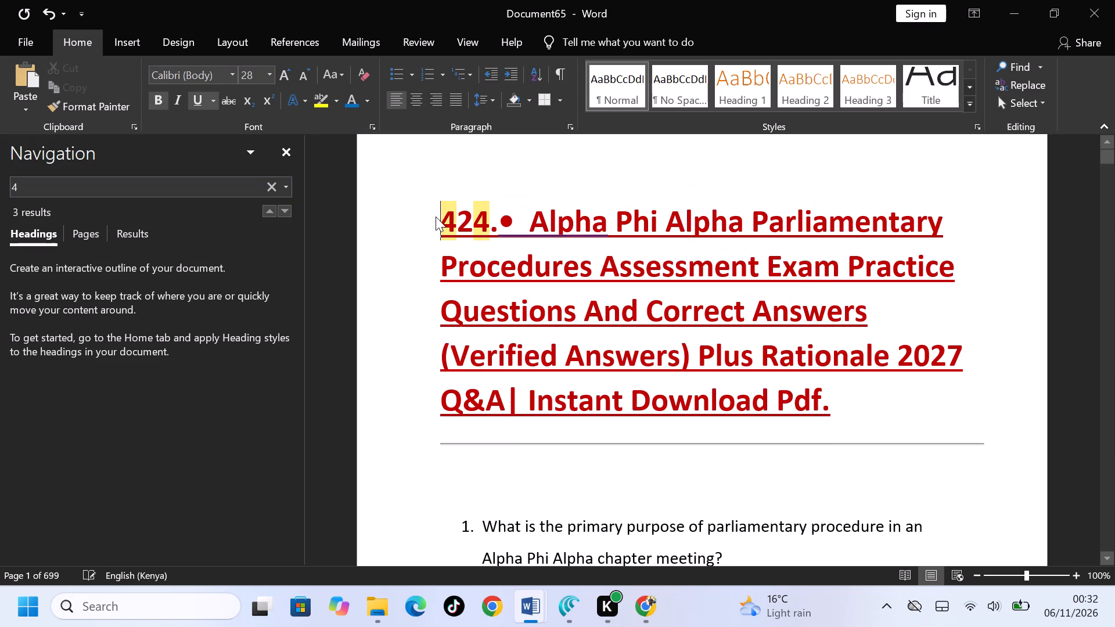
pyautogui.moveTo(436, 217); pyautogui.dragTo(494, 204)
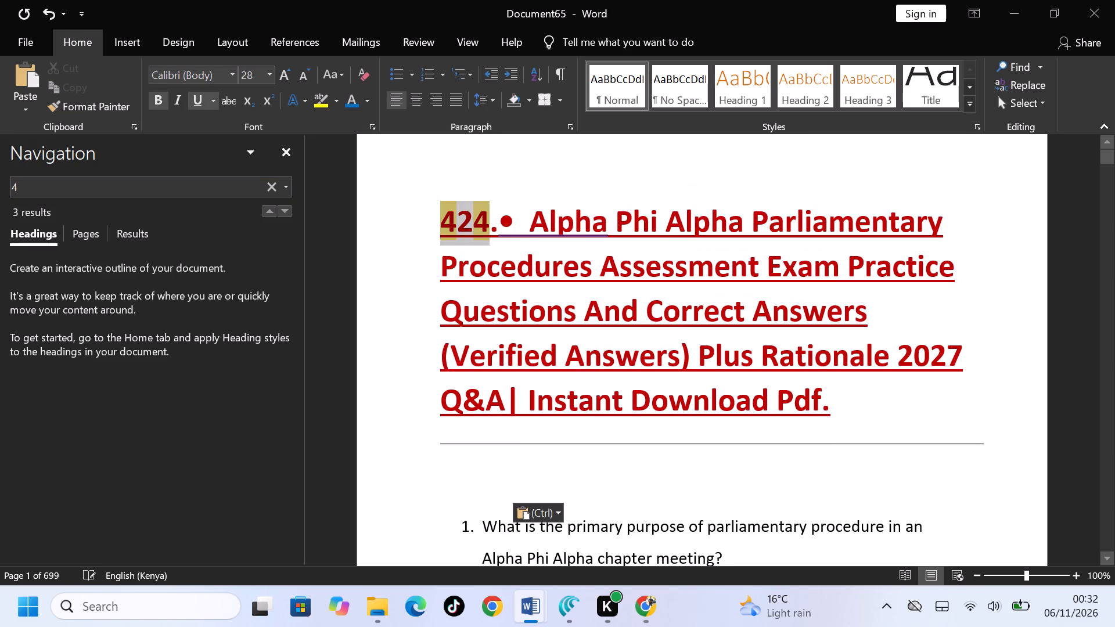
pyautogui.moveTo(494, 204); pyautogui.dragTo(502, 208)
pyautogui.hotkey('ctrl', 'x')
# Save the exam as a PDF in New folder (2) with 424. appended to the suggested file name.
pyautogui.hotkey('ctrl', 's')
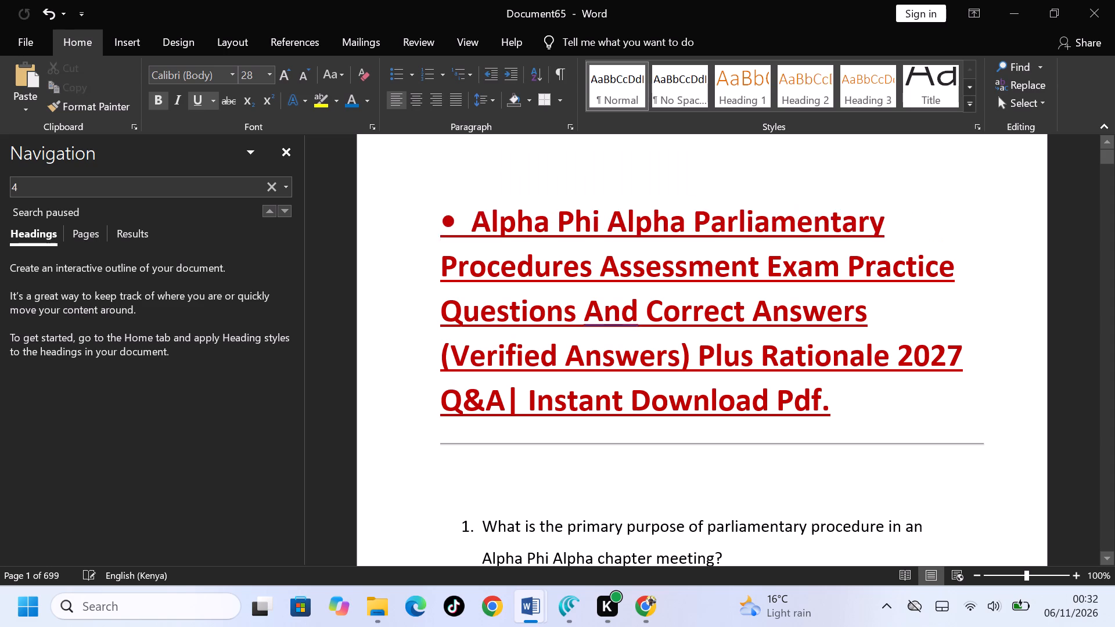
pyautogui.doubleClick(558, 160)
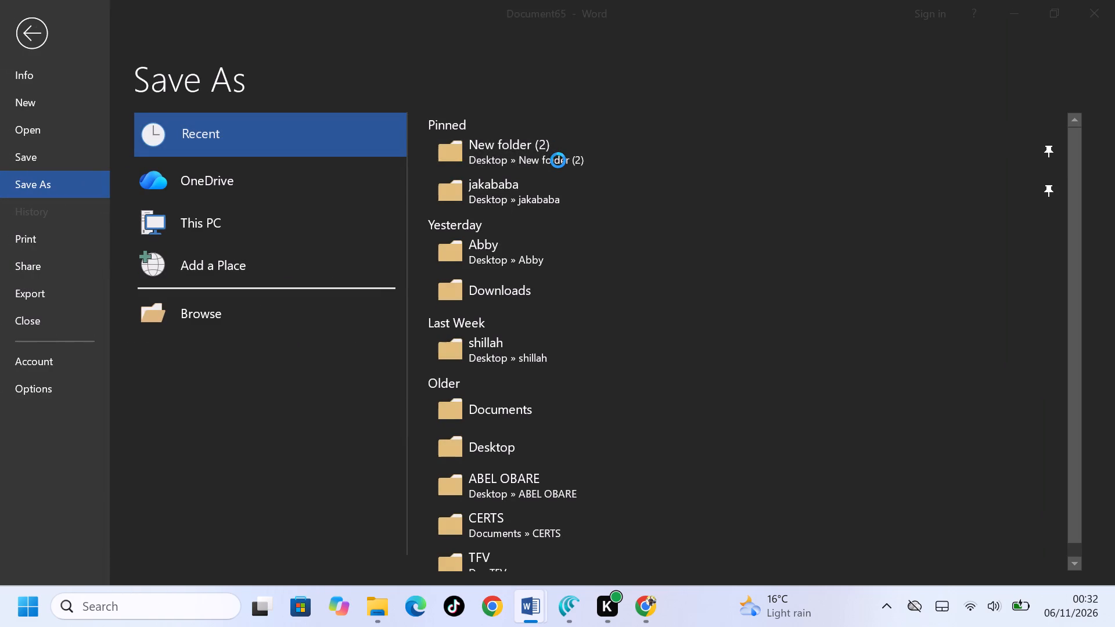
pyautogui.press('Right')
pyautogui.hotkey('ctrl', 'v')
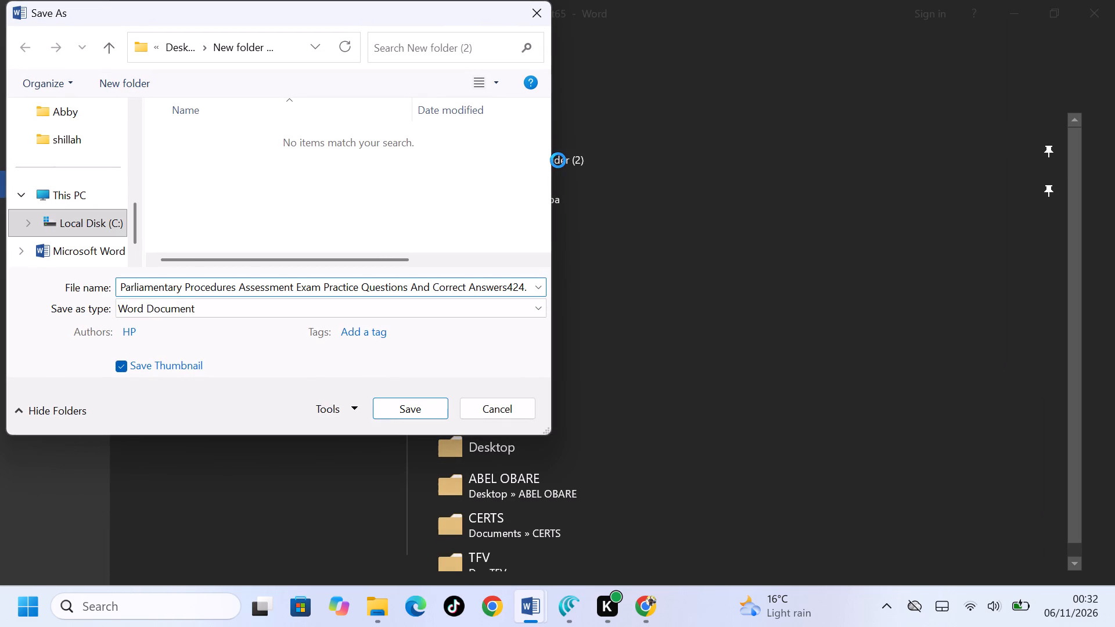
pyautogui.click(476, 306)
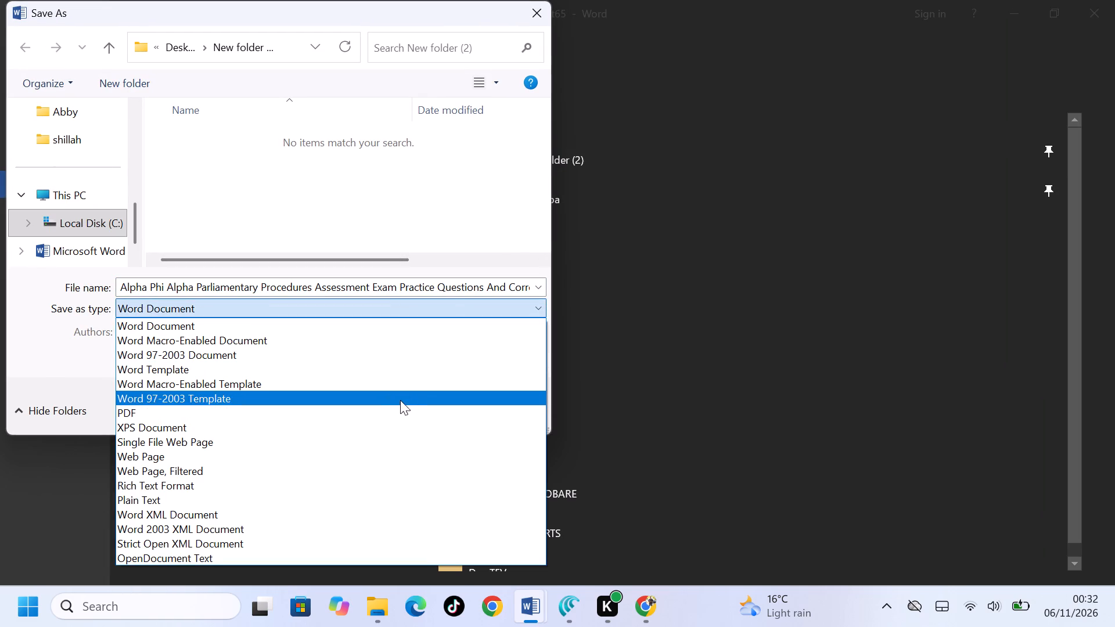
pyautogui.click(394, 413)
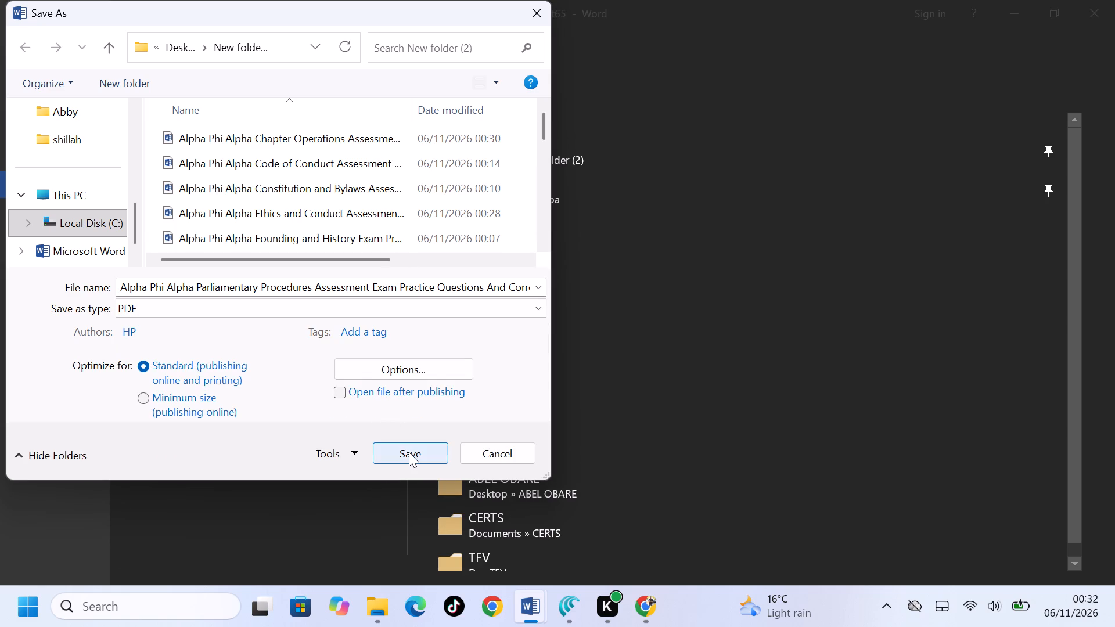
pyautogui.click(409, 452)
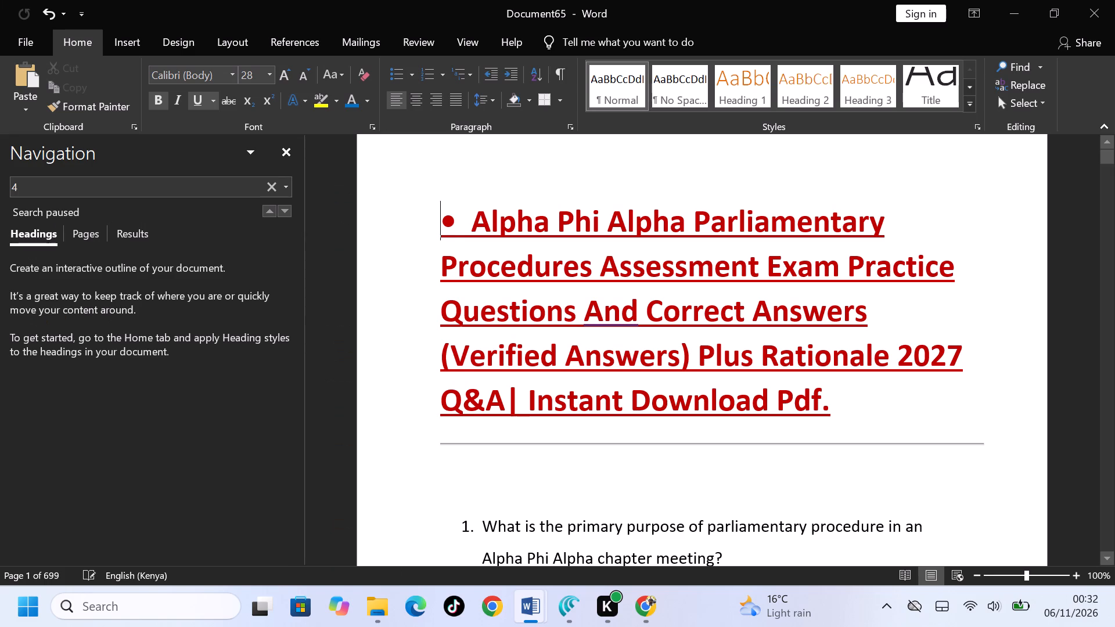
# Close the new document holding the 424 Parliamentary Procedures exam without saving its changes.
pyautogui.click(1114, 4)
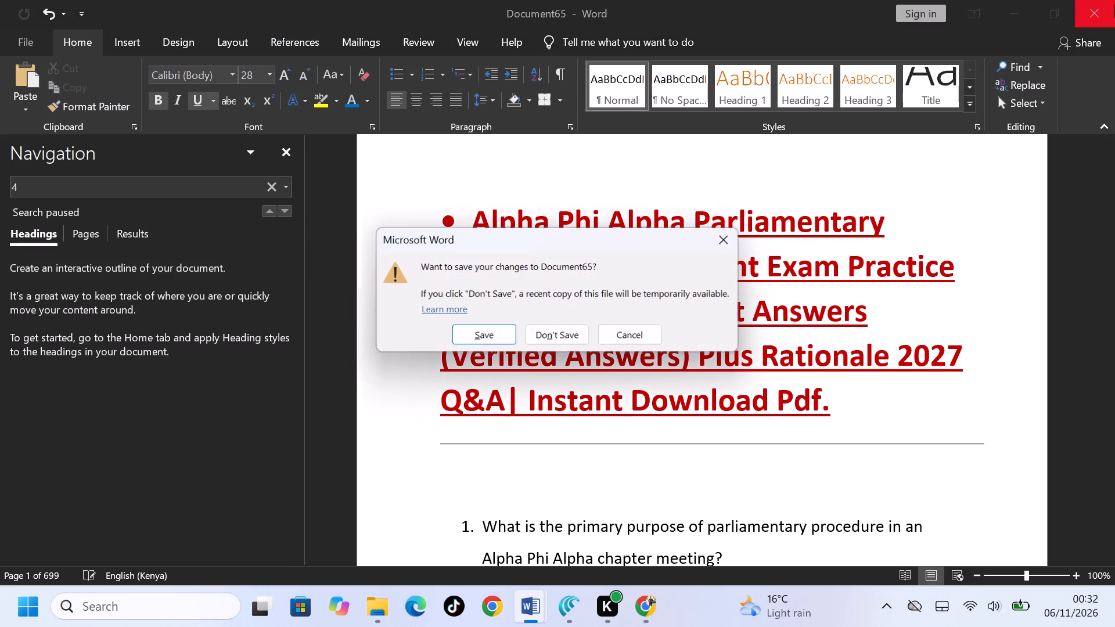
pyautogui.click(569, 326)
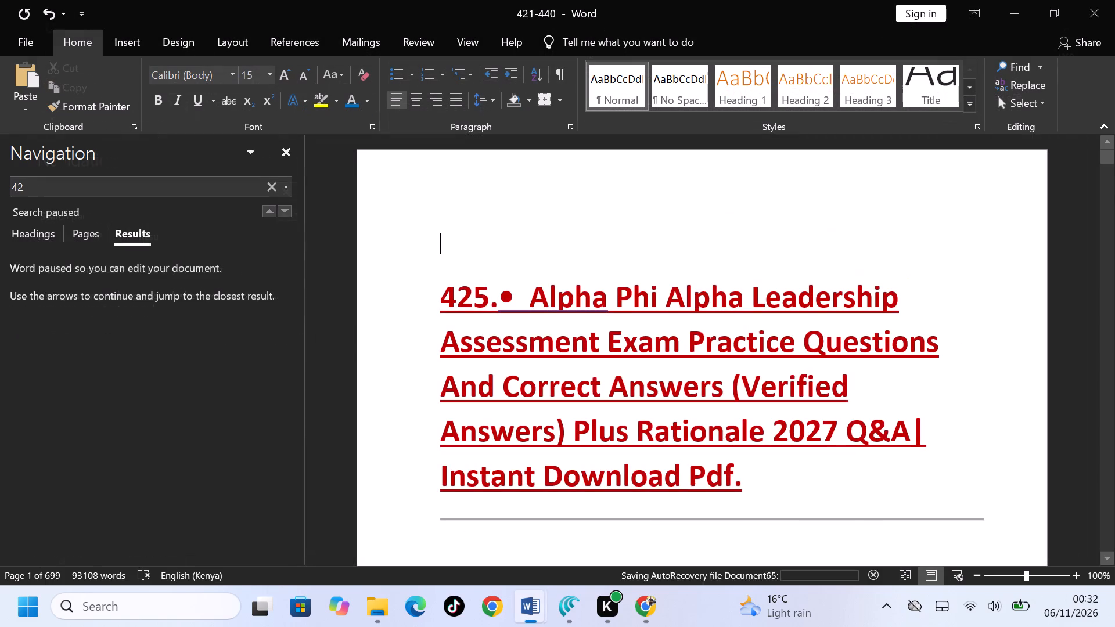
# Delete the empty line above the 425 Alpha Phi Alpha Leadership title in the 421-440 document.
pyautogui.press('BackSpace')
pyautogui.press('Delete')
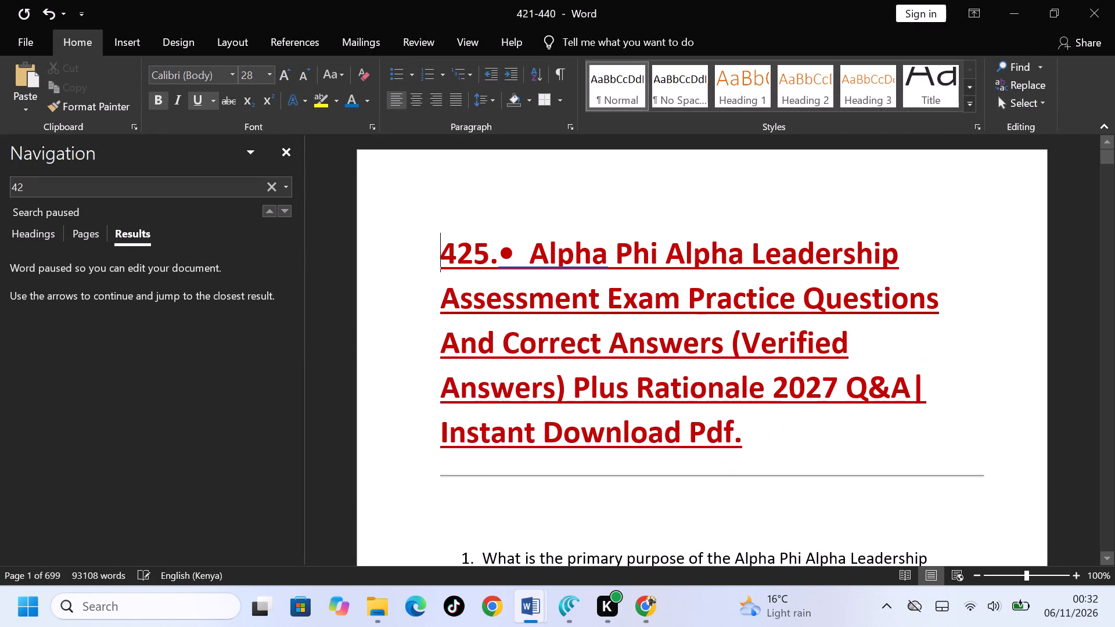
# Move the entire 425 Alpha Phi Alpha Leadership exam, from its title through its last rationale, into a new blank document.
pyautogui.click(282, 210)
pyautogui.click(282, 210)
pyautogui.scroll(1, 572, 261)
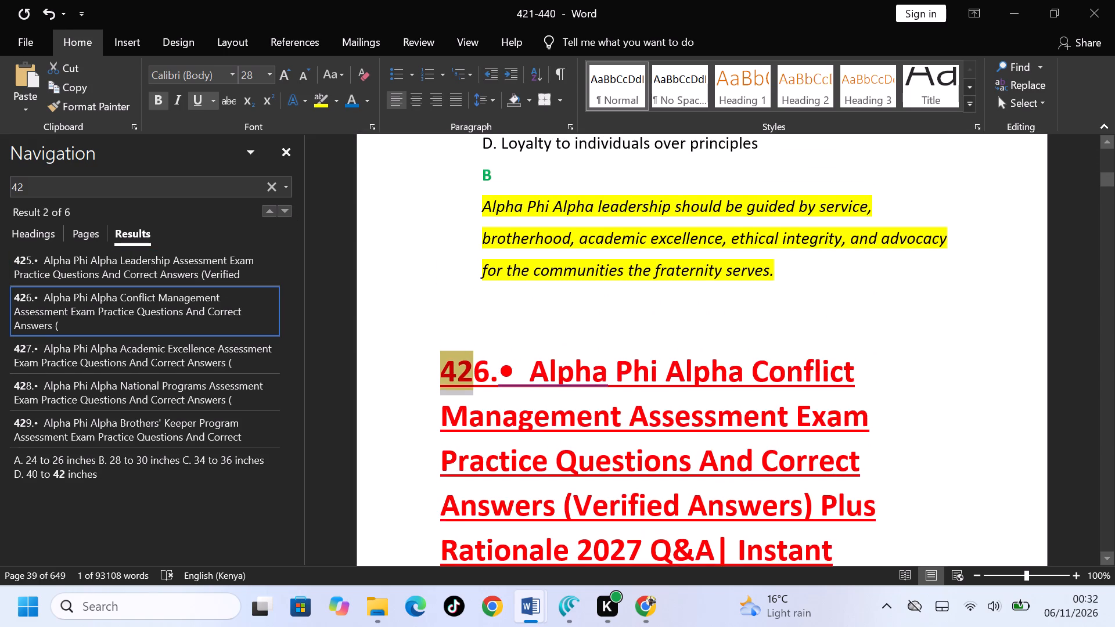
pyautogui.scroll(1, 572, 261)
pyautogui.click(828, 379)
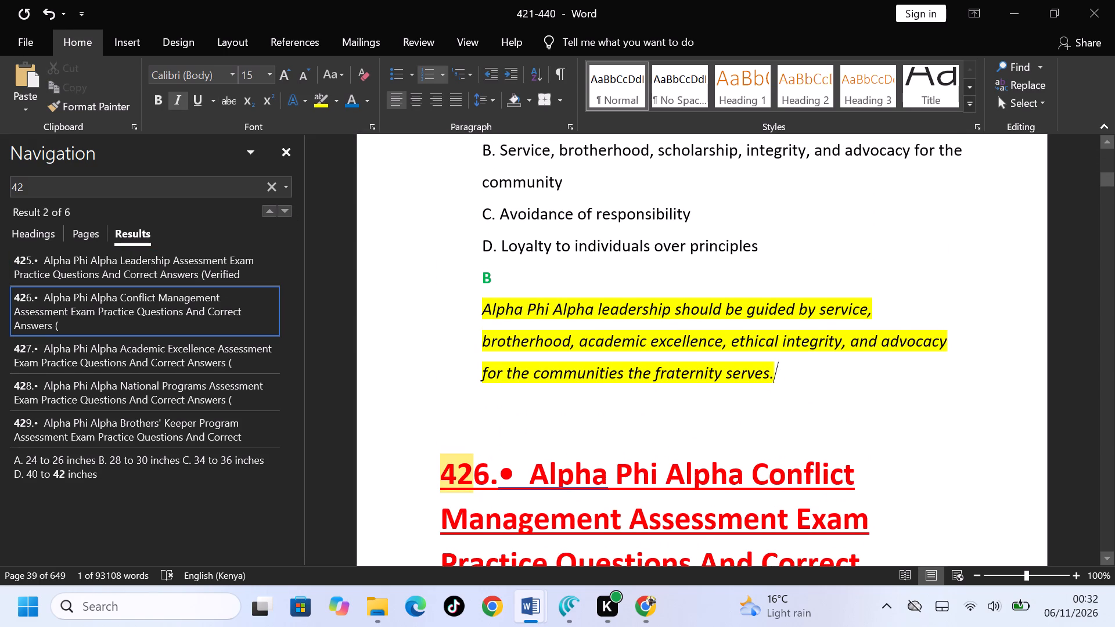
pyautogui.moveTo(828, 379); pyautogui.dragTo(349, 0)
pyautogui.hscroll(-1, 816, 380)
pyautogui.scroll(-1, 394, 26)
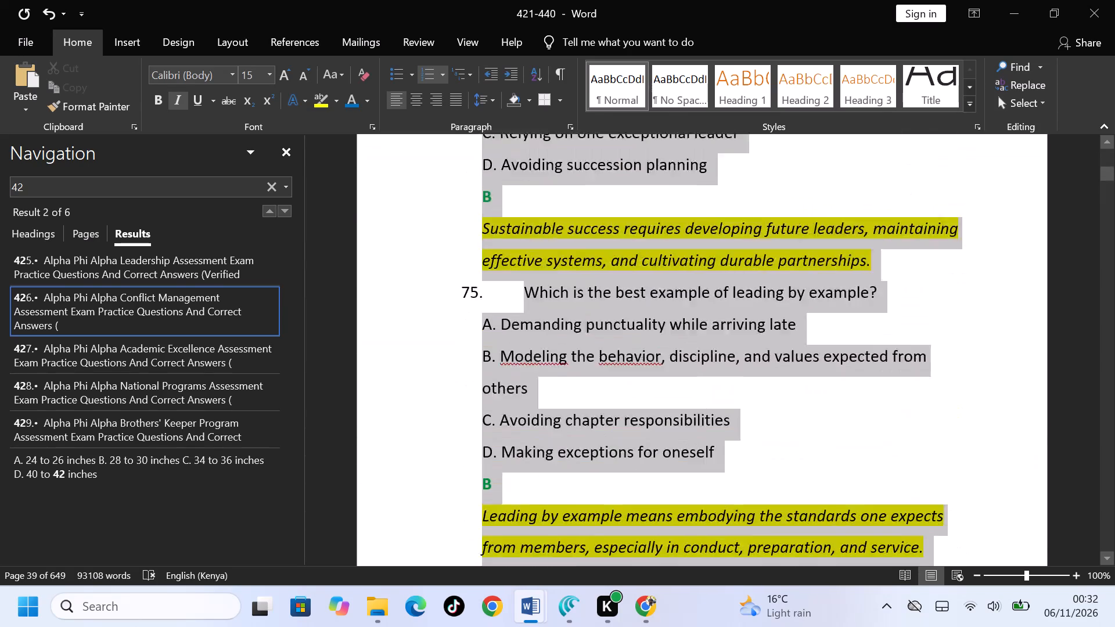
pyautogui.moveTo(349, 0); pyautogui.dragTo(348, 2)
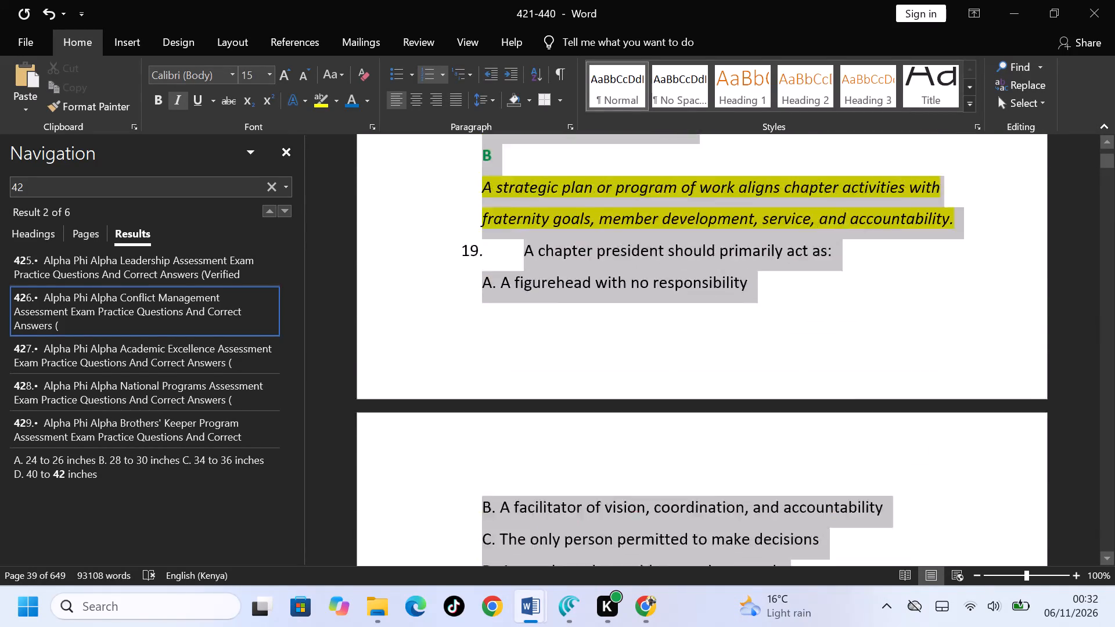
pyautogui.moveTo(348, 2); pyautogui.dragTo(346, 3)
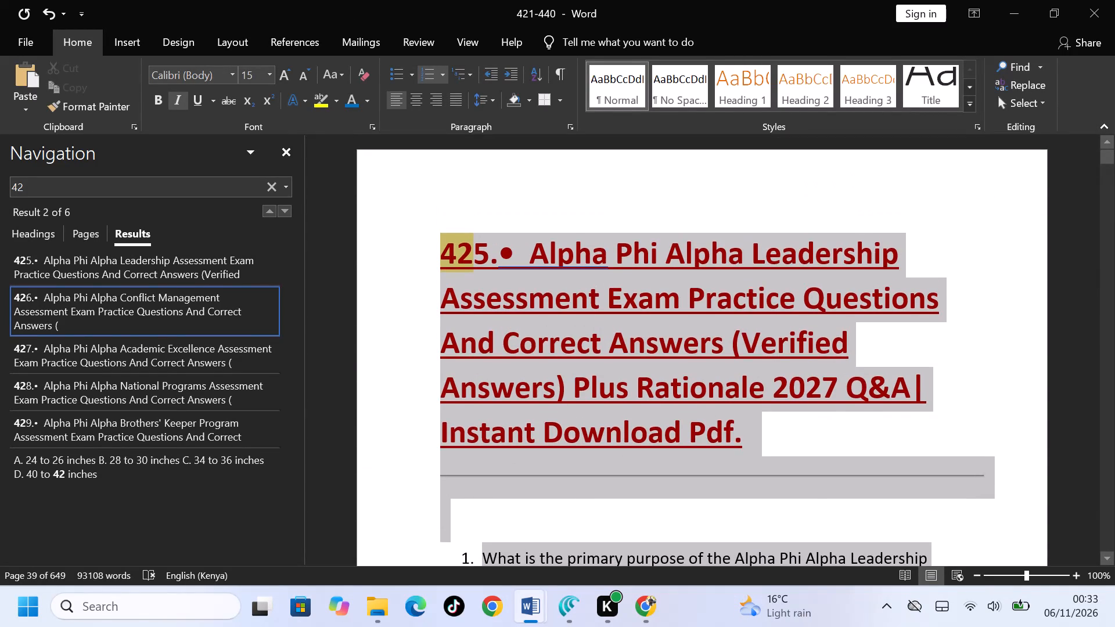
pyautogui.moveTo(346, 3); pyautogui.dragTo(347, 0)
pyautogui.hotkey('ctrl', 'x')
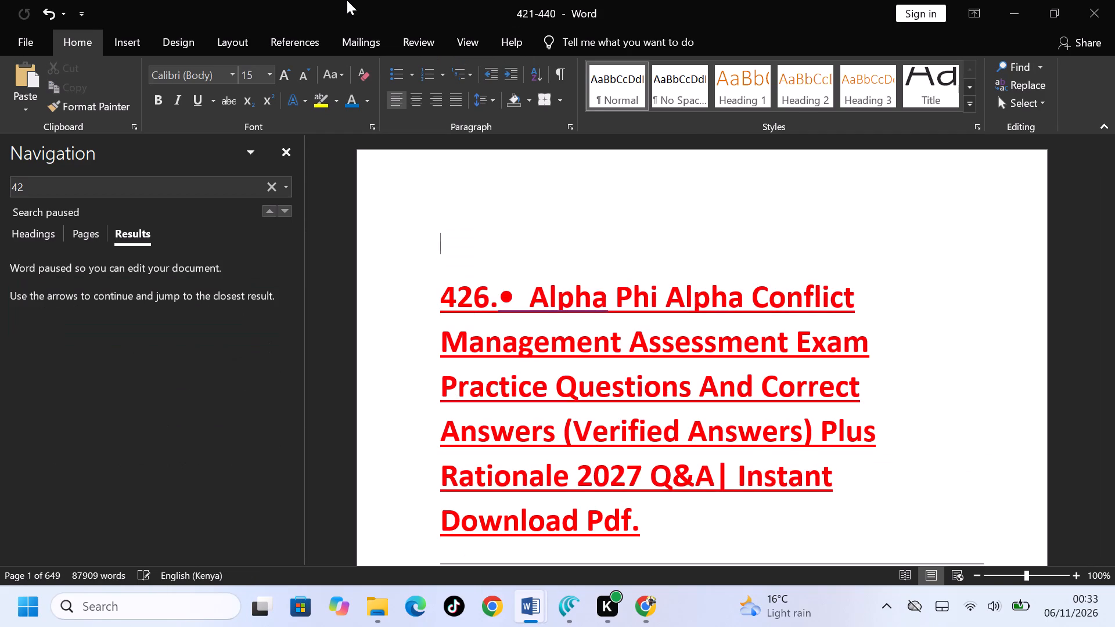
pyautogui.hotkey('ctrl', 'n')
pyautogui.hotkey('ctrl', 'v')
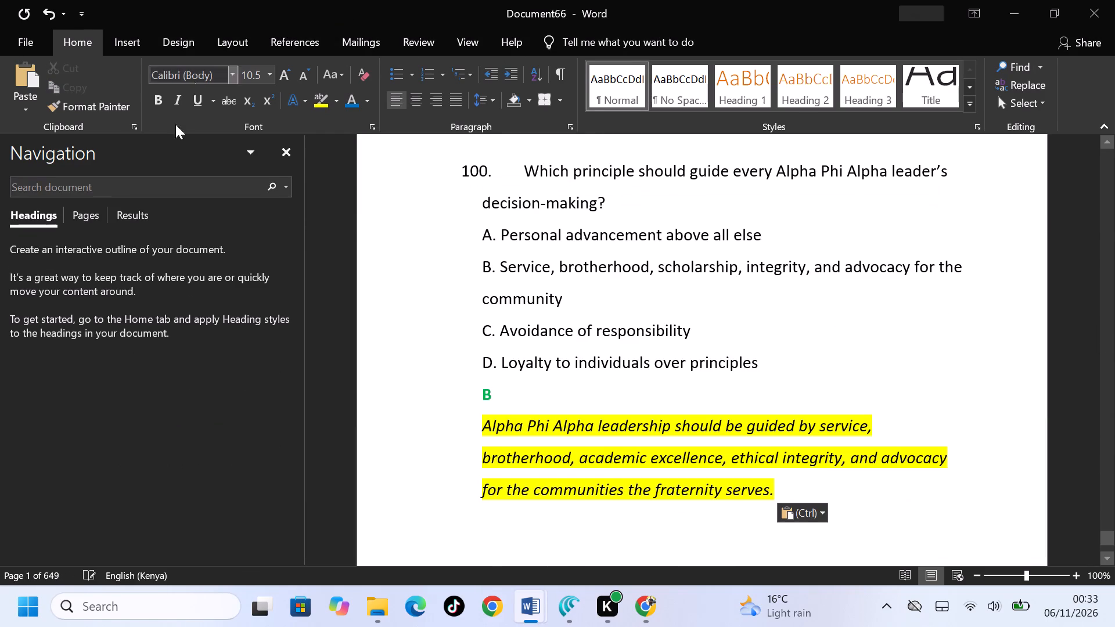
# Find the exam title by searching for 4 and cut the number 425. from its beginning.
pyautogui.click(157, 187)
pyautogui.press('4')
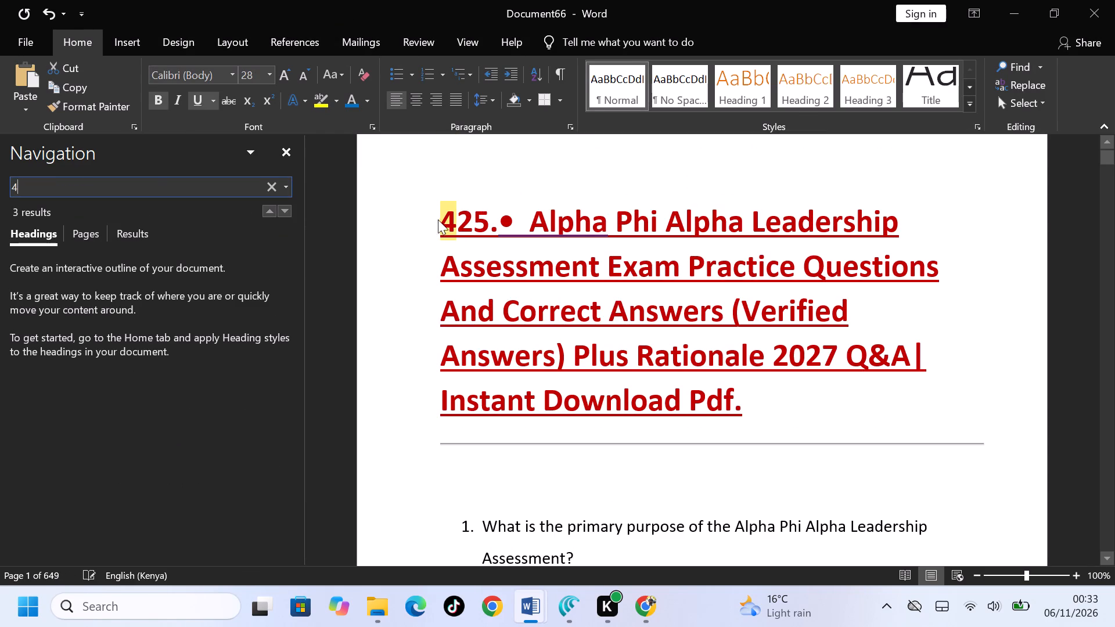
pyautogui.click(434, 213)
pyautogui.moveTo(434, 213); pyautogui.dragTo(448, 213)
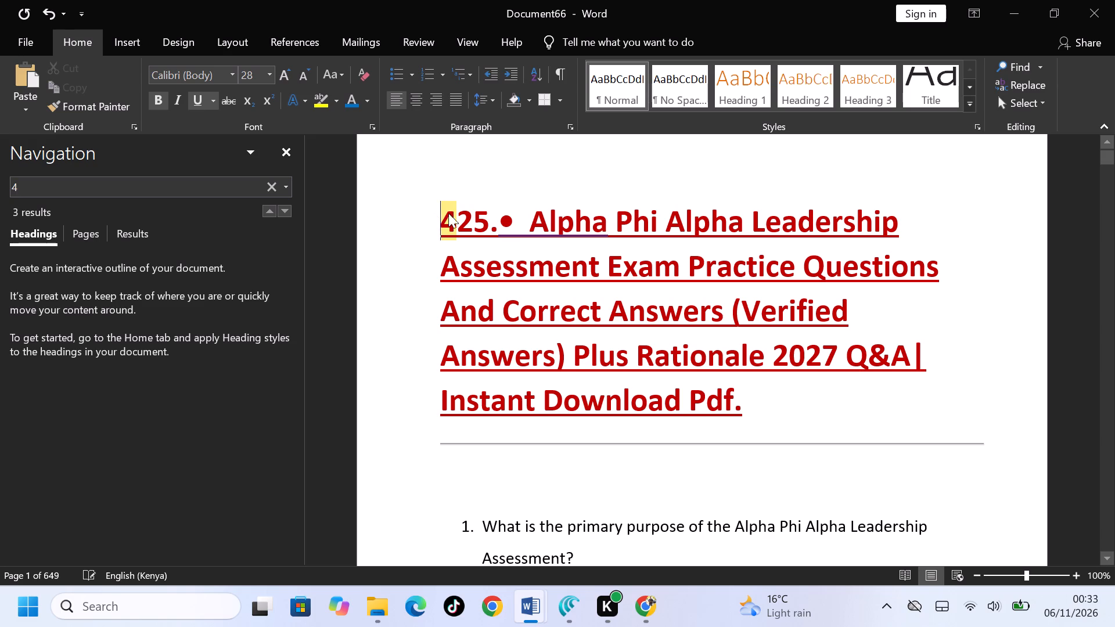
pyautogui.moveTo(448, 213); pyautogui.dragTo(501, 231)
pyautogui.hotkey('ctrl', 'x')
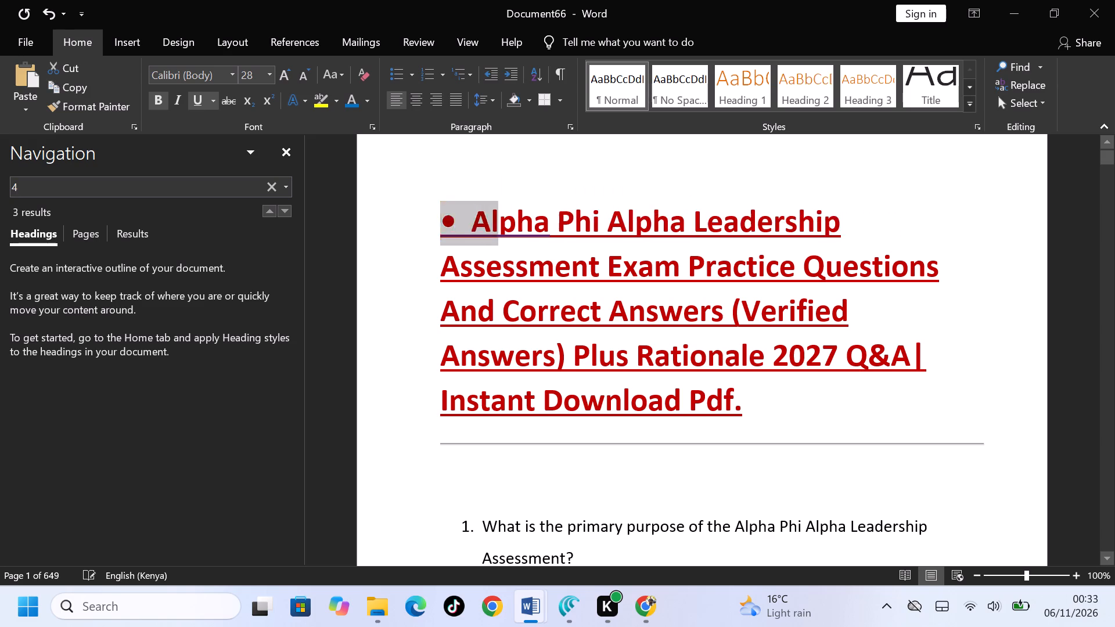
# Save the exam as a PDF in New folder (2) with 425. appended to the suggested file name.
pyautogui.hotkey('ctrl', 's')
pyautogui.doubleClick(573, 157)
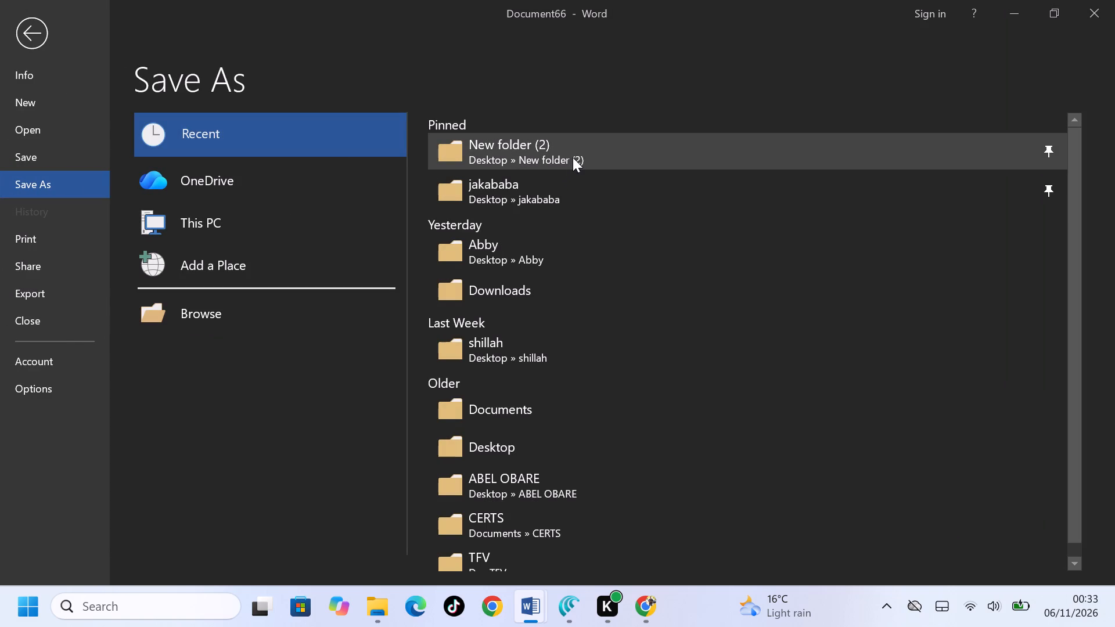
pyautogui.press('Right')
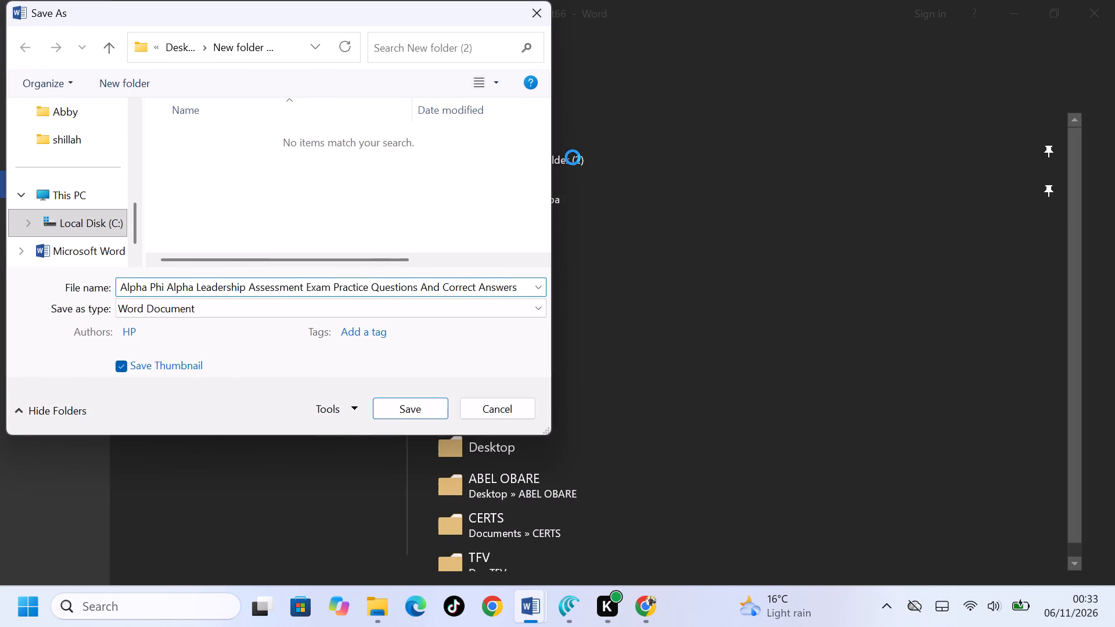
pyautogui.hotkey('ctrl', 'v')
pyautogui.click(473, 316)
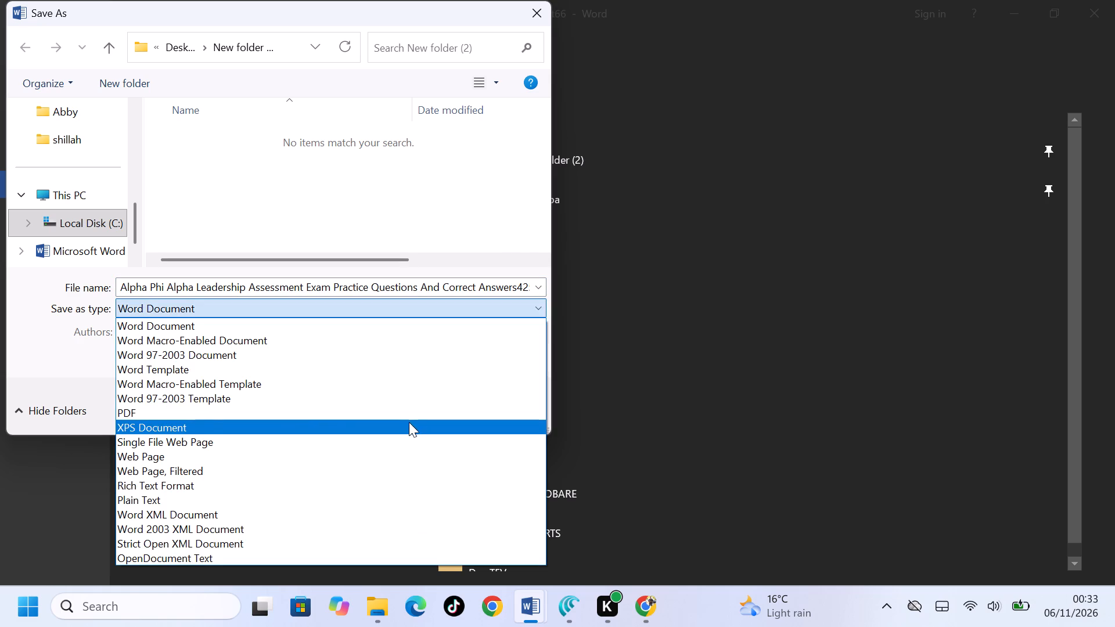
pyautogui.click(416, 416)
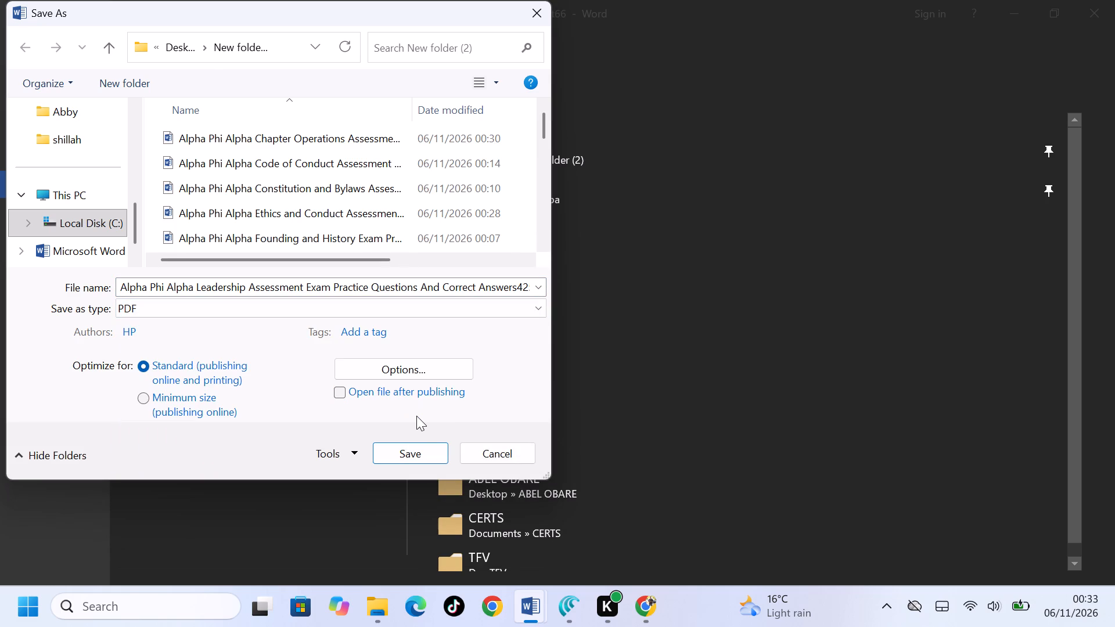
pyautogui.click(401, 451)
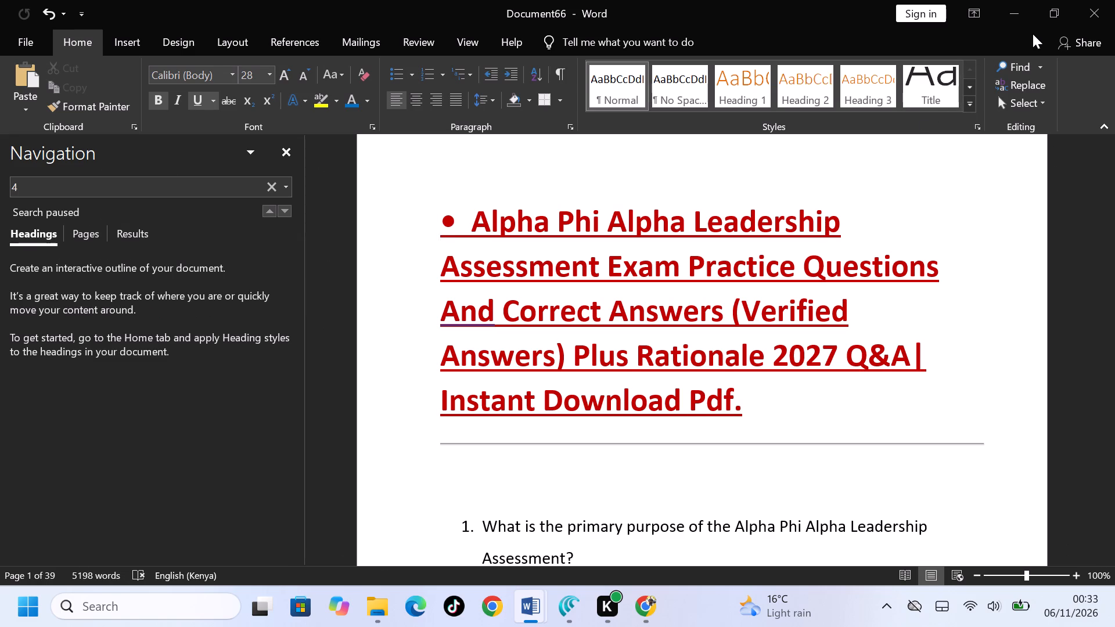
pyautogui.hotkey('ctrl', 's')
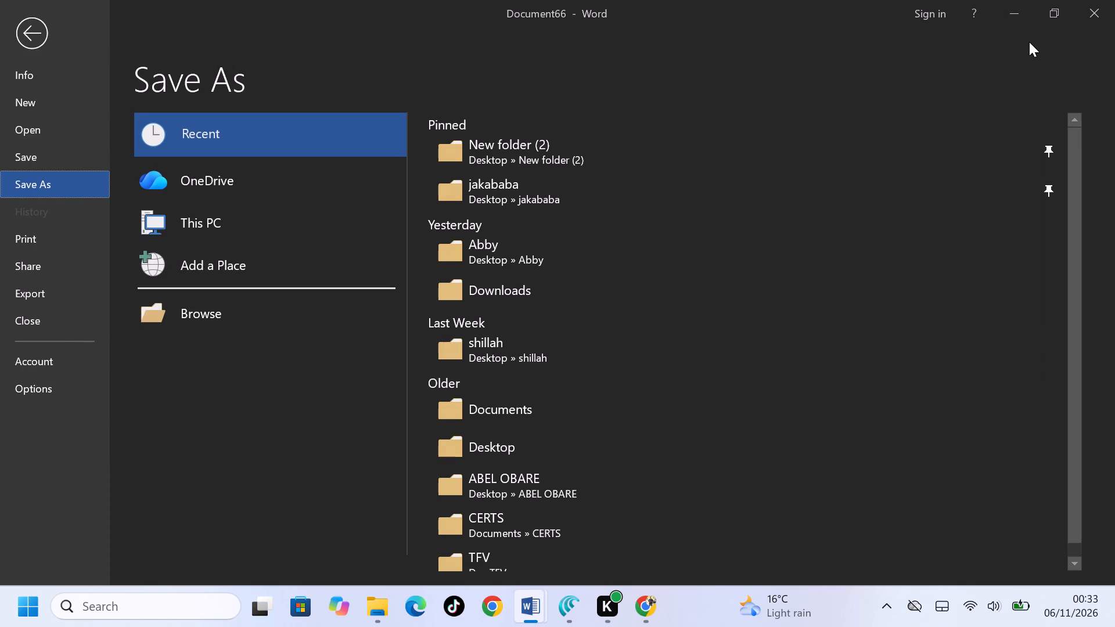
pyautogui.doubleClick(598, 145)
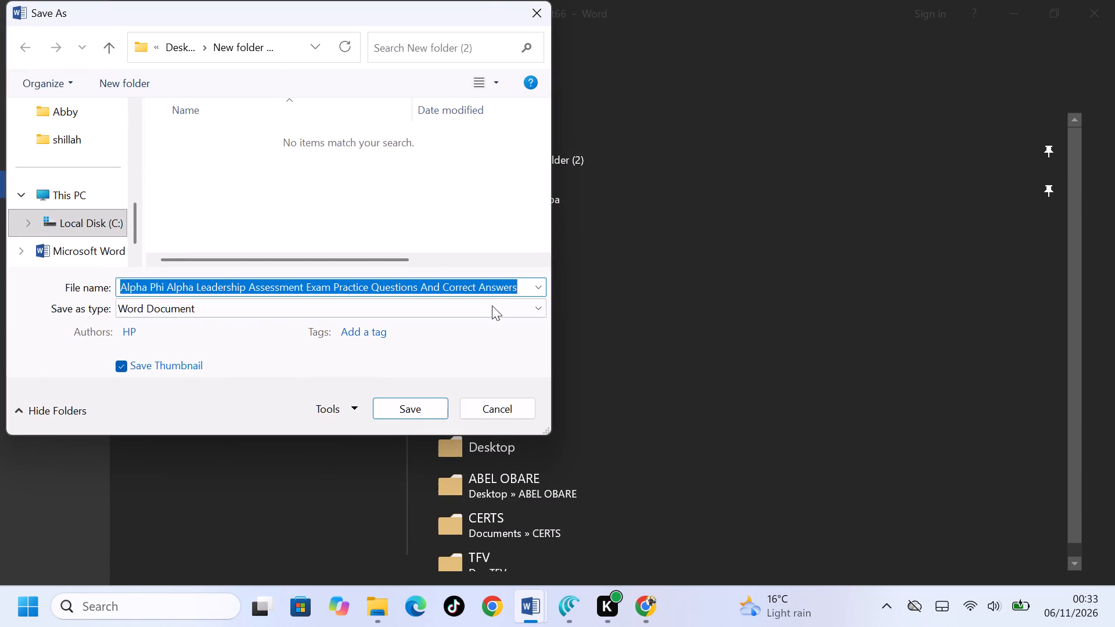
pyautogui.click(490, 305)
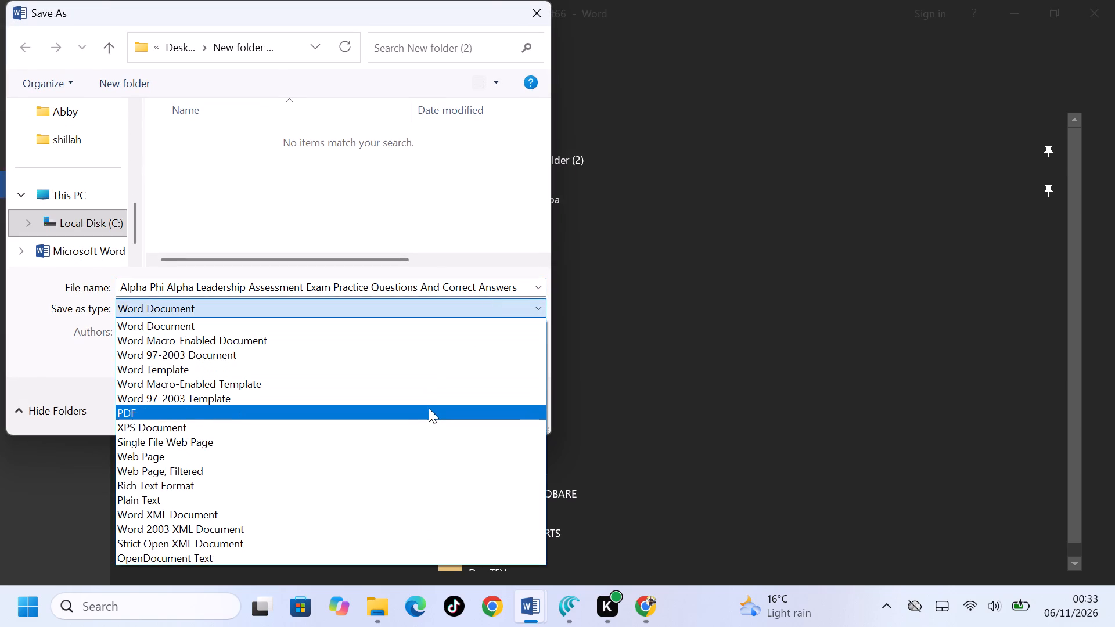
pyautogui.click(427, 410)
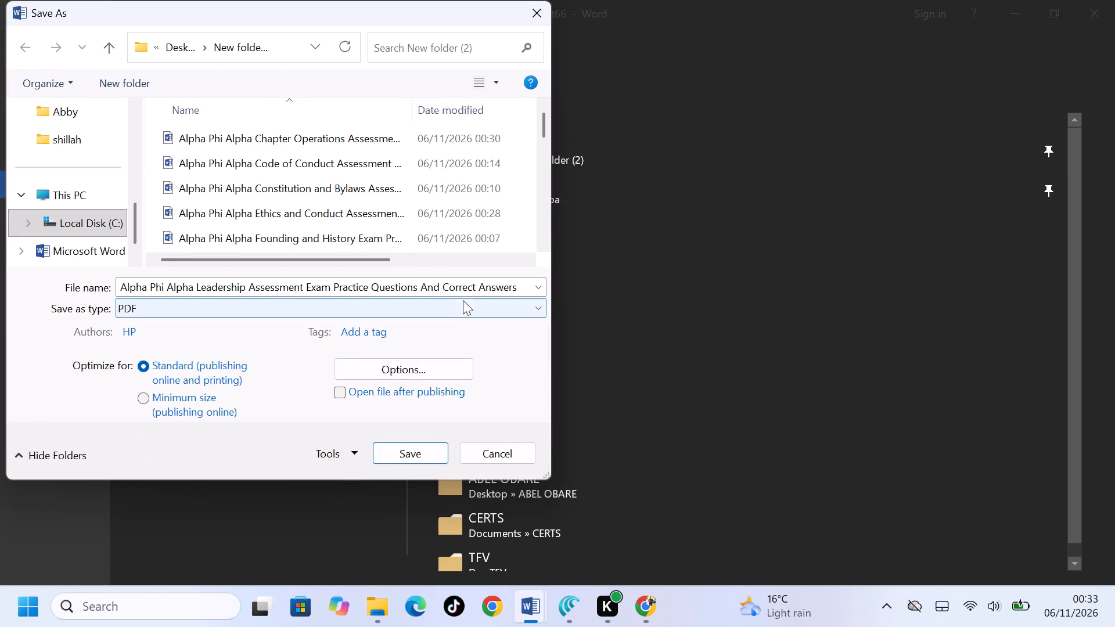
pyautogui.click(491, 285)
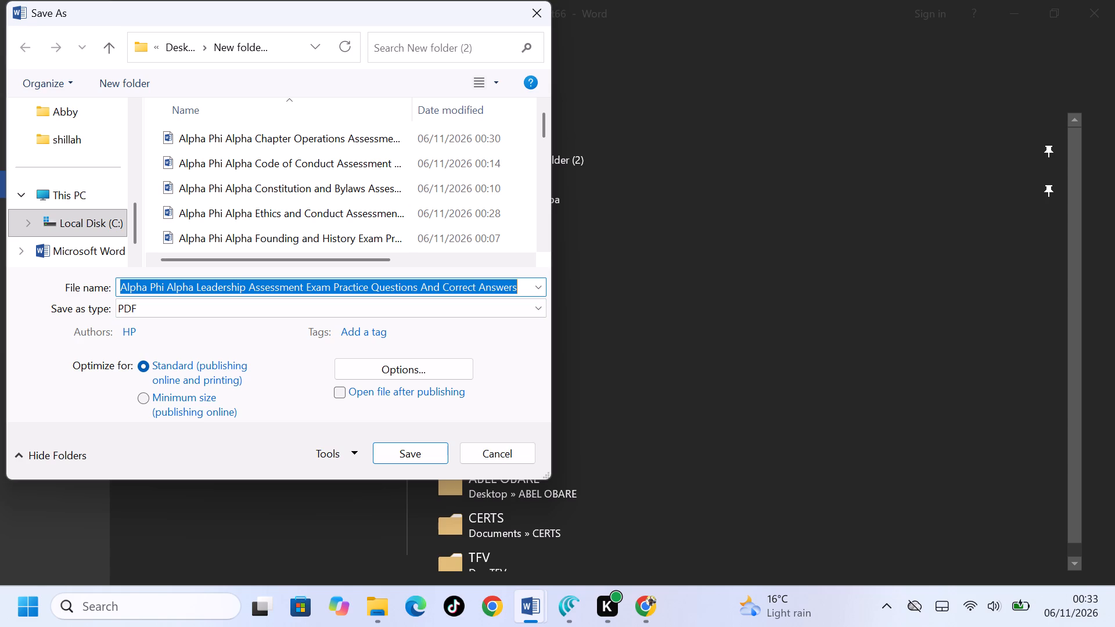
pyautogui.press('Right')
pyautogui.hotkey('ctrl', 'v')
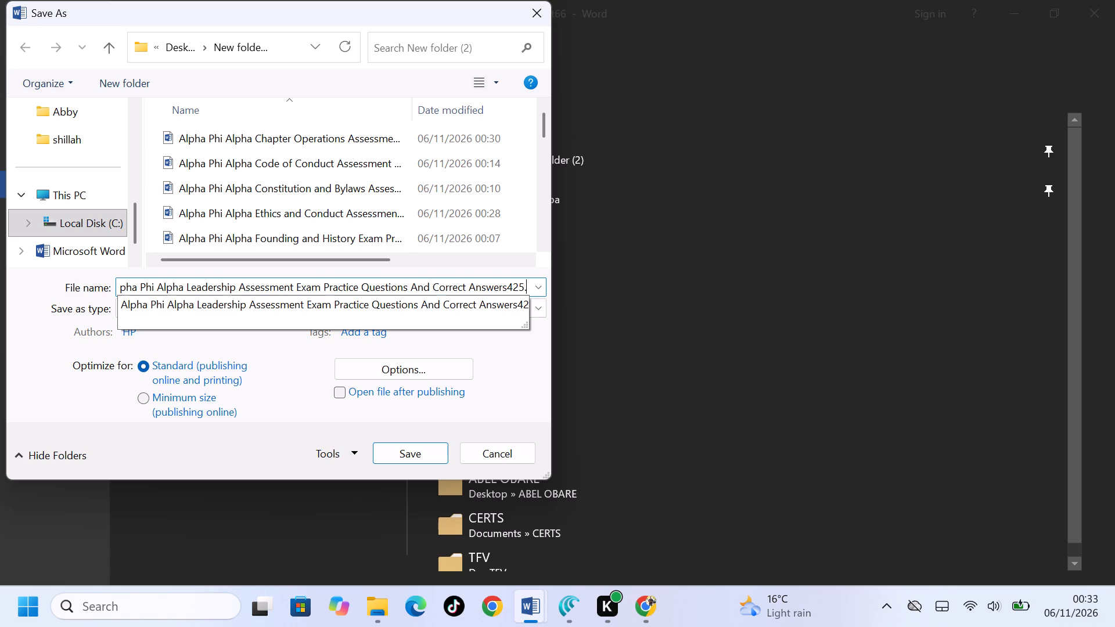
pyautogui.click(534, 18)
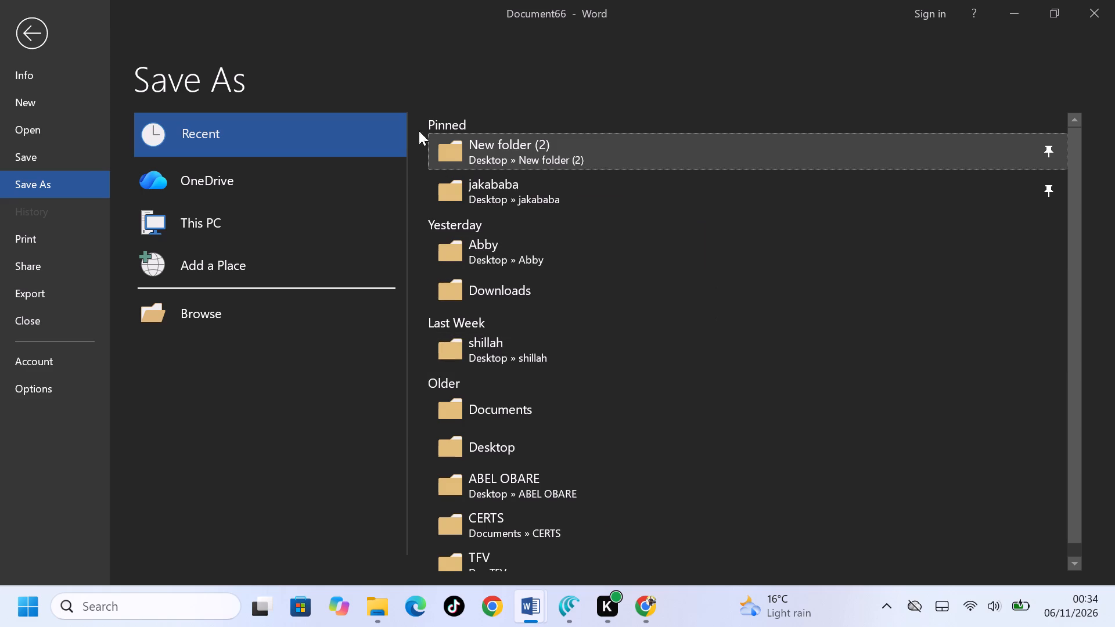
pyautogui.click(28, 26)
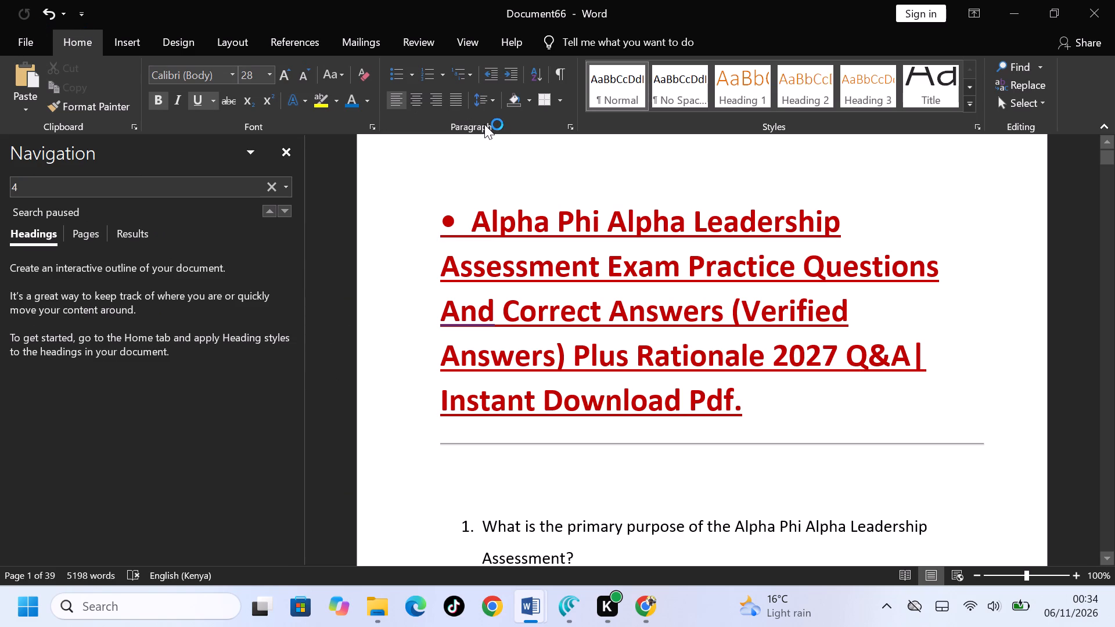
# Close the new document holding the 425 Leadership exam without saving its changes.
pyautogui.click(1098, 3)
pyautogui.click(558, 337)
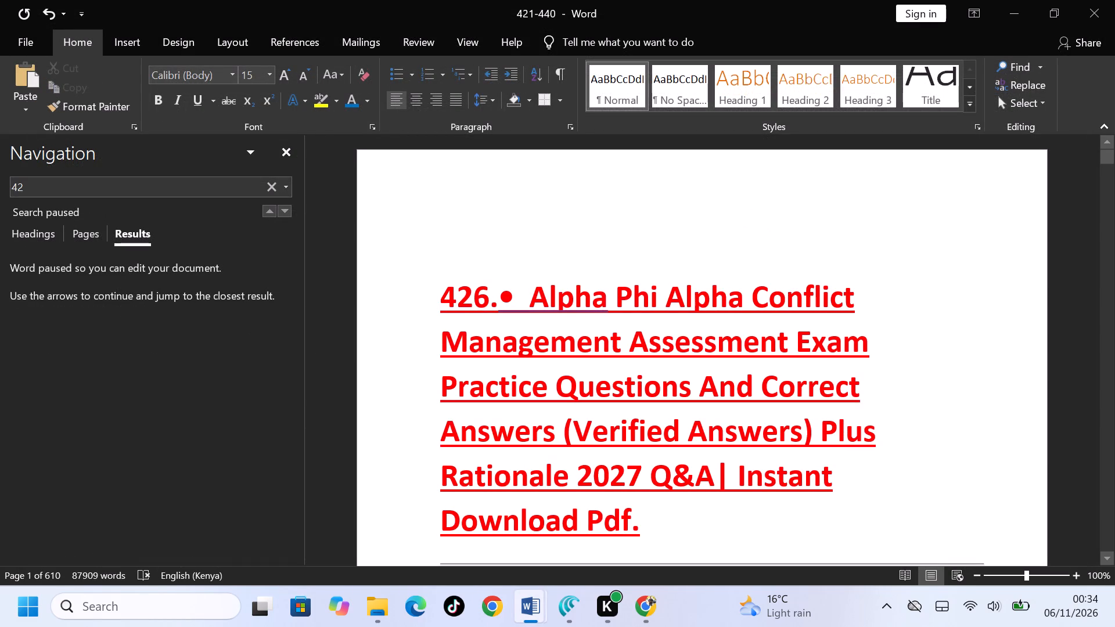
# Move the entire 426 Alpha Phi Alpha Conflict Management exam, from its title through its last rationale, into a new blank document.
pyautogui.click(291, 211)
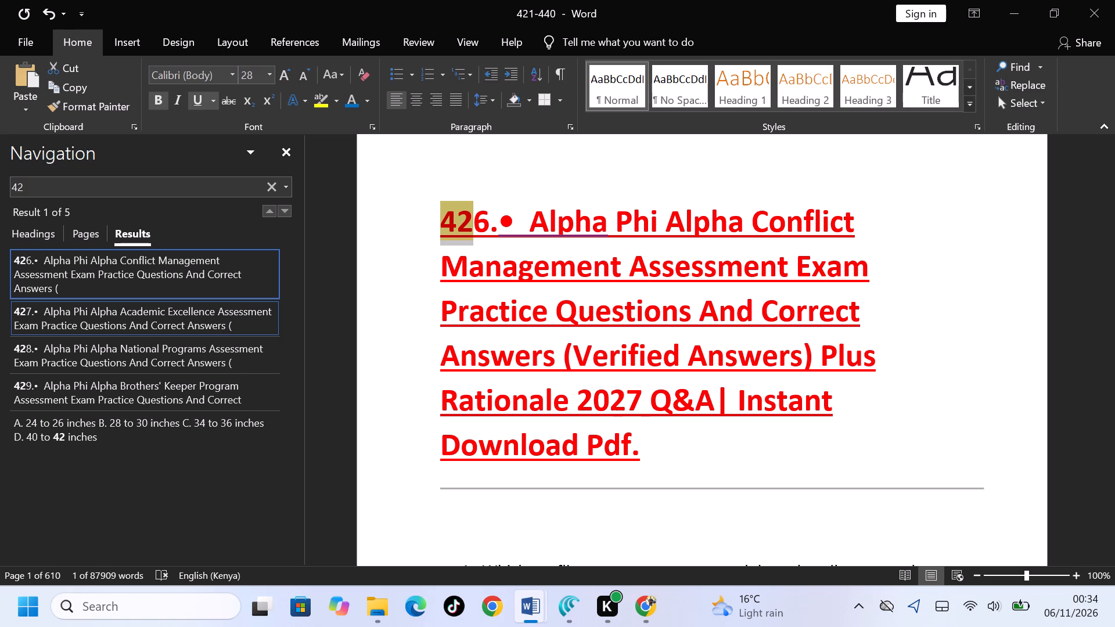
pyautogui.scroll(3, 440, 271)
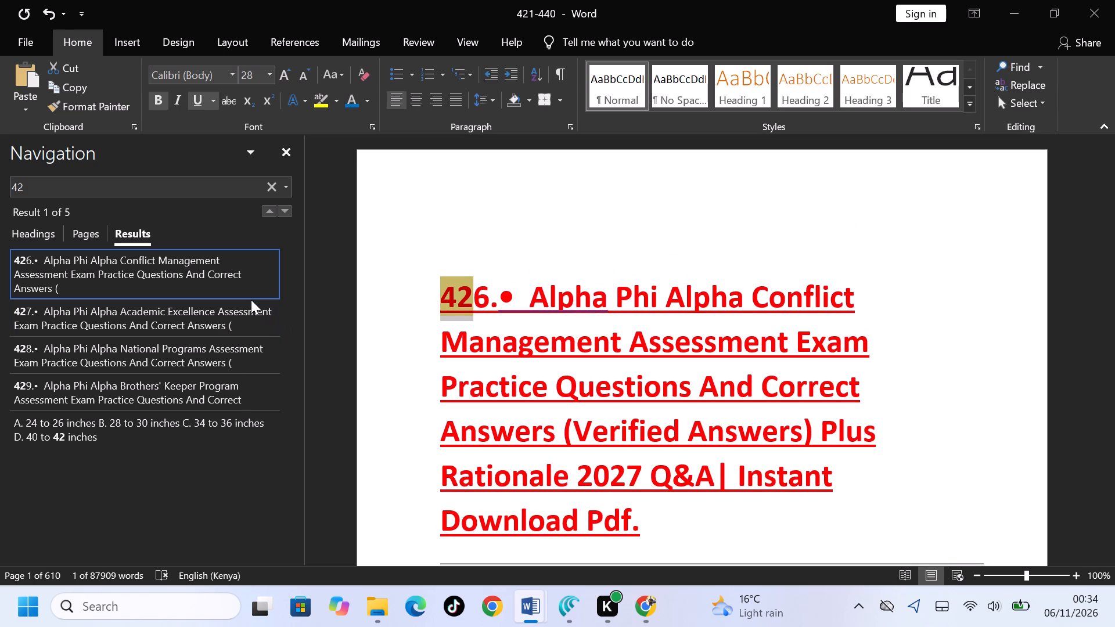
pyautogui.click(251, 300)
pyautogui.click(238, 312)
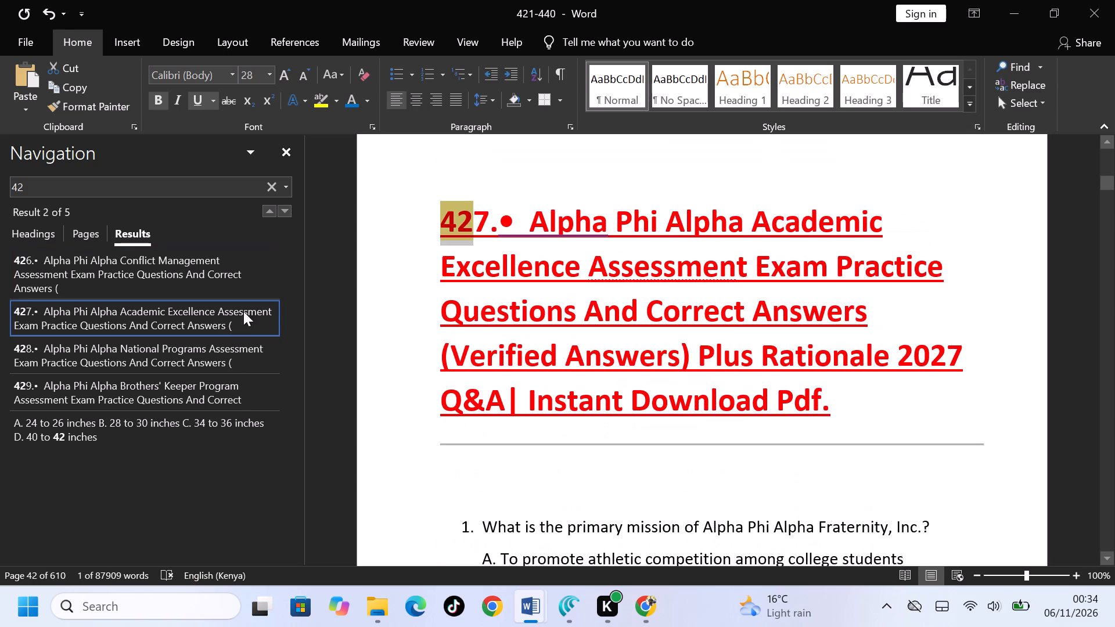
pyautogui.scroll(2, 501, 294)
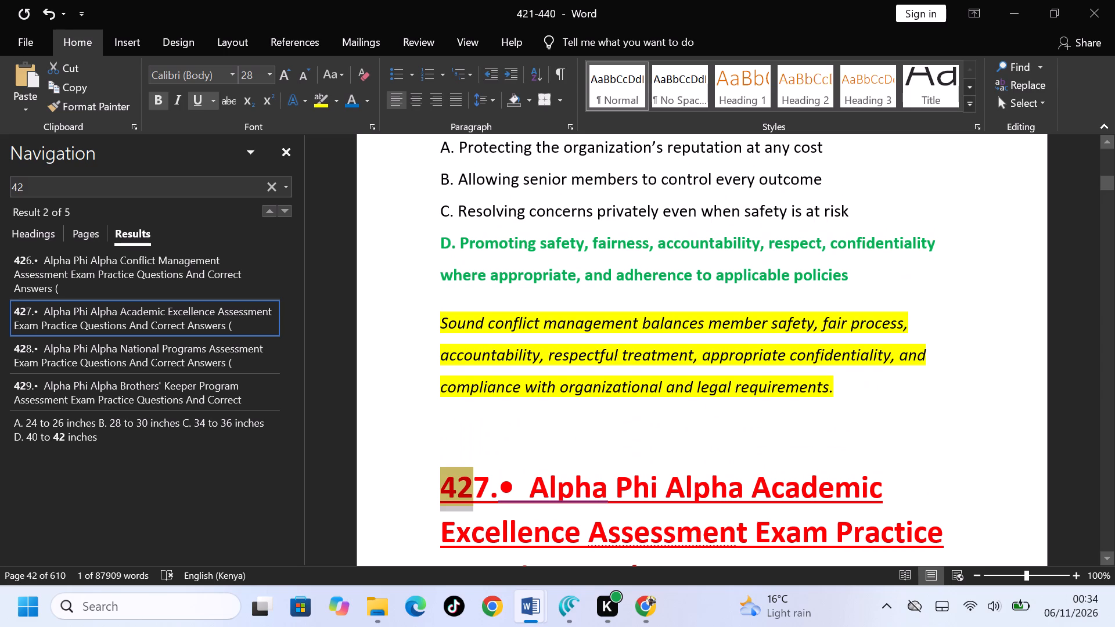
pyautogui.click(862, 394)
pyautogui.moveTo(862, 394); pyautogui.dragTo(409, 0)
pyautogui.hscroll(-1, 862, 394)
pyautogui.hscroll(-1, 409, 0)
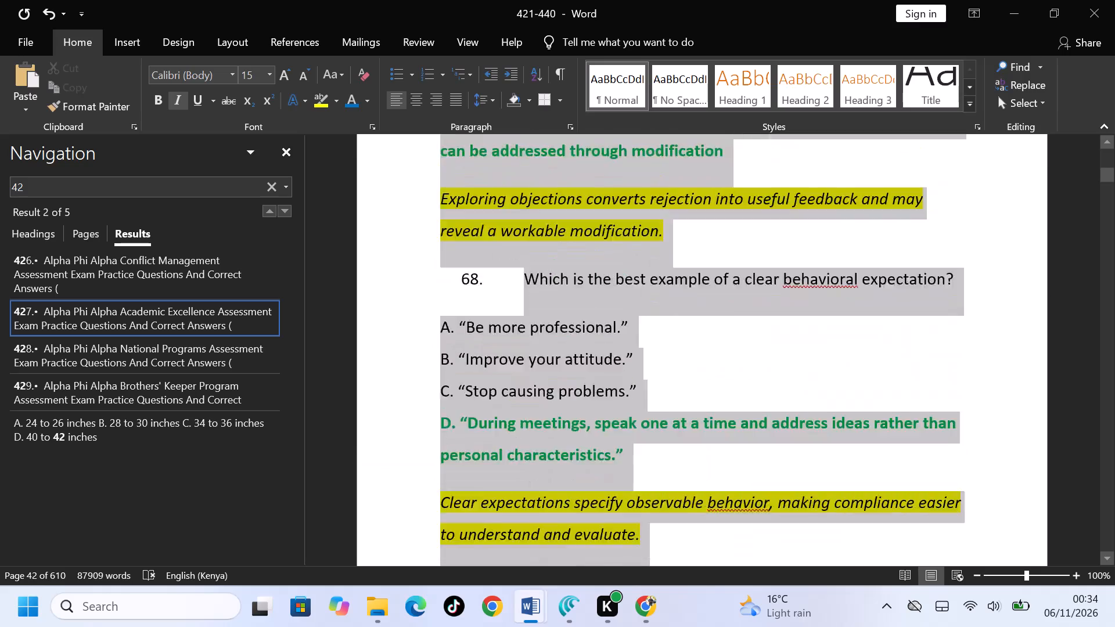
pyautogui.moveTo(409, 0); pyautogui.dragTo(409, 2)
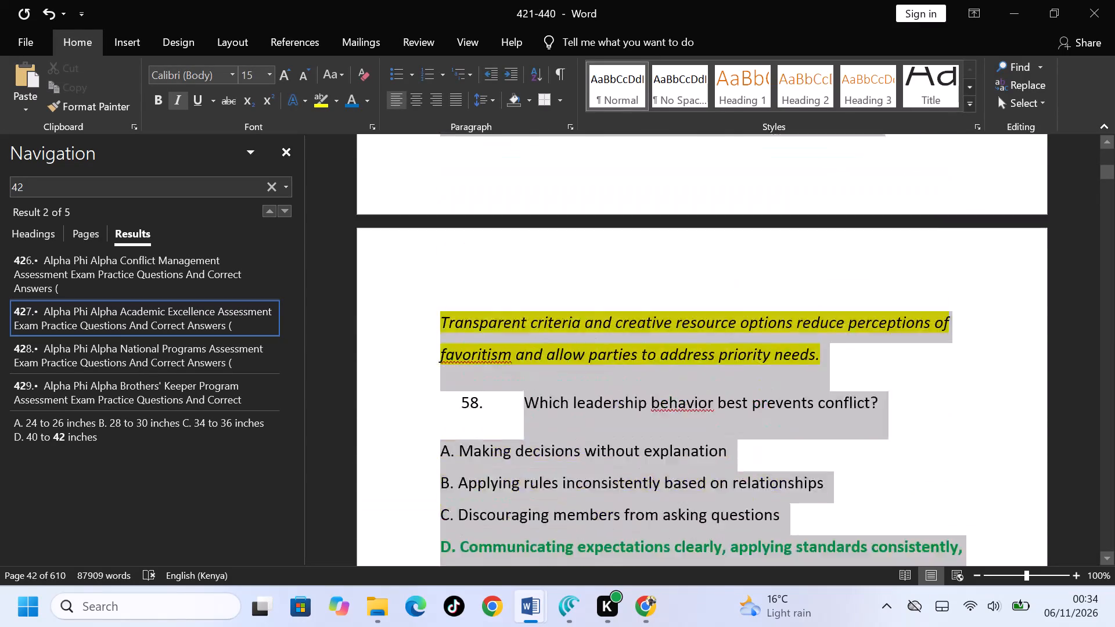
pyautogui.moveTo(409, 2); pyautogui.dragTo(409, 3)
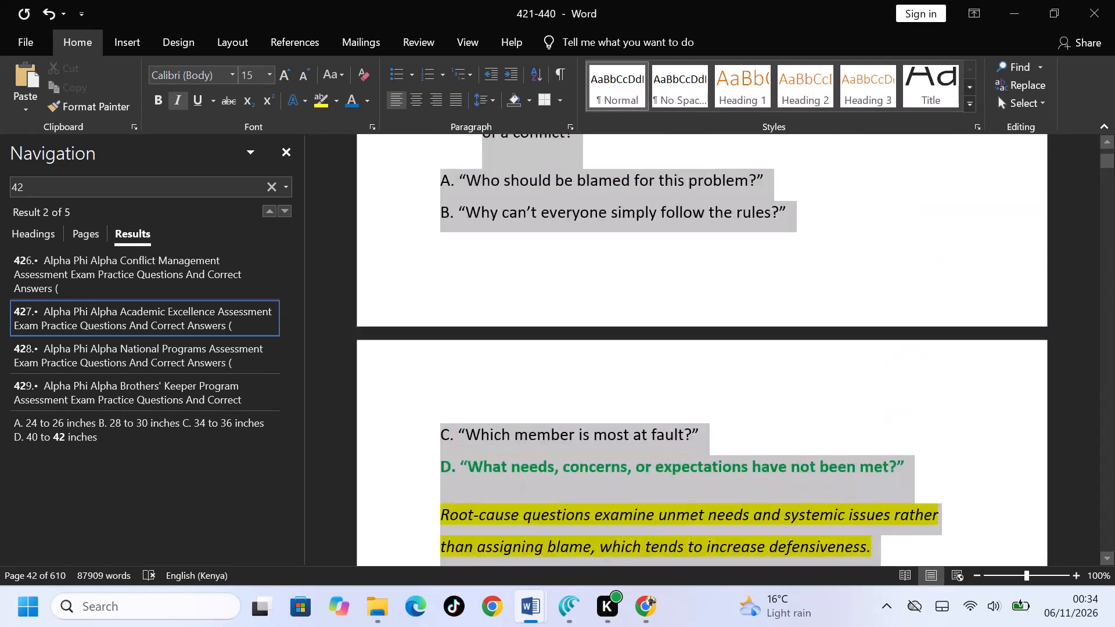
pyautogui.moveTo(409, 3); pyautogui.dragTo(409, 1)
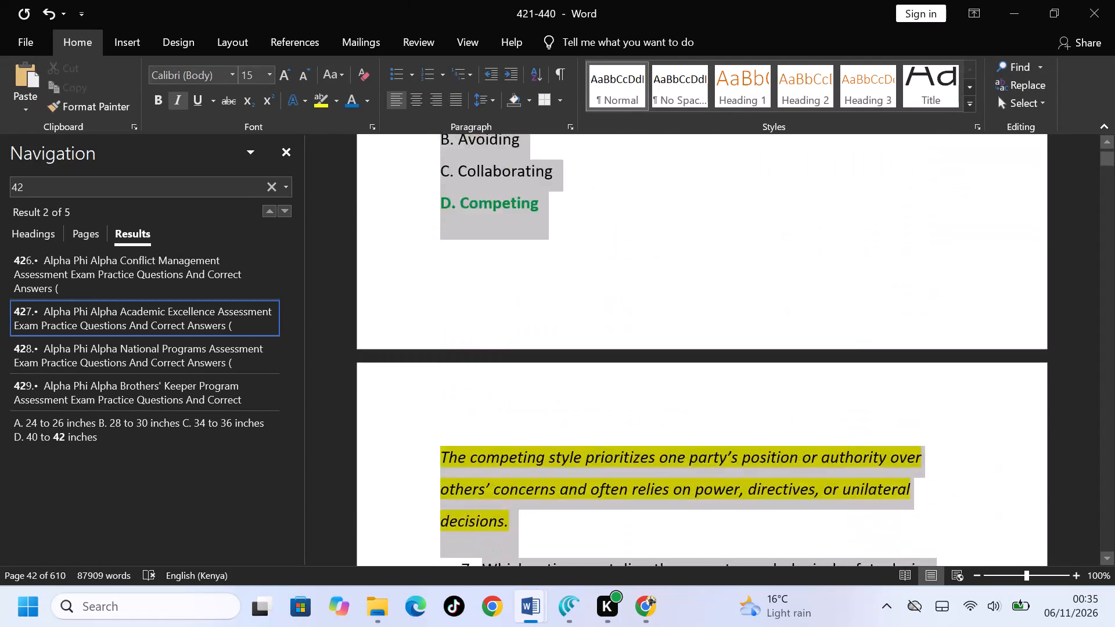
pyautogui.moveTo(409, 1); pyautogui.dragTo(409, 2)
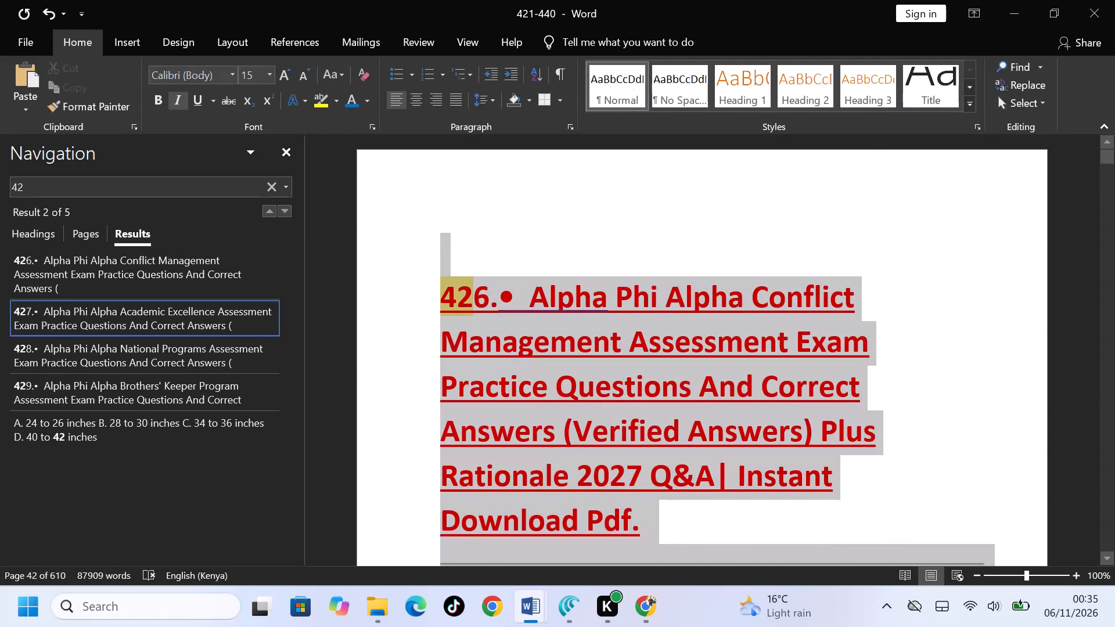
pyautogui.moveTo(409, 2); pyautogui.dragTo(409, 2)
pyautogui.hotkey('ctrl', 'x')
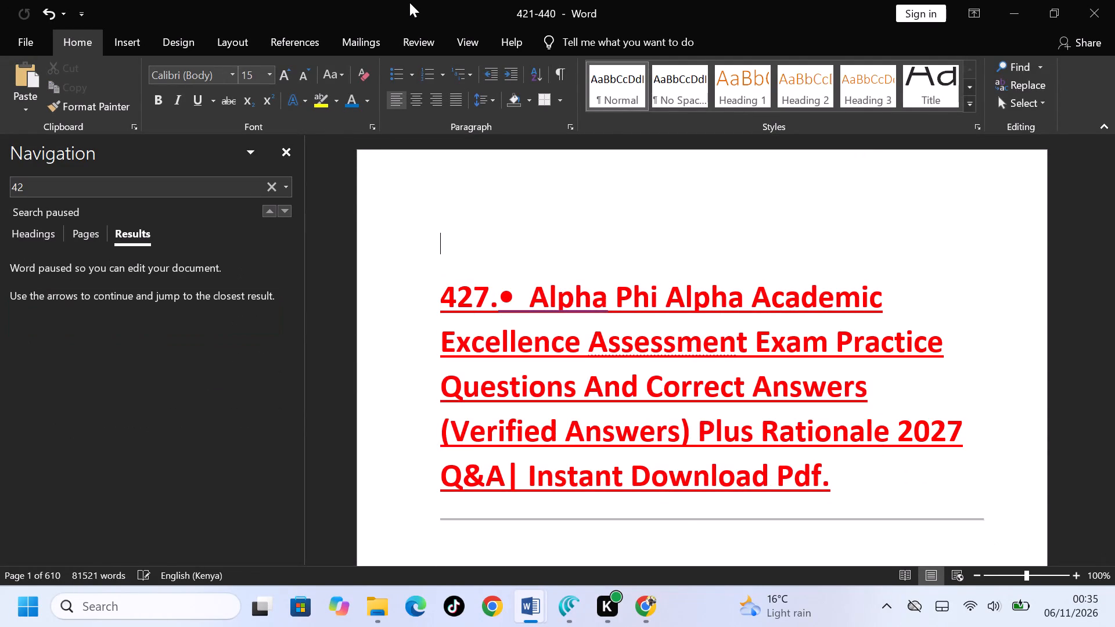
pyautogui.hotkey('ctrl', 'n')
pyautogui.hotkey('ctrl', 'v')
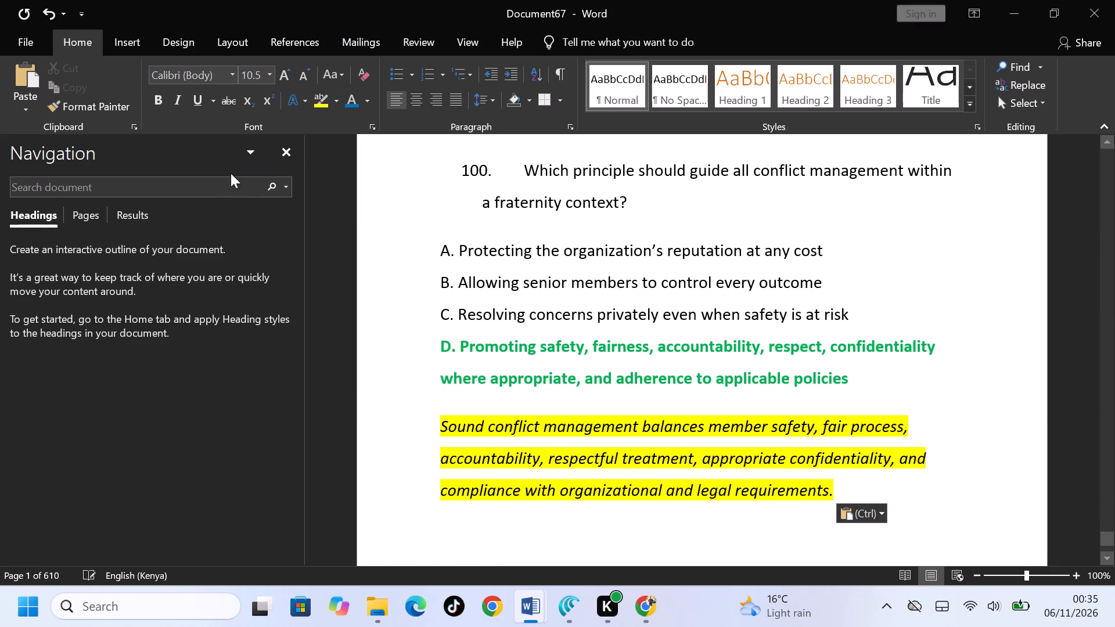
# Find the exam title by searching for 4 and cut the number 426. from its beginning.
pyautogui.click(210, 183)
pyautogui.press('4')
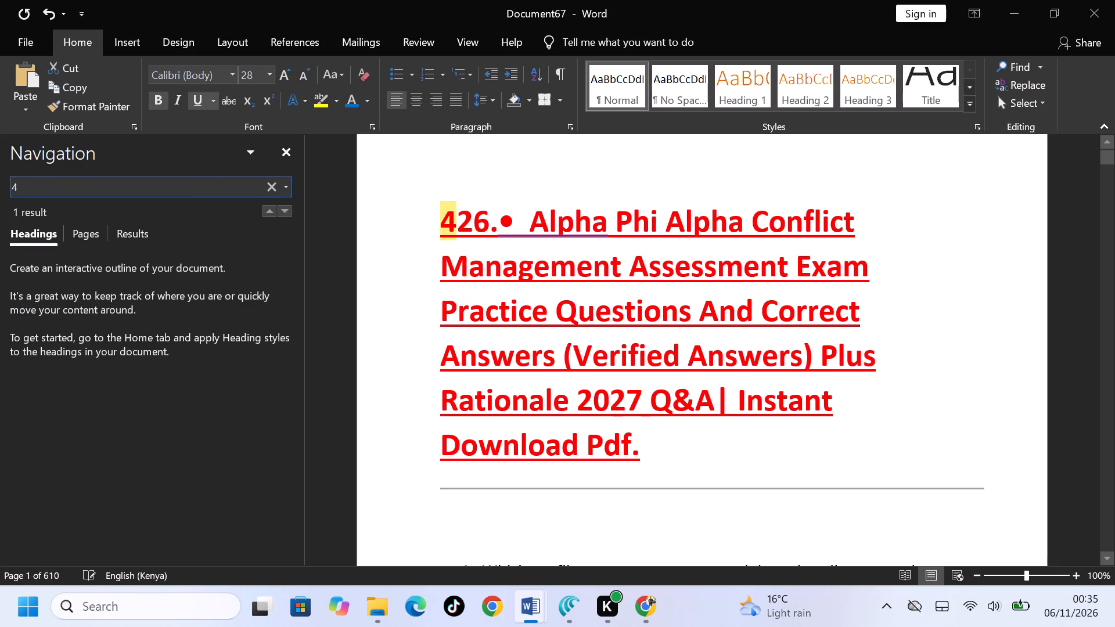
pyautogui.click(426, 224)
pyautogui.click(426, 224)
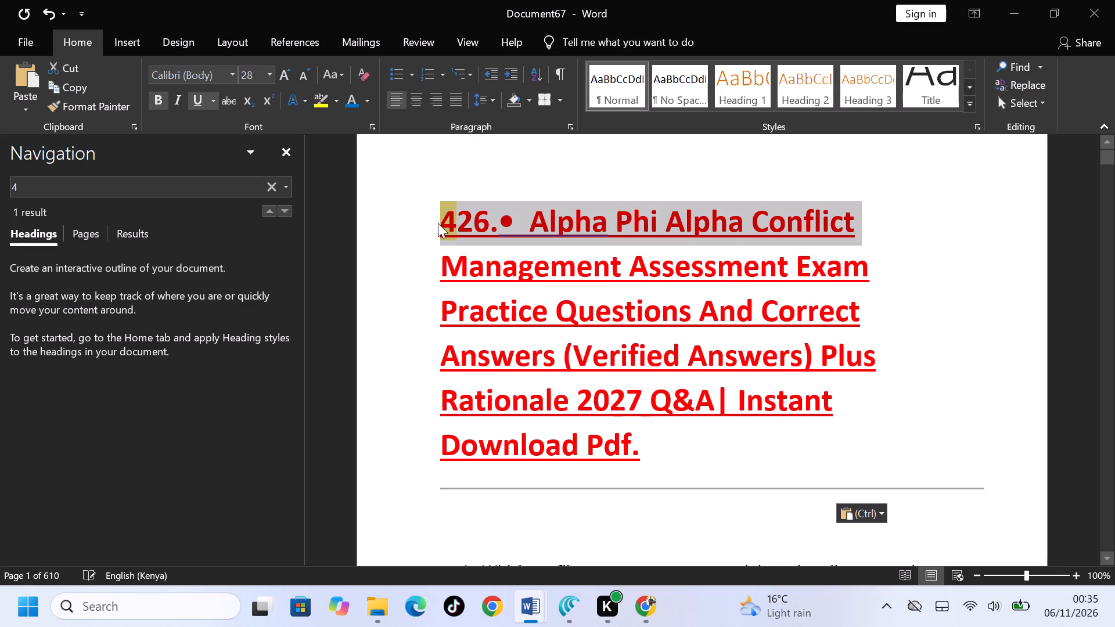
pyautogui.click(438, 223)
pyautogui.moveTo(438, 223); pyautogui.dragTo(498, 224)
pyautogui.hotkey('ctrl', 'x')
# Save the Conflict Management exam as a PDF in New folder (2) with 426. appended to the suggested file name.
pyautogui.hotkey('ctrl', 's')
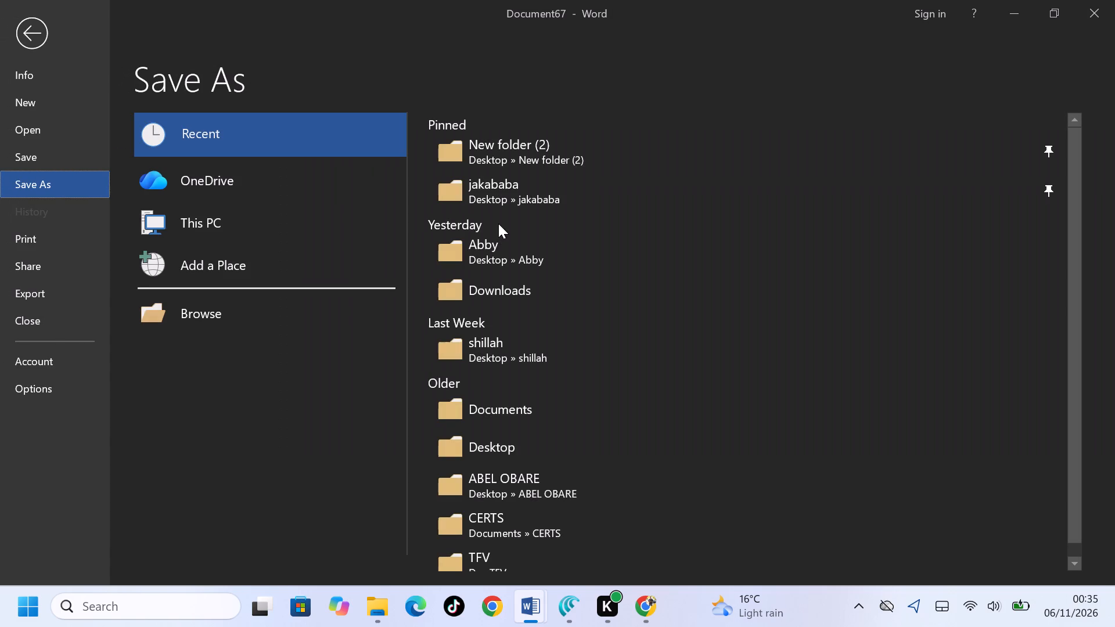
pyautogui.doubleClick(542, 161)
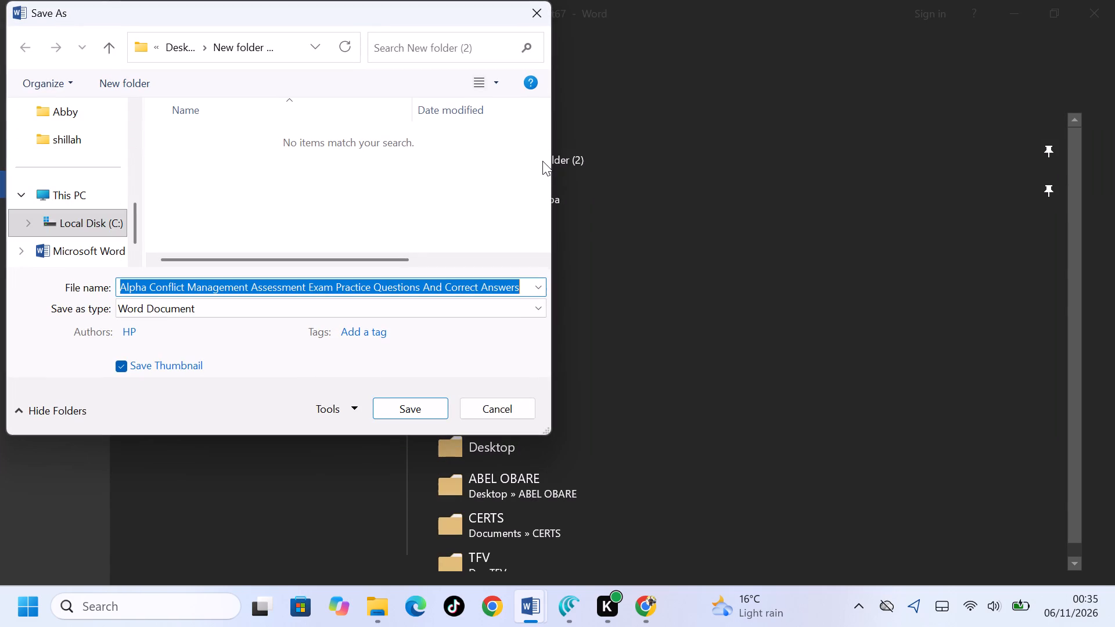
pyautogui.press('Right')
pyautogui.hotkey('ctrl', 'v')
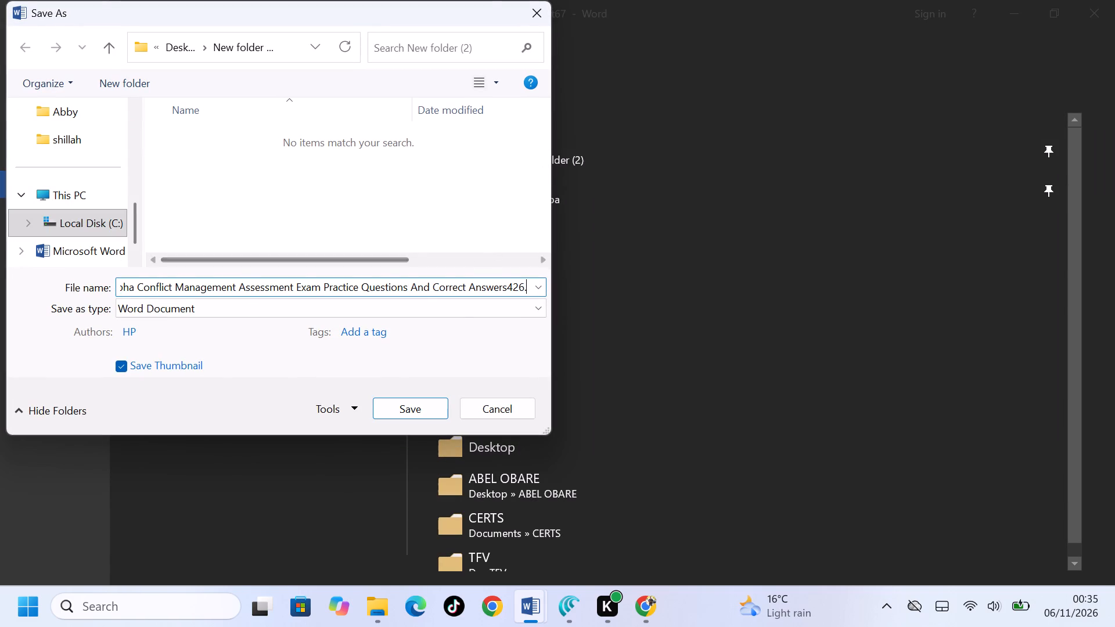
pyautogui.click(455, 309)
pyautogui.click(368, 409)
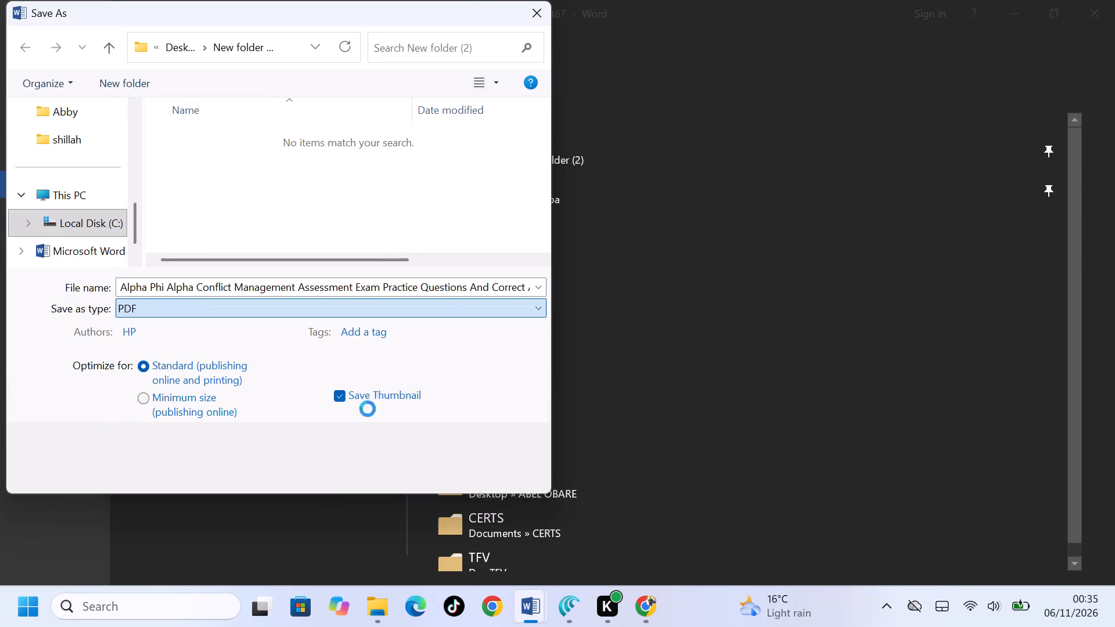
pyautogui.click(416, 453)
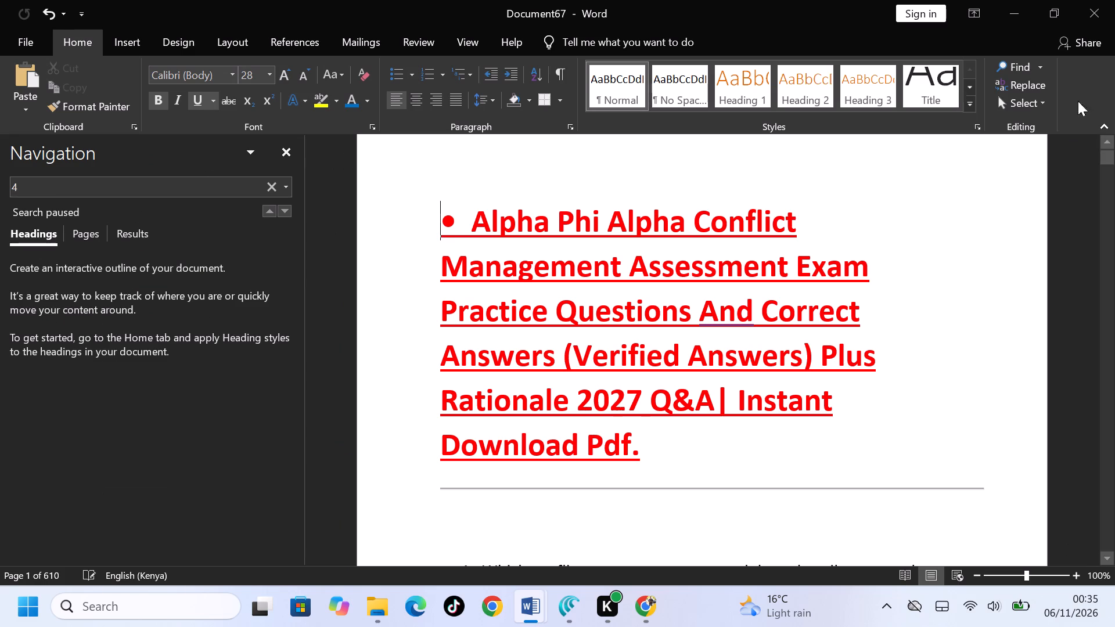
# Close the new document holding the 426 Conflict Management exam without saving its changes.
pyautogui.click(1095, 15)
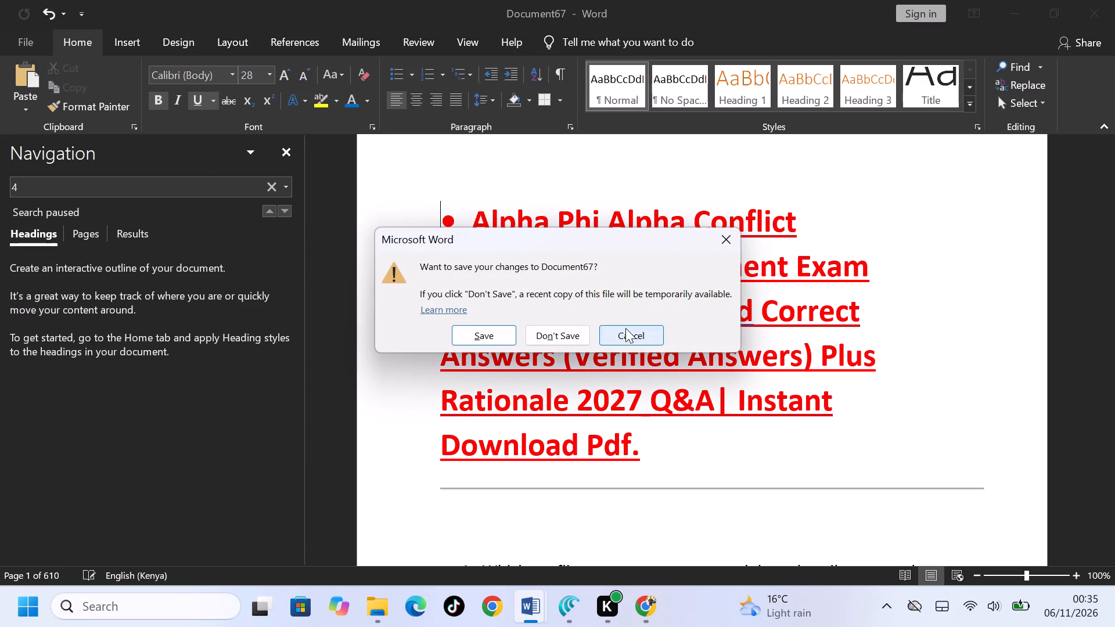
pyautogui.click(559, 330)
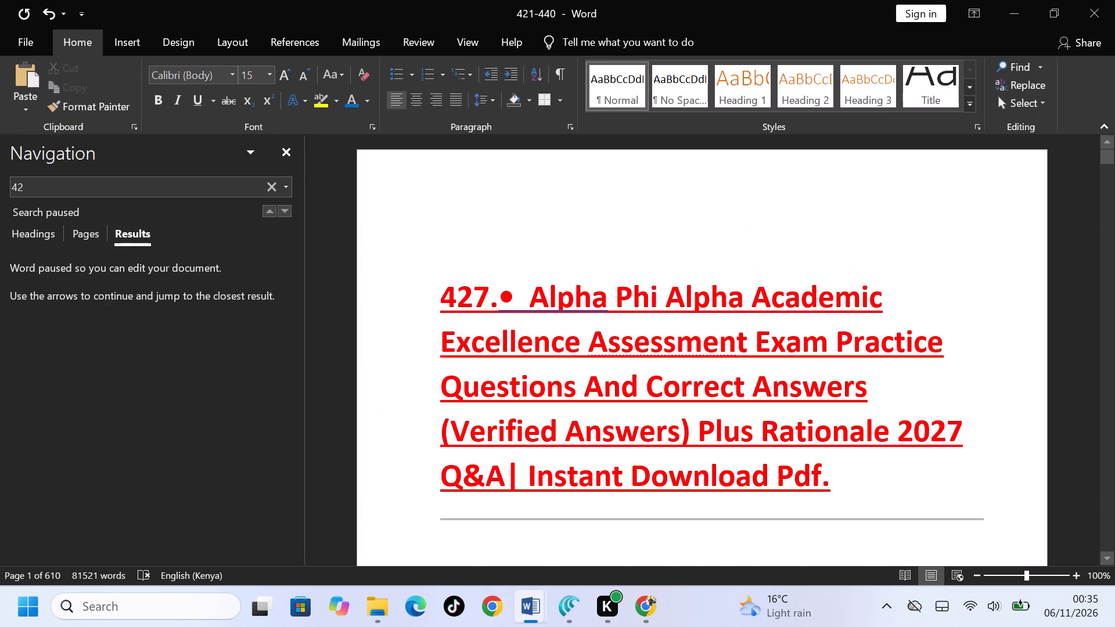
# Delete the empty line above the 427 Academic Excellence exam title in the 421-440 compilation.
pyautogui.press('BackSpace')
pyautogui.press('Delete')
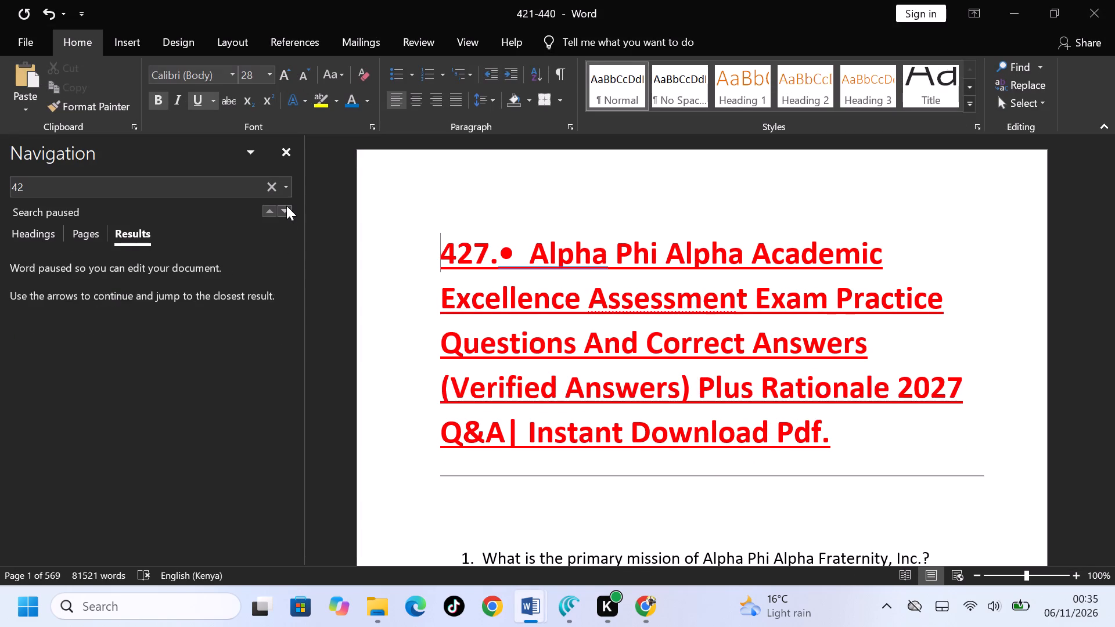
# Move the entire 427 Alpha Phi Alpha Academic Excellence exam, from its title through its last rationale, into a new blank document.
pyautogui.click(287, 206)
pyautogui.click(287, 206)
pyautogui.scroll(1, 517, 279)
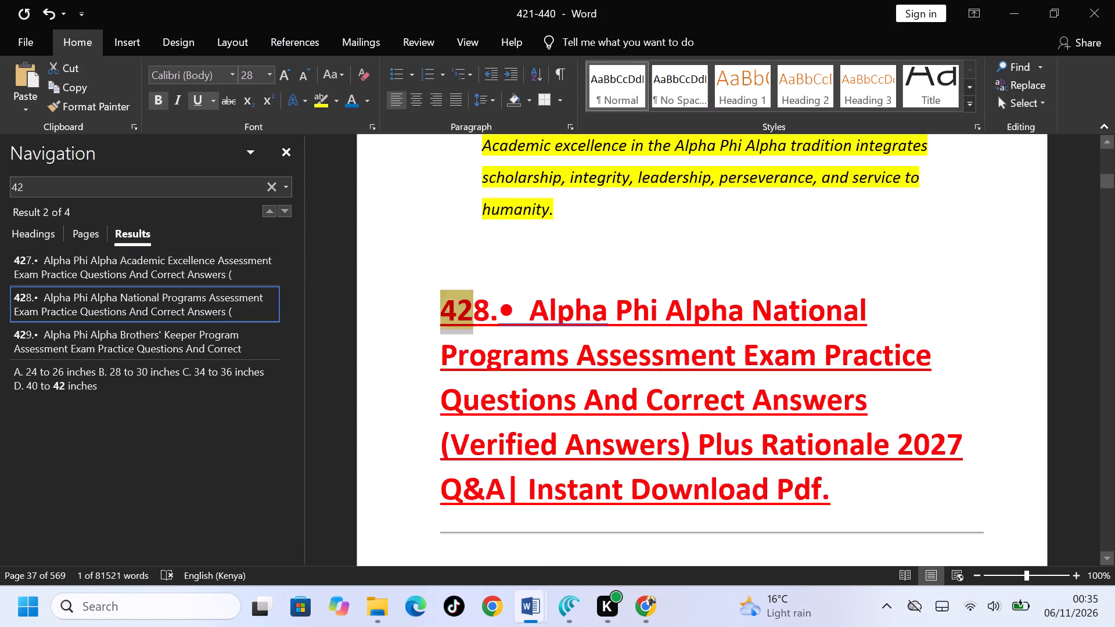
pyautogui.scroll(1, 517, 279)
pyautogui.click(588, 353)
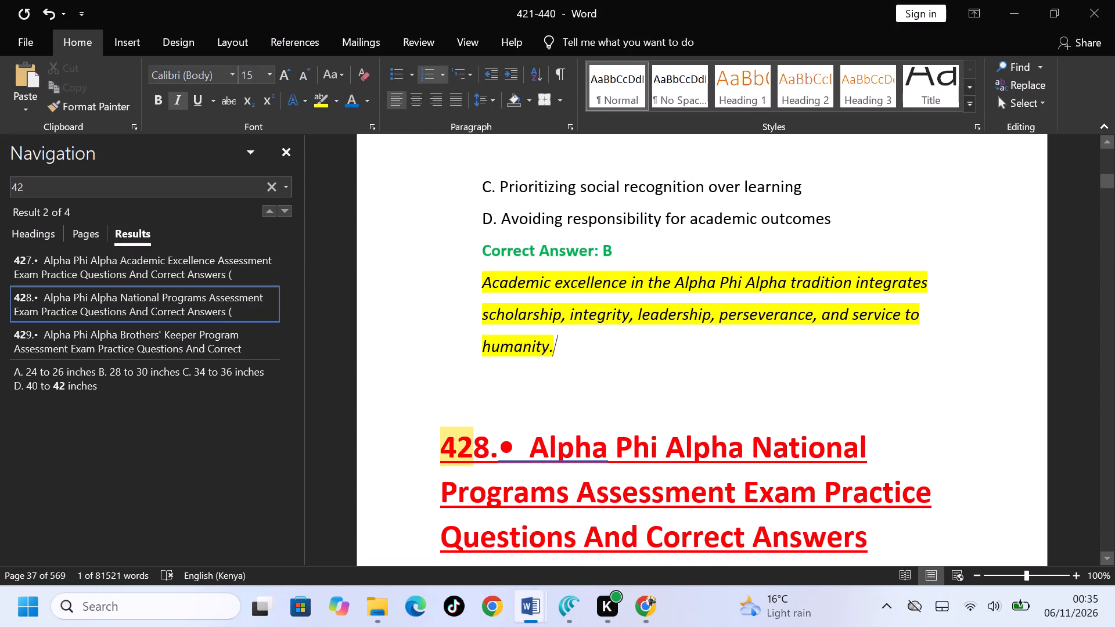
pyautogui.moveTo(588, 353); pyautogui.dragTo(358, 30)
pyautogui.hscroll(-1, 583, 351)
pyautogui.scroll(-1, 332, 167)
pyautogui.hotkey('ctrl', 'x')
pyautogui.hotkey('ctrl', 'n')
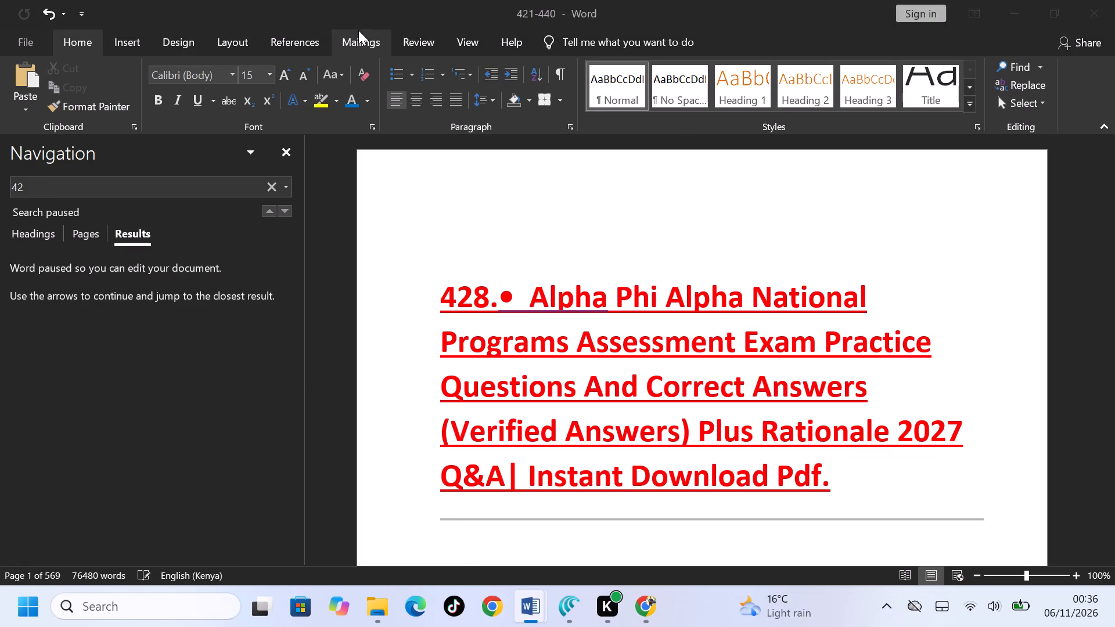
pyautogui.hotkey('ctrl', 'v')
# Find the exam title by searching for 4 and cut the number 427. from its beginning.
pyautogui.click(171, 186)
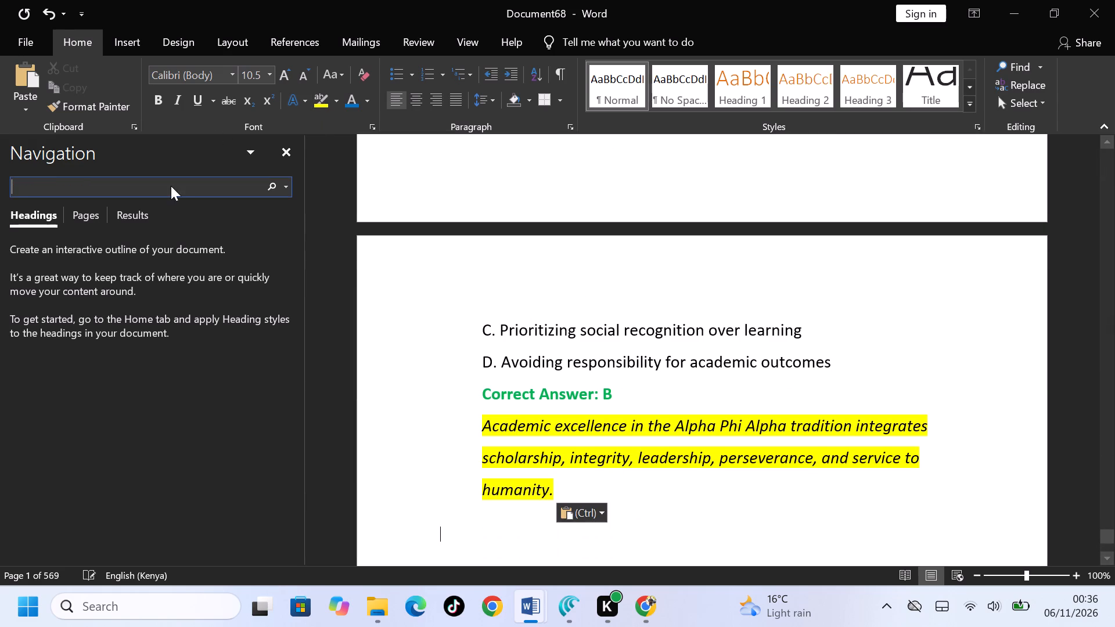
pyautogui.press('4')
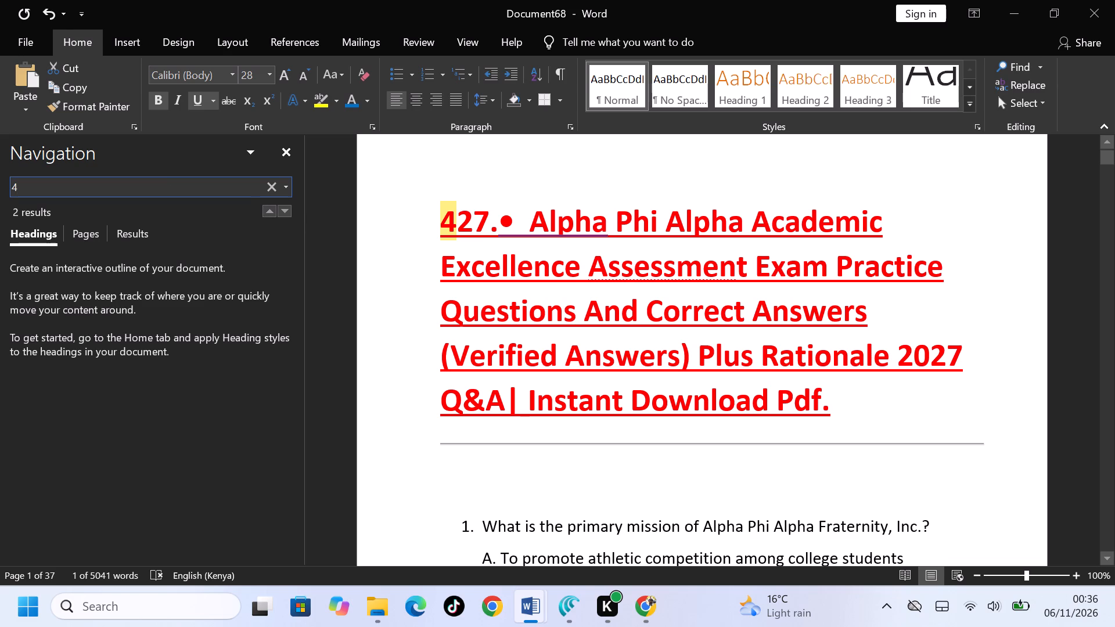
pyautogui.click(431, 220)
pyautogui.moveTo(431, 220); pyautogui.dragTo(491, 222)
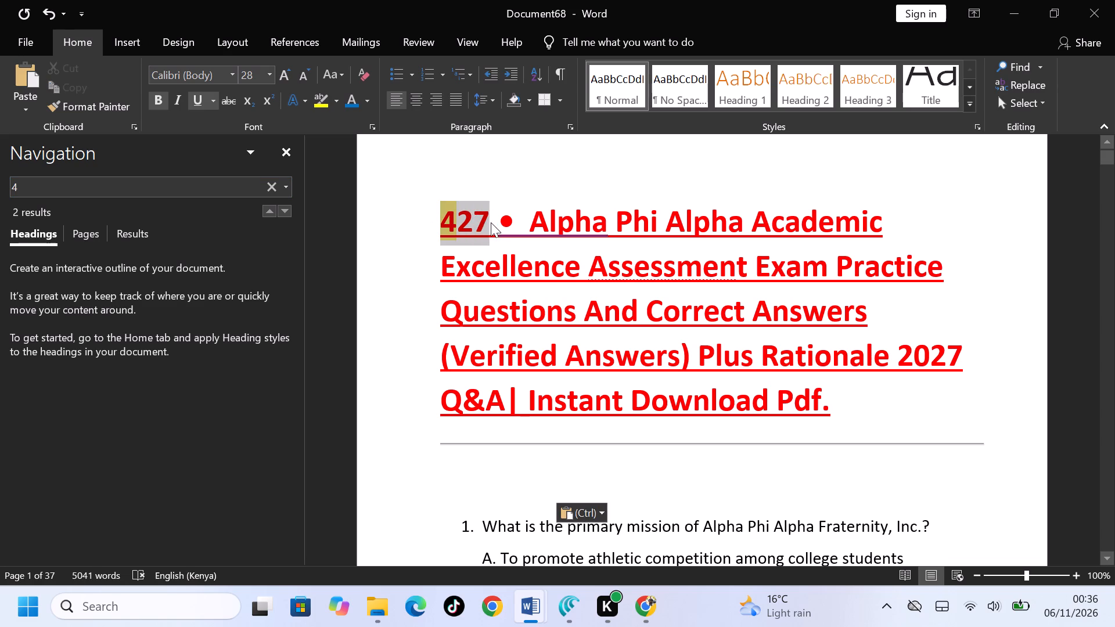
pyautogui.moveTo(491, 222); pyautogui.dragTo(501, 226)
pyautogui.hotkey('ctrl', 'x')
# Save the Academic Excellence exam as a PDF in New folder (2) with 427. appended to the suggested file name.
pyautogui.hotkey('ctrl', 's')
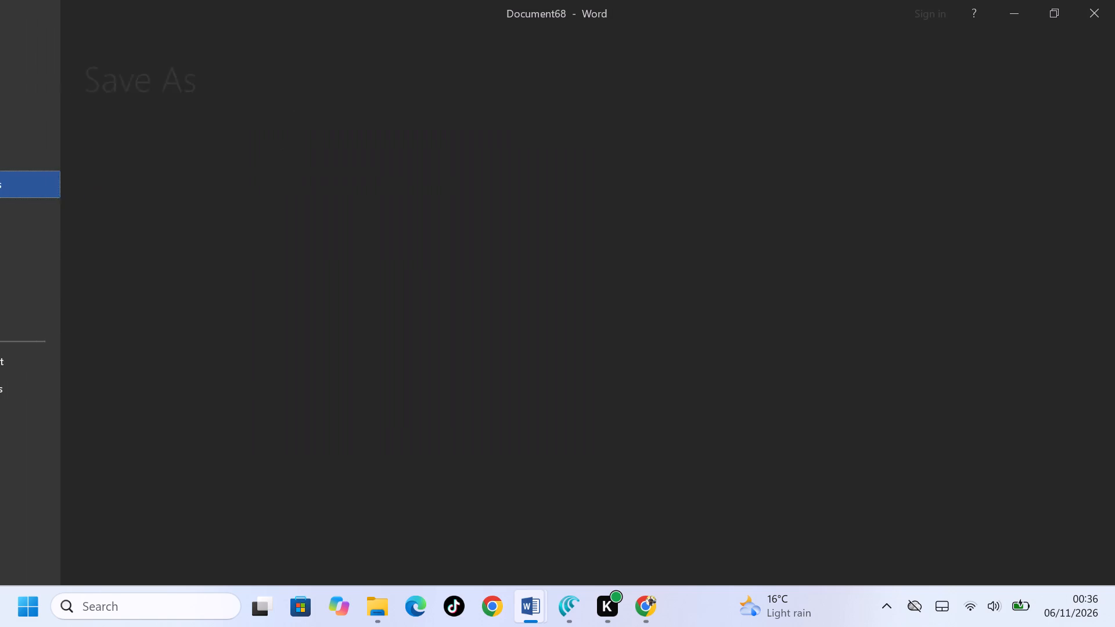
pyautogui.doubleClick(520, 154)
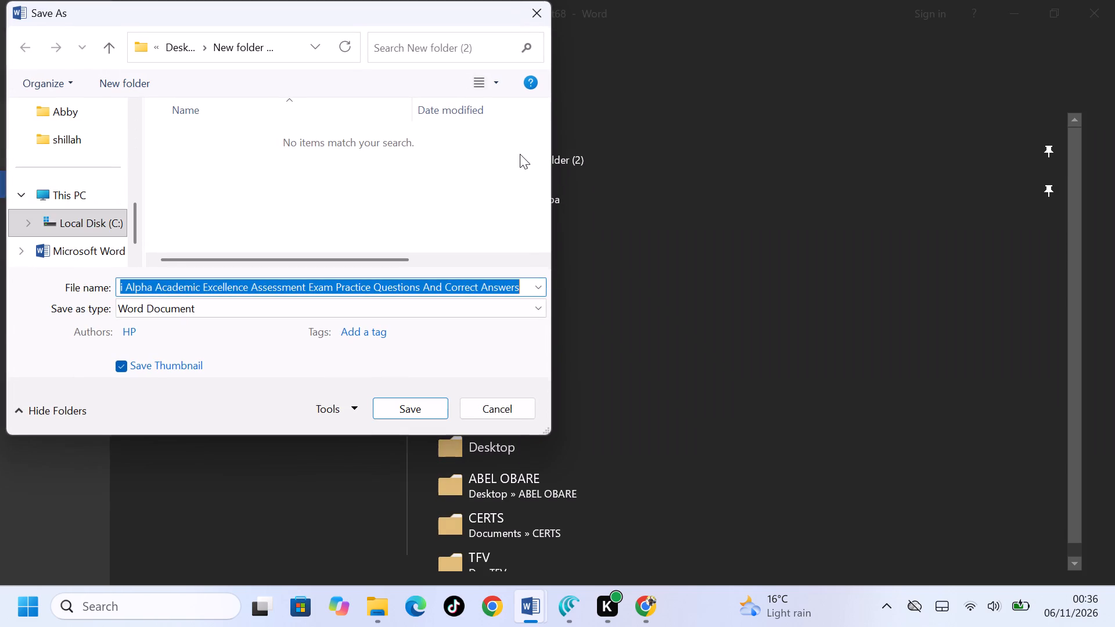
pyautogui.press('Right')
pyautogui.hotkey('ctrl', 'v')
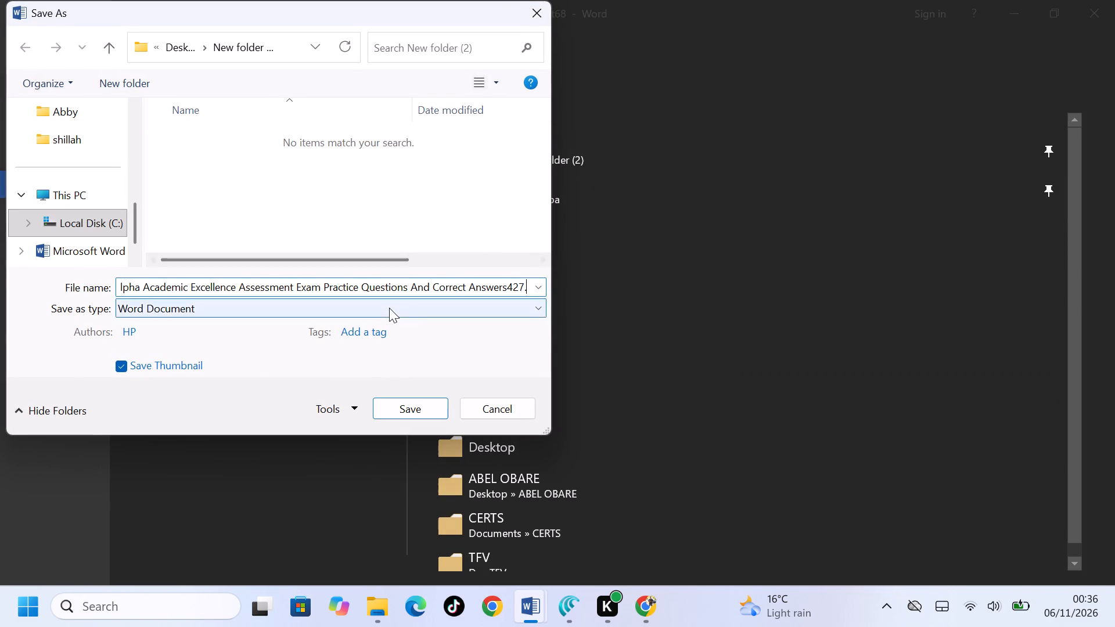
pyautogui.click(389, 308)
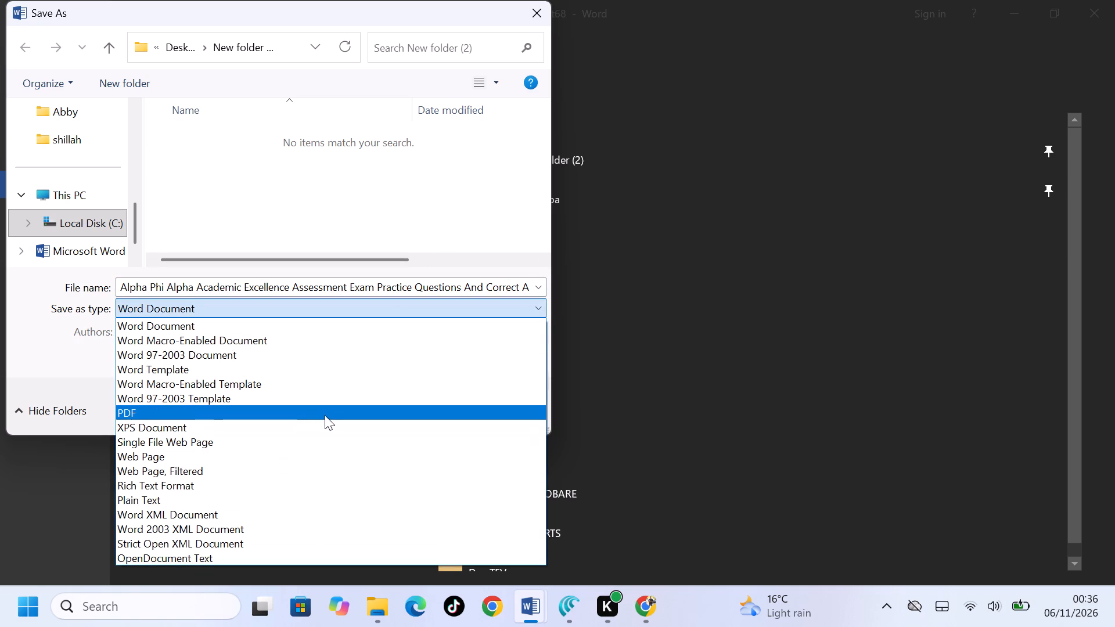
pyautogui.click(325, 415)
pyautogui.click(412, 446)
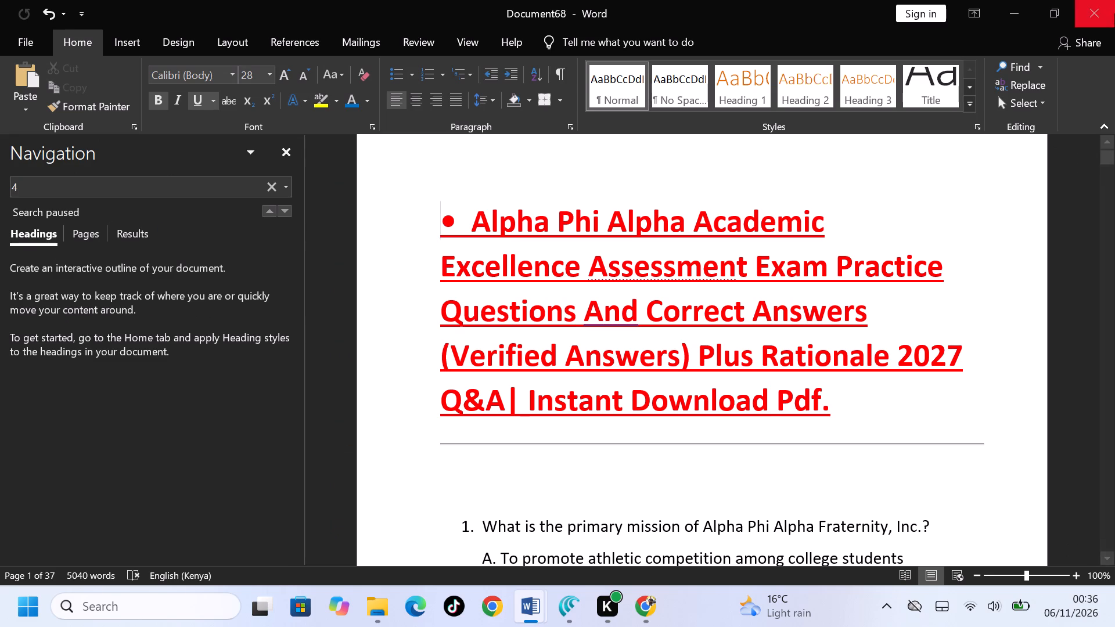
# Close the new document holding the 427 Academic Excellence exam without saving its changes.
pyautogui.click(1101, 0)
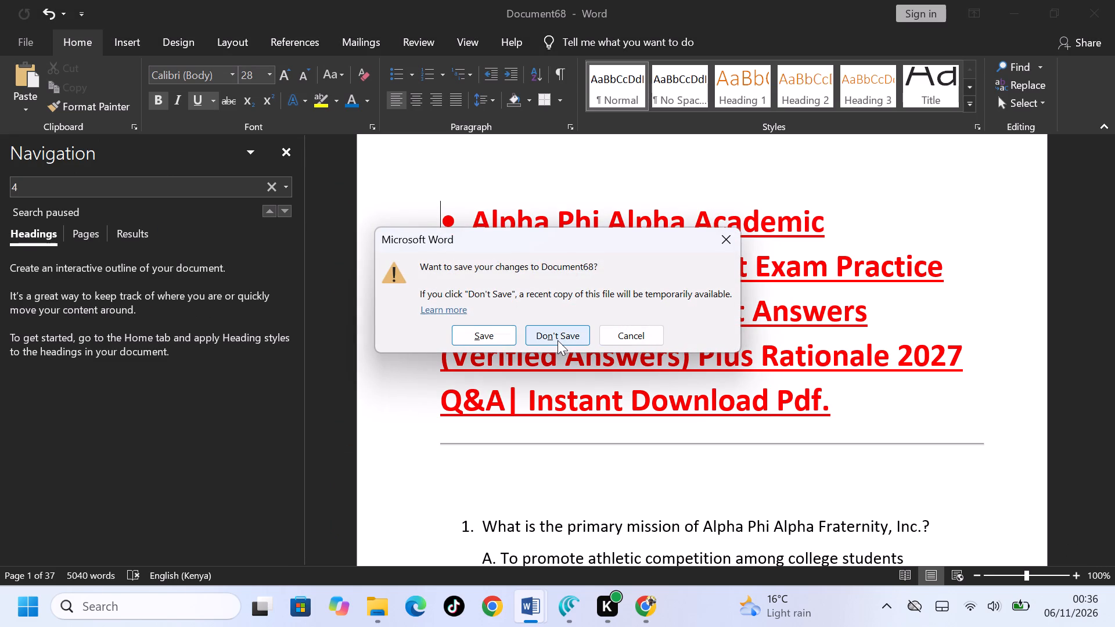
pyautogui.click(557, 340)
# Delete the empty line above the 428 National Programs exam title in the 421-440 compilation.
pyautogui.press('BackSpace')
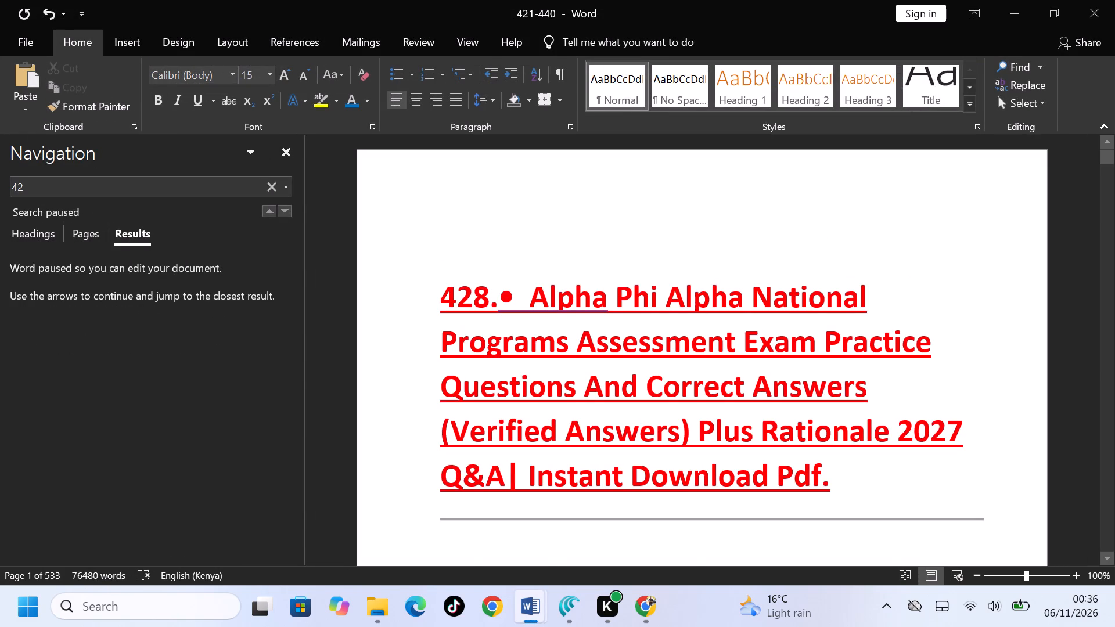
pyautogui.press('Delete')
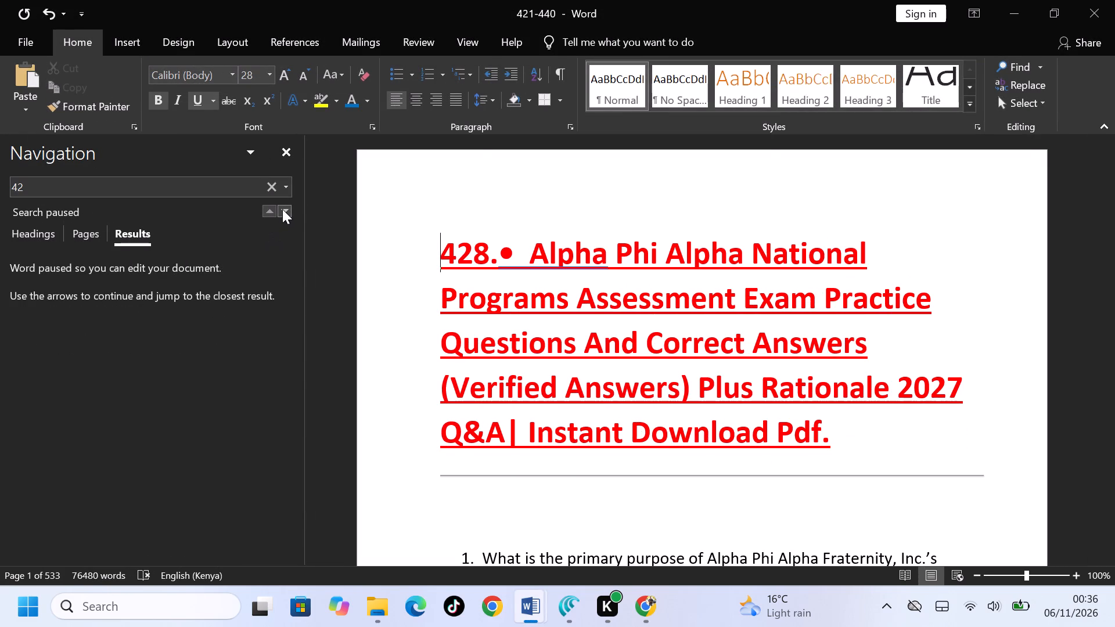
# Find the 429 exam title in the 421-440 compilation and move the whole 428 National Programs exam above it into a new blank document.
pyautogui.click(282, 209)
pyautogui.click(282, 209)
pyautogui.scroll(1, 502, 277)
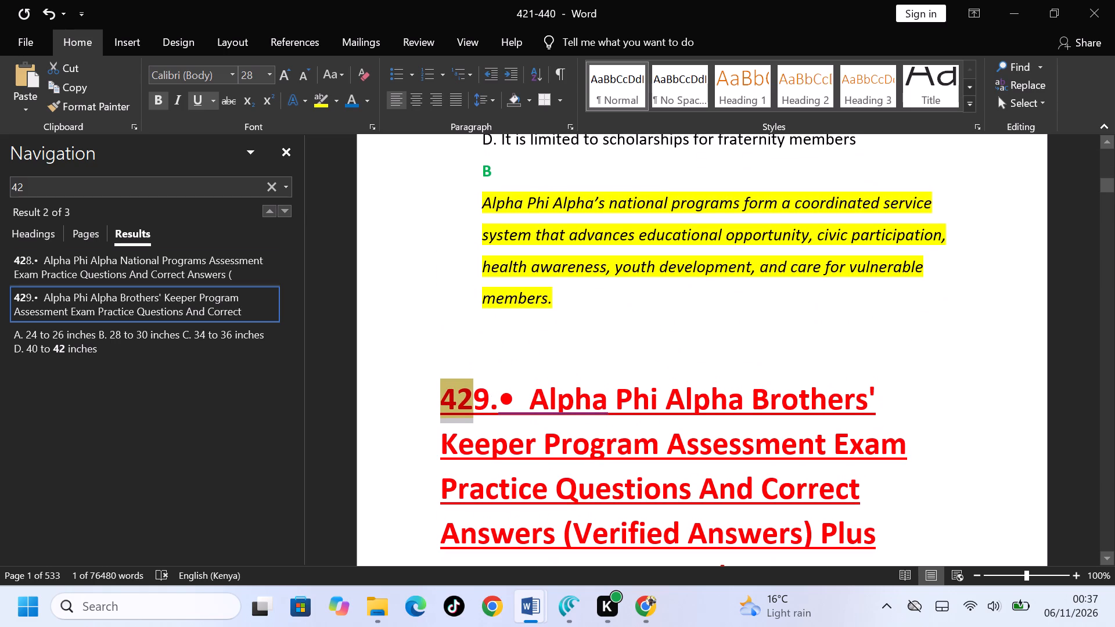
pyautogui.click(581, 322)
pyautogui.click(581, 322)
pyautogui.scroll(-2, 557, 299)
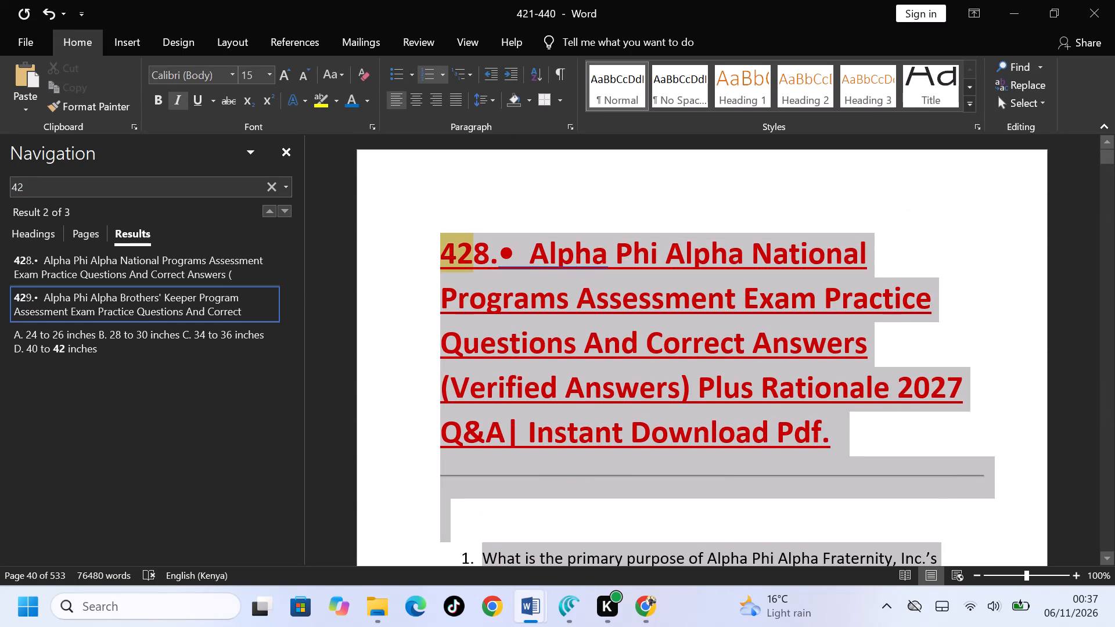
pyautogui.hotkey('ctrl', 'x')
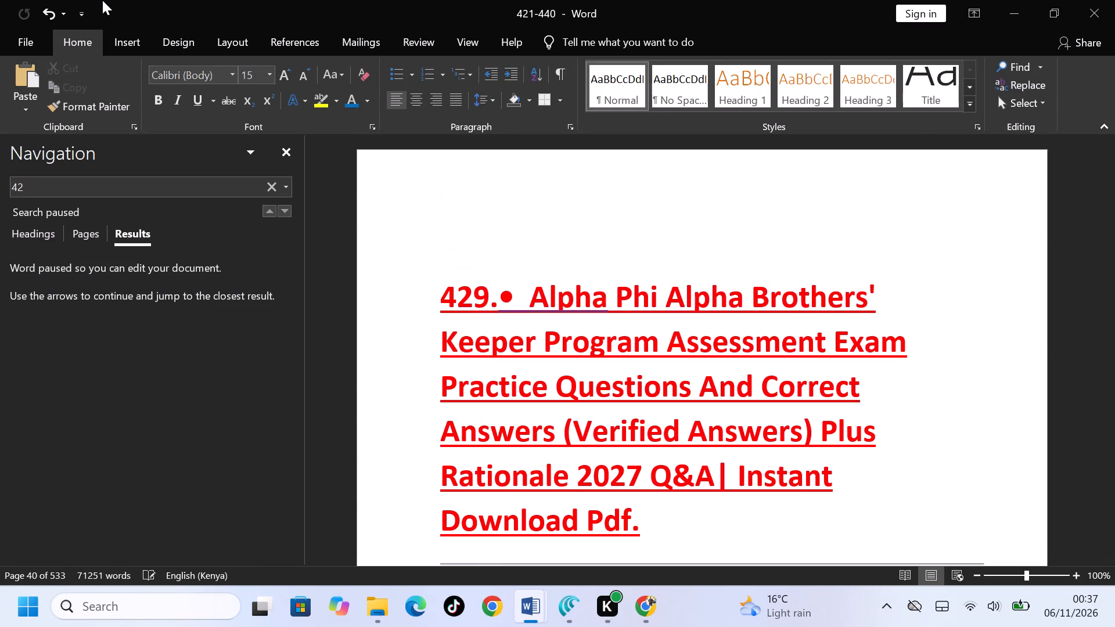
pyautogui.hotkey('ctrl', 'n')
pyautogui.hotkey('ctrl', 'v')
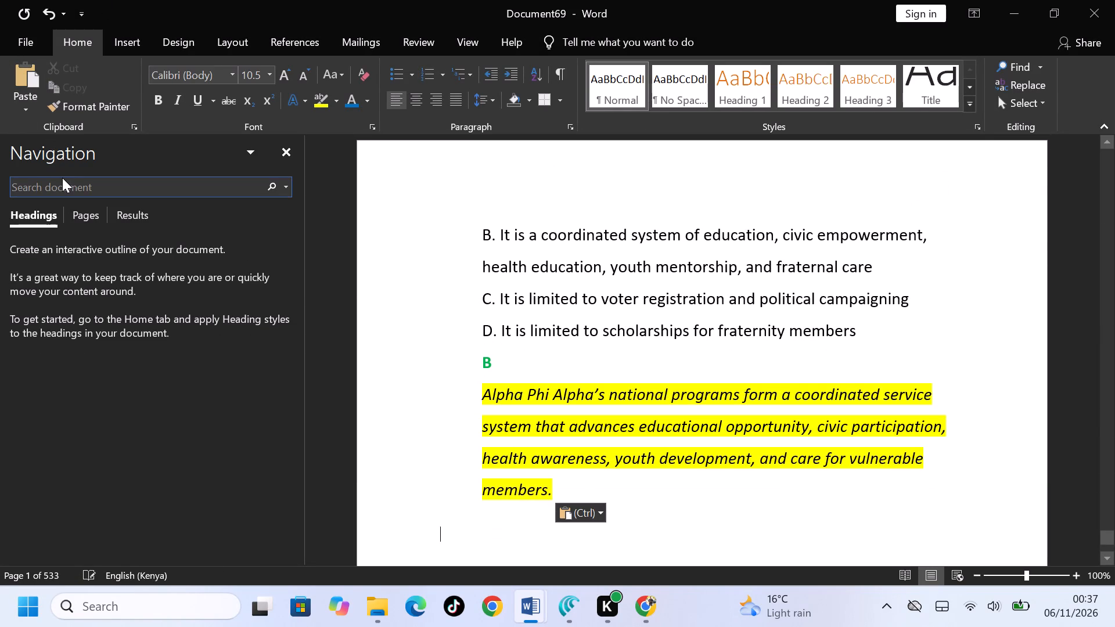
# Find the exam title by searching for 4 and cut the number 428. from its beginning.
pyautogui.click(62, 178)
pyautogui.click(59, 186)
pyautogui.press('4')
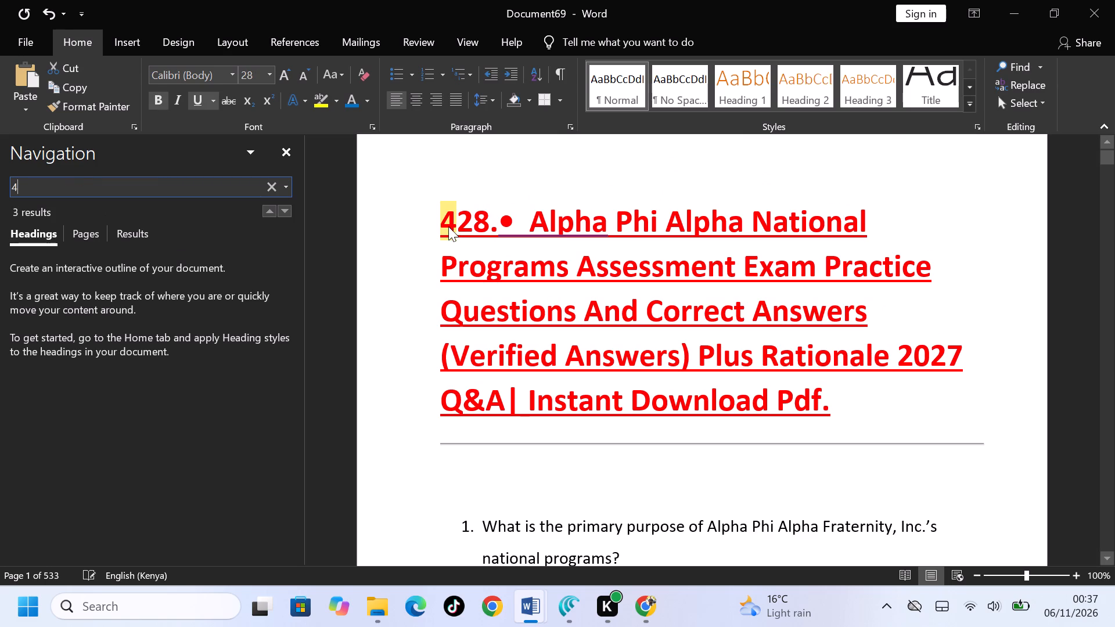
pyautogui.click(440, 218)
pyautogui.moveTo(440, 218); pyautogui.dragTo(491, 228)
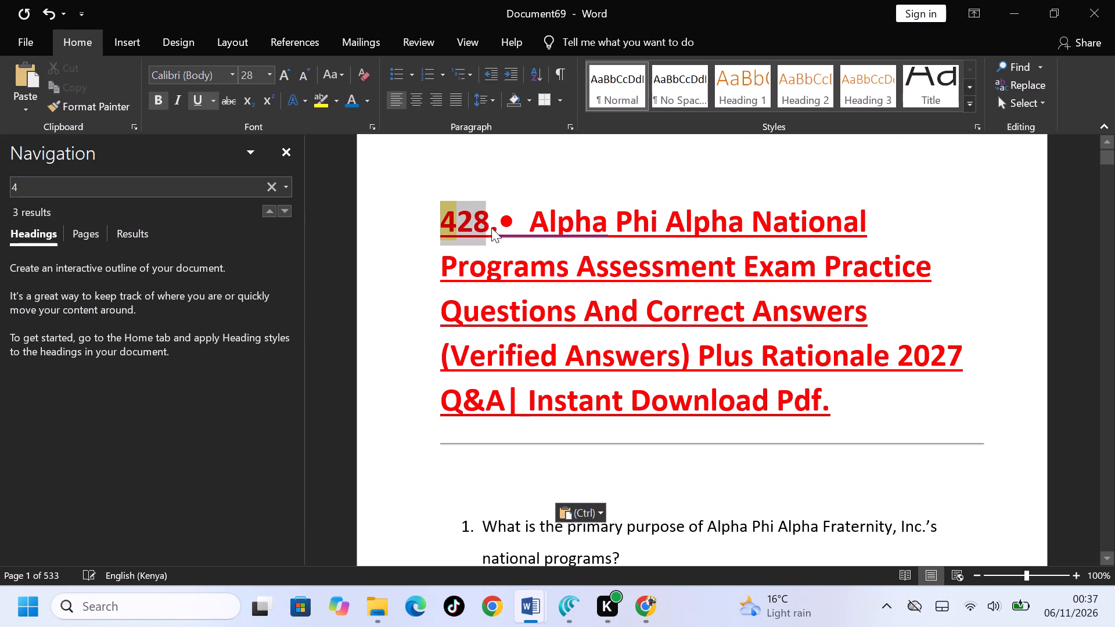
pyautogui.moveTo(491, 228); pyautogui.dragTo(496, 234)
pyautogui.hotkey('ctrl', 'x')
# Save the National Programs exam as a PDF in New folder (2) with 428. appended to the suggested file name.
pyautogui.hotkey('ctrl', 's')
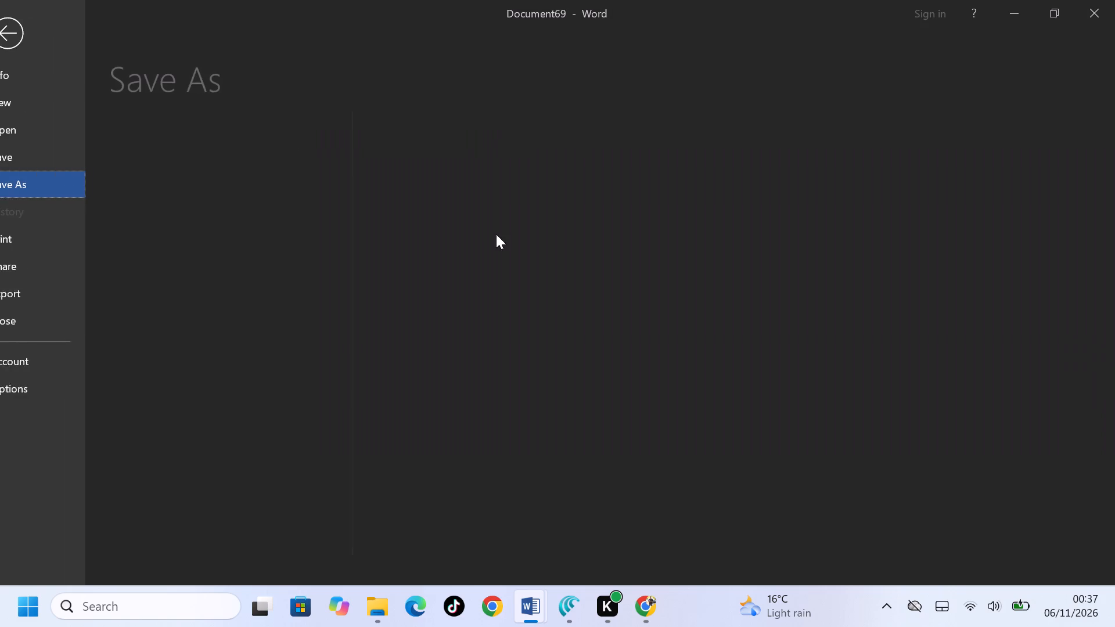
pyautogui.click(517, 158)
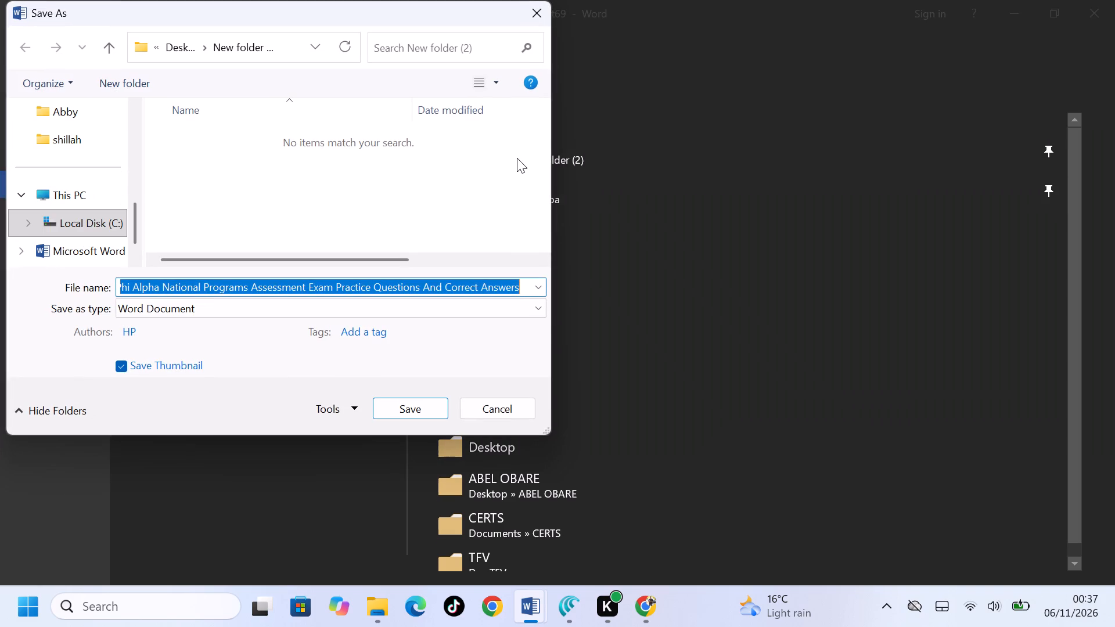
pyautogui.press('Right')
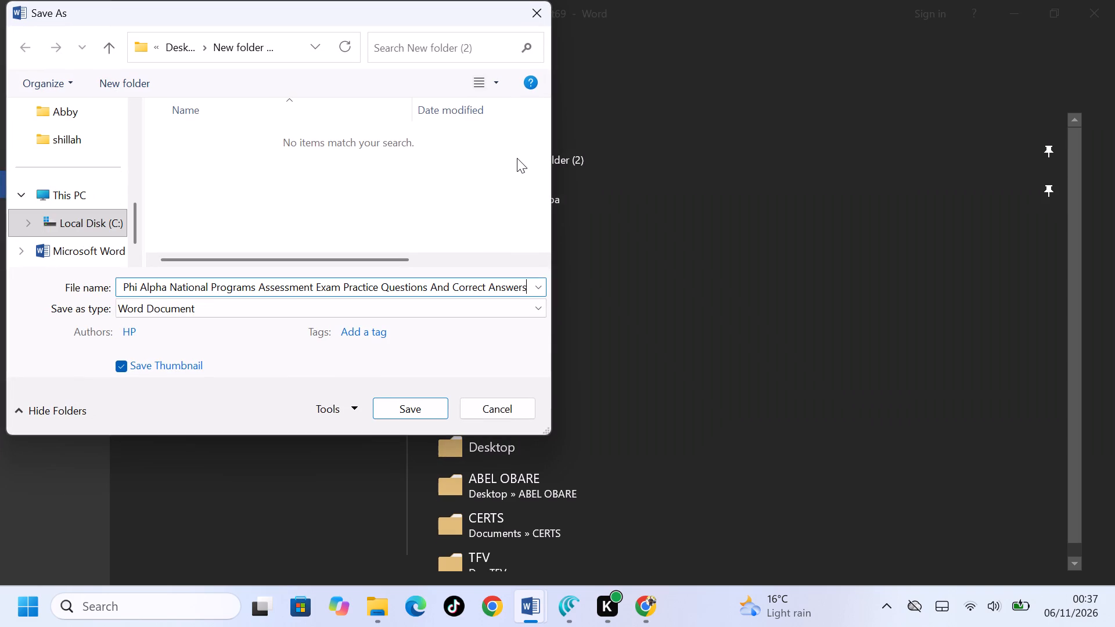
pyautogui.hotkey('ctrl', 'v')
pyautogui.click(469, 309)
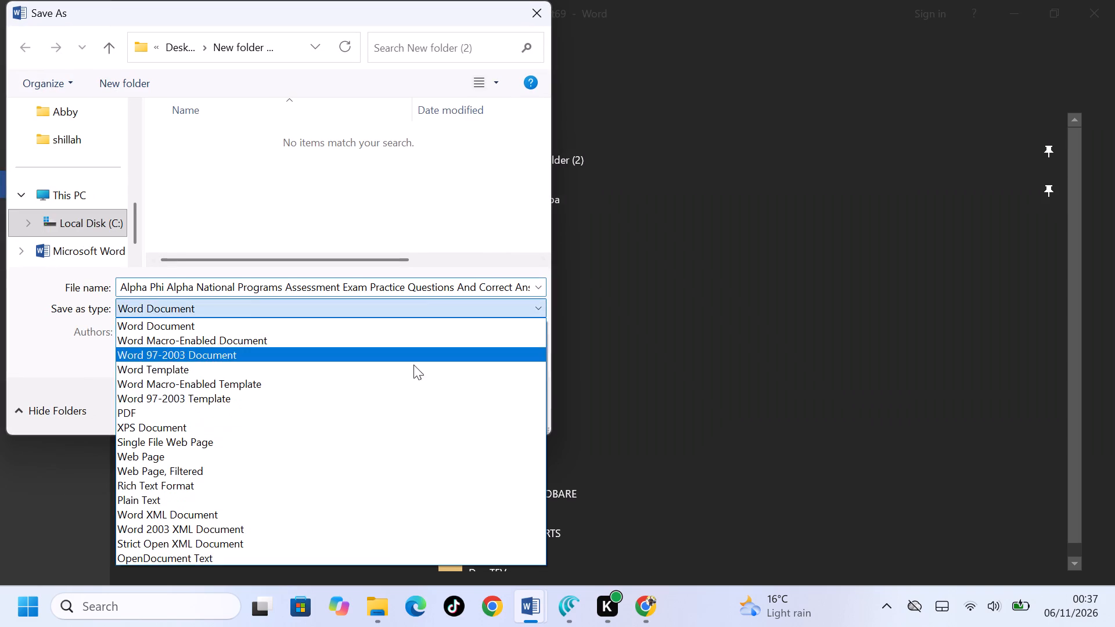
pyautogui.click(368, 420)
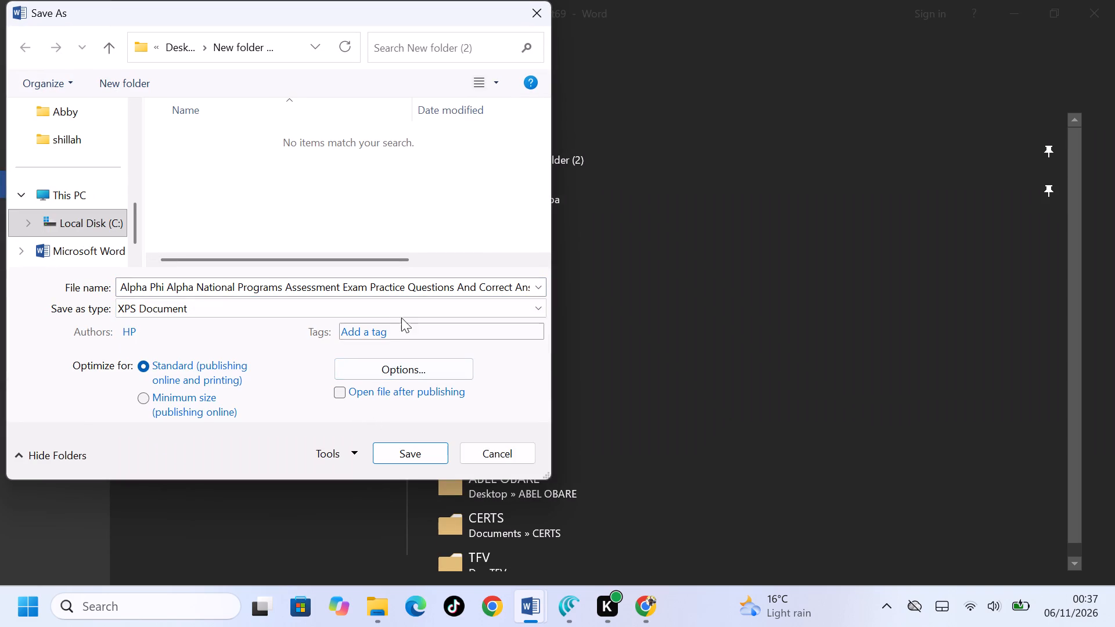
pyautogui.click(405, 313)
pyautogui.click(322, 410)
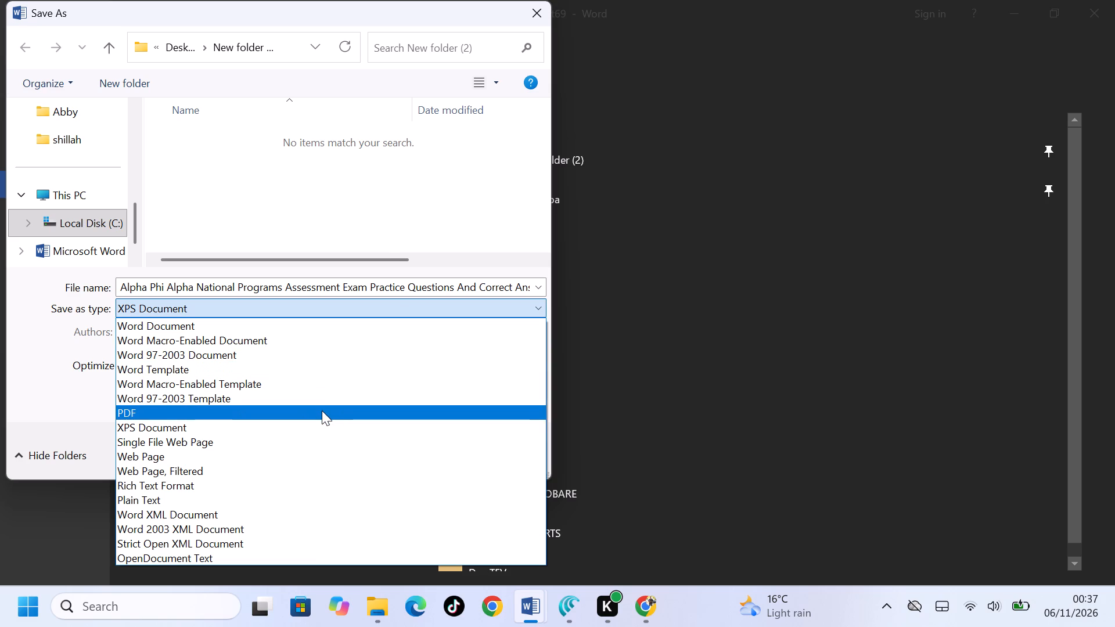
pyautogui.click(407, 453)
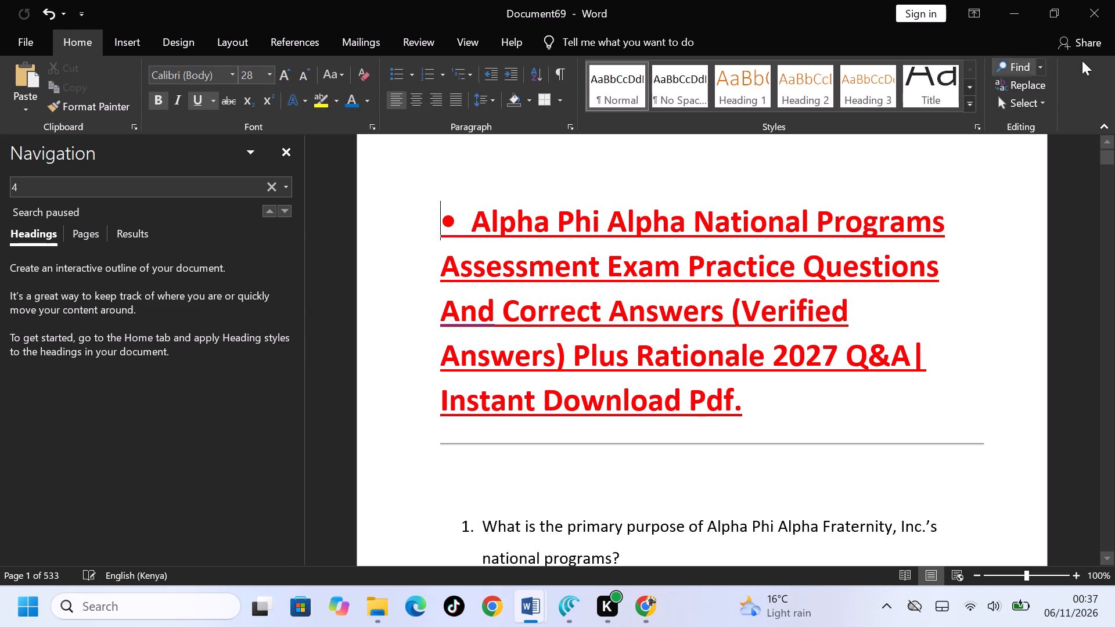
# Close the new document holding the 428 National Programs exam without saving its changes.
pyautogui.click(1099, 0)
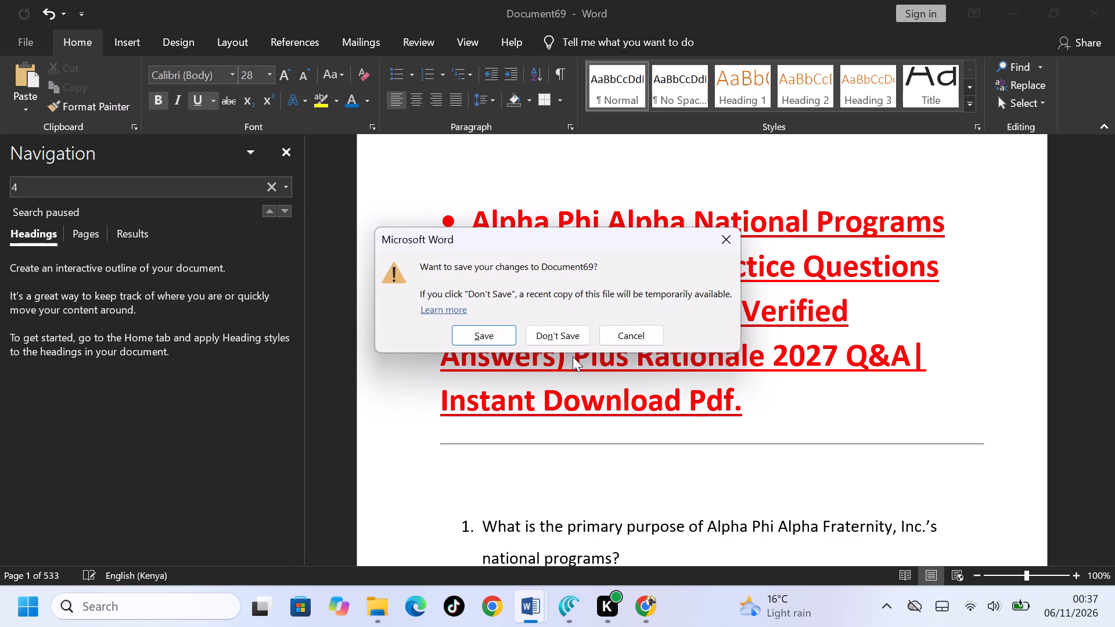
pyautogui.click(559, 341)
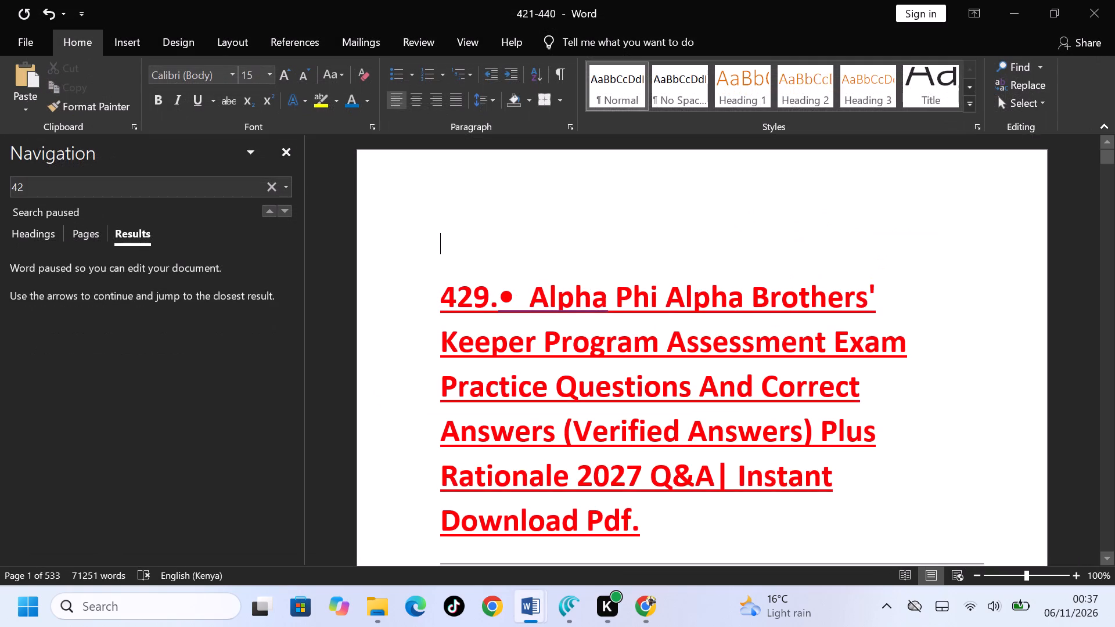
# Delete the empty line above the 429 Brothers' Keeper Program exam title in the 421-440 compilation.
pyautogui.press('BackSpace')
pyautogui.press('BackSpace')
pyautogui.press('Delete')
# Search for 43 to find the 430 title and move the whole 429 Brothers' Keeper Program exam above it into a new blank document.
pyautogui.click(282, 208)
pyautogui.click(167, 182)
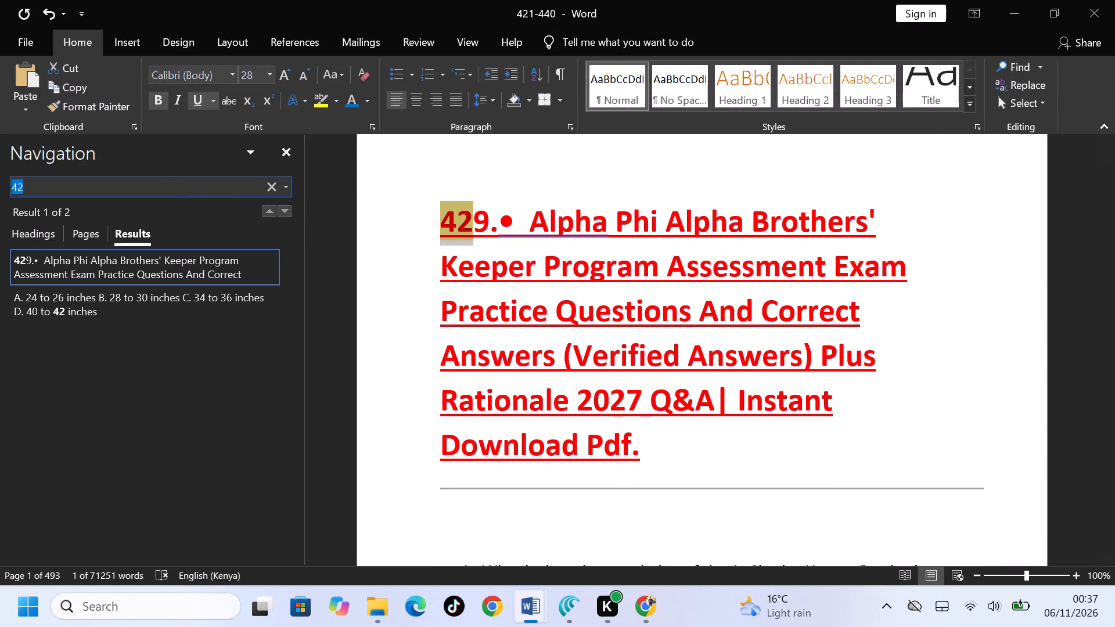
pyautogui.write('43')
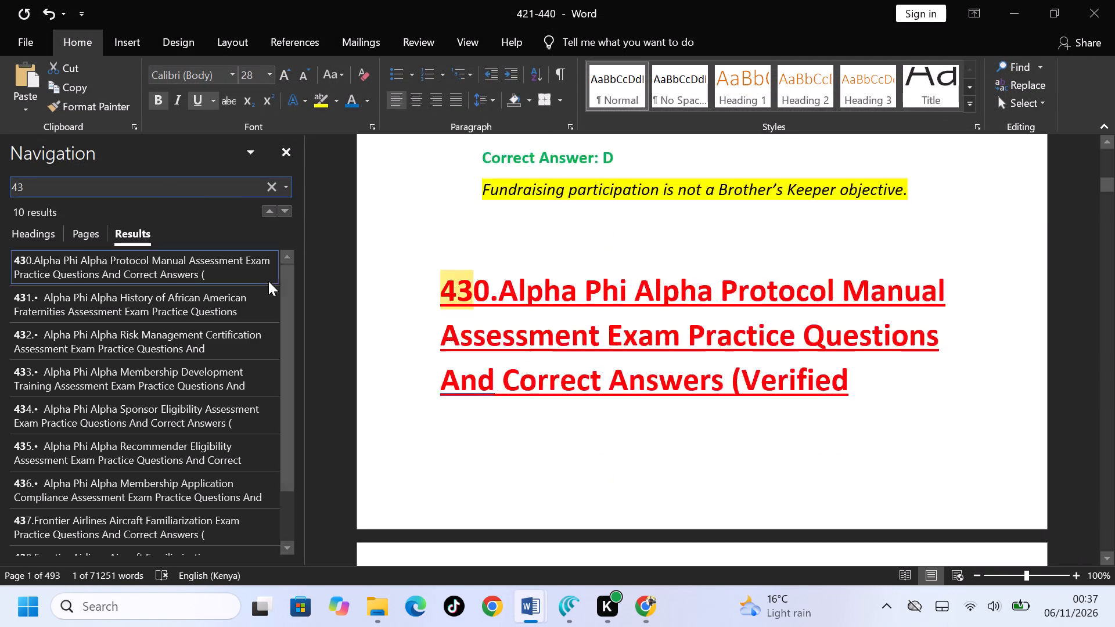
pyautogui.click(173, 278)
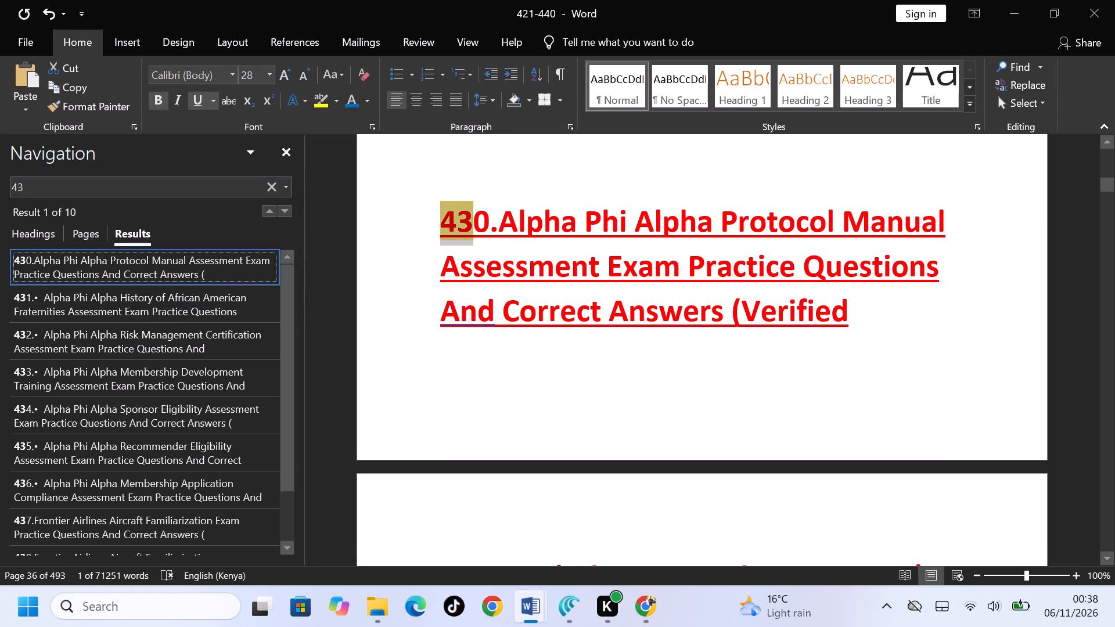
pyautogui.scroll(1, 419, 317)
pyautogui.click(970, 299)
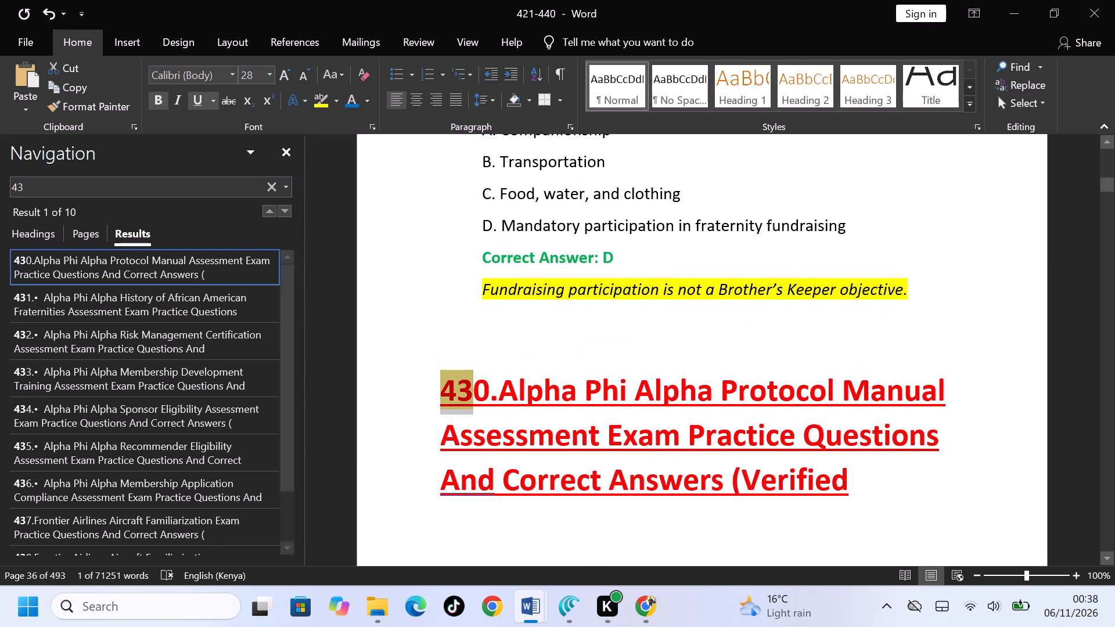
pyautogui.moveTo(970, 299); pyautogui.dragTo(725, 212)
pyautogui.hscroll(-1, 961, 296)
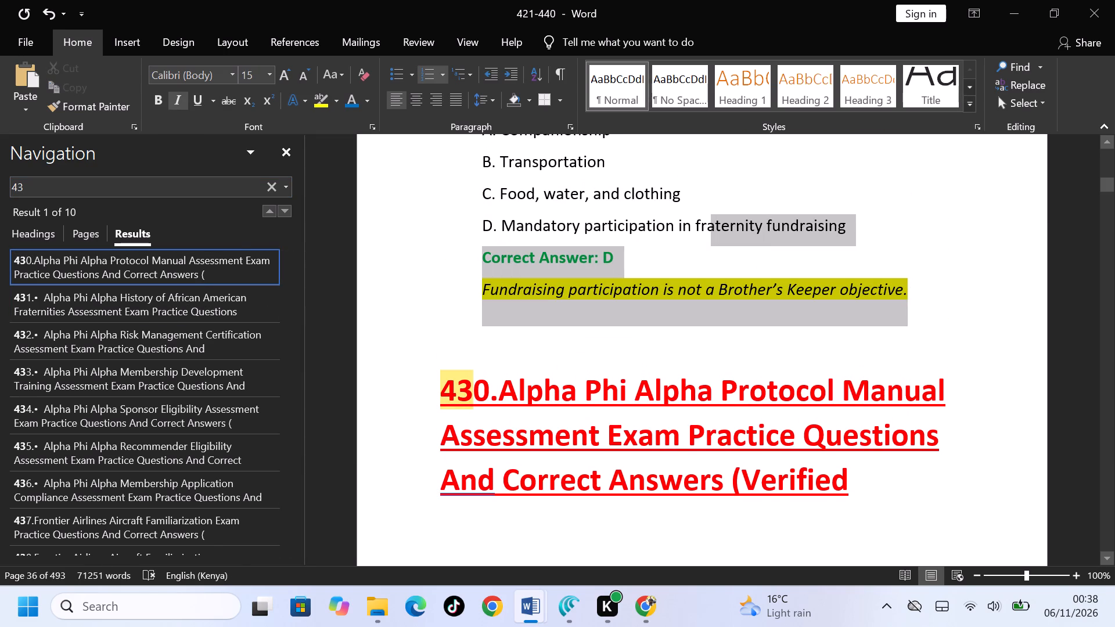
pyautogui.hscroll(-1, 725, 212)
pyautogui.moveTo(725, 212); pyautogui.dragTo(555, 158)
pyautogui.hscroll(-1, 705, 199)
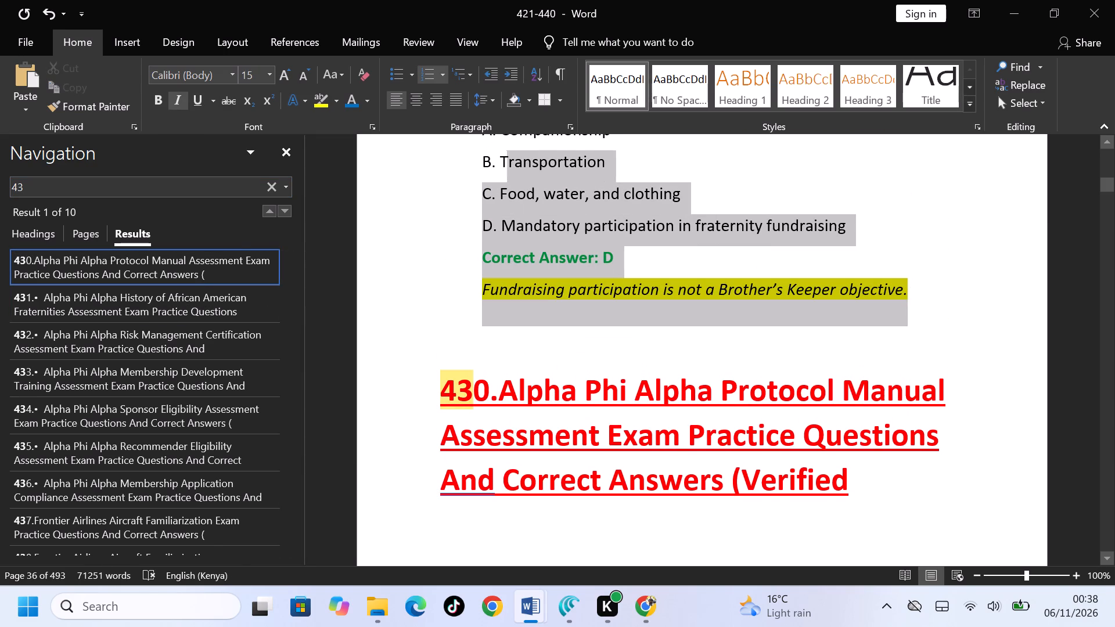
pyautogui.hscroll(-1, 555, 158)
pyautogui.moveTo(555, 158); pyautogui.dragTo(516, 181)
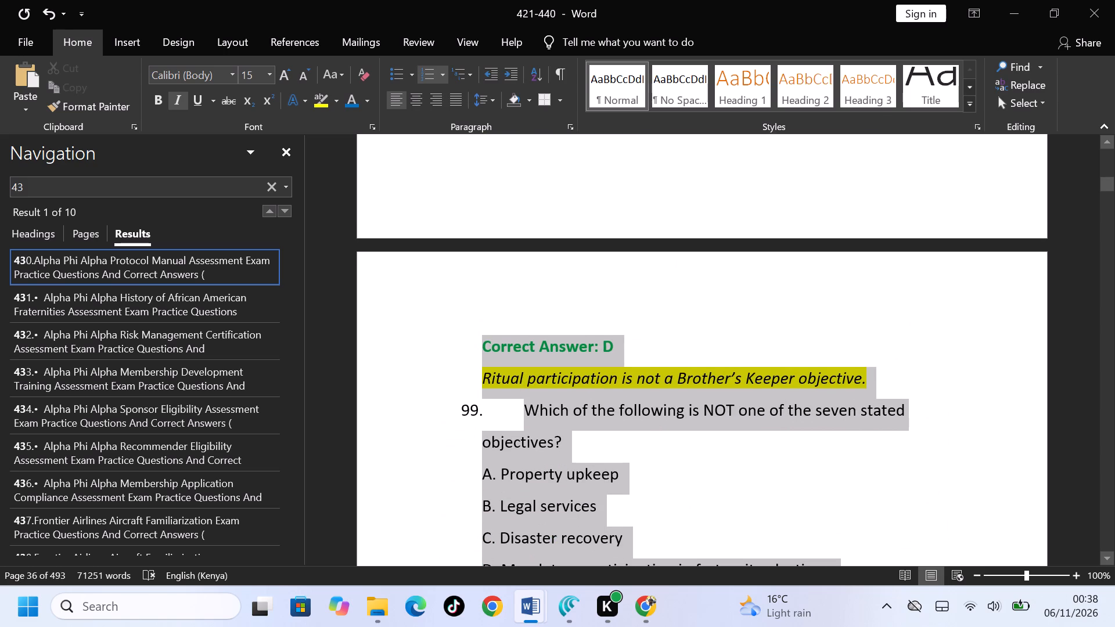
pyautogui.moveTo(516, 181); pyautogui.dragTo(484, 0)
pyautogui.scroll(-1, 509, 169)
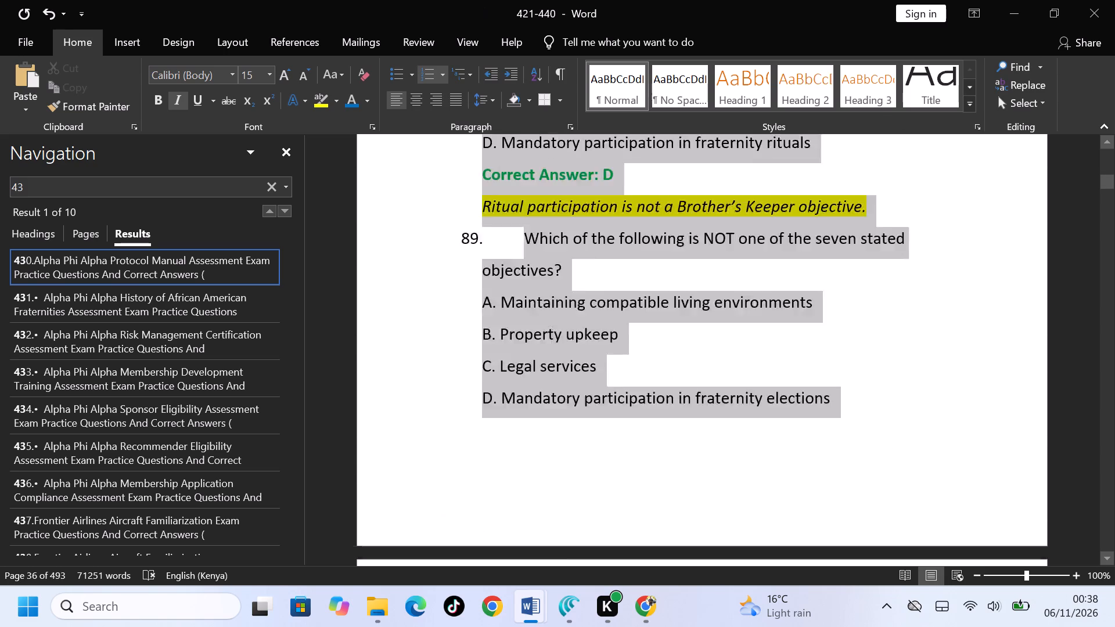
pyautogui.moveTo(484, 0); pyautogui.dragTo(485, 7)
pyautogui.press('Menu')
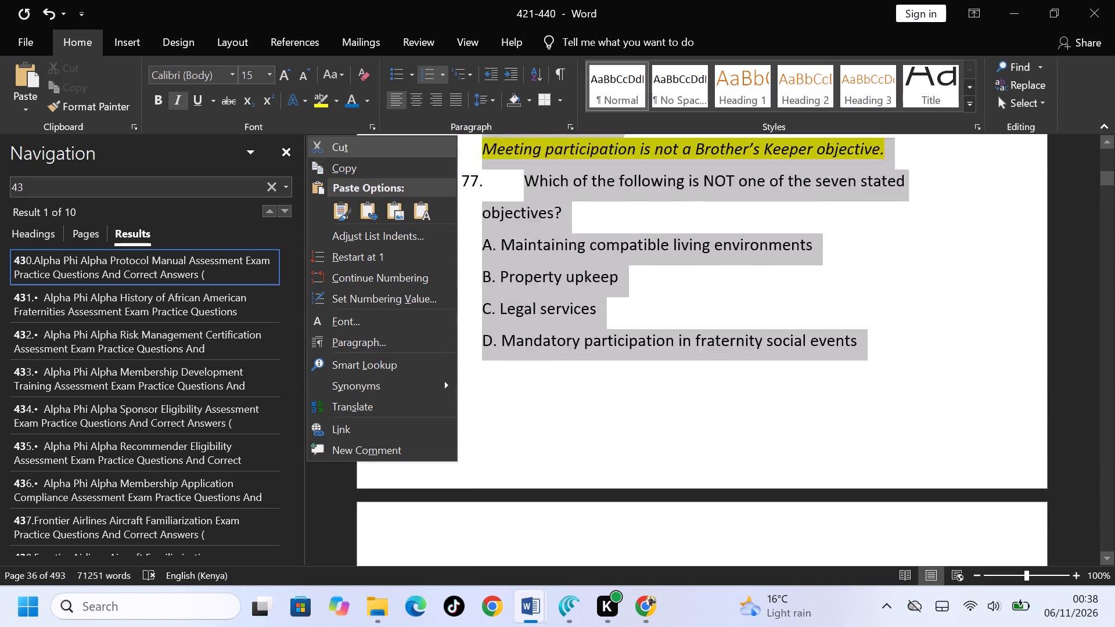
pyautogui.moveTo(485, 7); pyautogui.dragTo(485, 15)
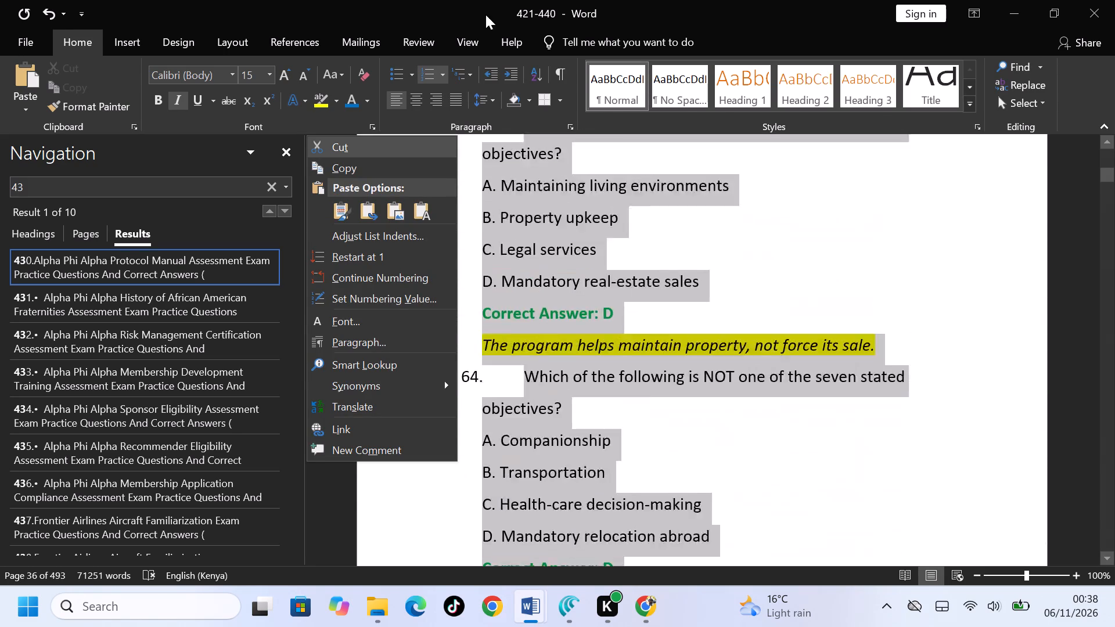
pyautogui.moveTo(485, 15); pyautogui.dragTo(487, 12)
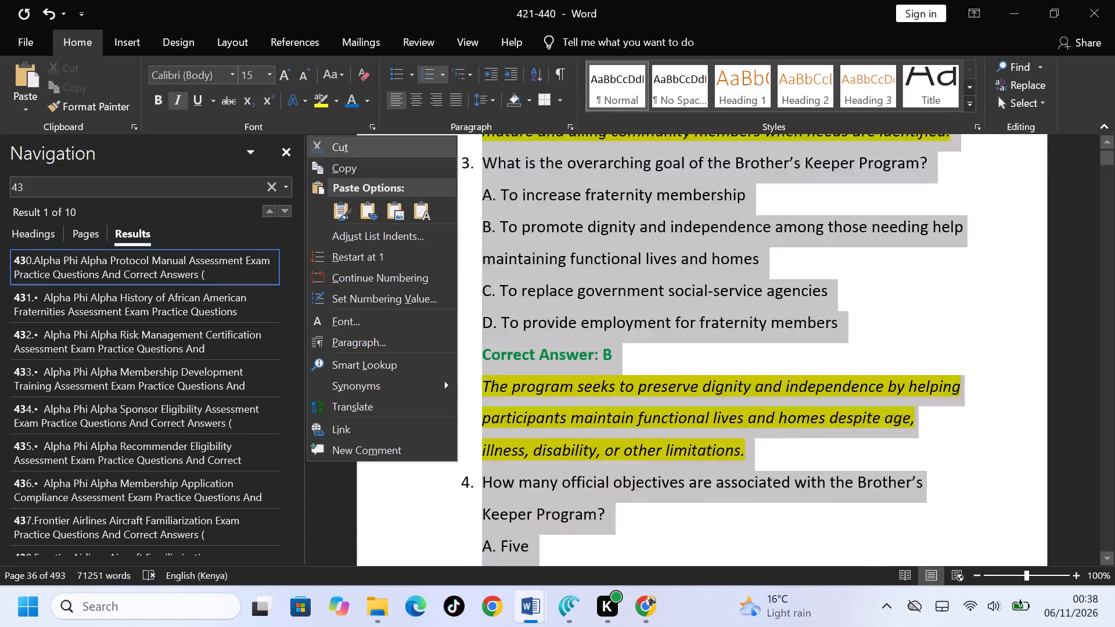
pyautogui.moveTo(487, 12); pyautogui.dragTo(472, 13)
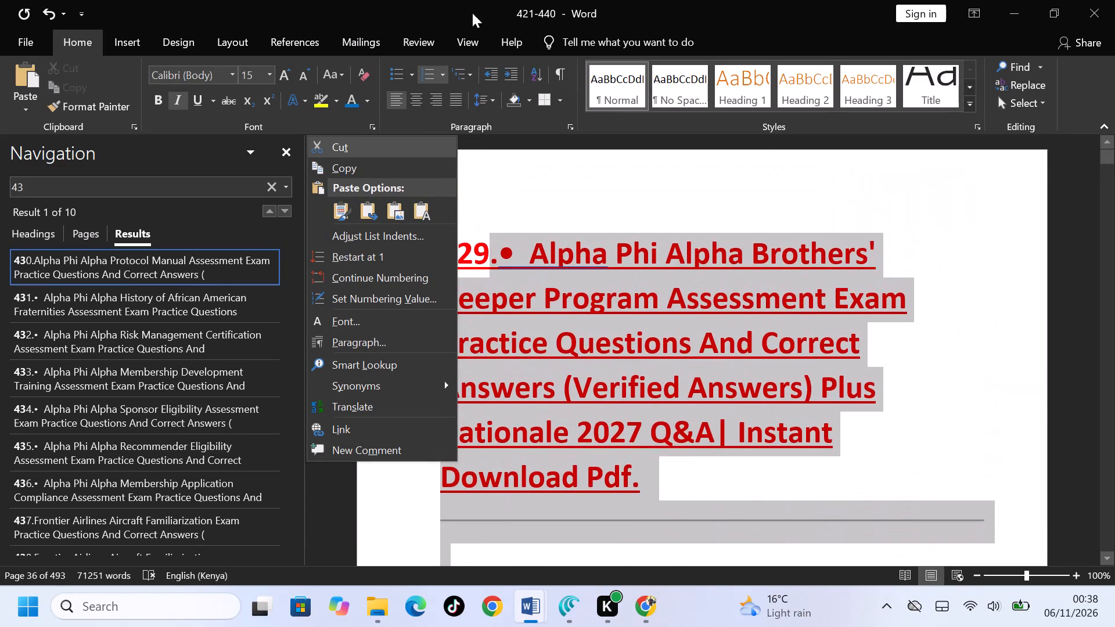
pyautogui.moveTo(472, 13); pyautogui.dragTo(259, 0)
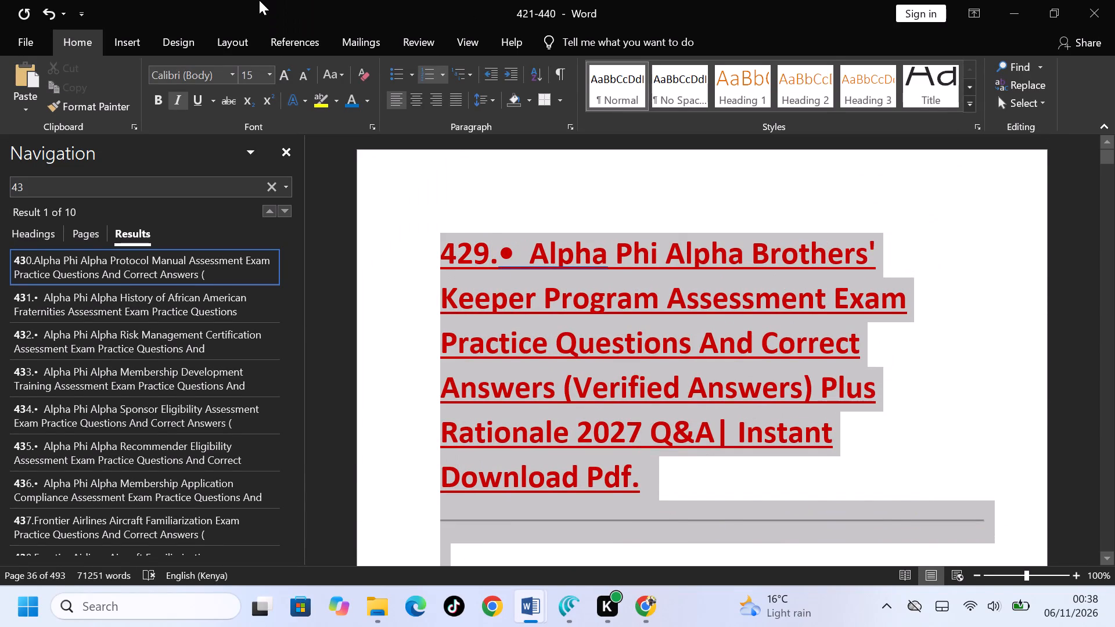
pyautogui.hotkey('ctrl', 'x')
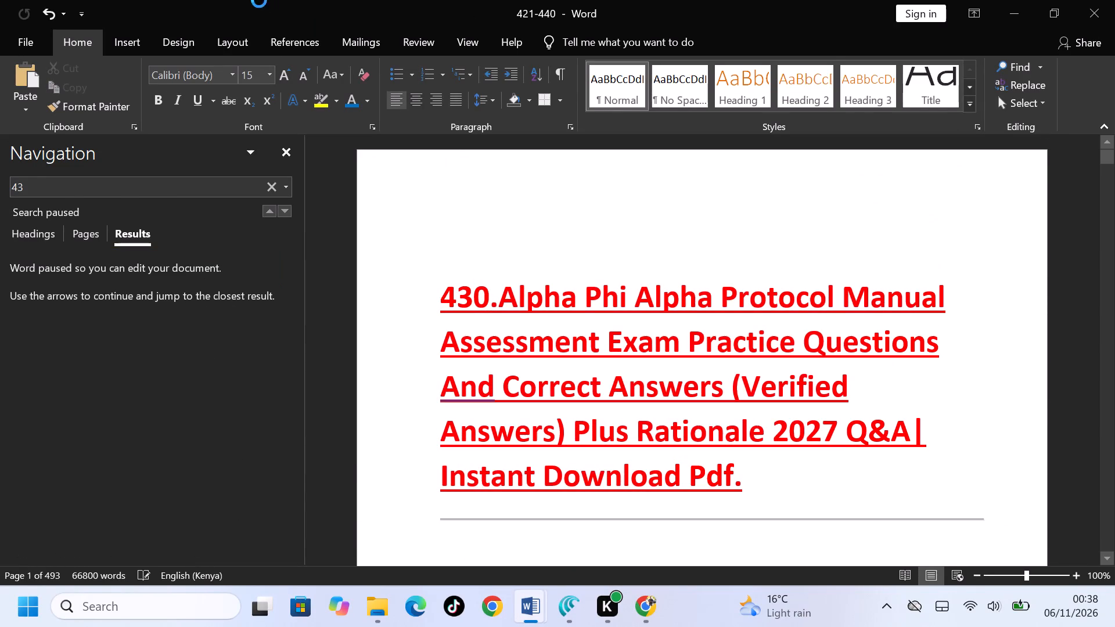
pyautogui.hotkey('ctrl', 'n')
pyautogui.hotkey('ctrl', 'v')
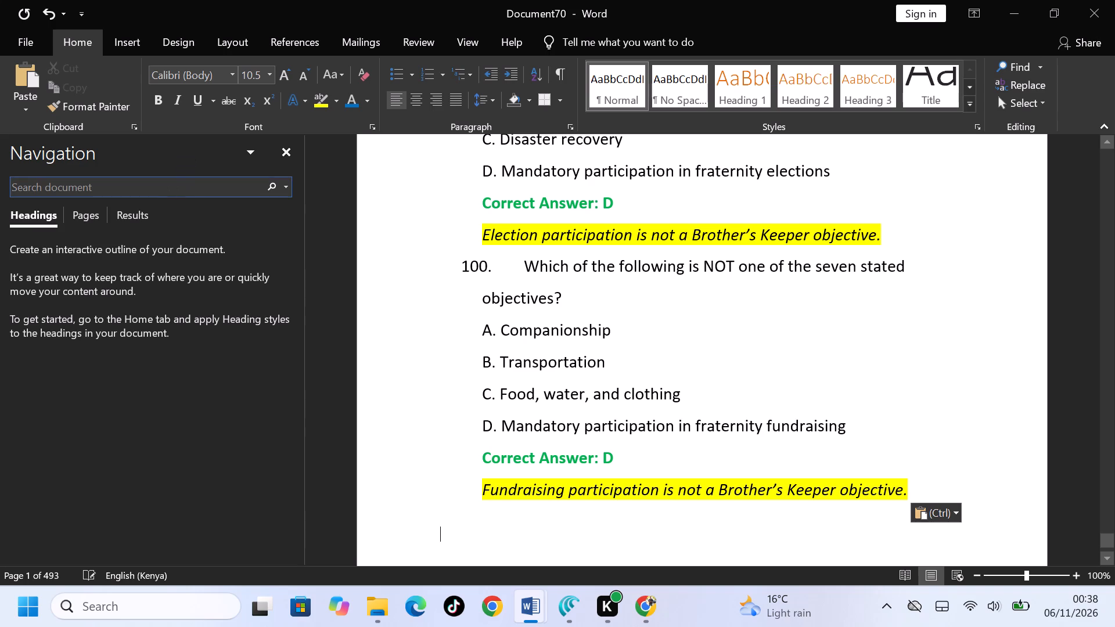
# Find the exam title by searching for 4 and cut the number 429. from its beginning.
pyautogui.click(137, 193)
pyautogui.press('4')
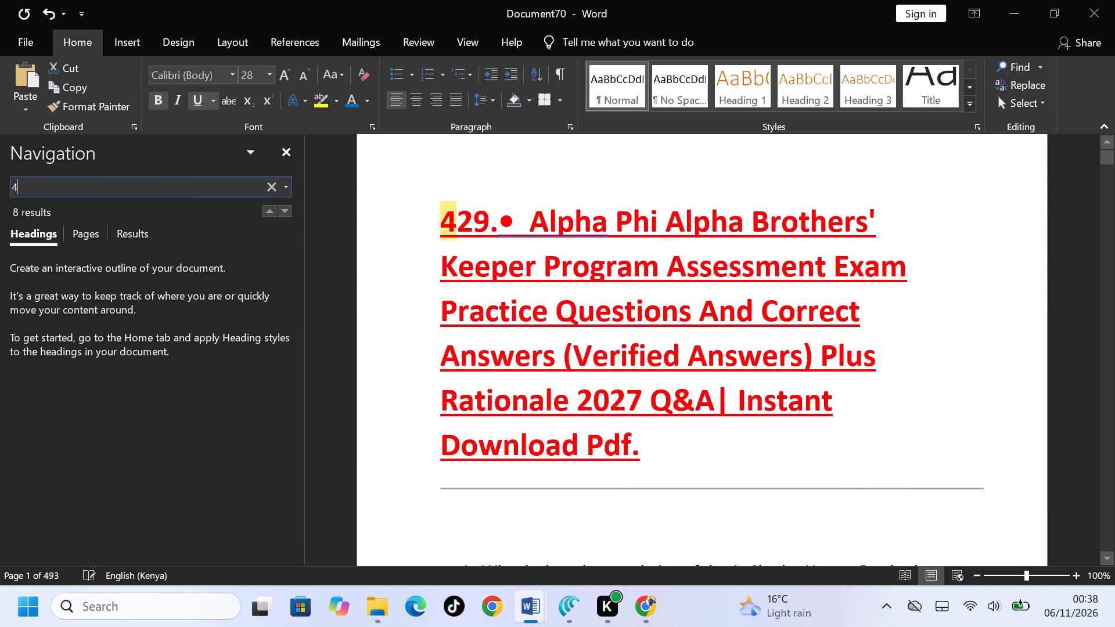
pyautogui.click(443, 218)
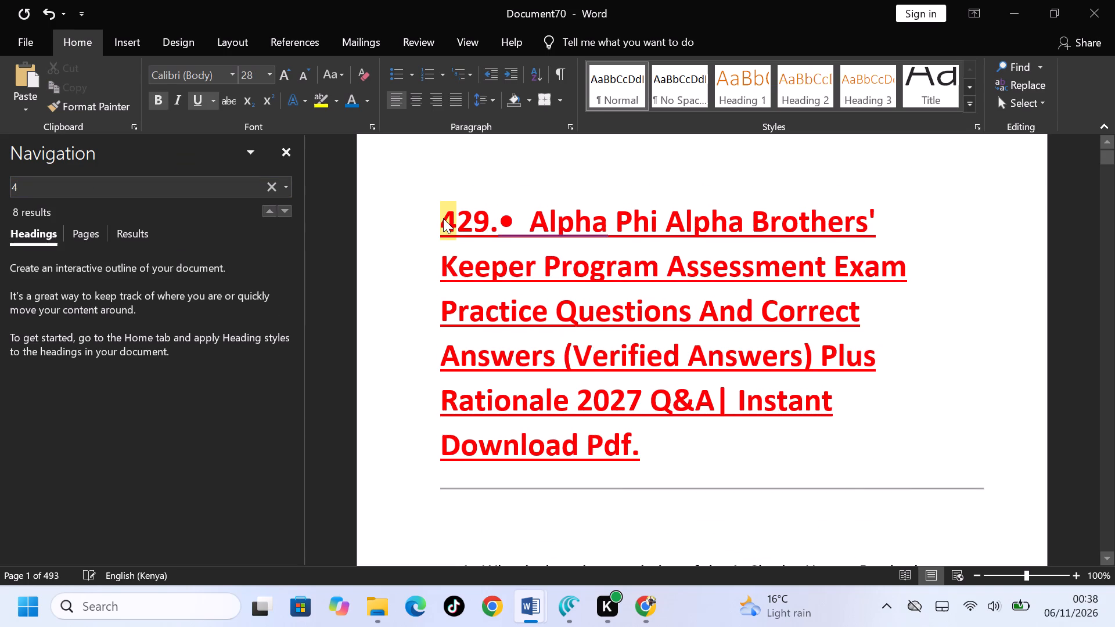
pyautogui.moveTo(443, 218); pyautogui.dragTo(499, 231)
pyautogui.hotkey('ctrl', 'x')
# Save the Brothers' Keeper Program exam as a PDF in New folder (2), appending 429. to the suggested file name.
pyautogui.hotkey('ctrl', 's')
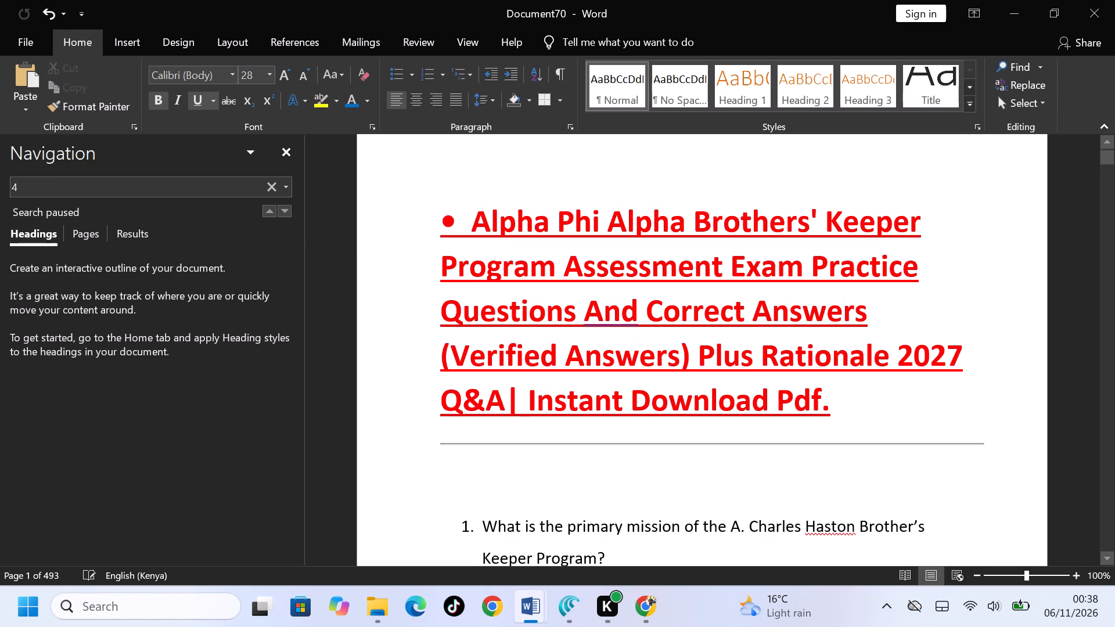
pyautogui.doubleClick(554, 150)
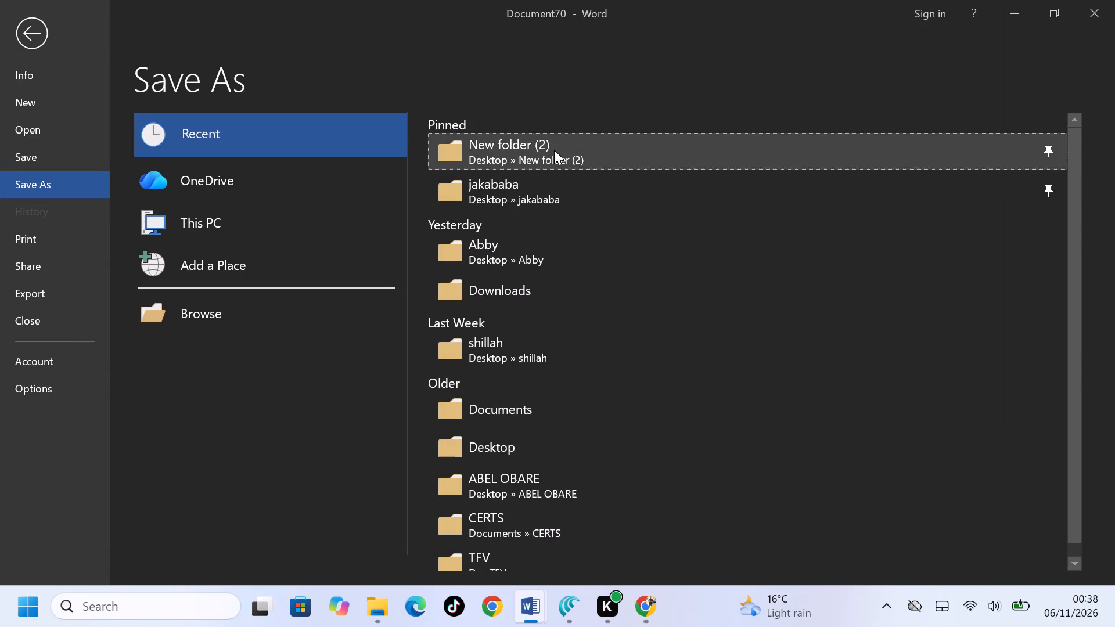
pyautogui.press('Right')
pyautogui.hotkey('ctrl', 'v')
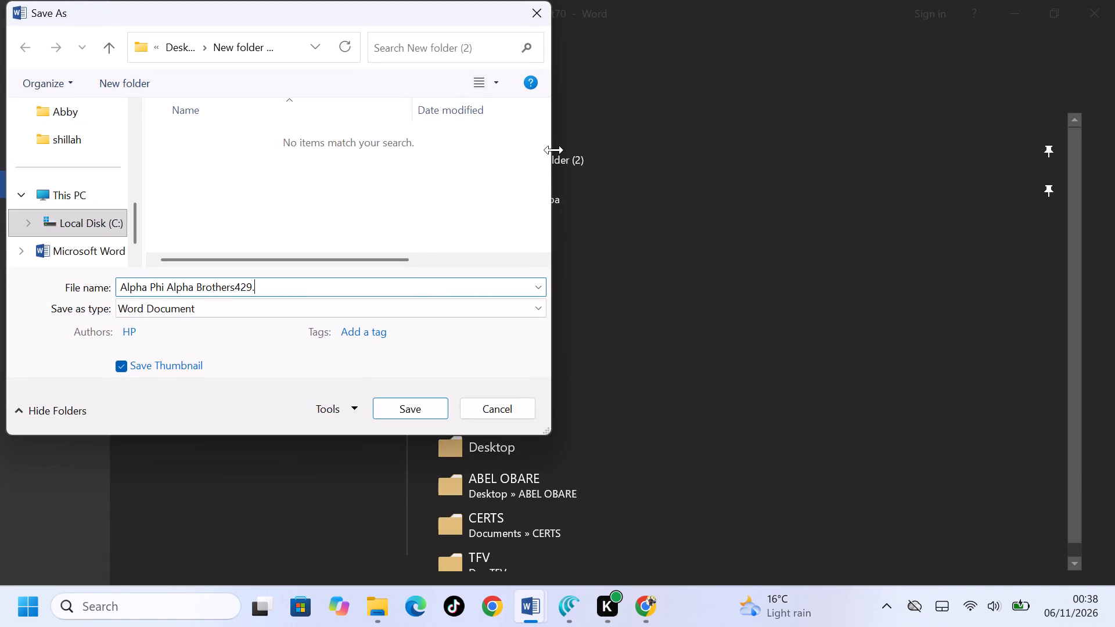
pyautogui.click(335, 305)
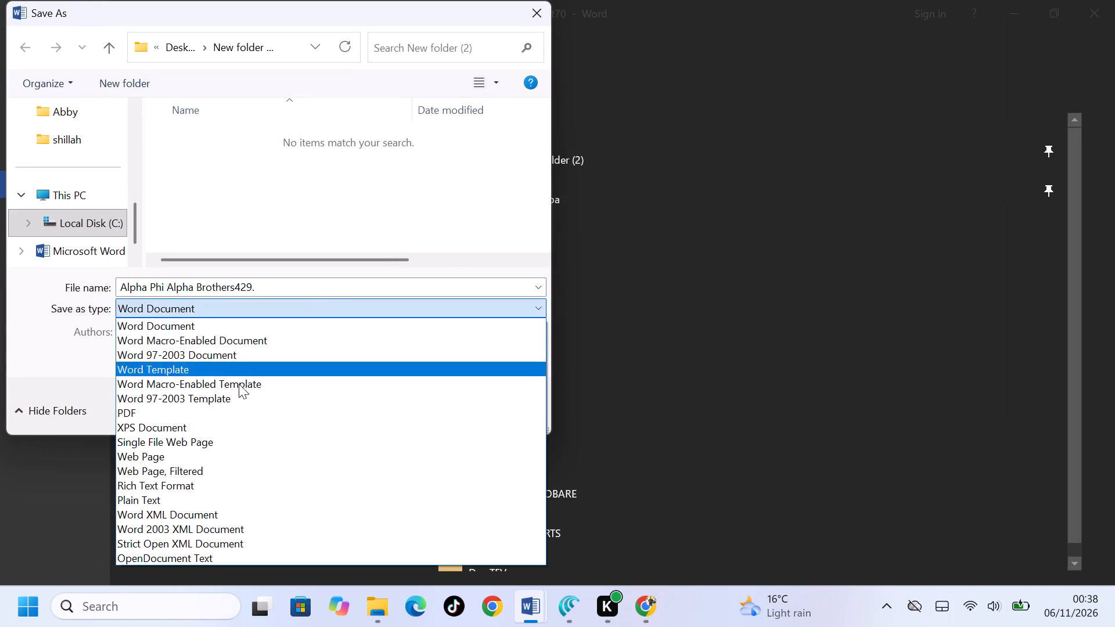
pyautogui.click(202, 412)
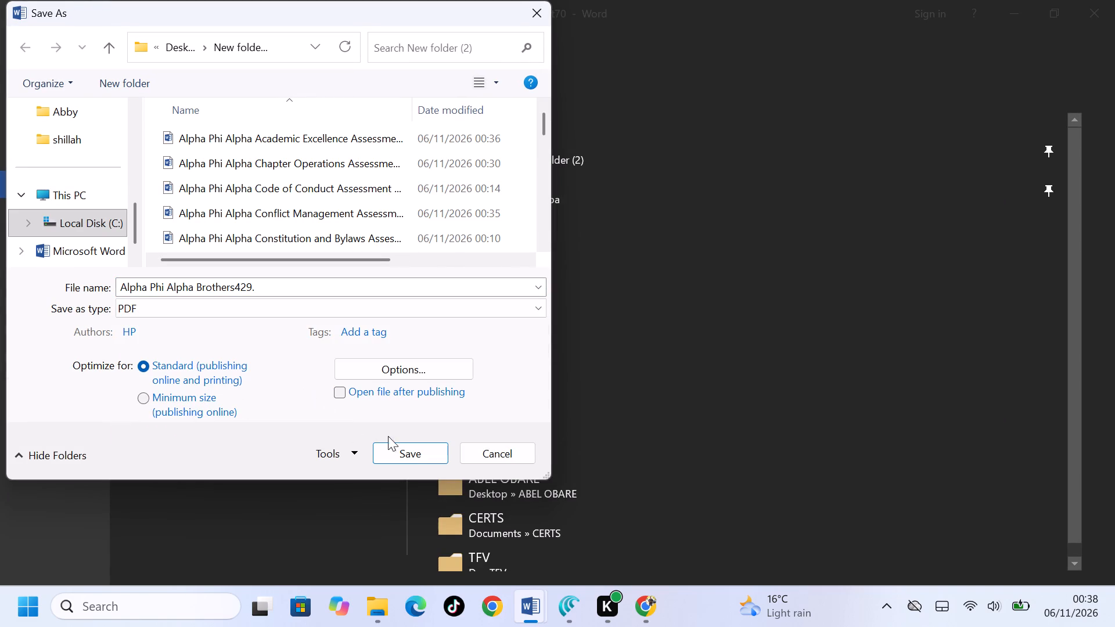
pyautogui.click(401, 454)
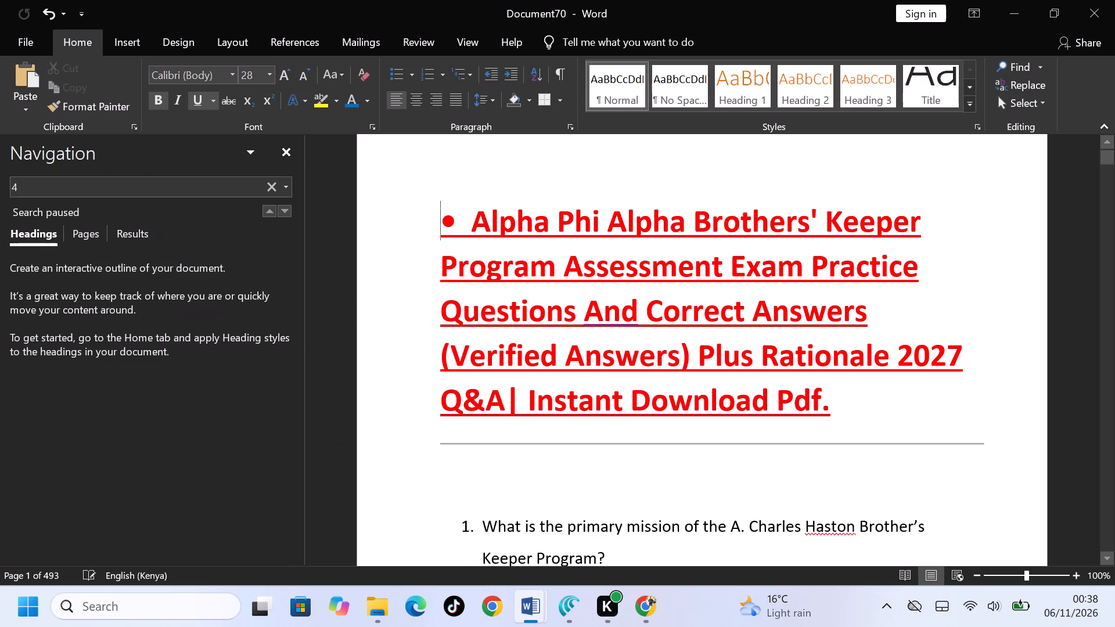
# Close the new document holding the 429 Brothers' Keeper Program exam without saving its changes.
pyautogui.click(1114, 0)
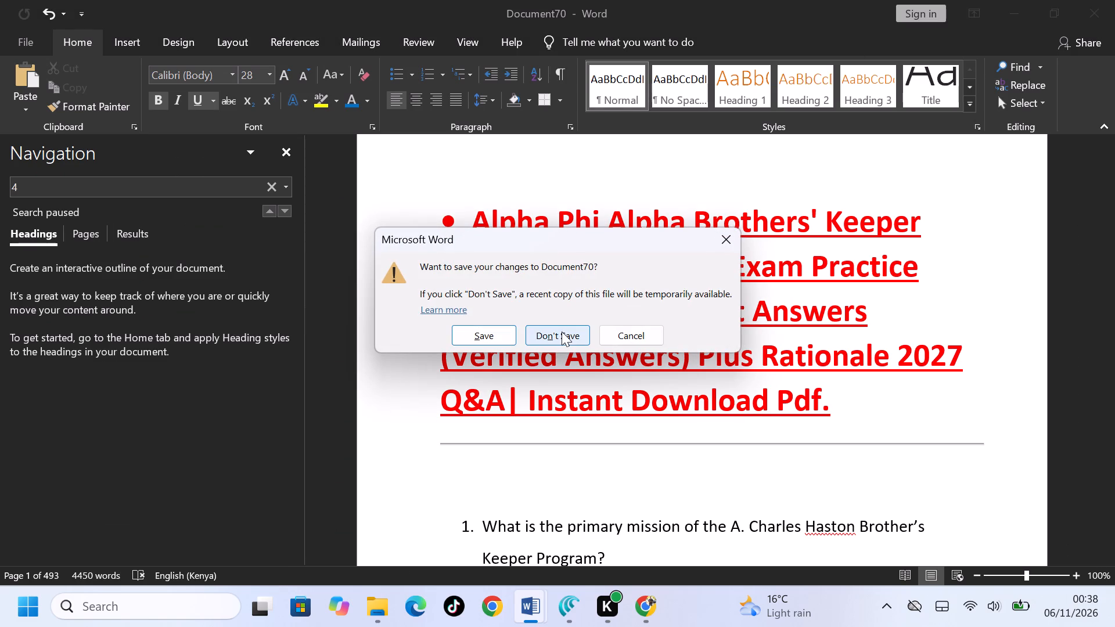
pyautogui.click(560, 331)
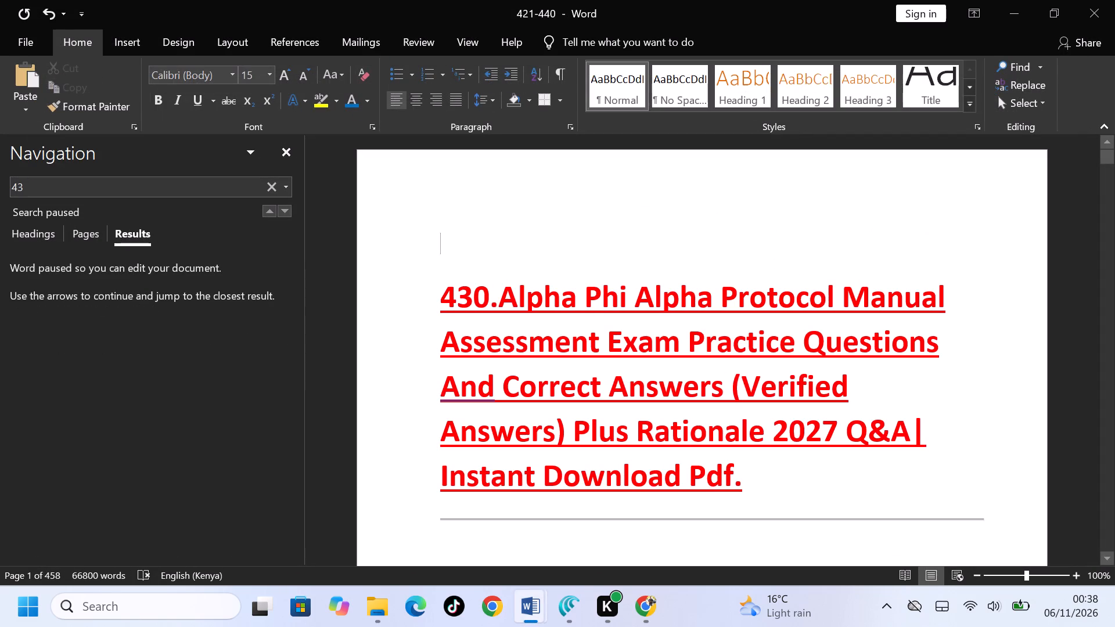
# Delete the empty line above the 430 Protocol Manual exam title in the 421-440 compilation.
pyautogui.press('BackSpace')
pyautogui.press('Delete')
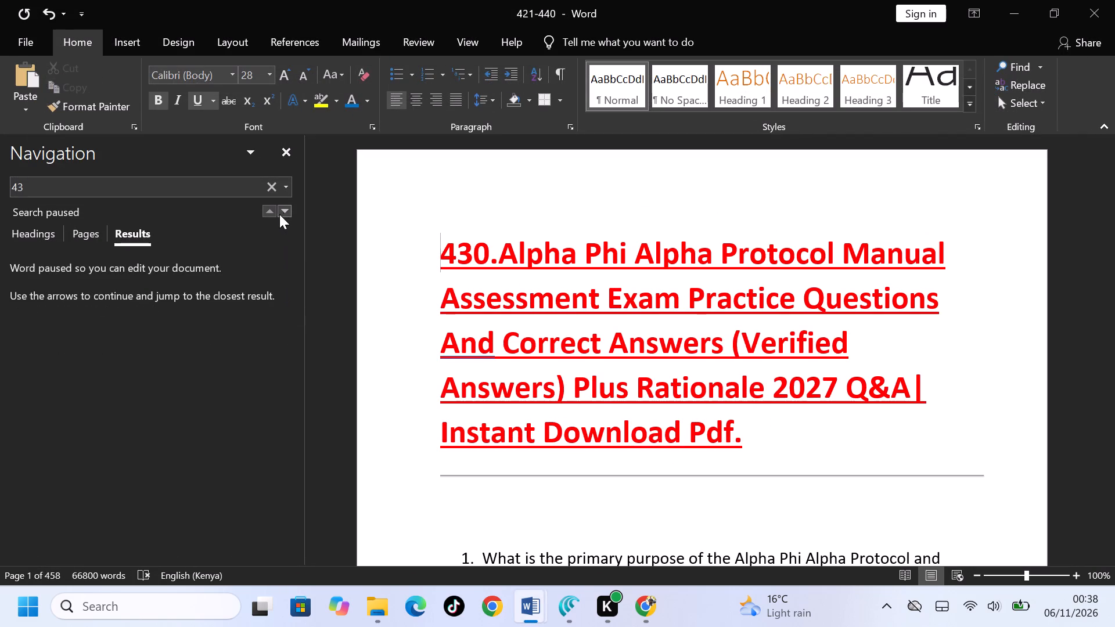
# Go to the 431 title among the matches for 43 and move the whole 430 Protocol Manual exam above it into a new blank document.
pyautogui.click(284, 208)
pyautogui.click(284, 208)
pyautogui.scroll(1, 573, 235)
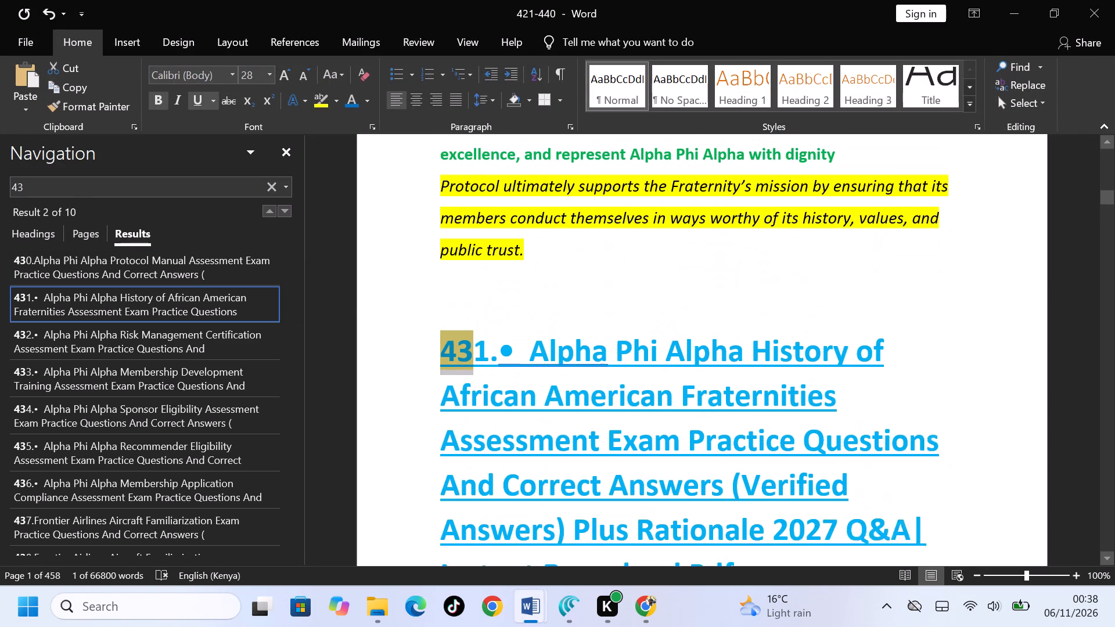
pyautogui.click(553, 280)
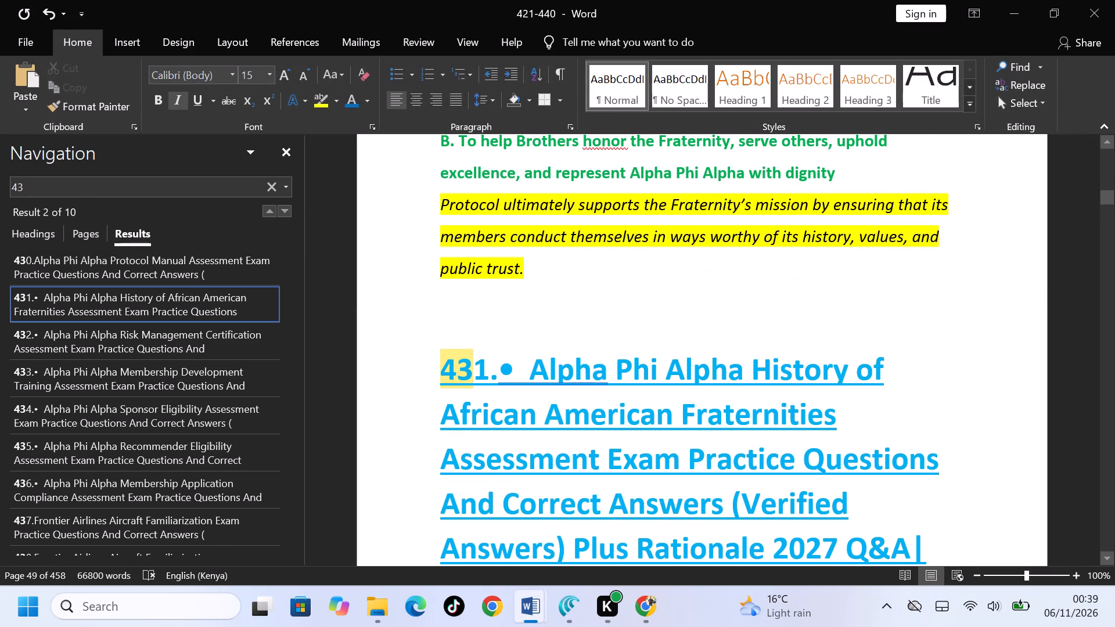
pyautogui.moveTo(547, 279); pyautogui.dragTo(509, 262)
pyautogui.scroll(-1, 509, 262)
pyautogui.click(569, 279)
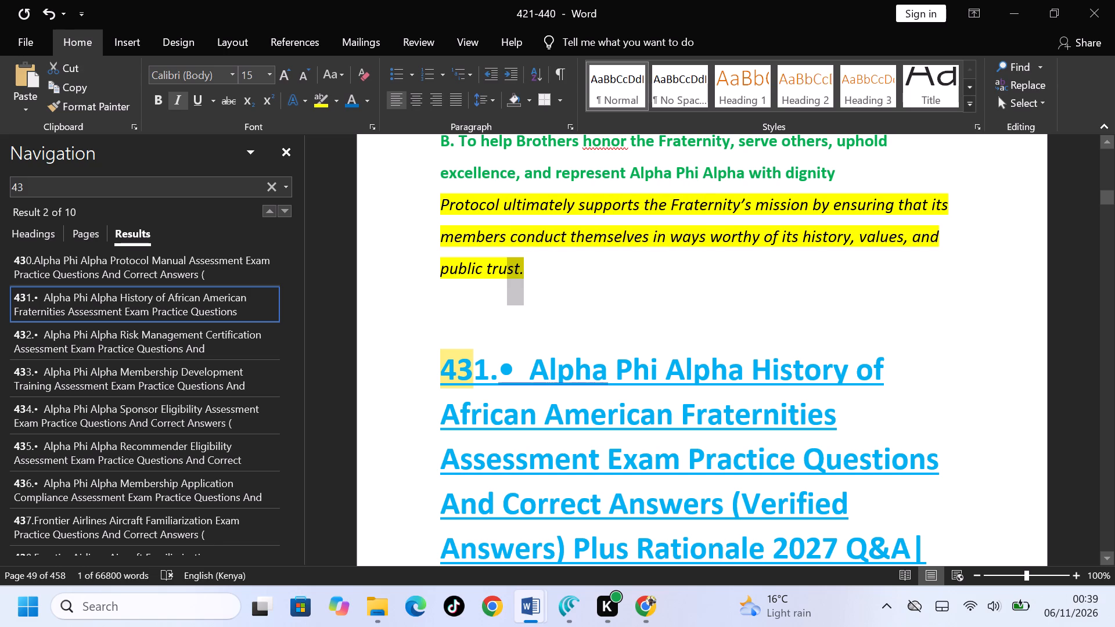
pyautogui.moveTo(569, 279); pyautogui.dragTo(476, 0)
pyautogui.scroll(-1, 486, 240)
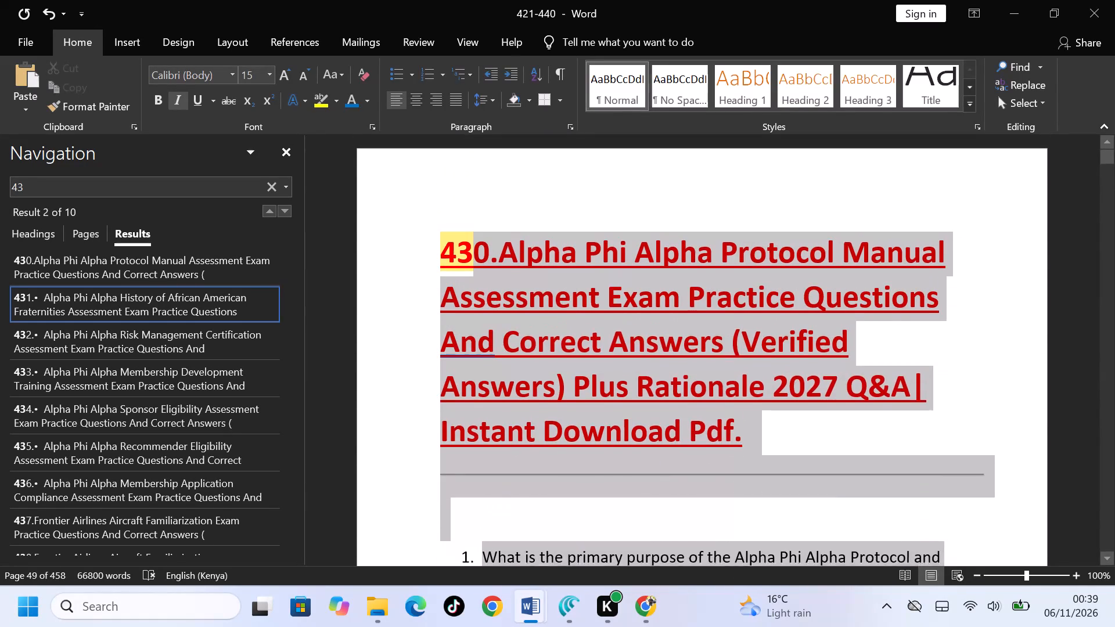
pyautogui.moveTo(476, 0); pyautogui.dragTo(314, 2)
pyautogui.hscroll(-1, 447, 0)
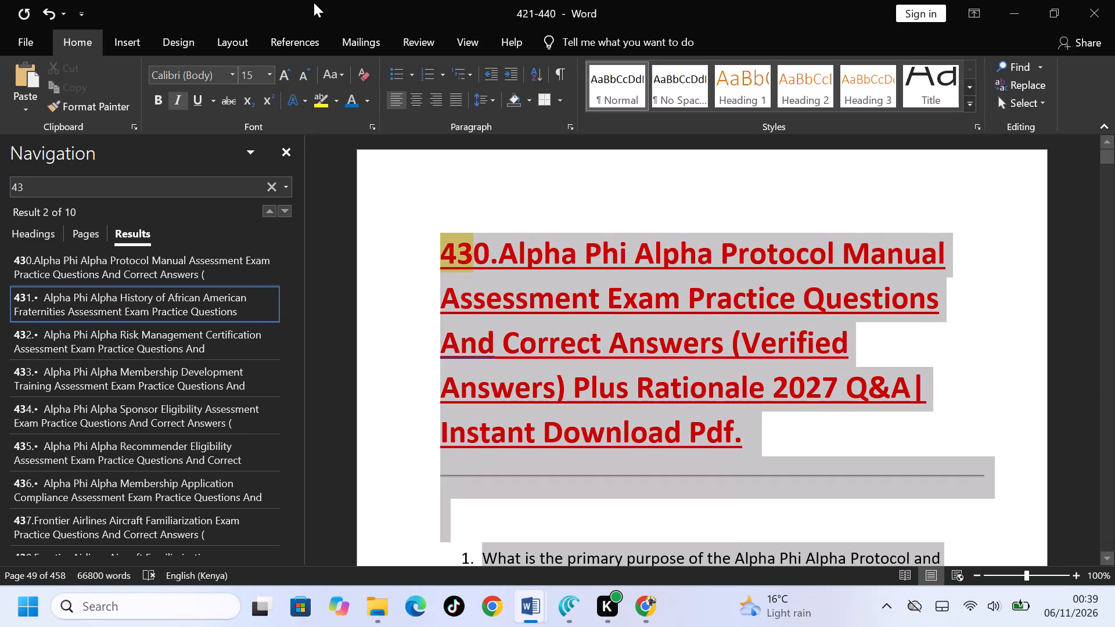
pyautogui.hotkey('ctrl', 'x')
pyautogui.hotkey('ctrl', 'n')
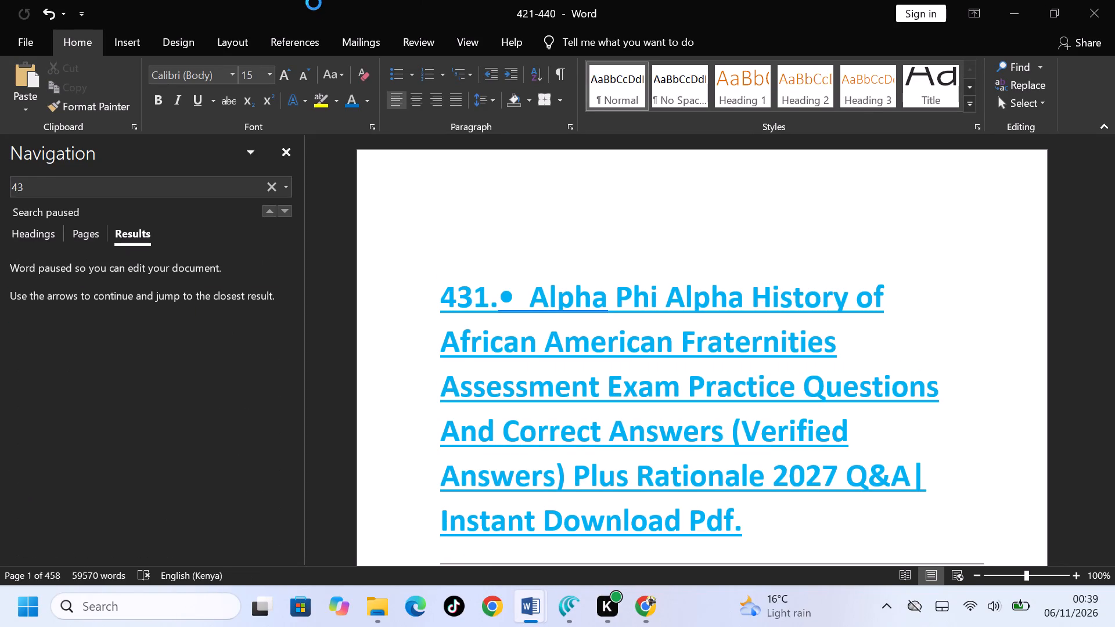
pyautogui.hotkey('ctrl', 'v')
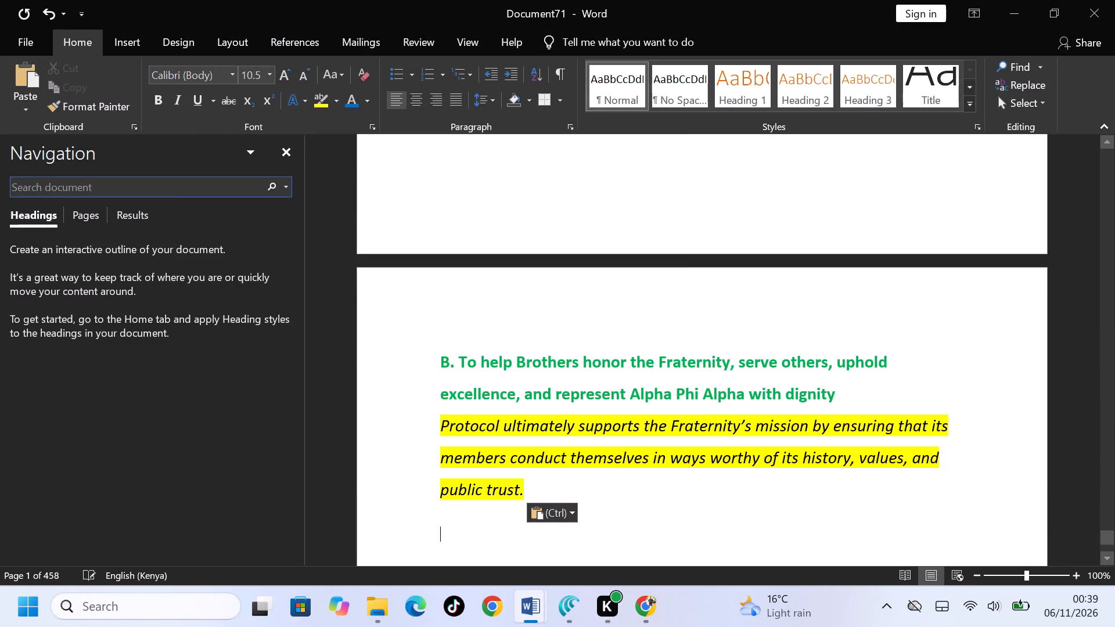
# Find the exam title by searching for 4 and cut the number 430. from its beginning.
pyautogui.click(163, 184)
pyautogui.press('4')
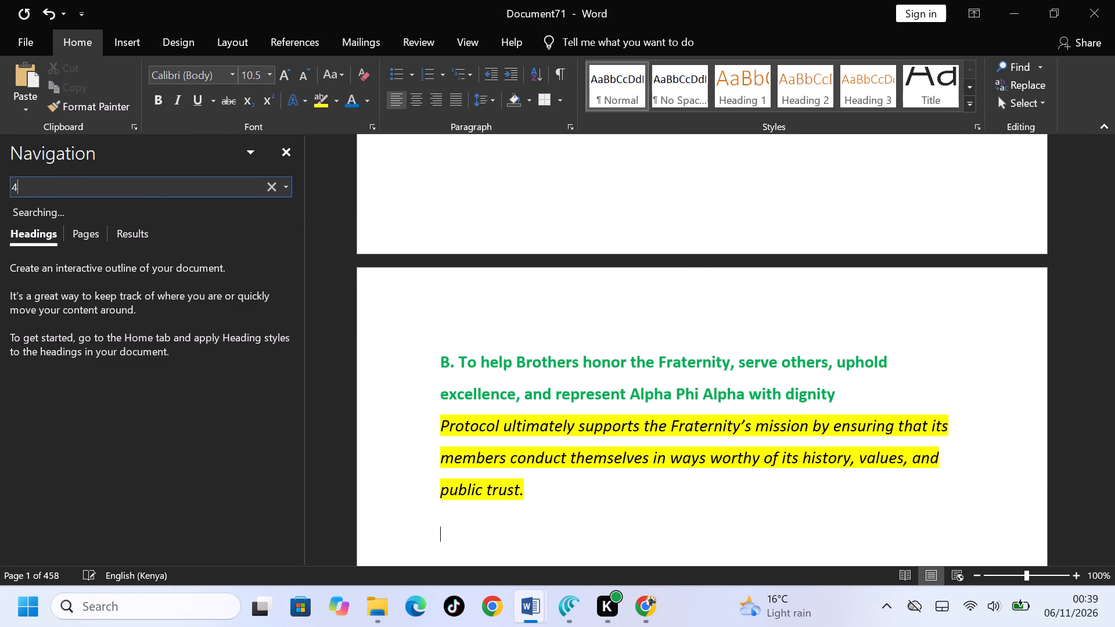
pyautogui.click(439, 210)
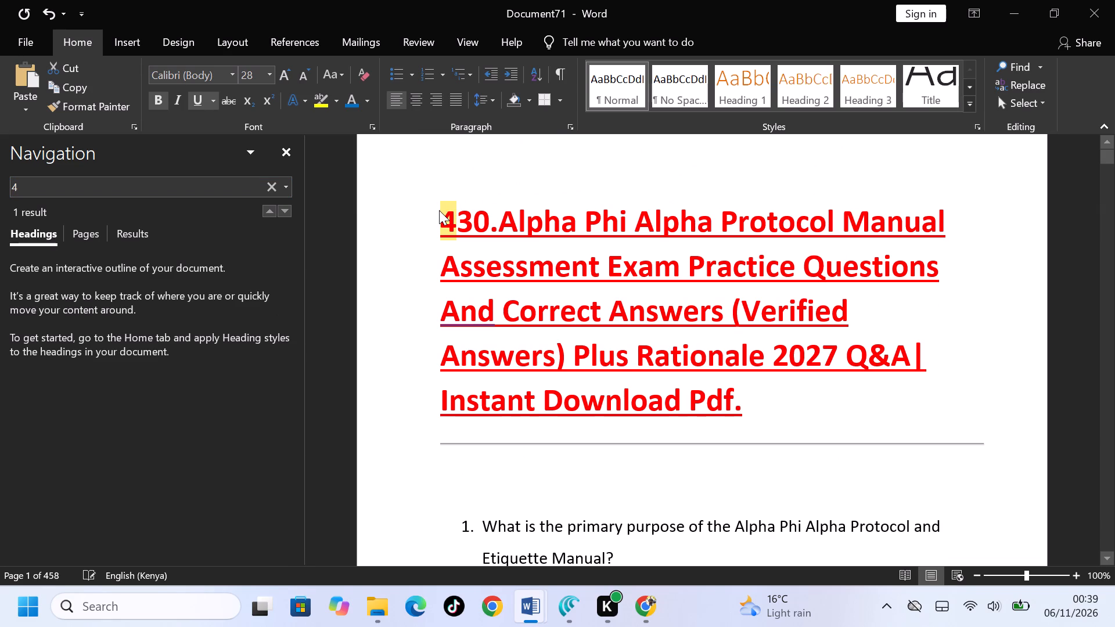
pyautogui.moveTo(439, 210); pyautogui.dragTo(498, 228)
pyautogui.hscroll(1, 439, 210)
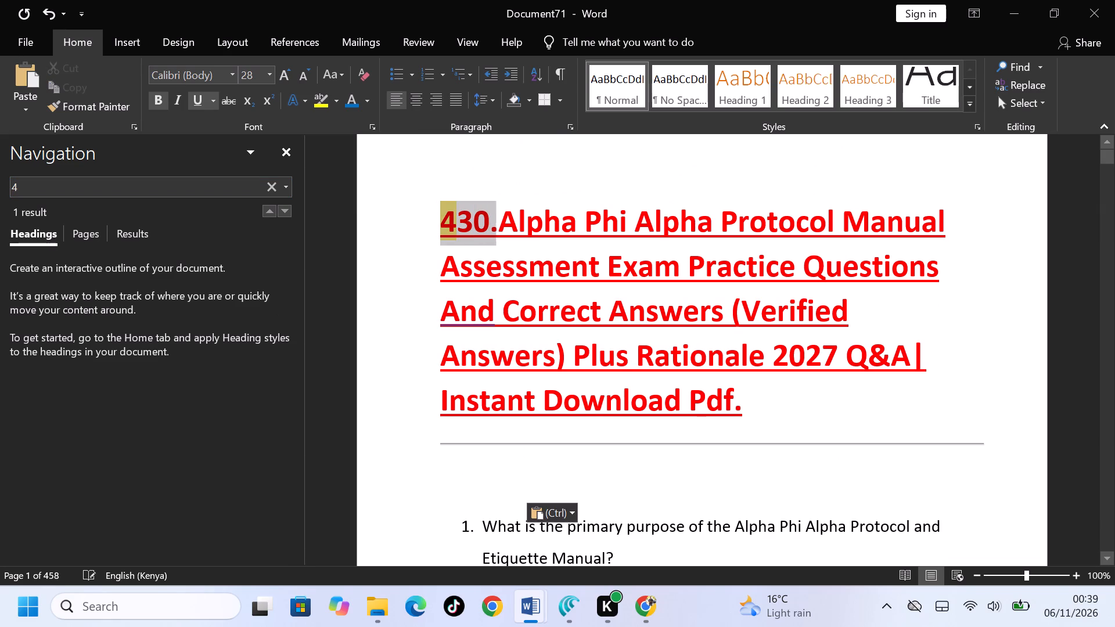
pyautogui.hscroll(1, 498, 228)
pyautogui.moveTo(498, 228); pyautogui.dragTo(499, 229)
pyautogui.hotkey('ctrl', 'x')
# Save the Protocol Manual exam as a PDF in New folder (2), appending 430. to the suggested file name.
pyautogui.hotkey('ctrl', 's')
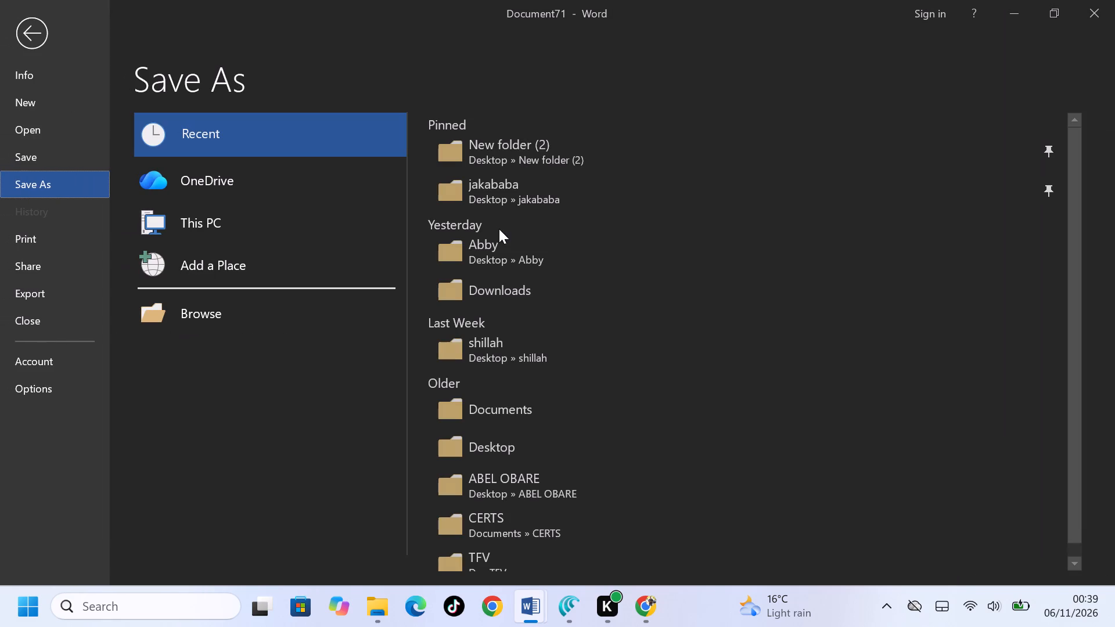
pyautogui.doubleClick(515, 143)
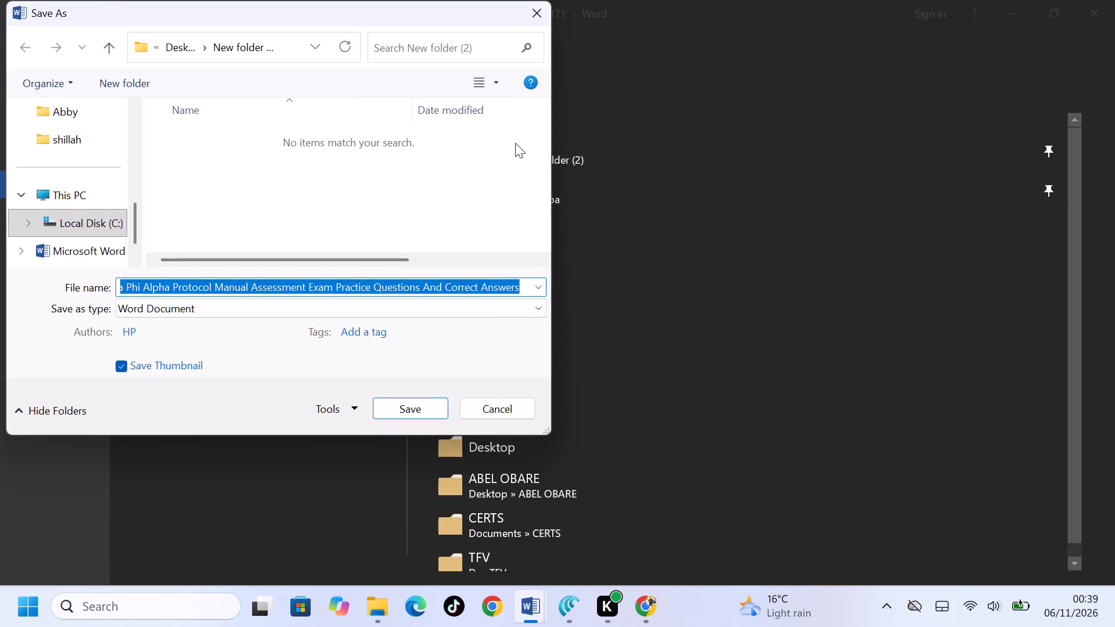
pyautogui.press('Right')
pyautogui.hotkey('ctrl', 'v')
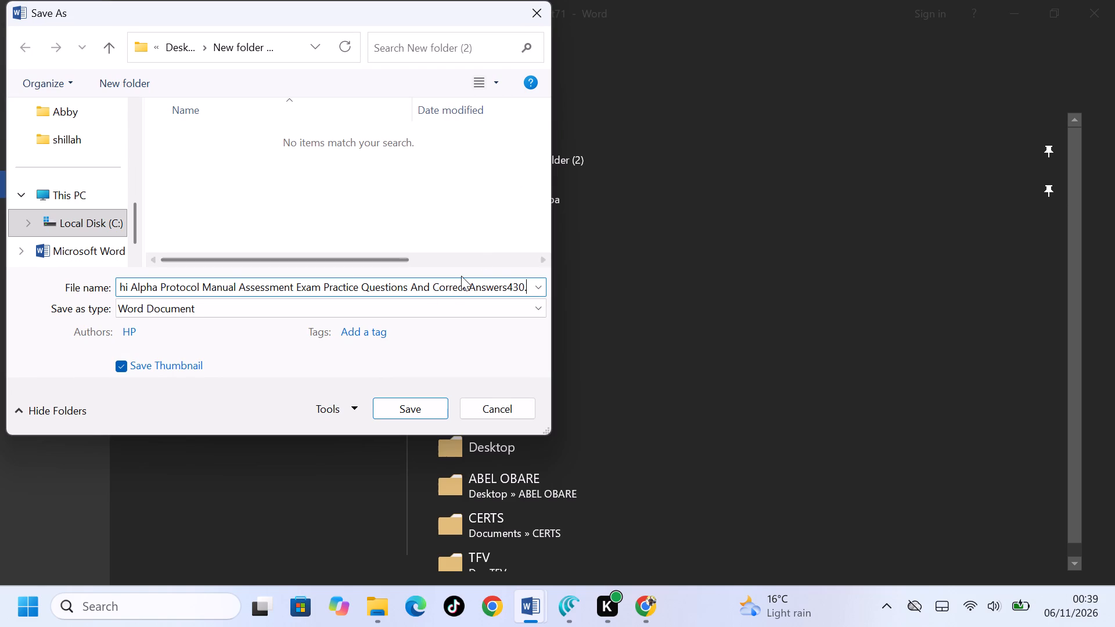
pyautogui.click(438, 304)
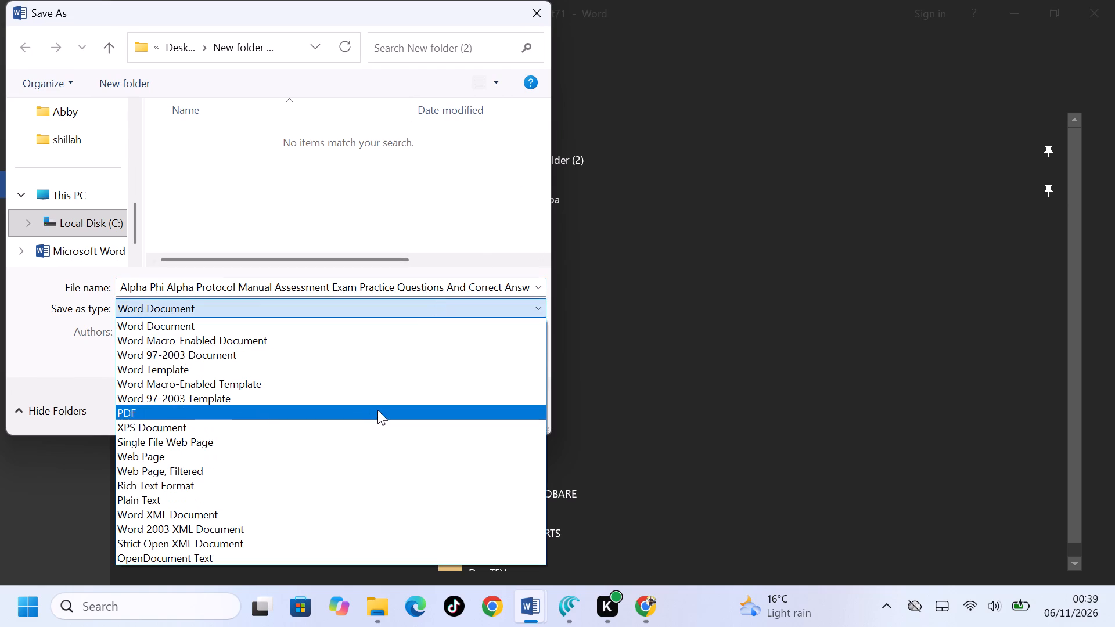
pyautogui.click(377, 410)
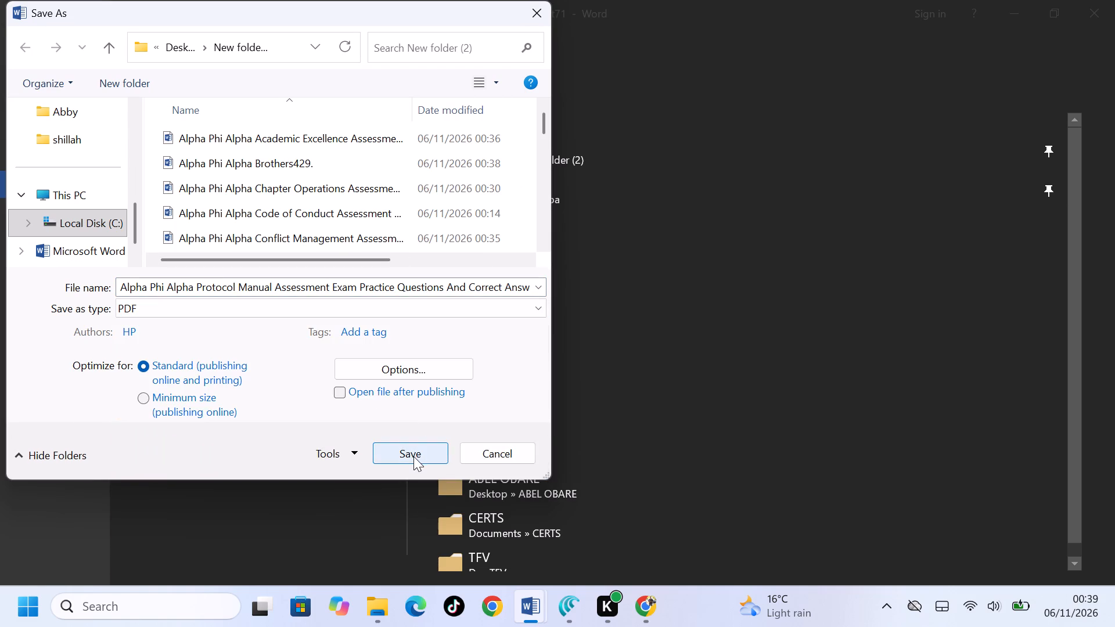
pyautogui.click(413, 456)
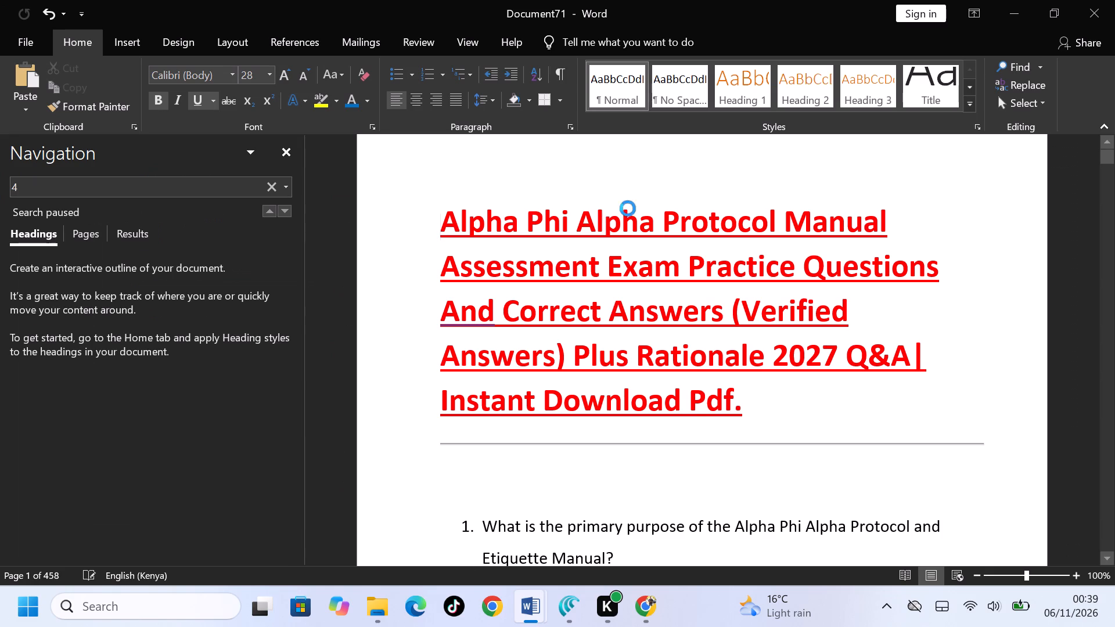
# Close the new document holding the 430 Protocol Manual exam without saving its changes.
pyautogui.click(1102, 0)
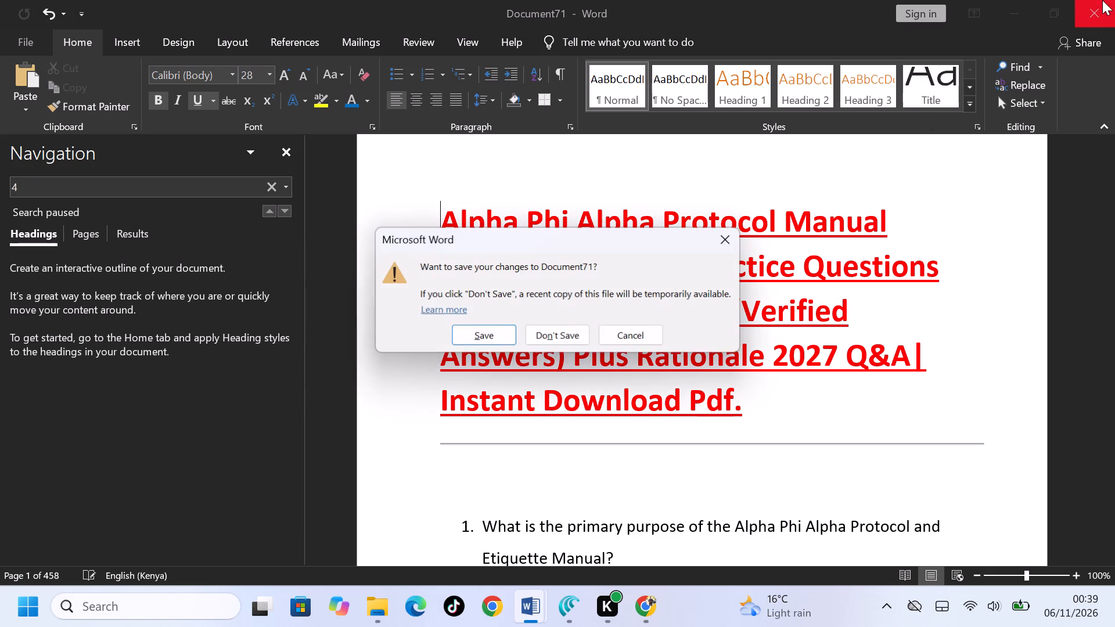
pyautogui.click(558, 334)
# Delete the empty line above the 431 History of African American Fraternities exam title in the 421-440 compilation.
pyautogui.press('Delete')
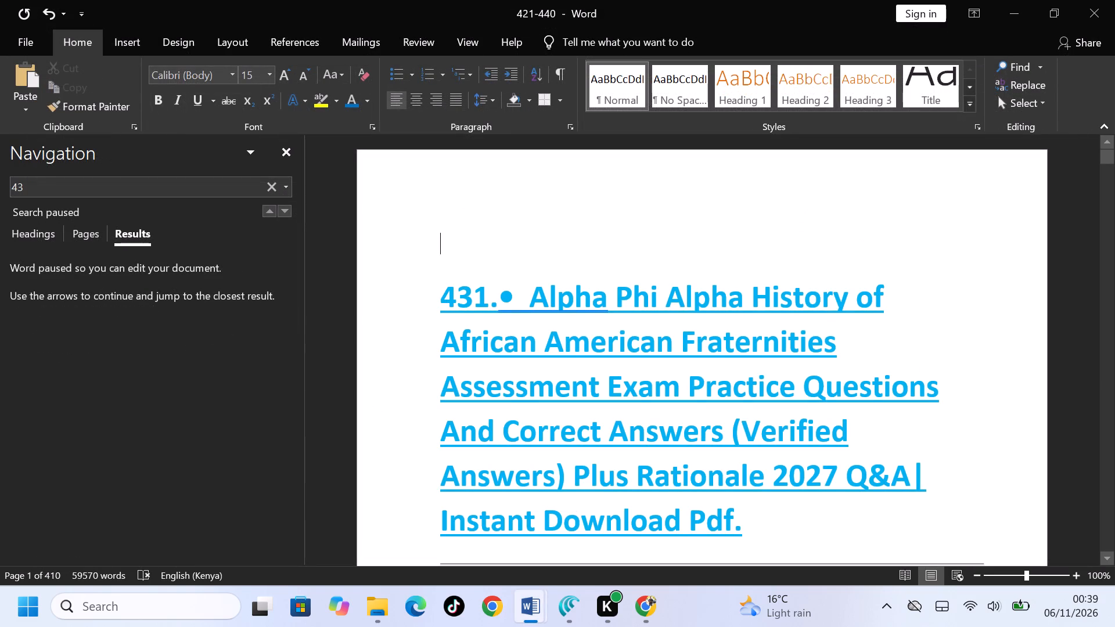
# Cut the entire 431 History of African American Fraternities exam from the 421-440 compilation and paste it into a new blank document.
pyautogui.click(290, 216)
pyautogui.click(290, 216)
pyautogui.scroll(1, 462, 240)
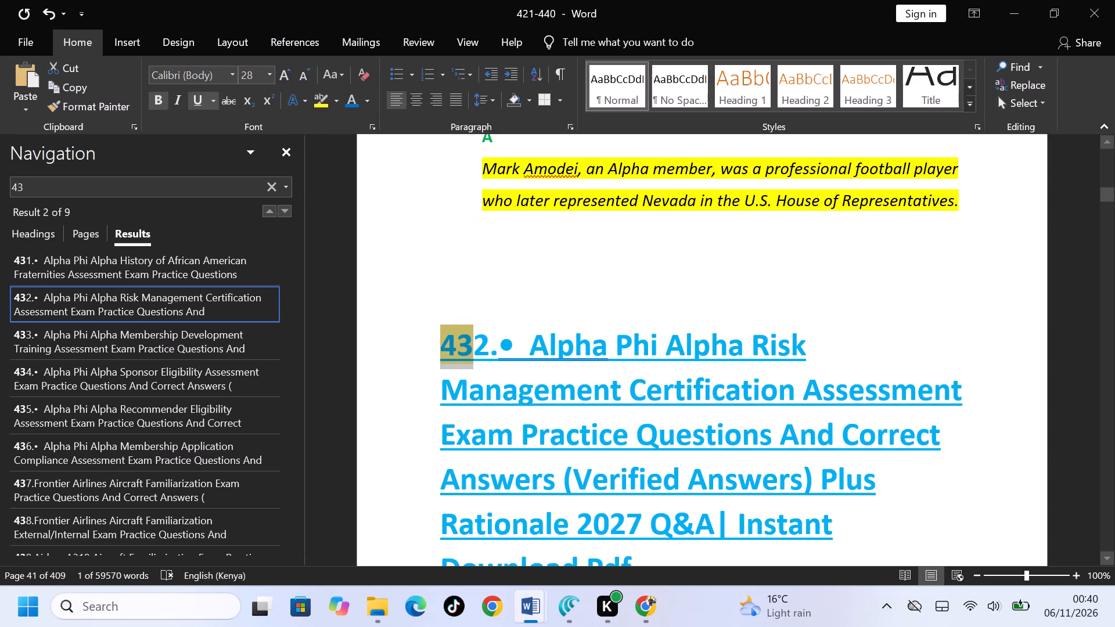
pyautogui.click(1003, 232)
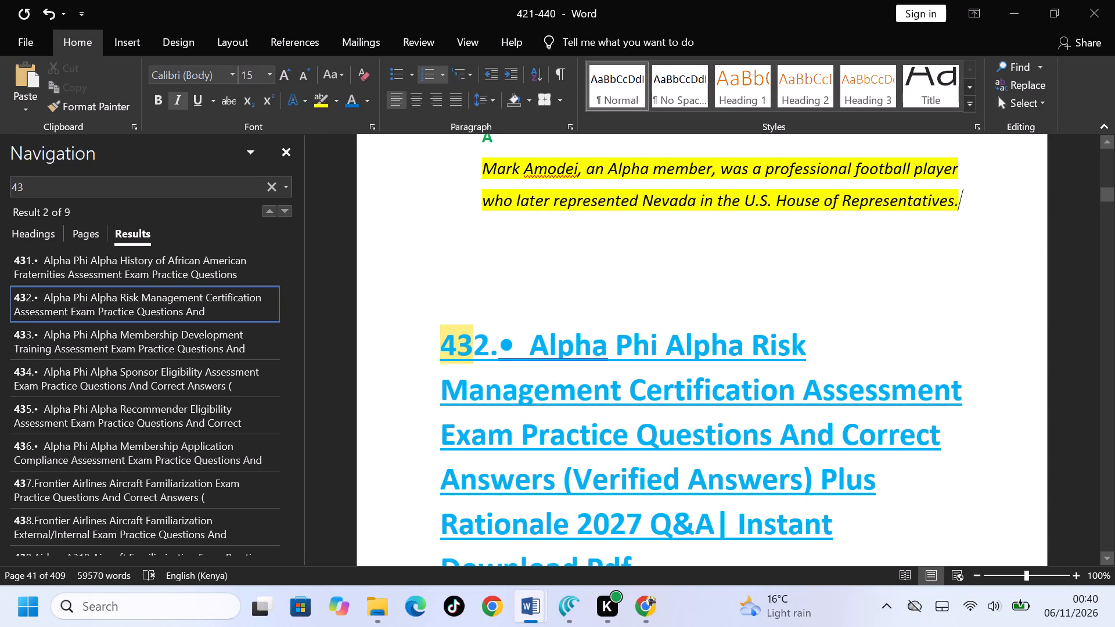
pyautogui.moveTo(1003, 232); pyautogui.dragTo(553, 55)
pyautogui.hscroll(-2, 983, 224)
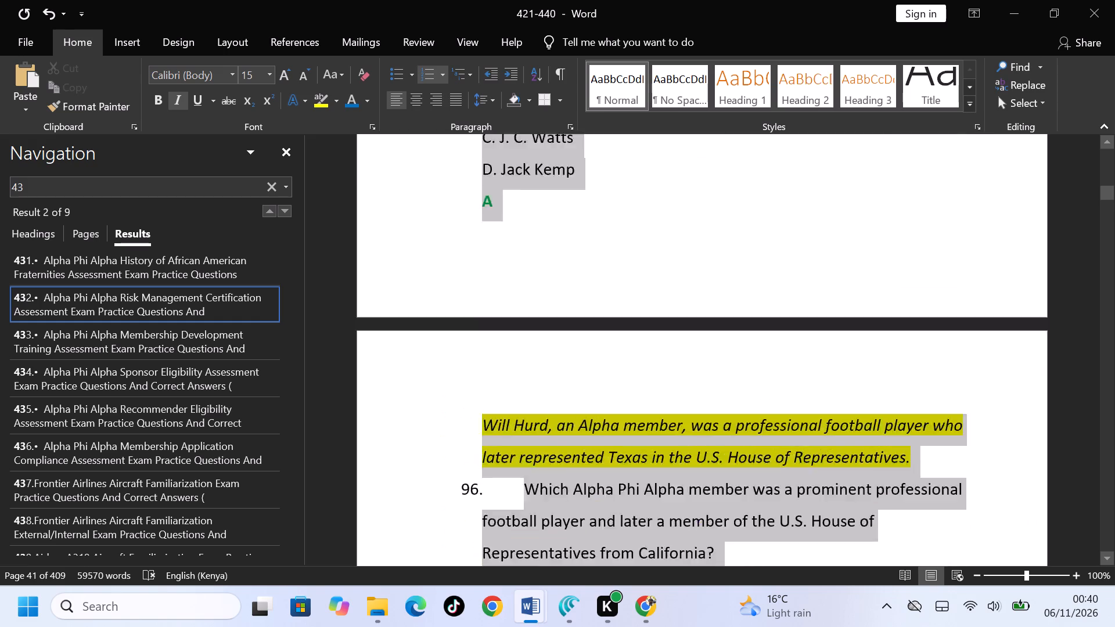
pyautogui.moveTo(553, 55); pyautogui.dragTo(552, 55)
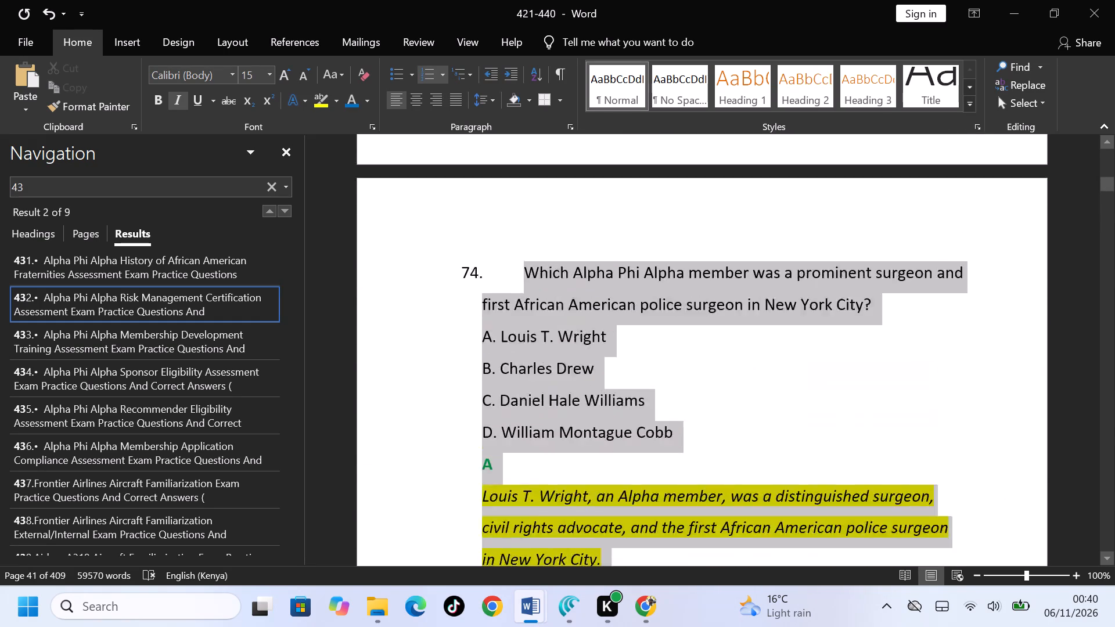
pyautogui.moveTo(552, 55); pyautogui.dragTo(552, 55)
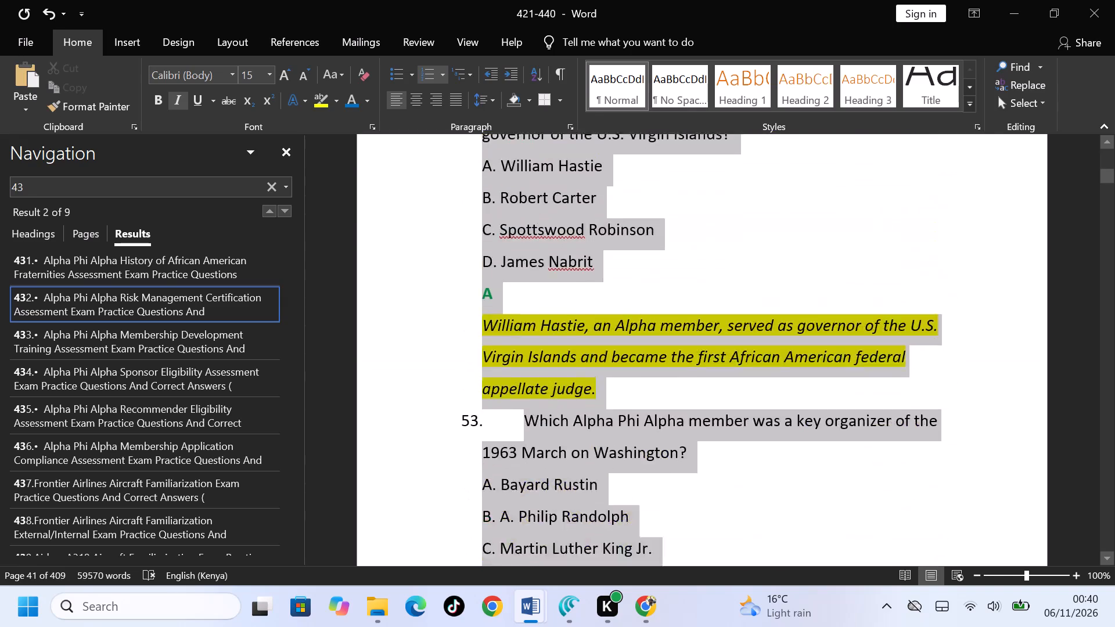
pyautogui.moveTo(552, 55); pyautogui.dragTo(551, 55)
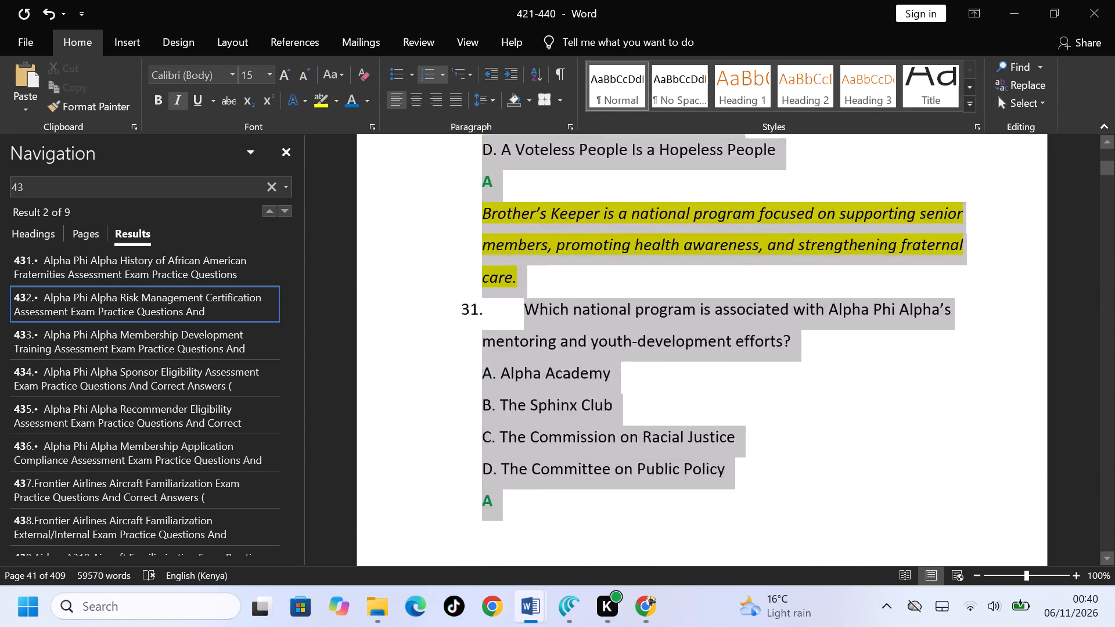
pyautogui.moveTo(551, 55); pyautogui.dragTo(551, 55)
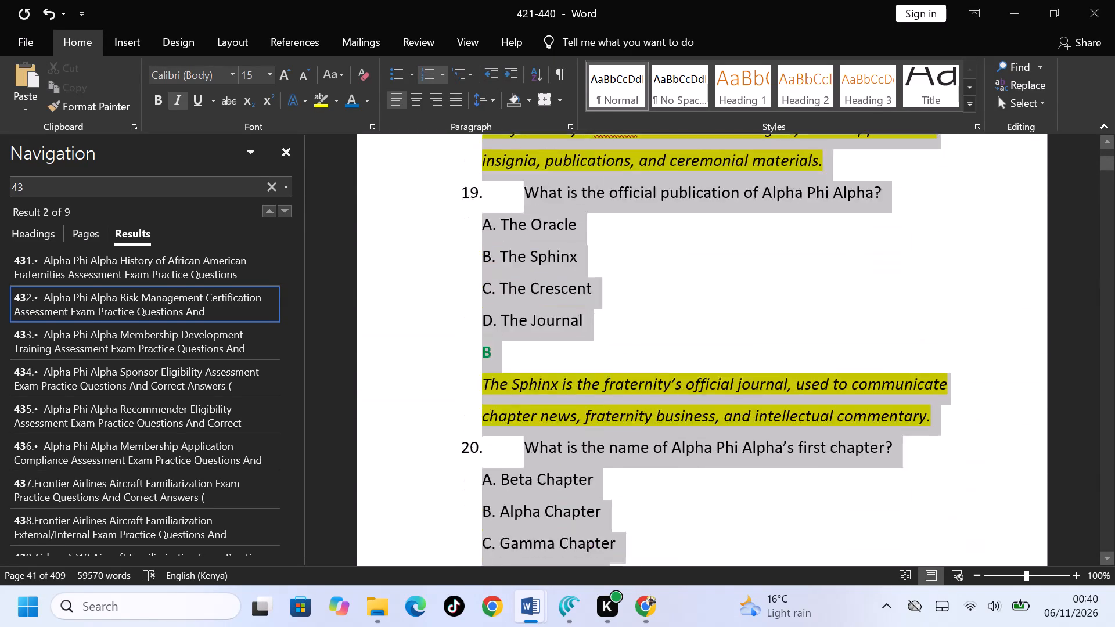
pyautogui.moveTo(551, 55); pyautogui.dragTo(551, 55)
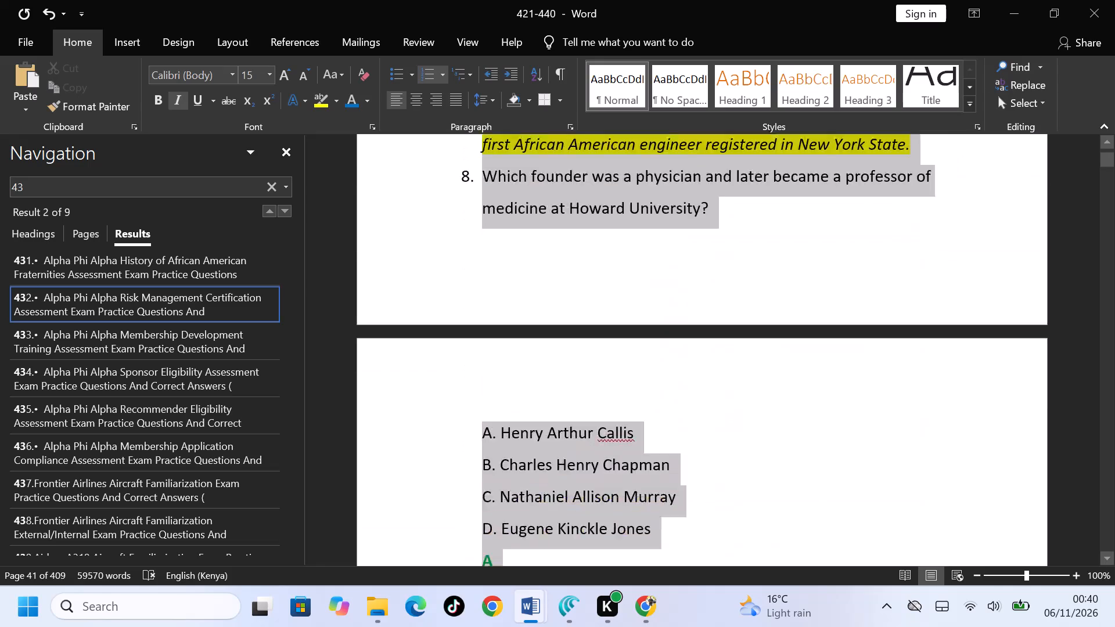
pyautogui.moveTo(551, 55); pyautogui.dragTo(551, 56)
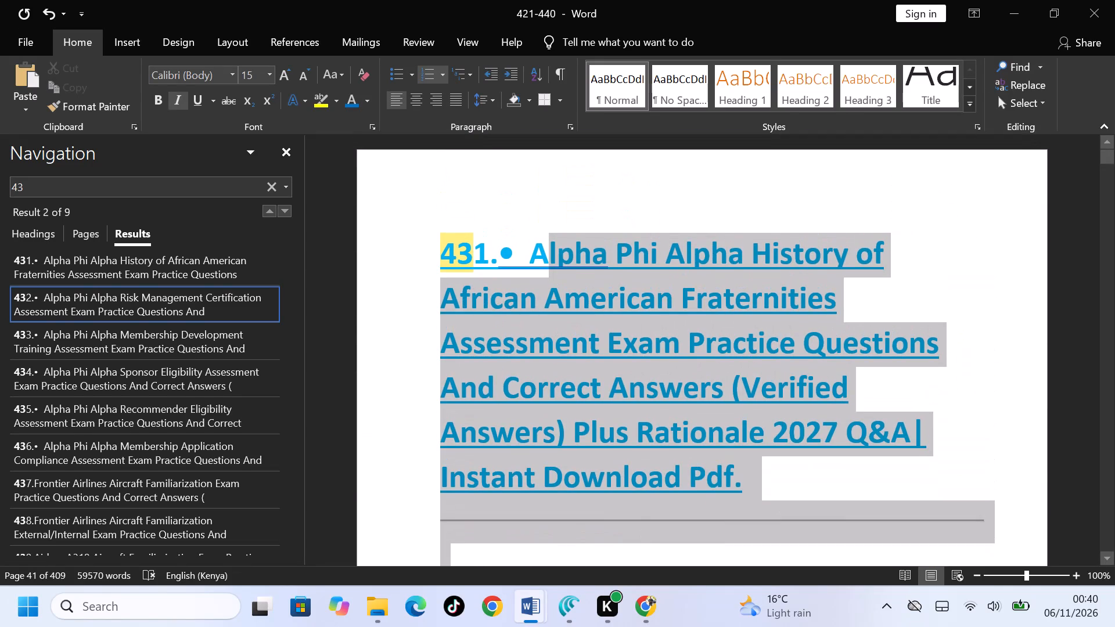
pyautogui.moveTo(551, 56); pyautogui.dragTo(551, 56)
pyautogui.hscroll(-1, 551, 56)
pyautogui.moveTo(551, 56); pyautogui.dragTo(271, 0)
pyautogui.hotkey('ctrl', 'x')
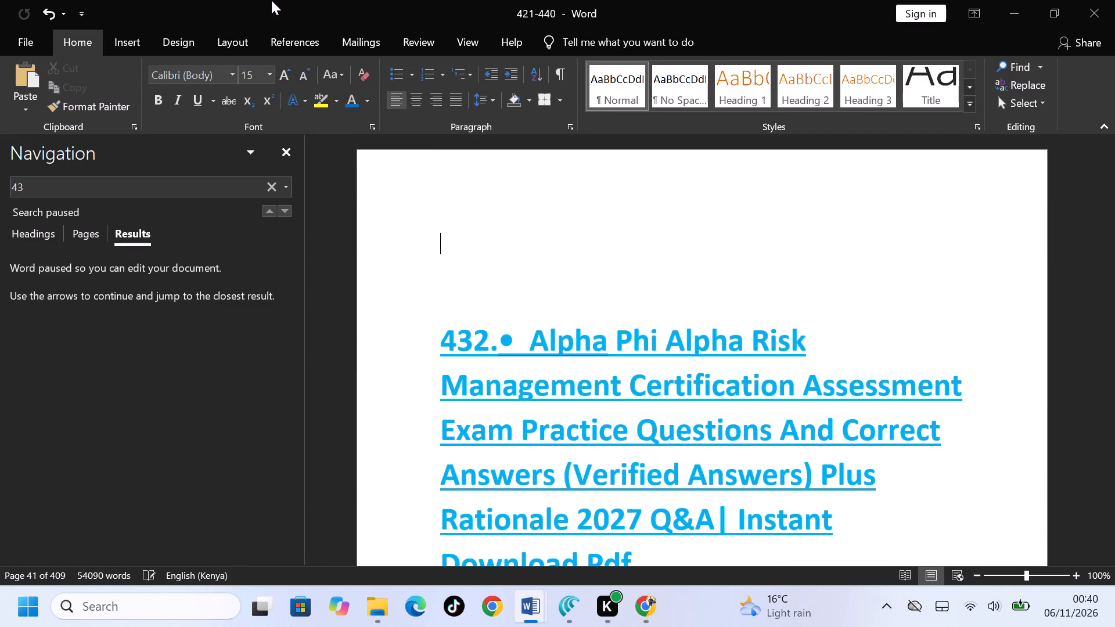
pyautogui.hotkey('ctrl', 'n')
pyautogui.hotkey('ctrl', 'v')
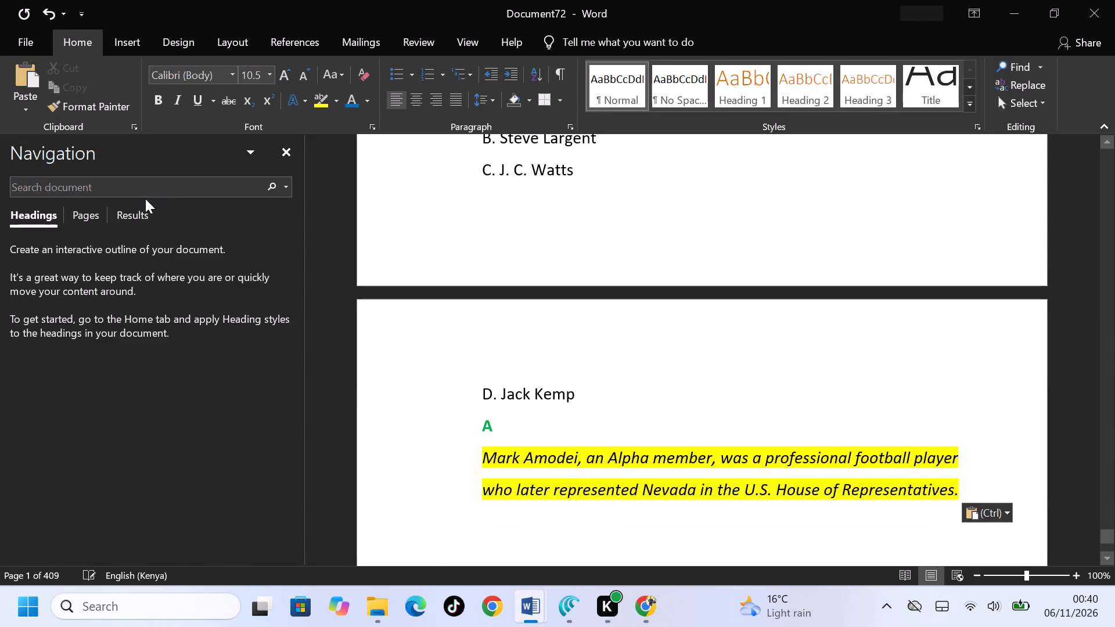
# Find the exam title by searching for 4 and cut the number 431. from its beginning.
pyautogui.click(131, 192)
pyautogui.press('4')
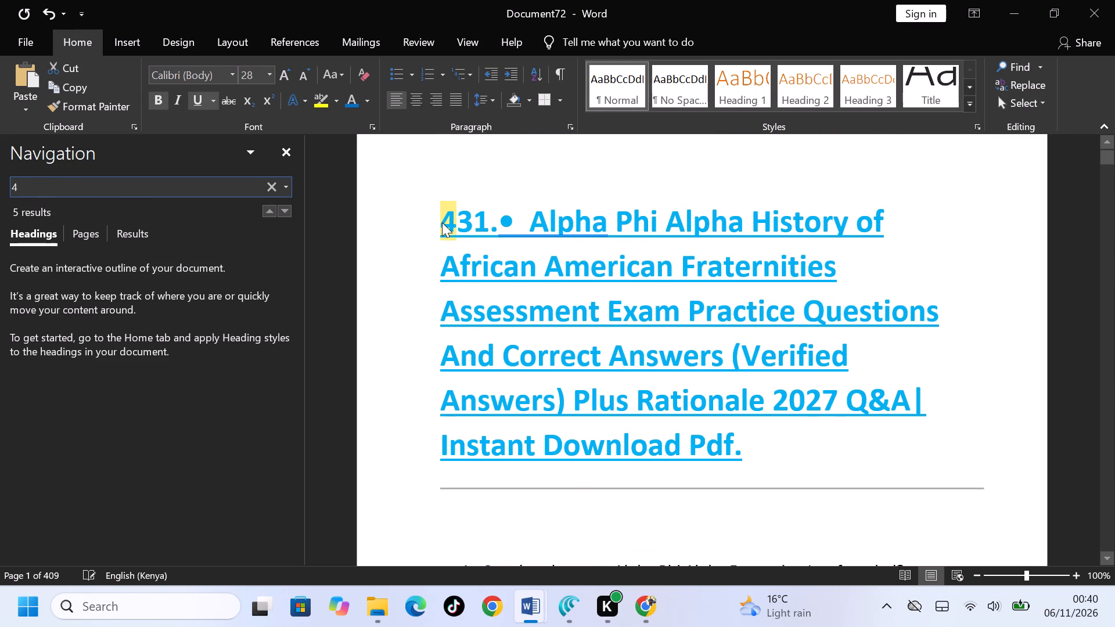
pyautogui.click(441, 221)
pyautogui.moveTo(441, 221); pyautogui.dragTo(485, 234)
pyautogui.hscroll(1, 452, 222)
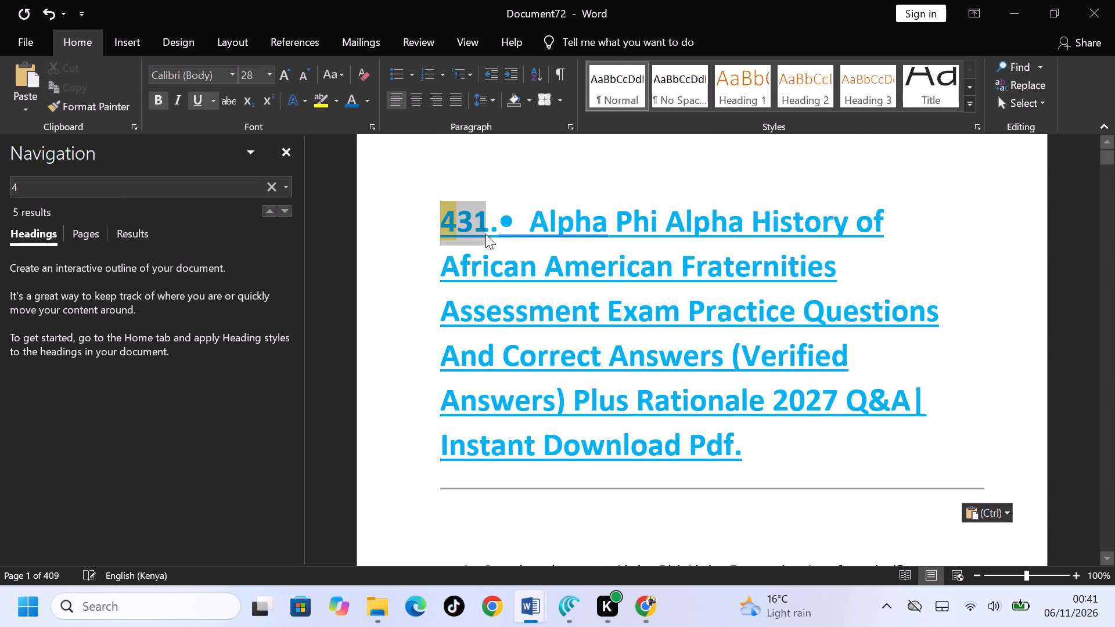
pyautogui.hscroll(1, 485, 234)
pyautogui.moveTo(485, 234); pyautogui.dragTo(500, 240)
pyautogui.hotkey('ctrl', 'x')
# Save the History of African American Fraternities exam as a PDF in New folder (2), appending 431. to the suggested file name.
pyautogui.hotkey('ctrl', 's')
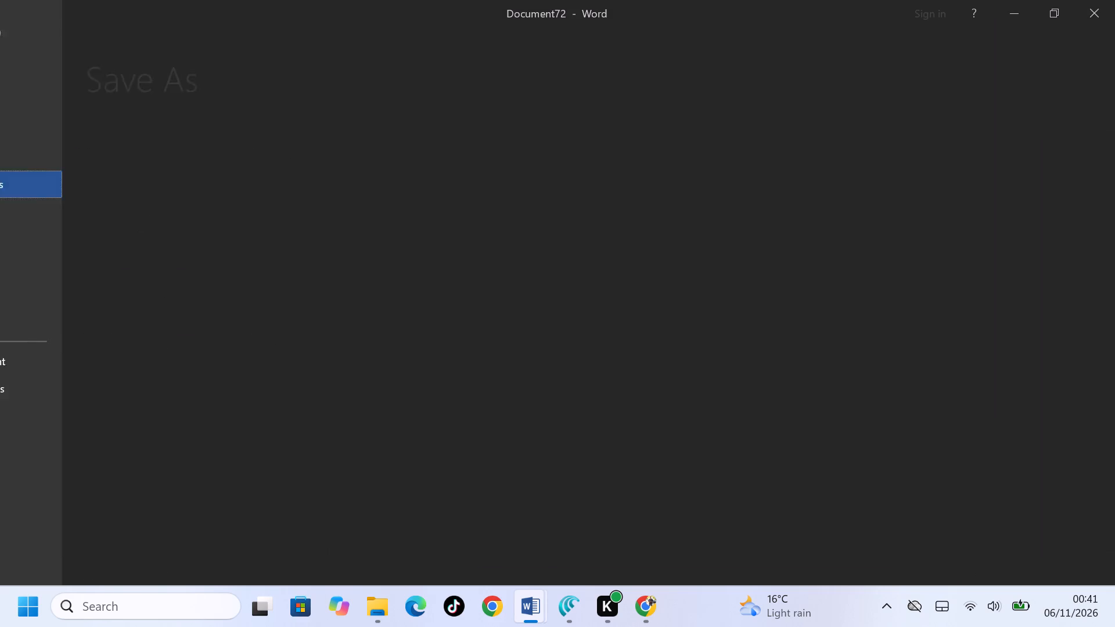
pyautogui.doubleClick(529, 147)
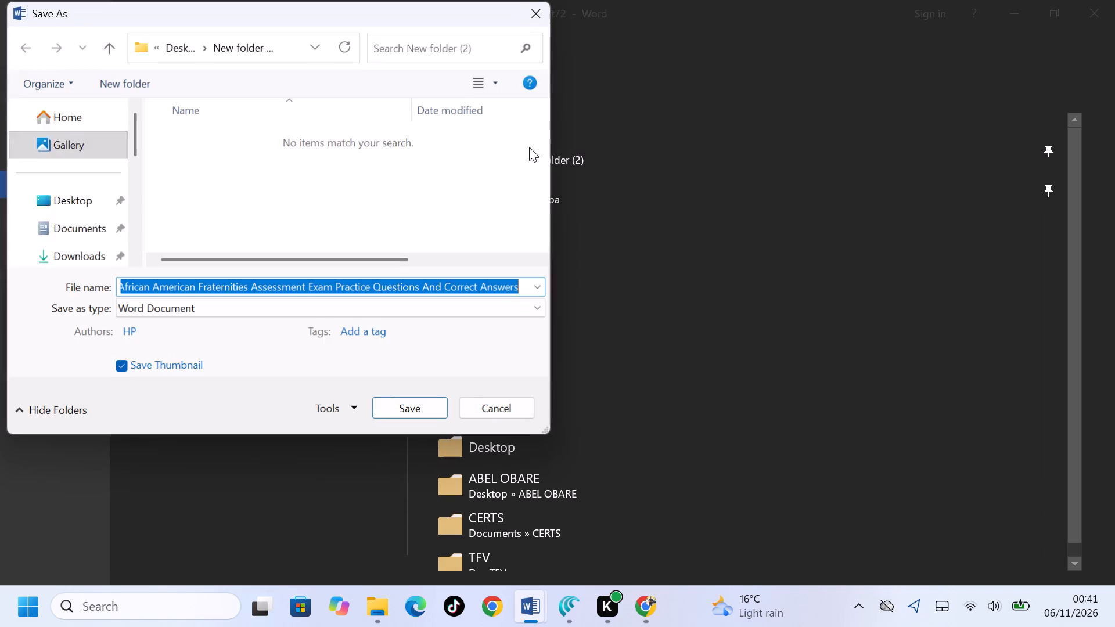
pyautogui.press('Right')
pyautogui.hotkey('ctrl', 'v')
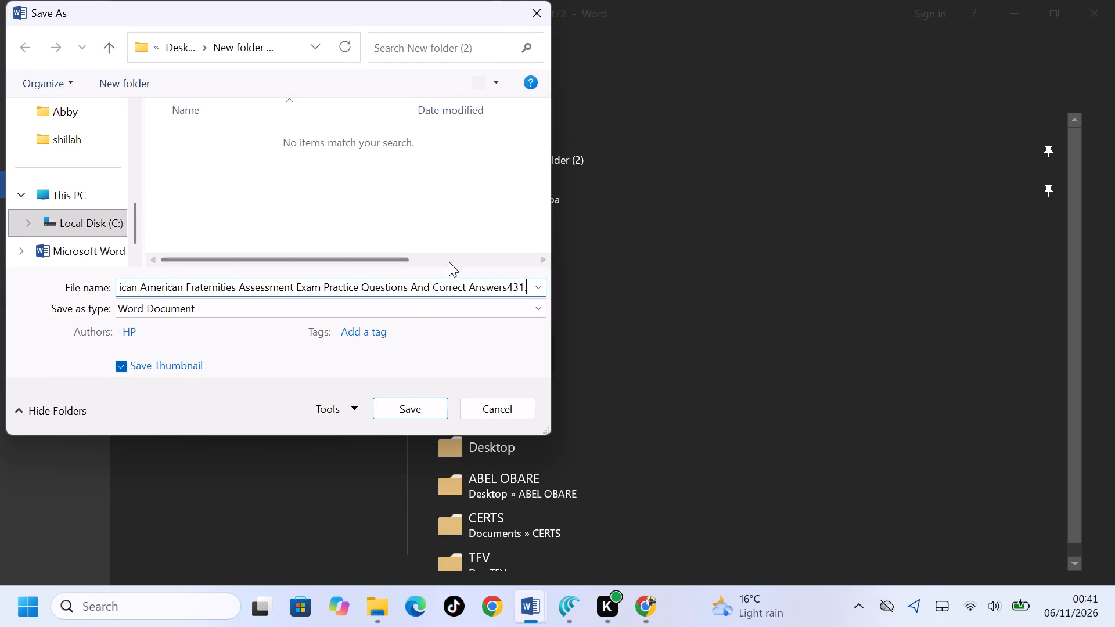
pyautogui.click(434, 312)
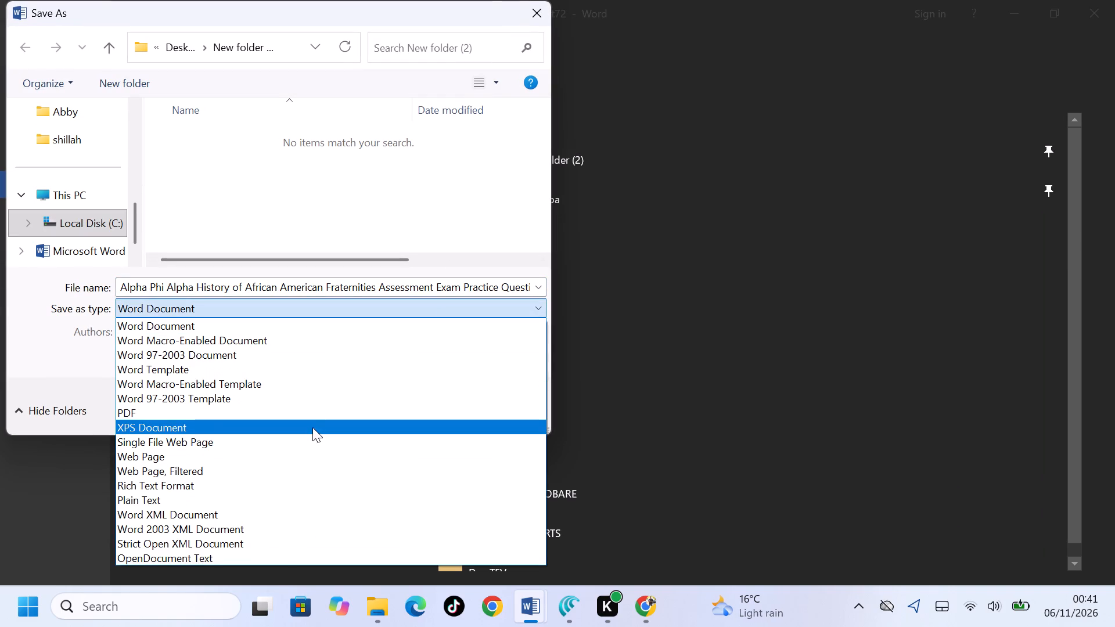
pyautogui.click(332, 413)
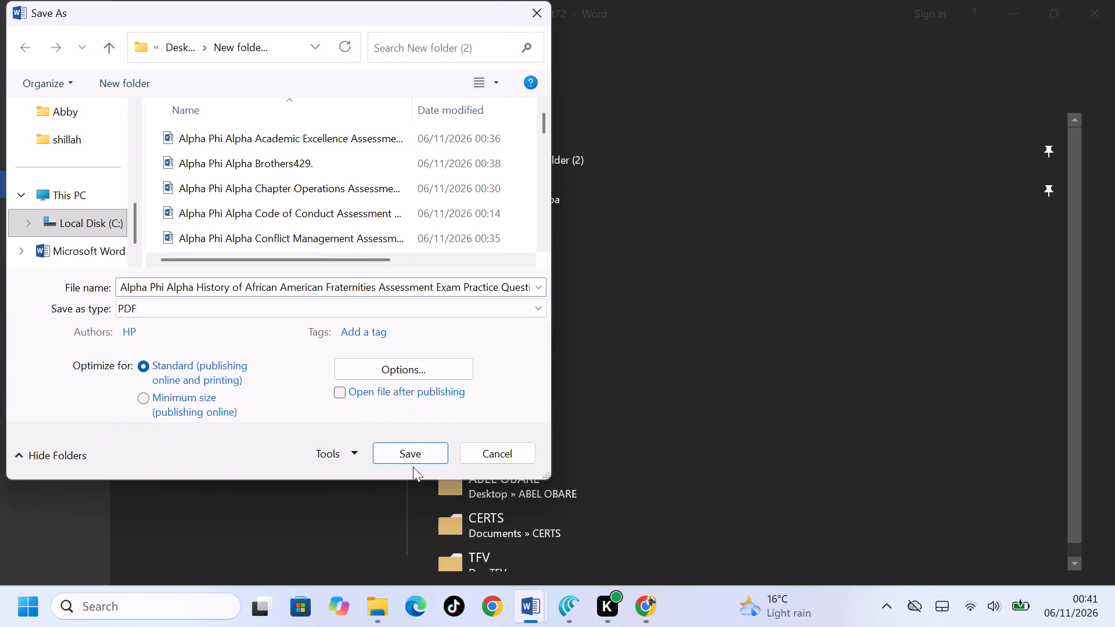
pyautogui.click(408, 456)
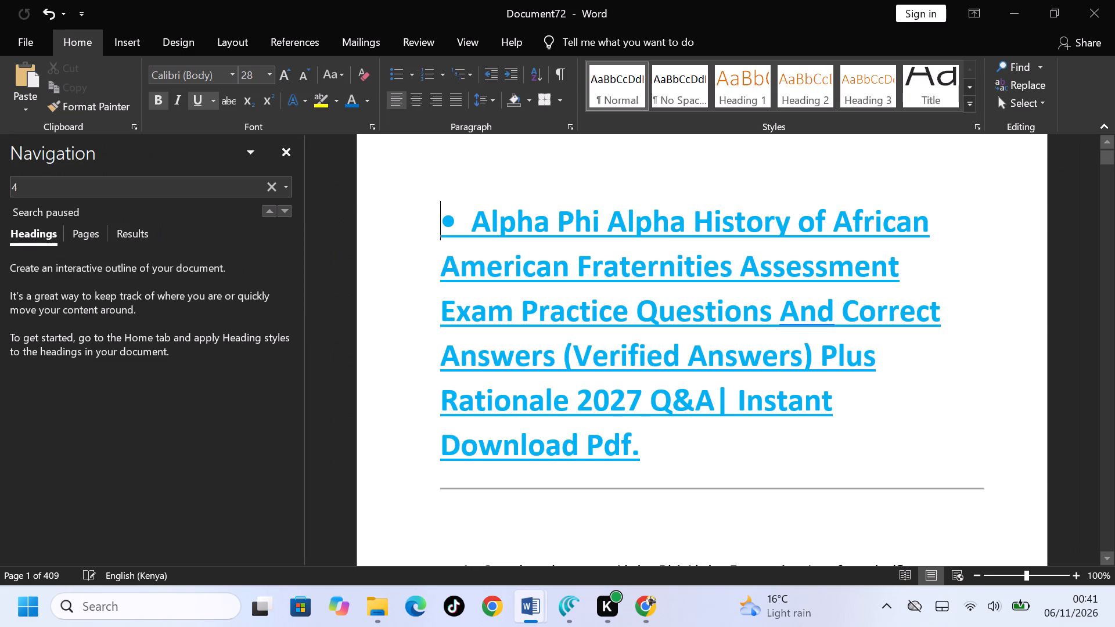
# Close the new document holding the 431 History of African American Fraternities exam without saving its changes.
pyautogui.click(1094, 1)
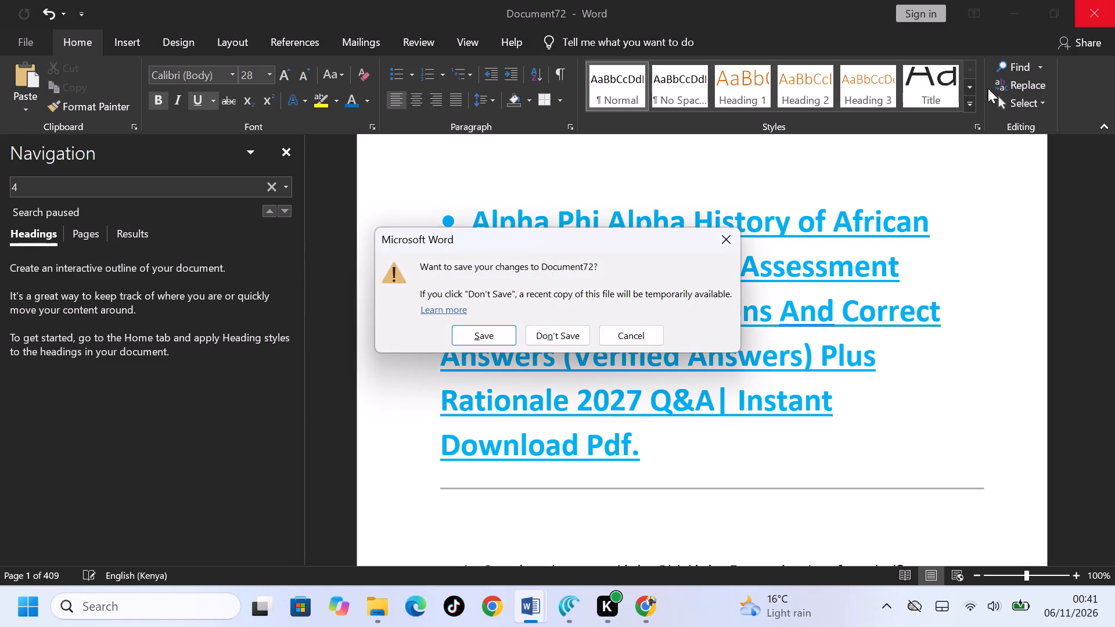
pyautogui.click(559, 342)
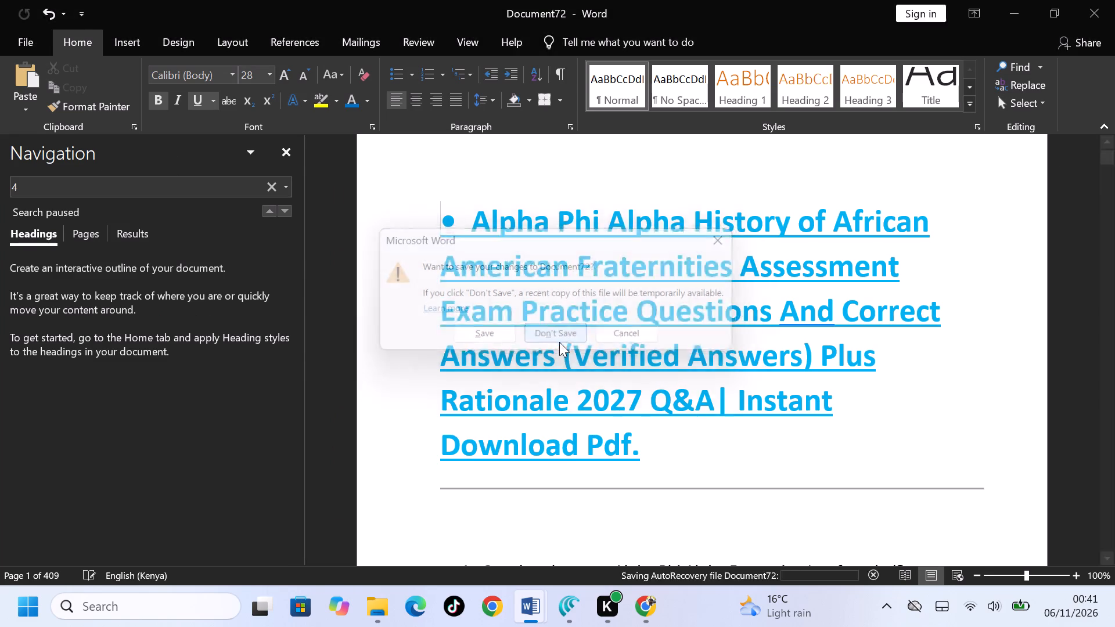
# Delete the empty lines above the 432 Risk Management Certification exam title in the 421-440 compilation.
pyautogui.press('BackSpace')
pyautogui.press('BackSpace')
pyautogui.press('BackSpace')
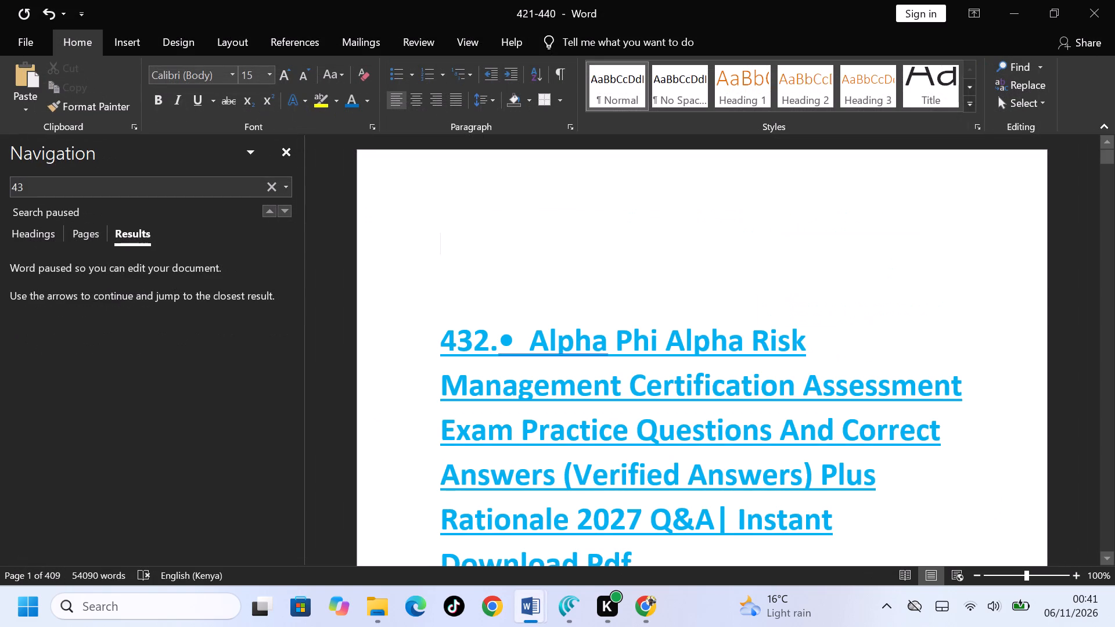
pyautogui.press('Delete')
pyautogui.press('Delete')
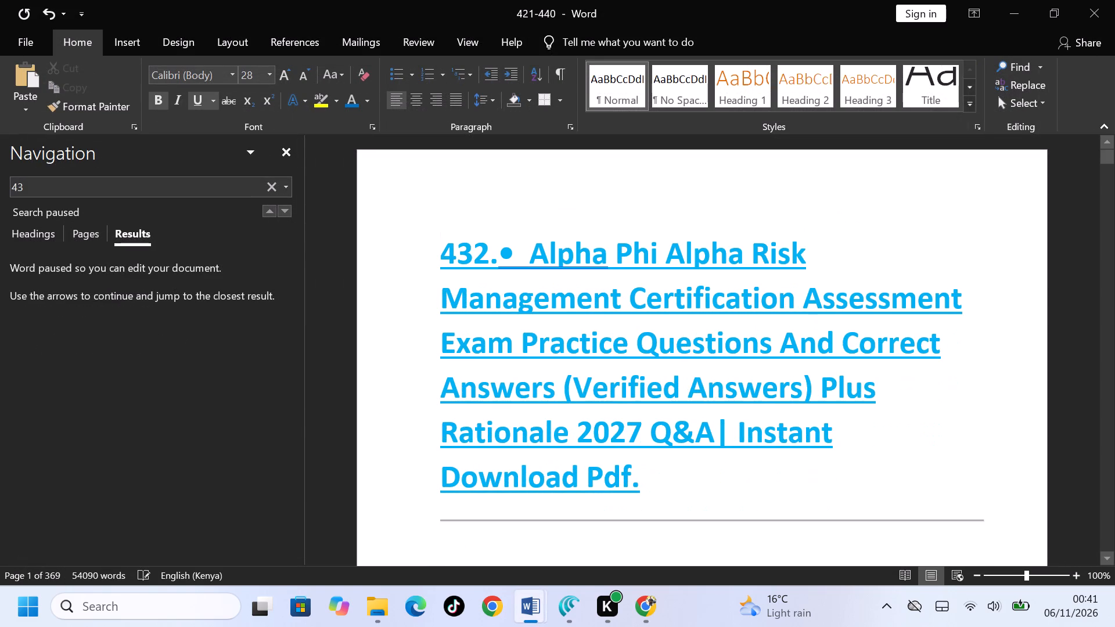
# Cut the entire 432 Risk Management Certification exam, ending just before the 433 title, and paste it into a new blank document.
pyautogui.click(286, 208)
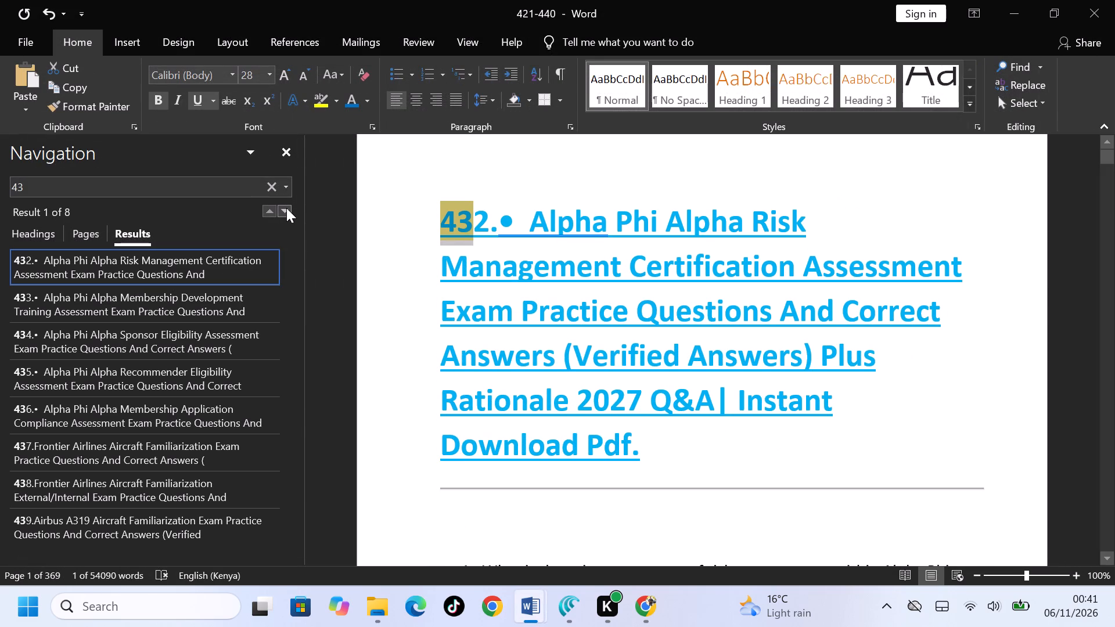
pyautogui.click(286, 208)
pyautogui.scroll(1, 523, 243)
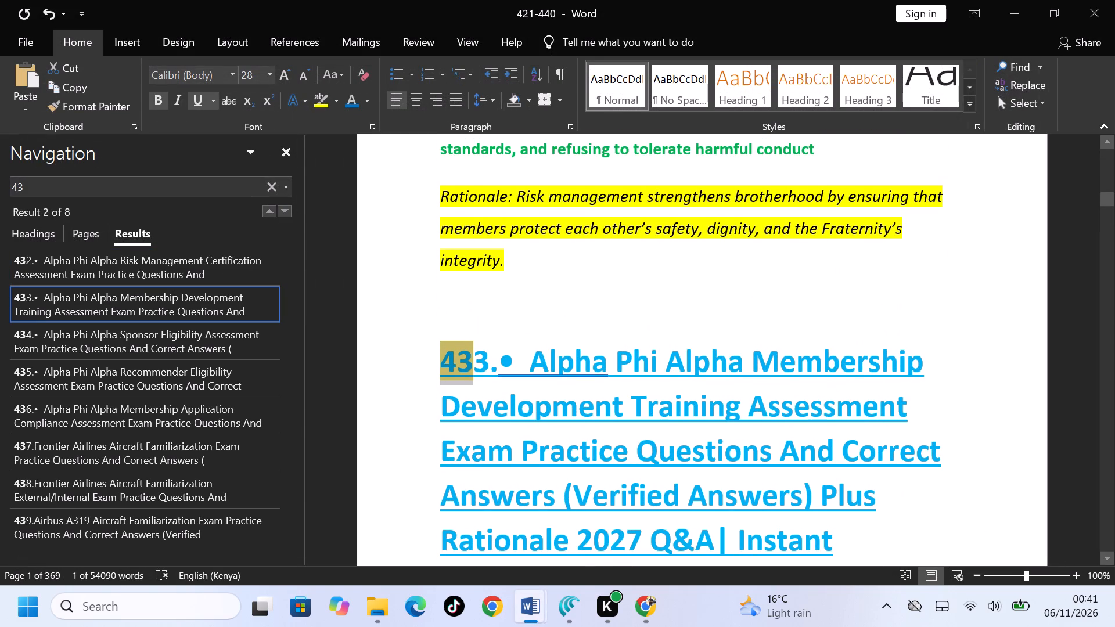
pyautogui.click(542, 269)
pyautogui.moveTo(542, 269); pyautogui.dragTo(312, 0)
pyautogui.scroll(-1, 539, 269)
pyautogui.scroll(-1, 312, 0)
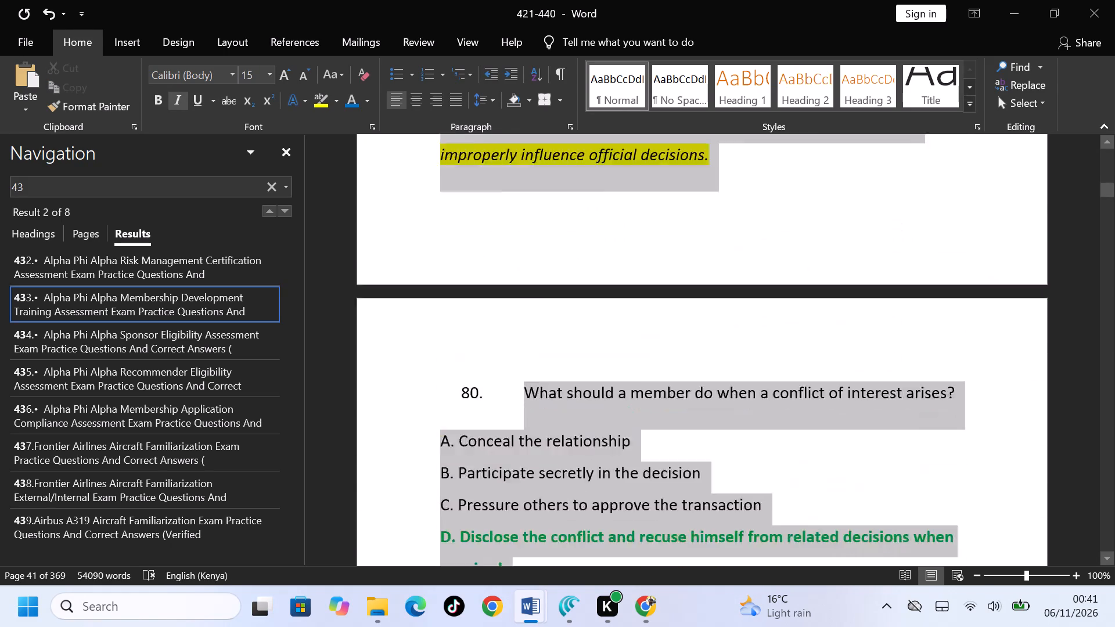
pyautogui.moveTo(312, 0); pyautogui.dragTo(312, 3)
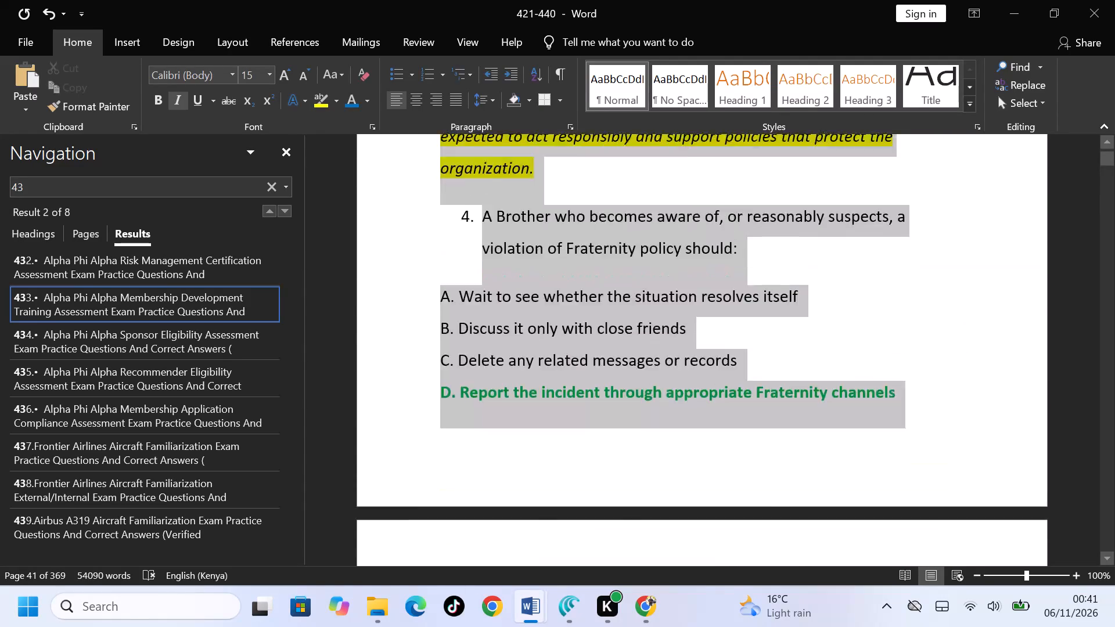
pyautogui.moveTo(312, 3); pyautogui.dragTo(311, 3)
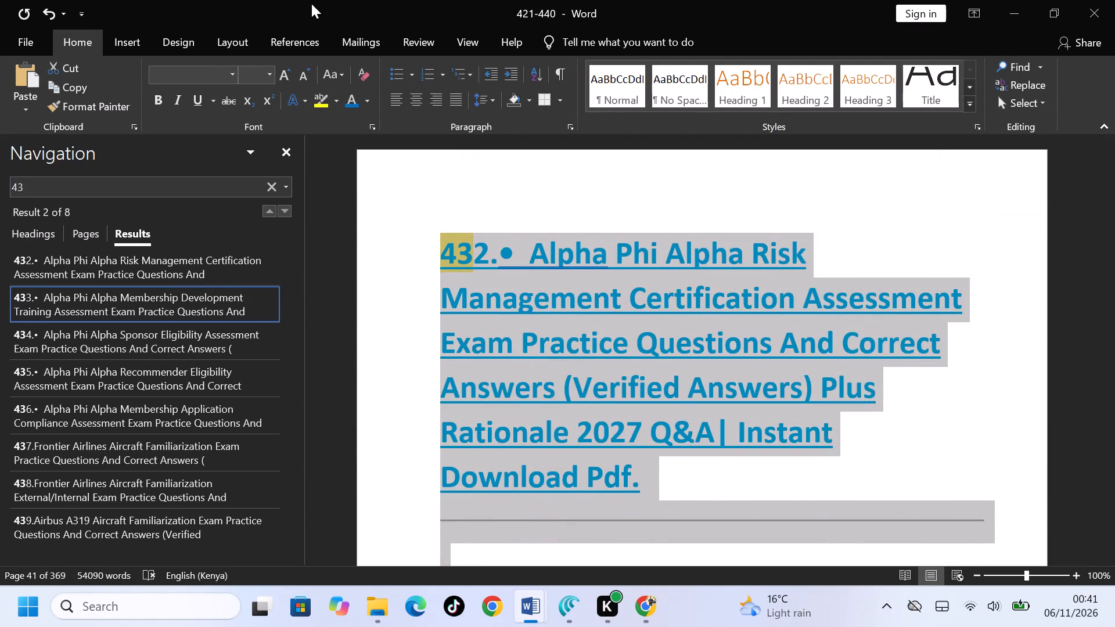
pyautogui.hotkey('ctrl', 'x')
pyautogui.hotkey('ctrl', 'n')
pyautogui.hotkey('ctrl', 'v')
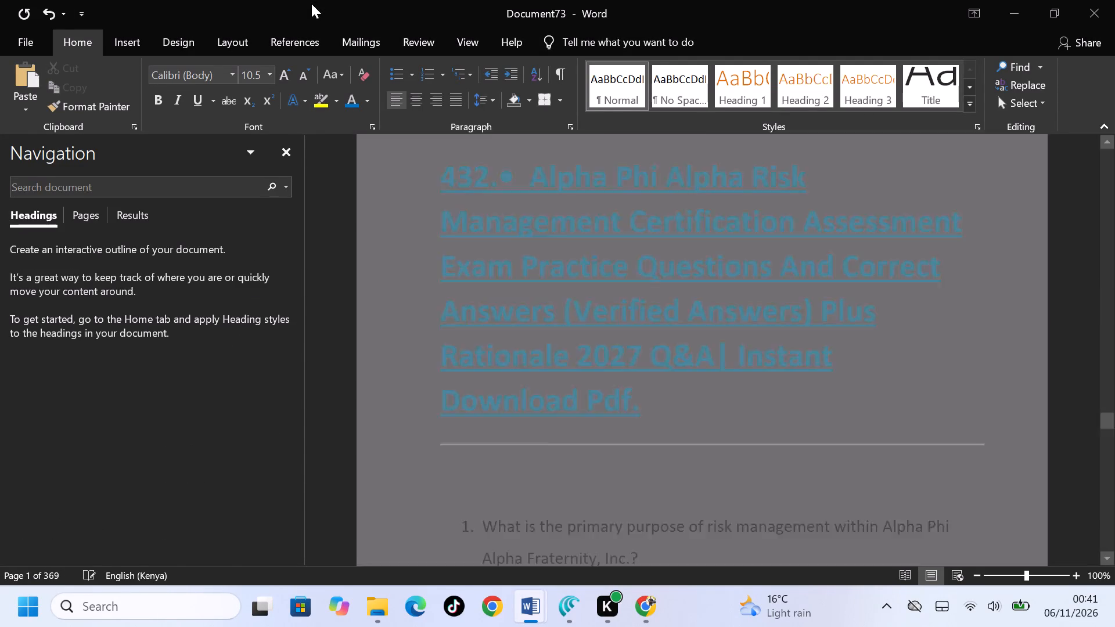
# Find the exam title by searching for 4 and cut the number 432. from its beginning.
pyautogui.click(200, 189)
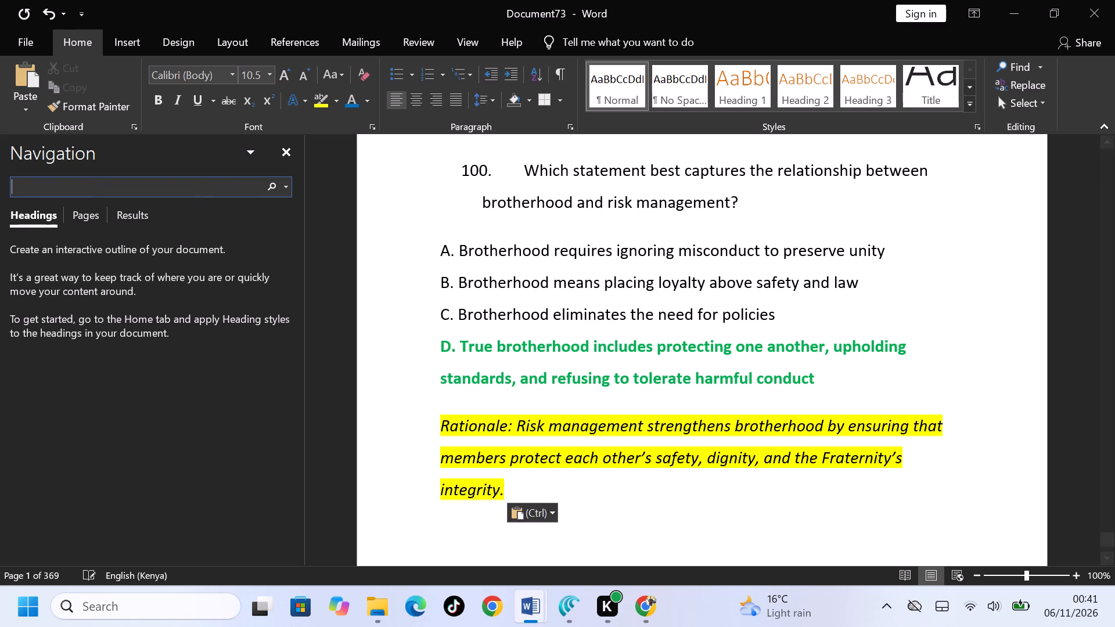
pyautogui.press('4')
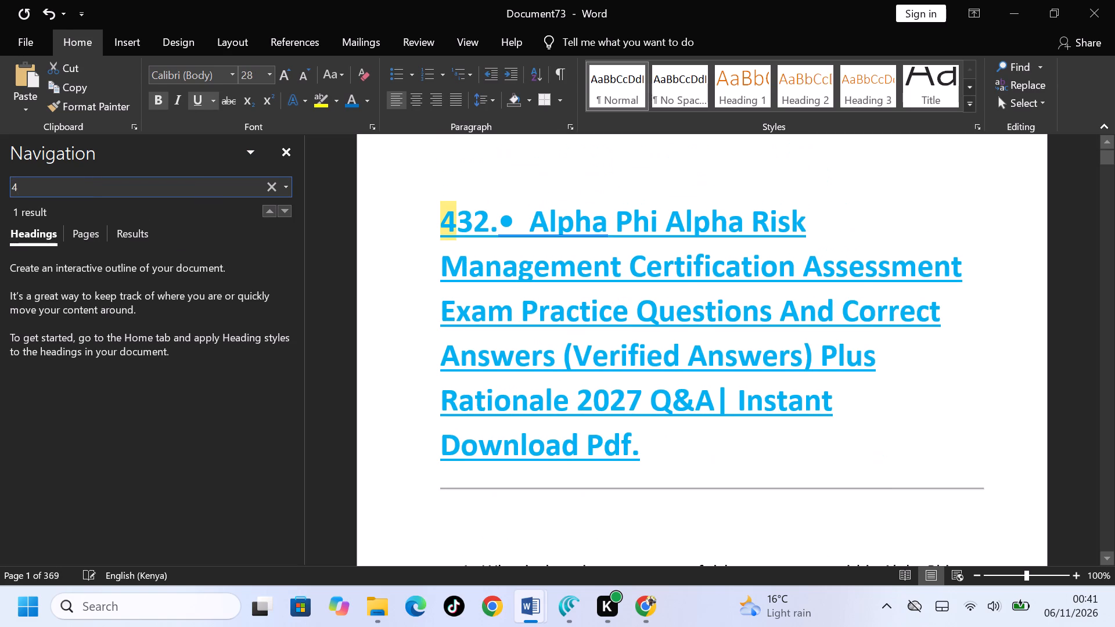
pyautogui.click(438, 217)
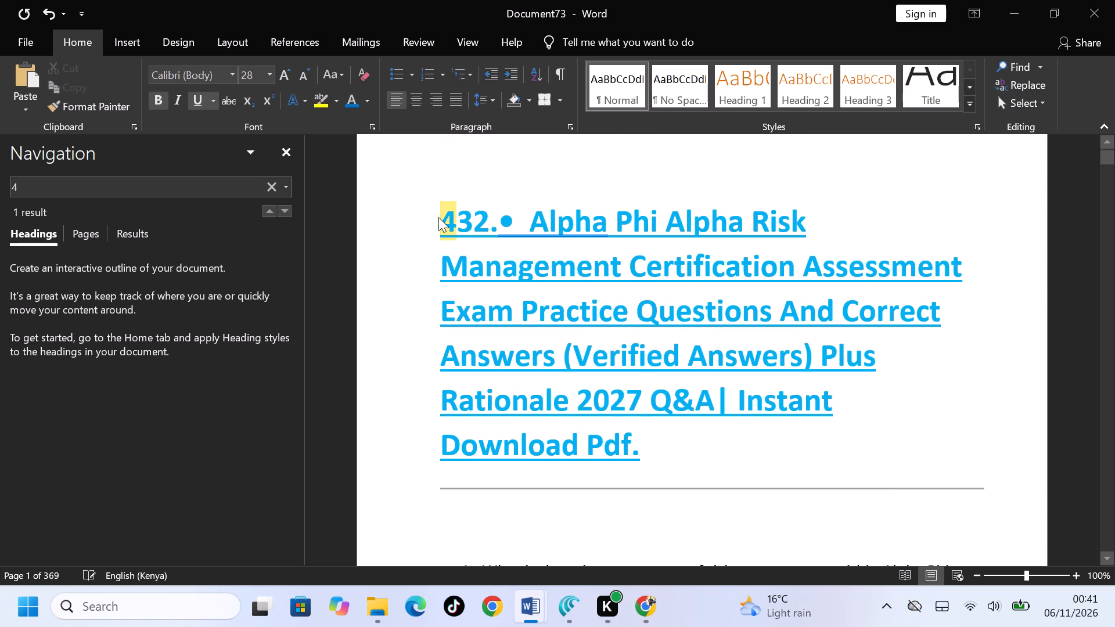
pyautogui.moveTo(438, 217); pyautogui.dragTo(502, 240)
pyautogui.hscroll(1, 452, 221)
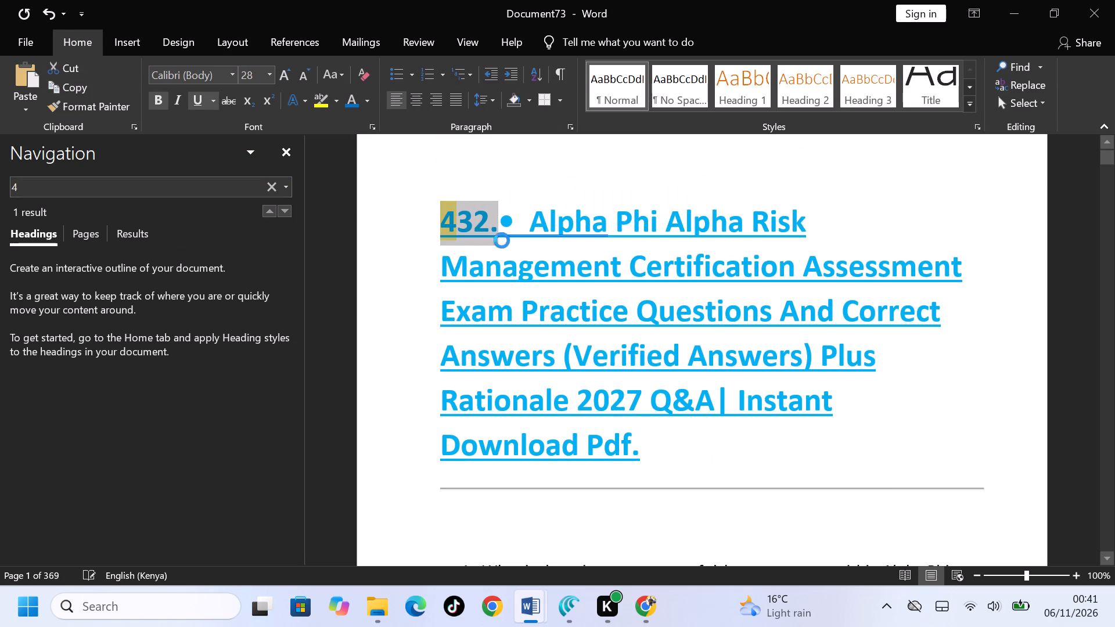
pyautogui.hotkey('ctrl', 'x')
# Save the Risk Management Certification exam as a PDF in New folder (2), appending 432. to the suggested file name.
pyautogui.hotkey('ctrl', 's')
pyautogui.doubleClick(578, 158)
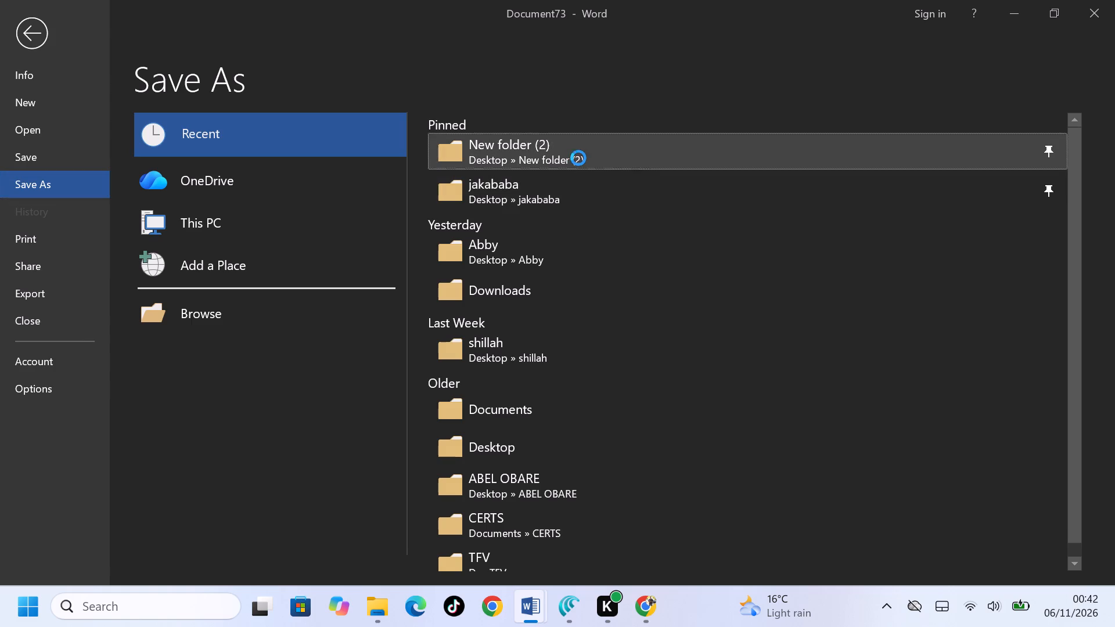
pyautogui.press('Right')
pyautogui.hotkey('ctrl', 'v')
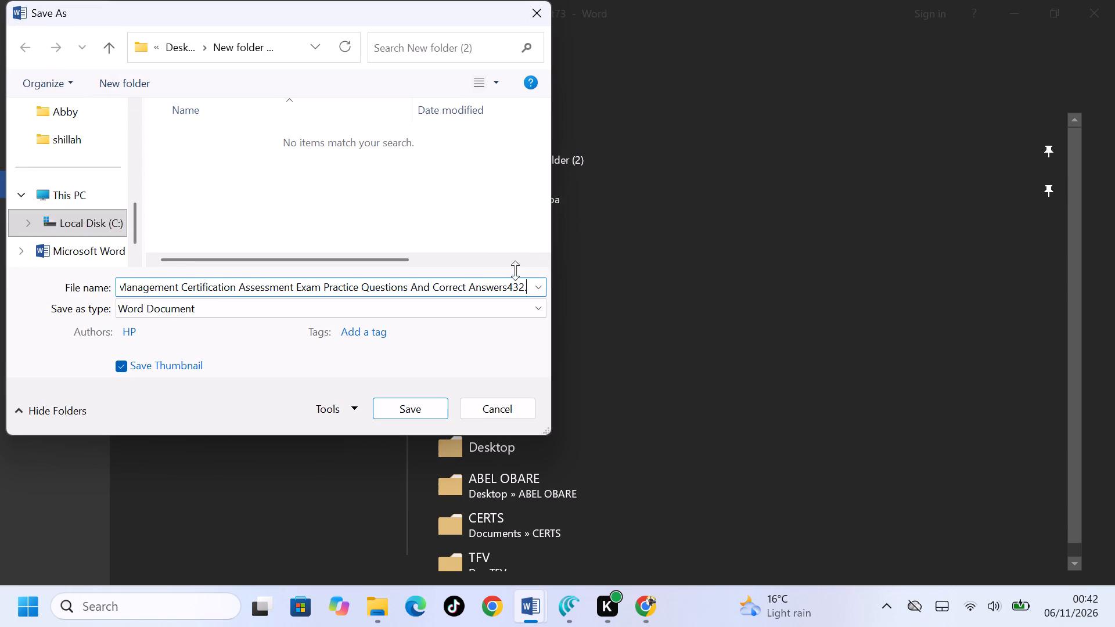
pyautogui.click(491, 320)
pyautogui.click(516, 308)
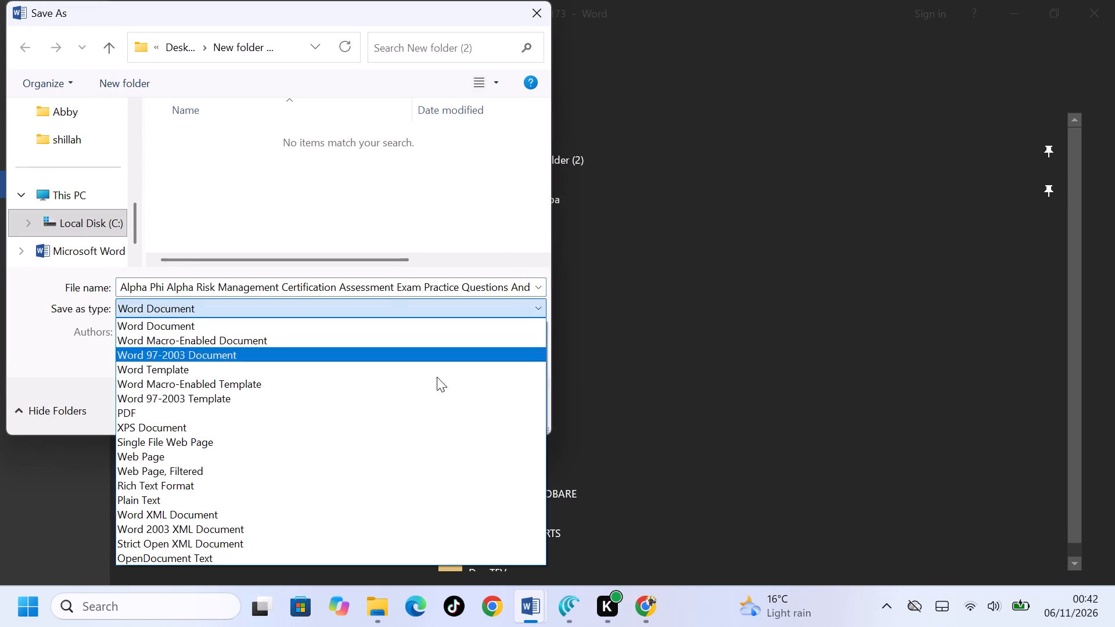
pyautogui.click(398, 413)
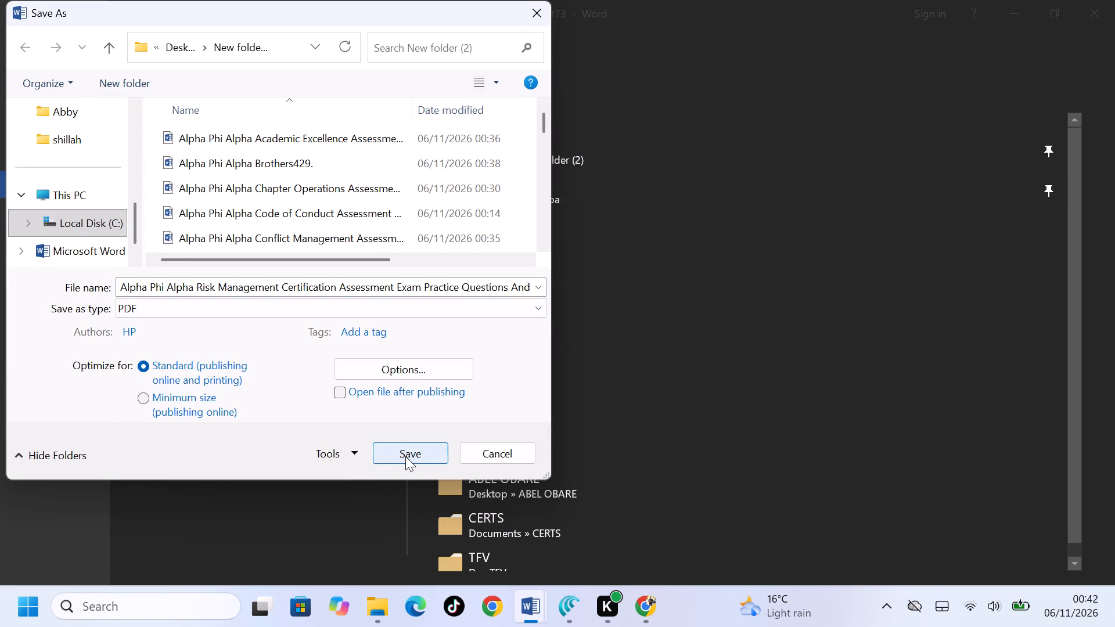
pyautogui.click(406, 456)
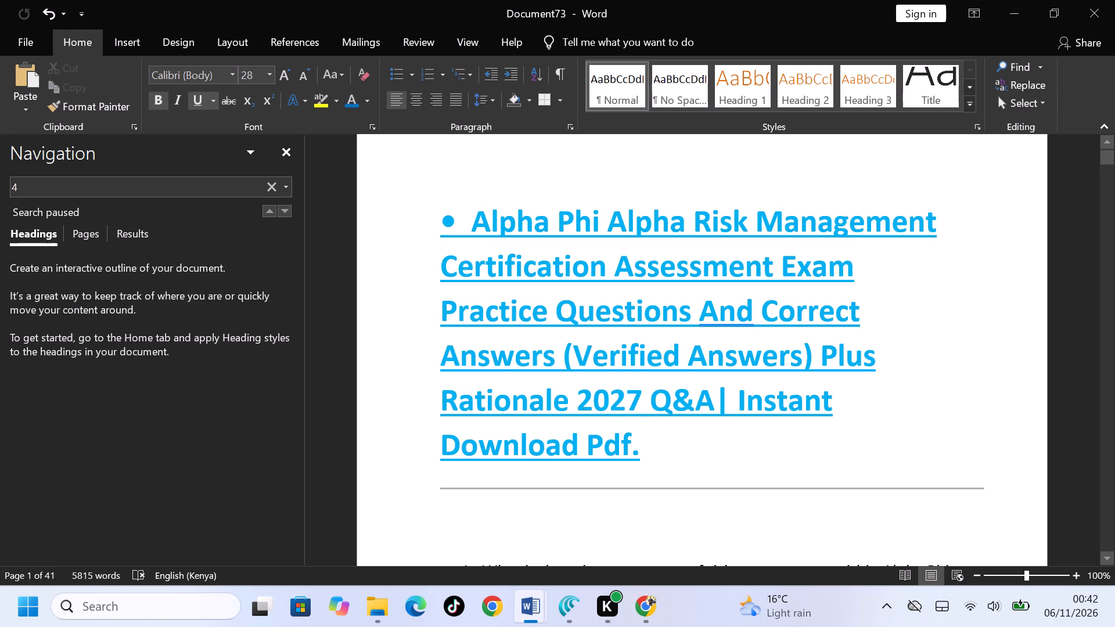
# Close the new document holding the 432 Risk Management Certification exam without saving its changes.
pyautogui.scroll(-4, 552, 436)
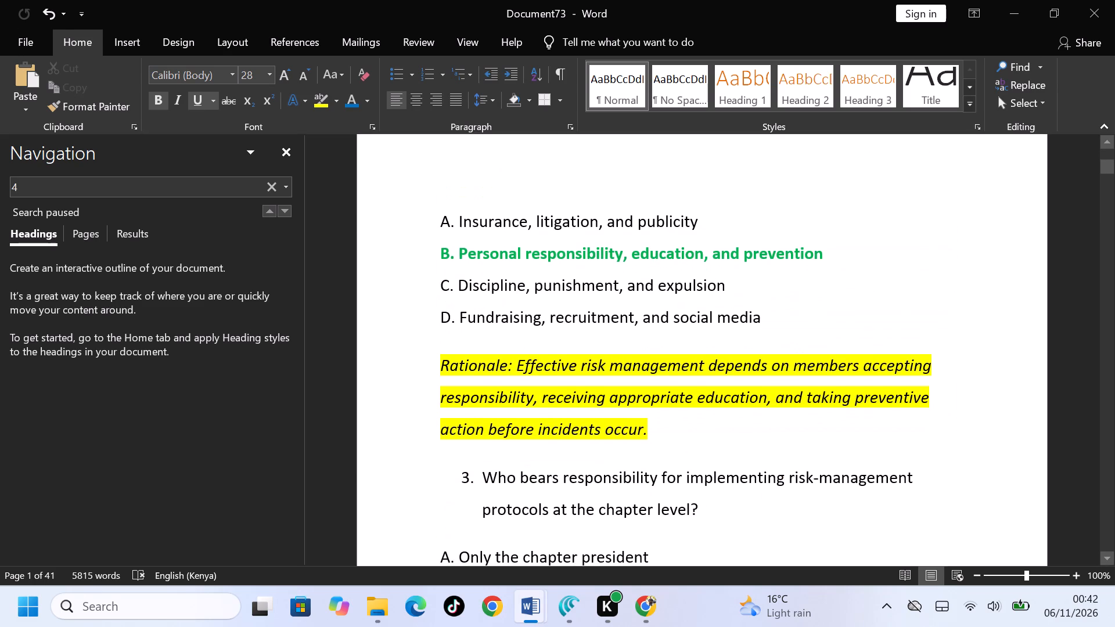
pyautogui.scroll(3, 685, 347)
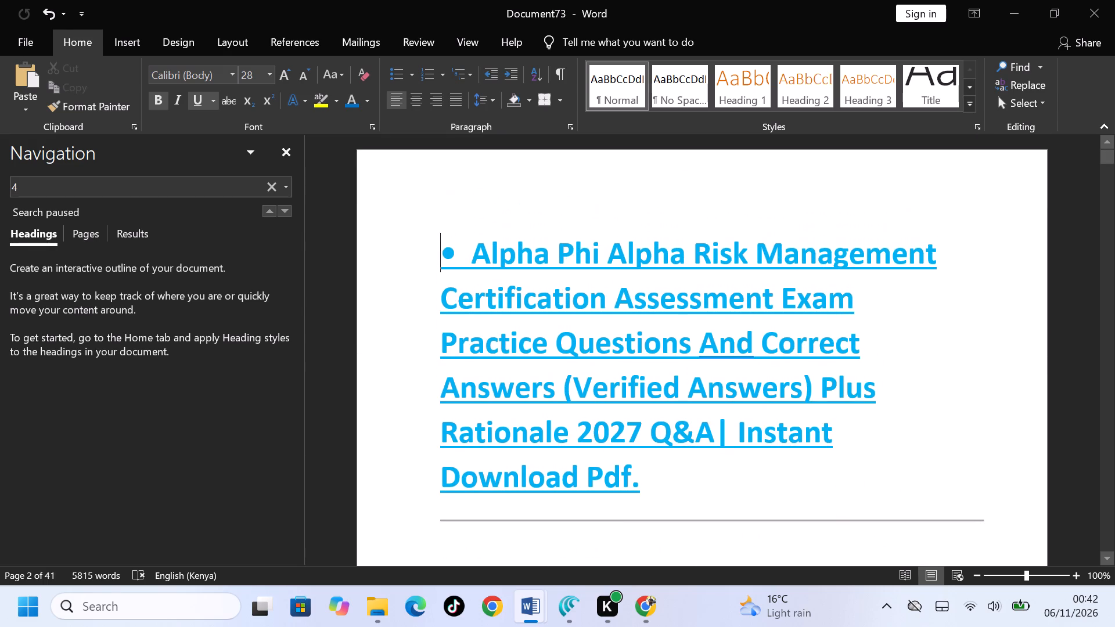
pyautogui.click(1109, 8)
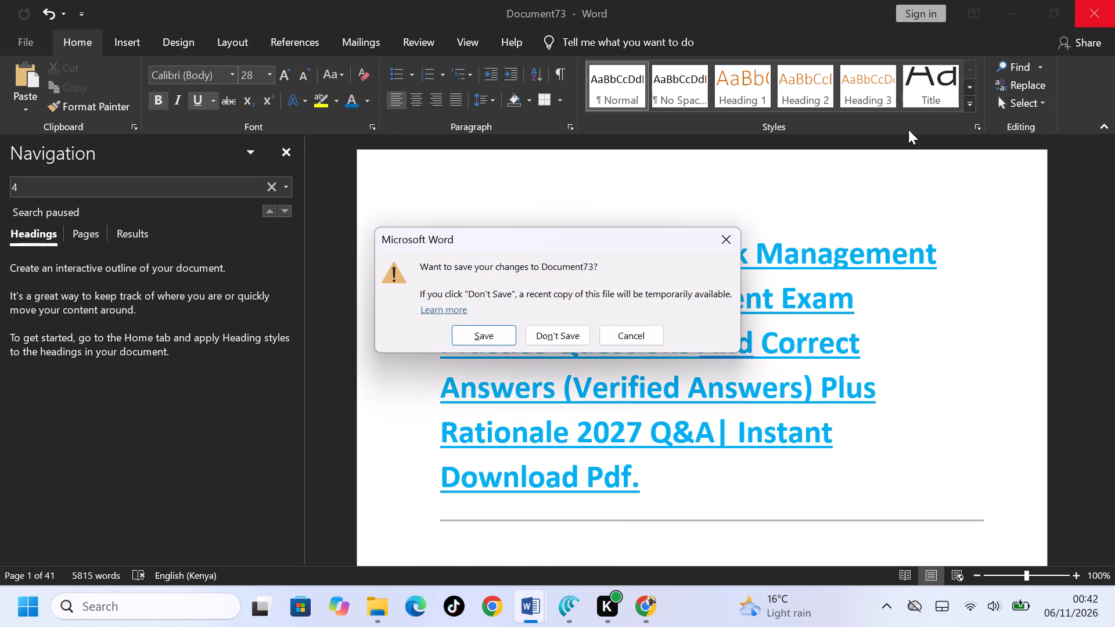
pyautogui.click(564, 343)
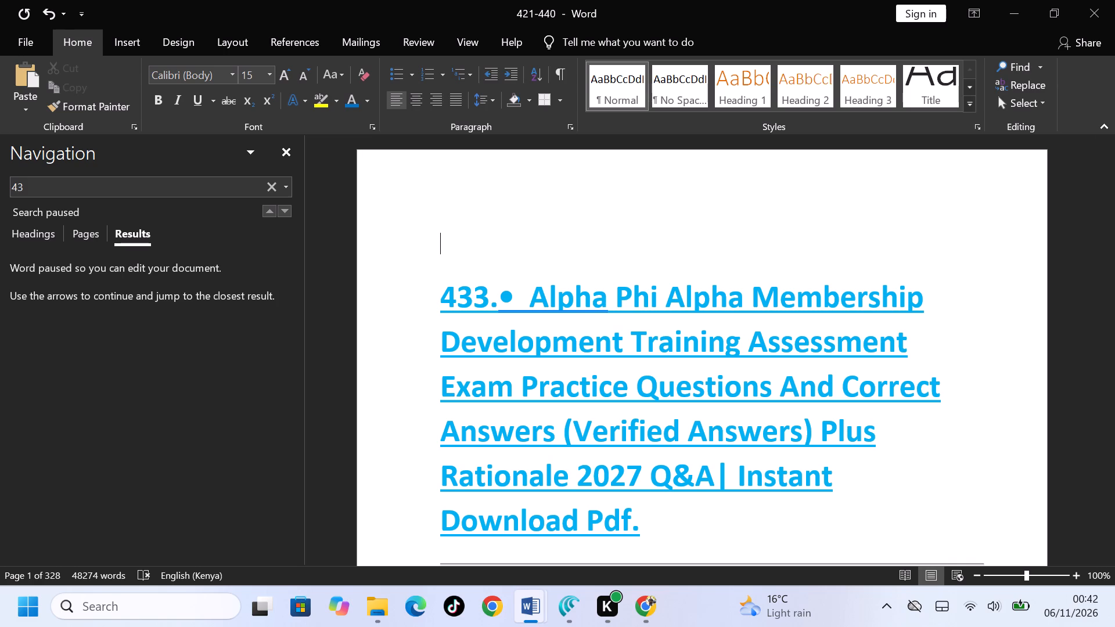
# Delete the empty line above the 433 Membership Development Training exam title in the 421-440 compilation.
pyautogui.press('Delete')
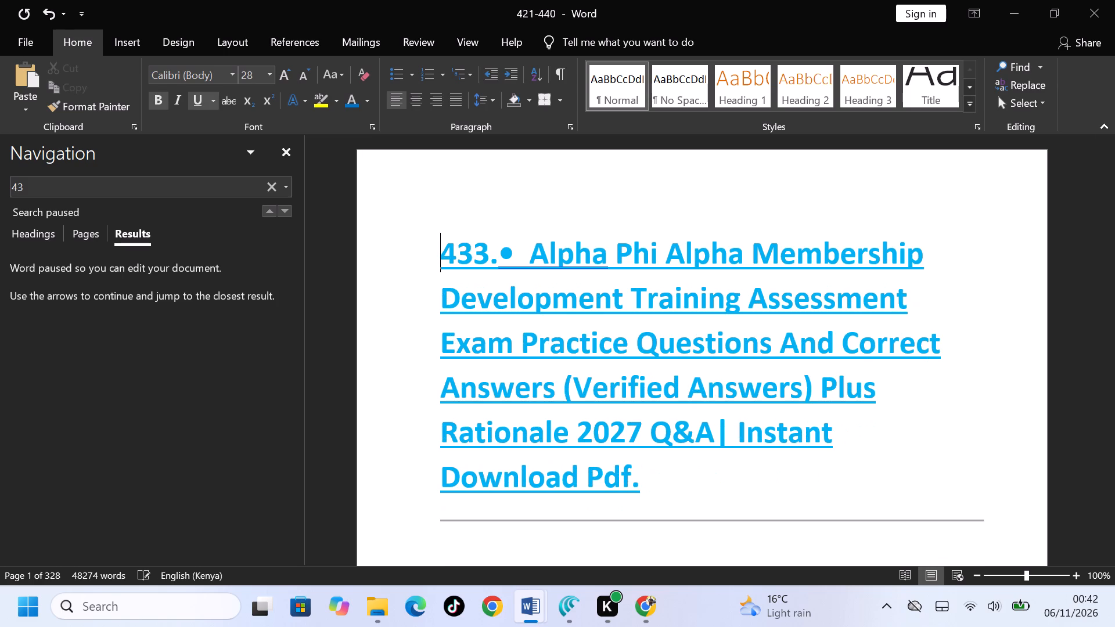
# Cut the entire 433 Membership Development Training exam, ending just before the 434 title, and paste it into a new blank document.
pyautogui.click(282, 208)
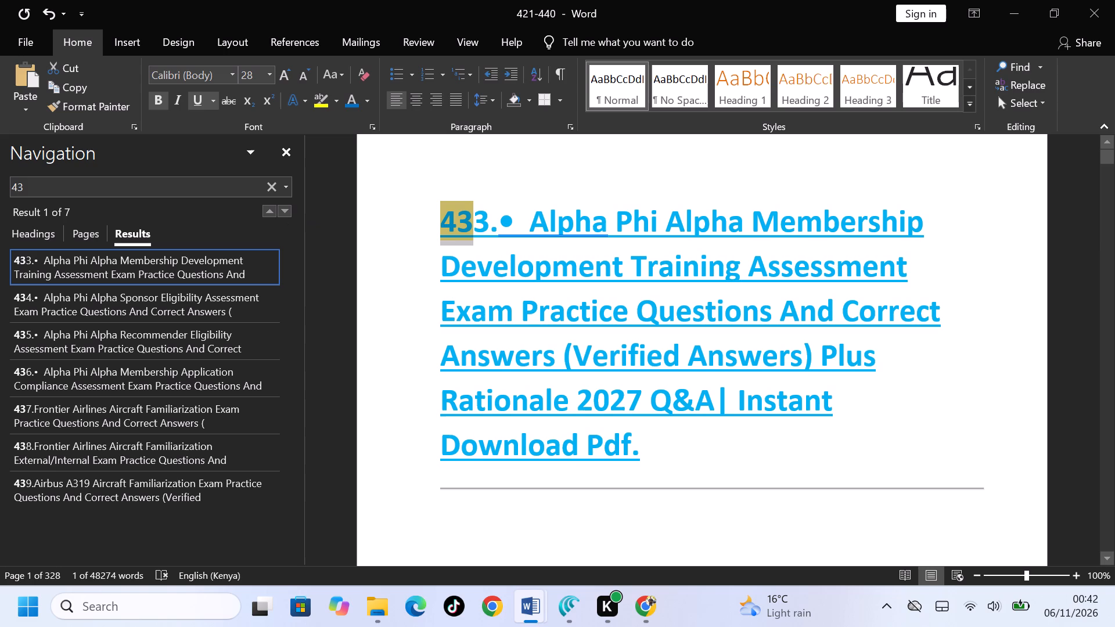
pyautogui.click(285, 216)
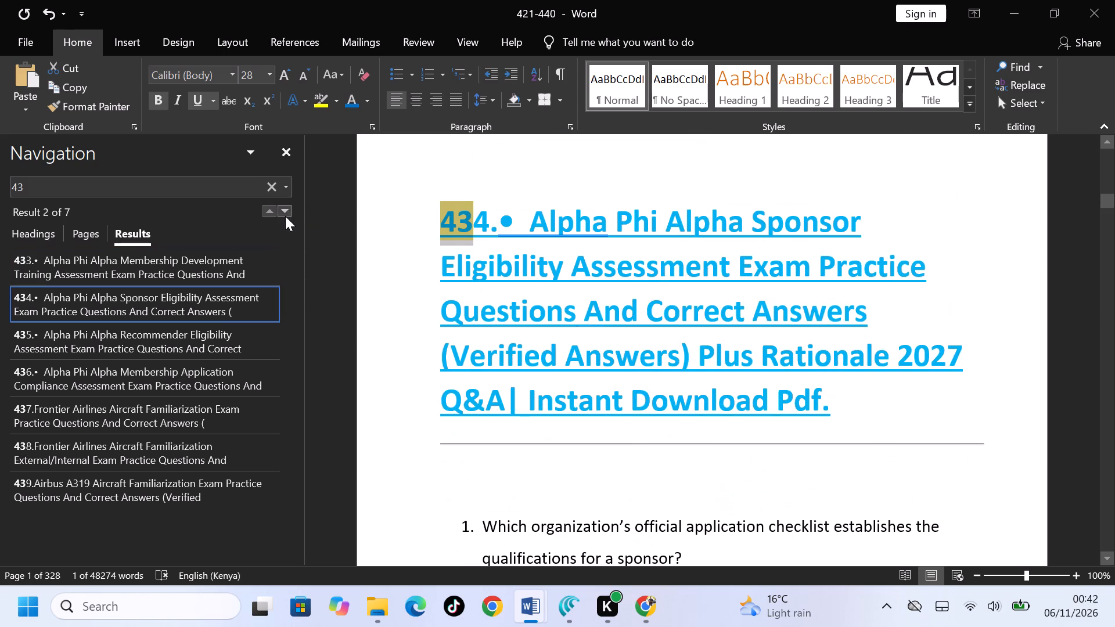
pyautogui.scroll(1, 526, 268)
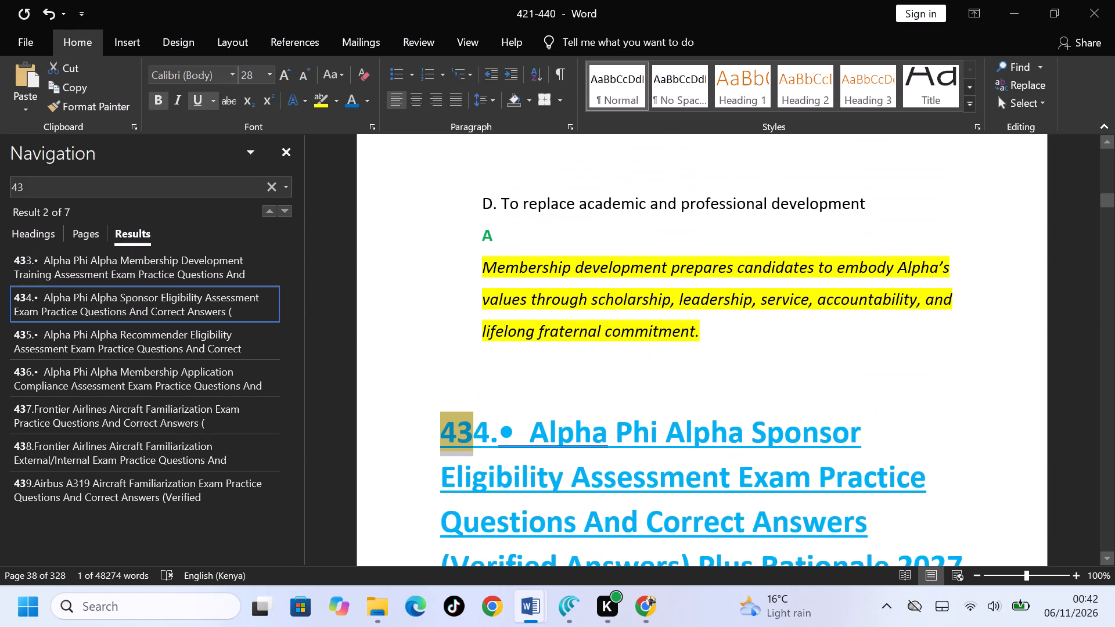
pyautogui.click(778, 345)
pyautogui.moveTo(778, 345); pyautogui.dragTo(310, 0)
pyautogui.hscroll(-1, 760, 338)
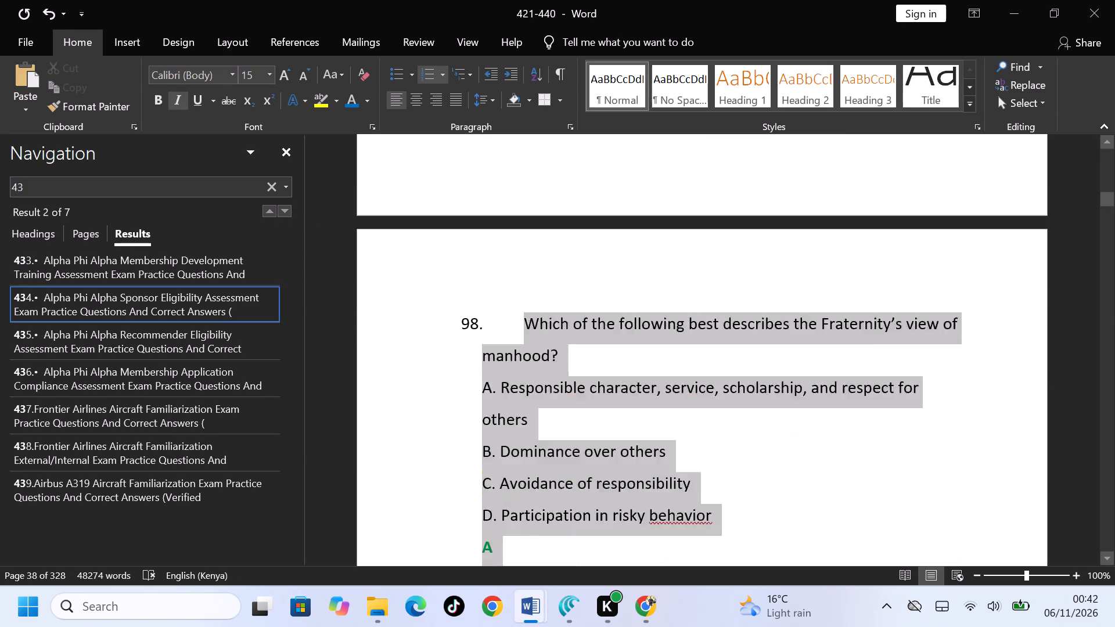
pyautogui.moveTo(310, 0); pyautogui.dragTo(310, 0)
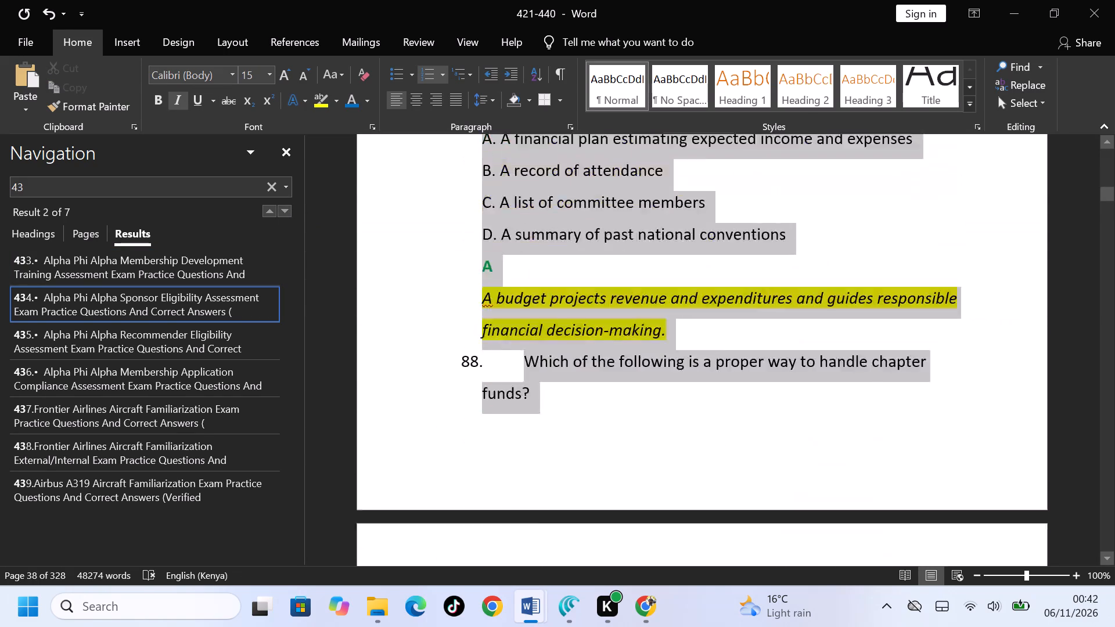
pyautogui.moveTo(310, 0); pyautogui.dragTo(305, 3)
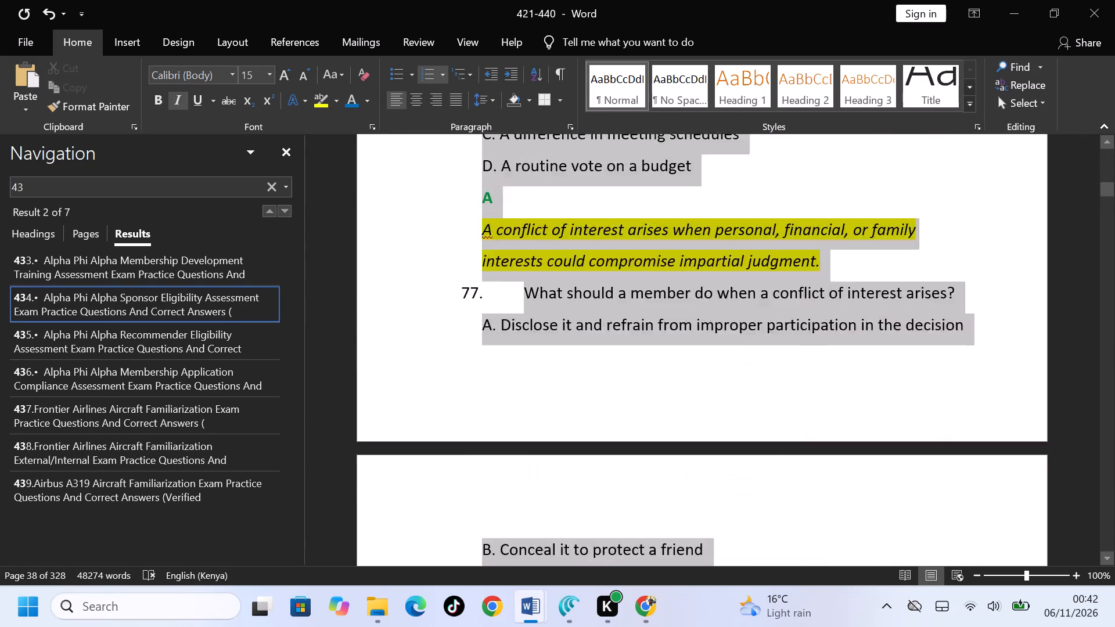
pyautogui.moveTo(305, 3); pyautogui.dragTo(303, 3)
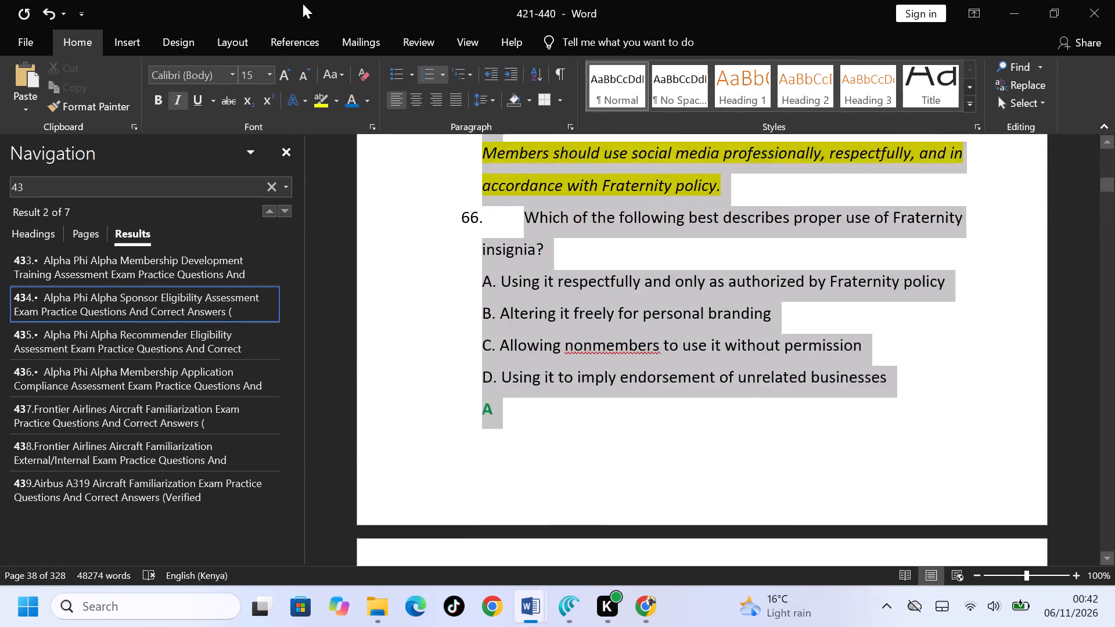
pyautogui.moveTo(303, 3); pyautogui.dragTo(303, 5)
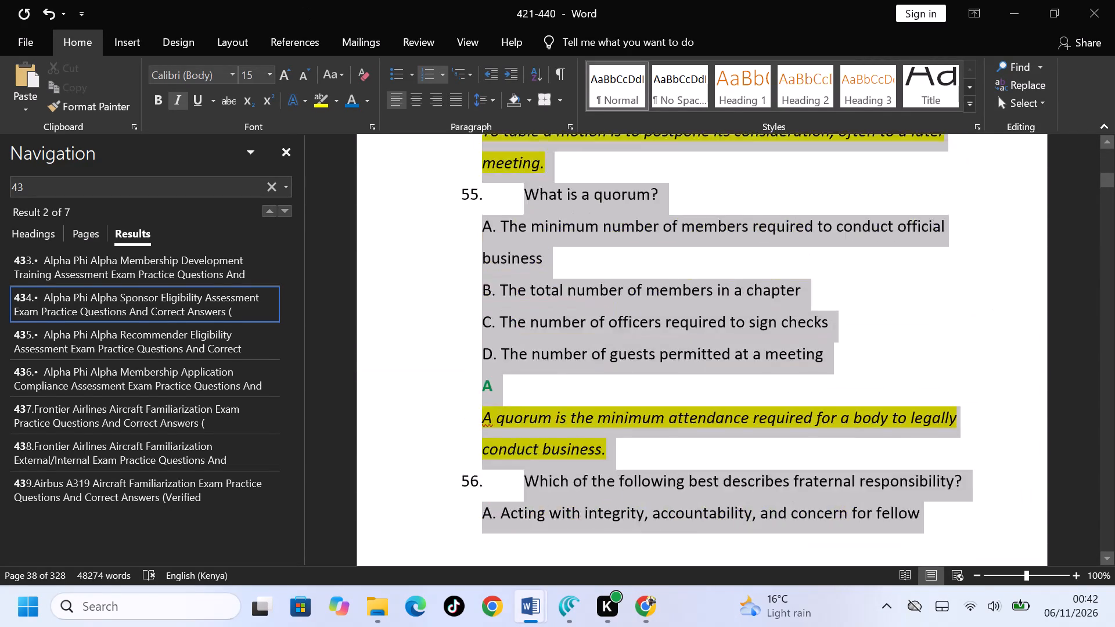
pyautogui.moveTo(303, 5); pyautogui.dragTo(302, 3)
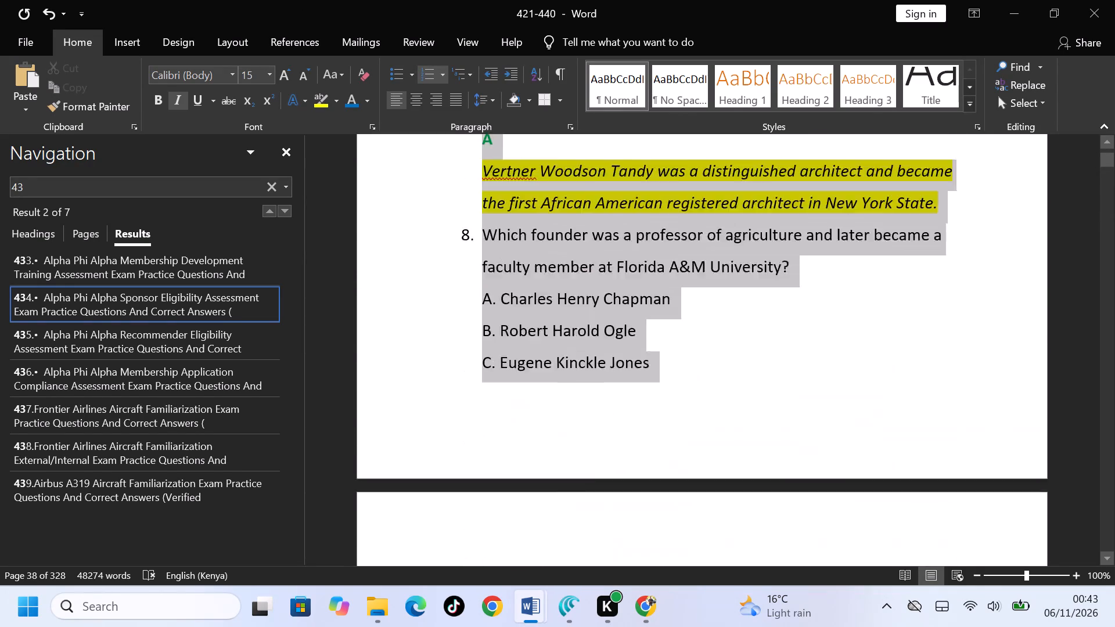
pyautogui.moveTo(302, 3); pyautogui.dragTo(302, 3)
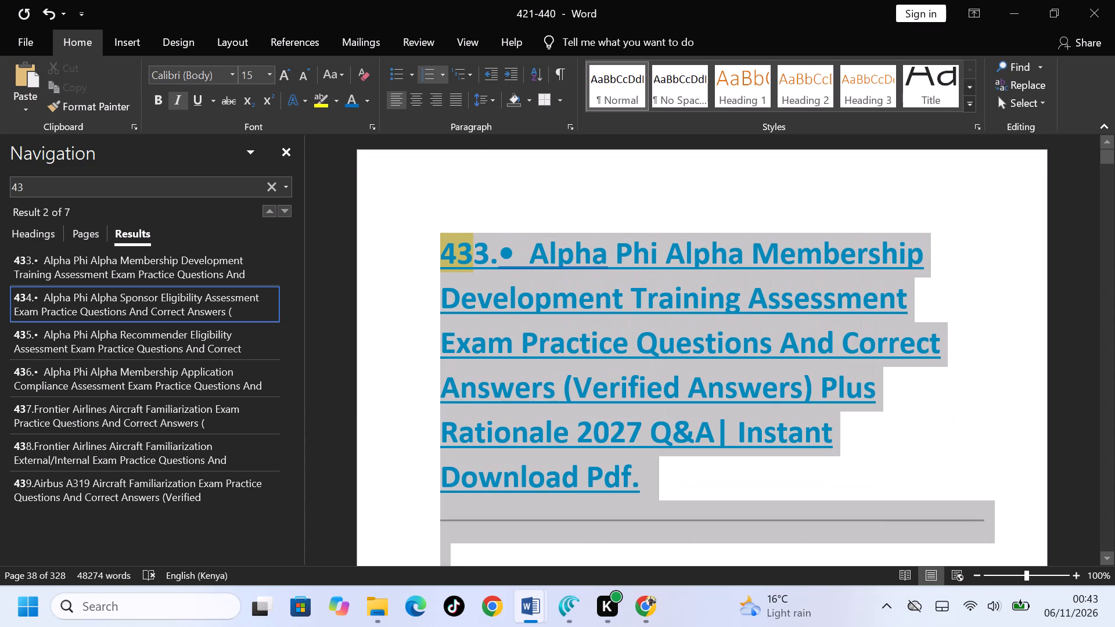
pyautogui.moveTo(302, 3); pyautogui.dragTo(302, 4)
pyautogui.moveTo(302, 4); pyautogui.dragTo(300, 2)
pyautogui.hotkey('ctrl', 'x')
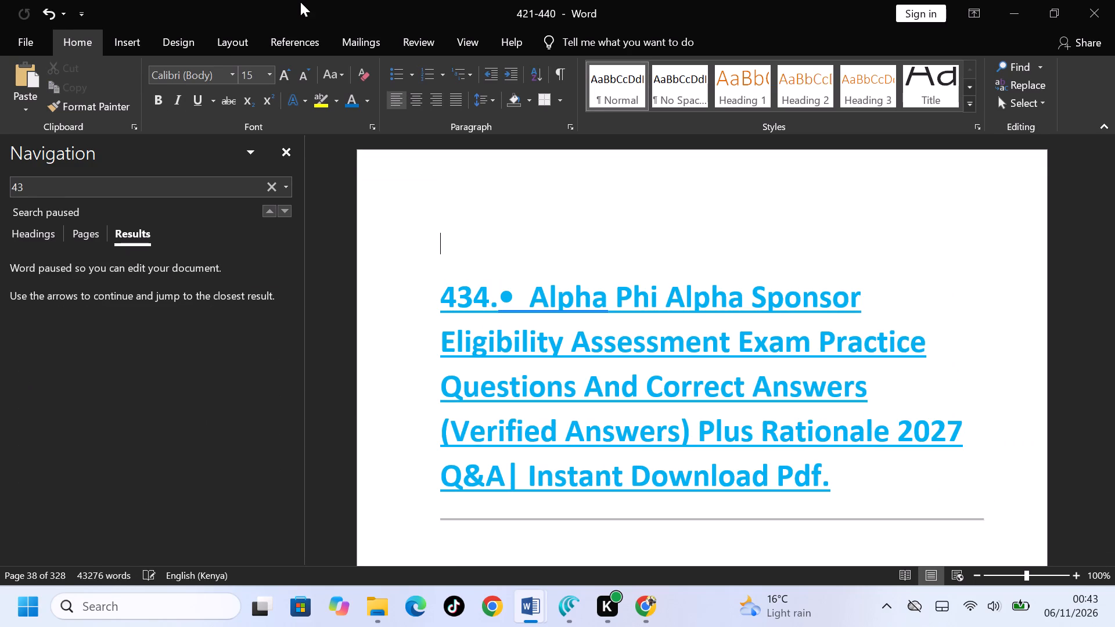
pyautogui.hotkey('ctrl', 'n')
pyautogui.hotkey('ctrl', 'v')
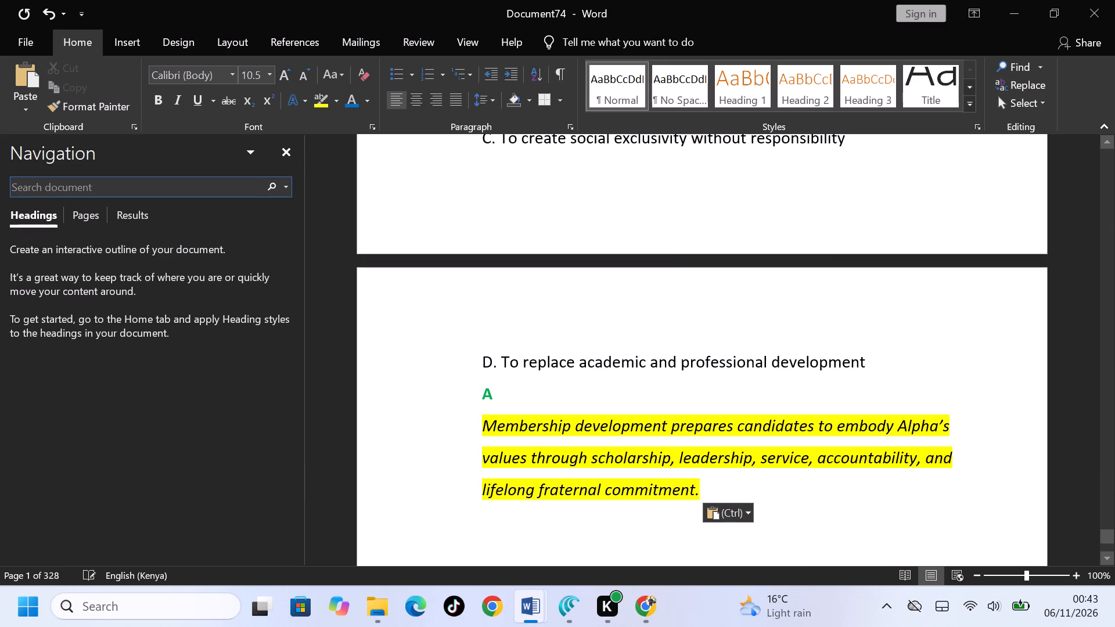
# Find the exam title by searching for 4 and cut the number 433. from its beginning.
pyautogui.click(217, 192)
pyautogui.press('4')
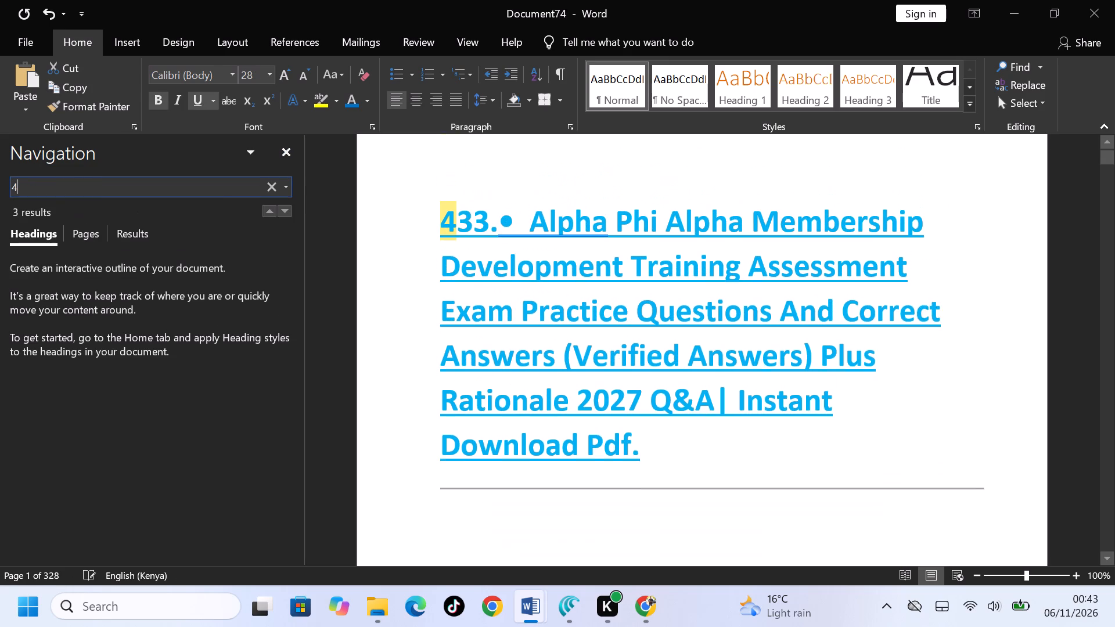
pyautogui.click(439, 217)
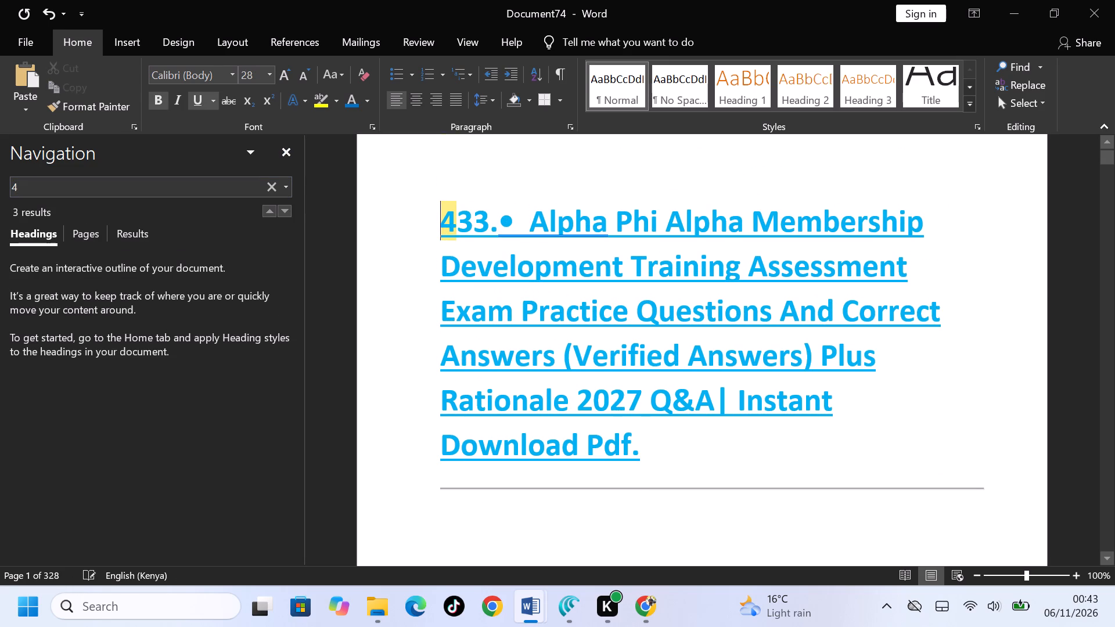
pyautogui.moveTo(439, 217); pyautogui.dragTo(501, 237)
pyautogui.hscroll(1, 439, 217)
pyautogui.hotkey('ctrl', 'x')
# Save the Membership Development Training exam as a PDF in New folder (2), appending 433. to the suggested file name.
pyautogui.hotkey('ctrl', 's')
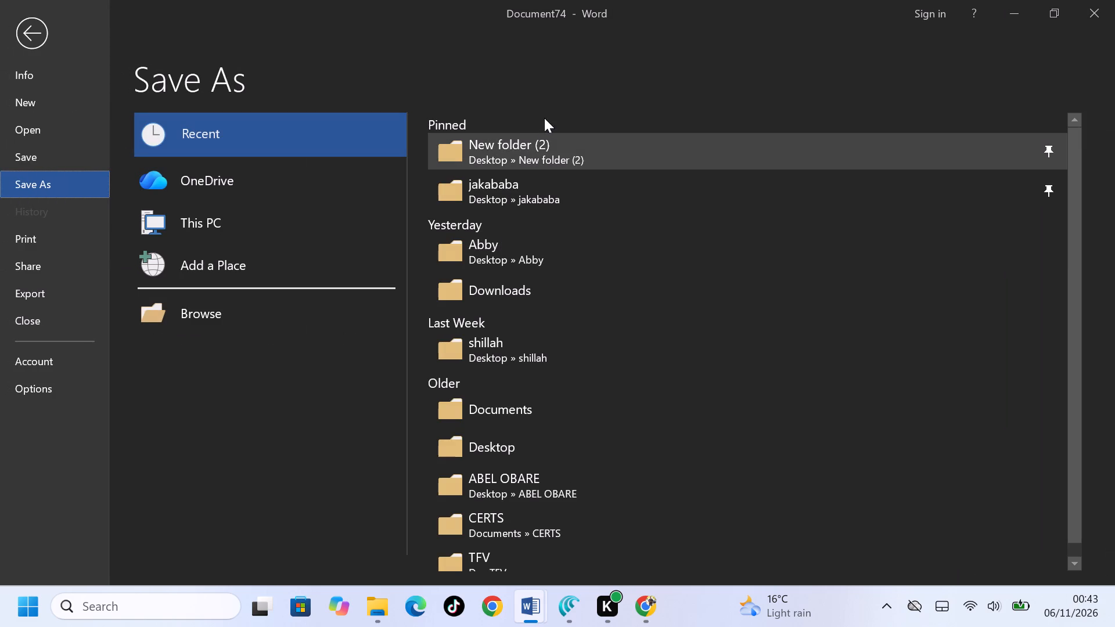
pyautogui.doubleClick(538, 138)
pyautogui.press('Right')
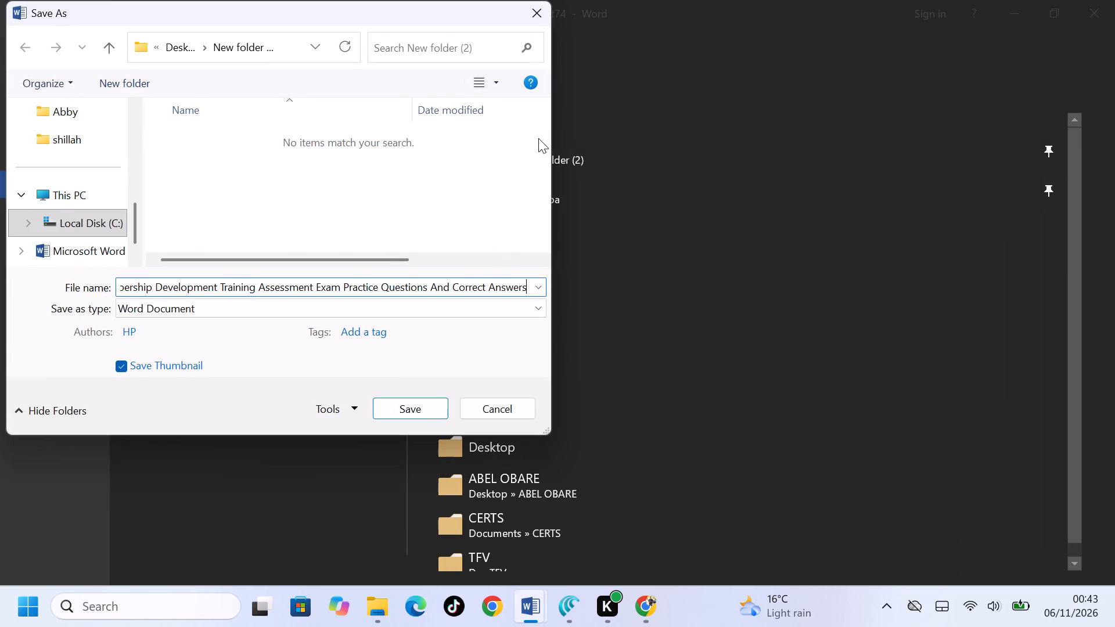
pyautogui.hotkey('ctrl', 'v')
pyautogui.click(515, 304)
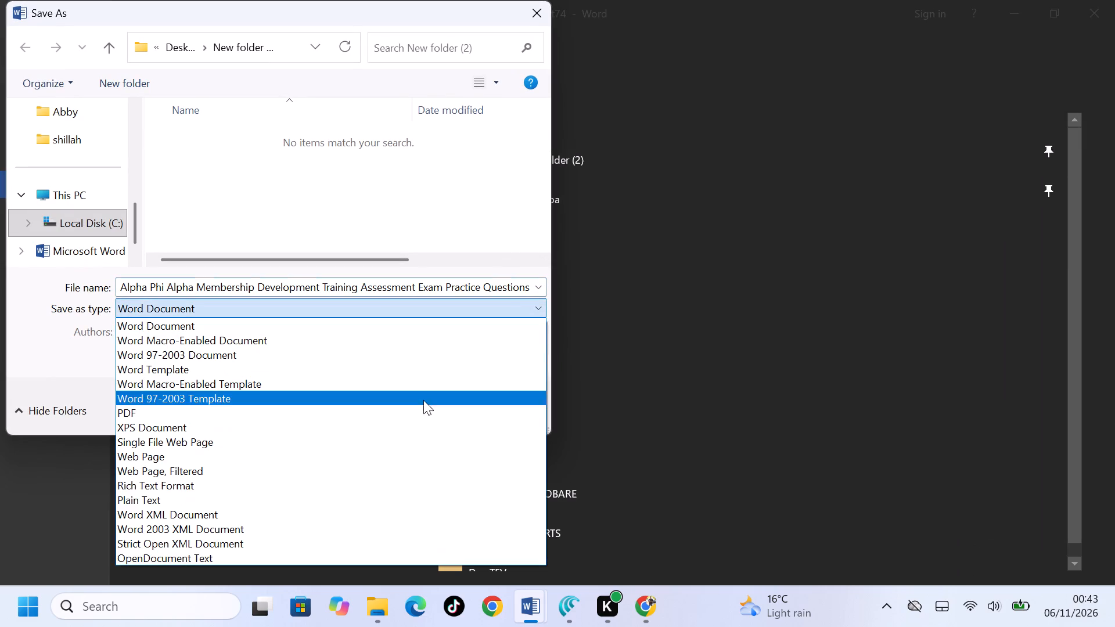
pyautogui.click(403, 419)
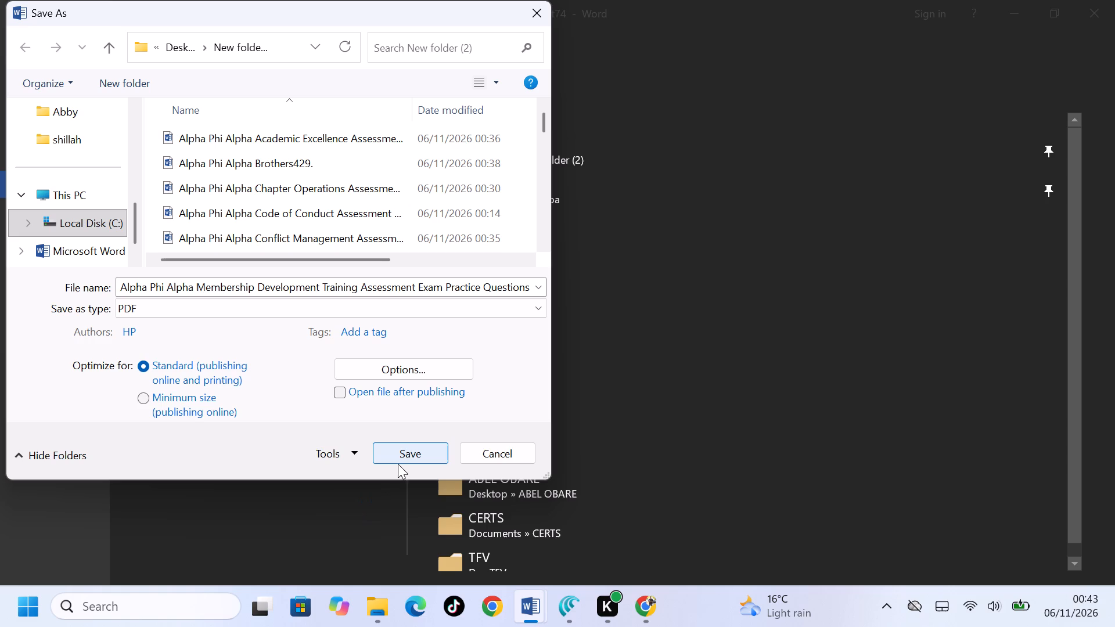
pyautogui.click(404, 460)
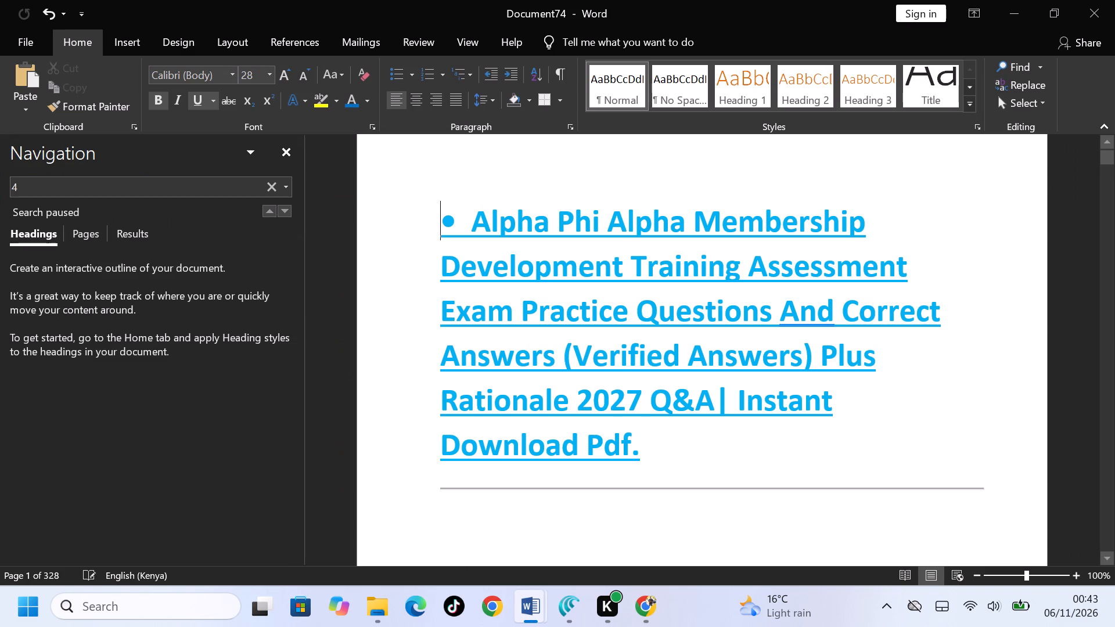
# Close the new document holding the 433 Membership Development Training exam without saving its changes.
pyautogui.click(1114, 0)
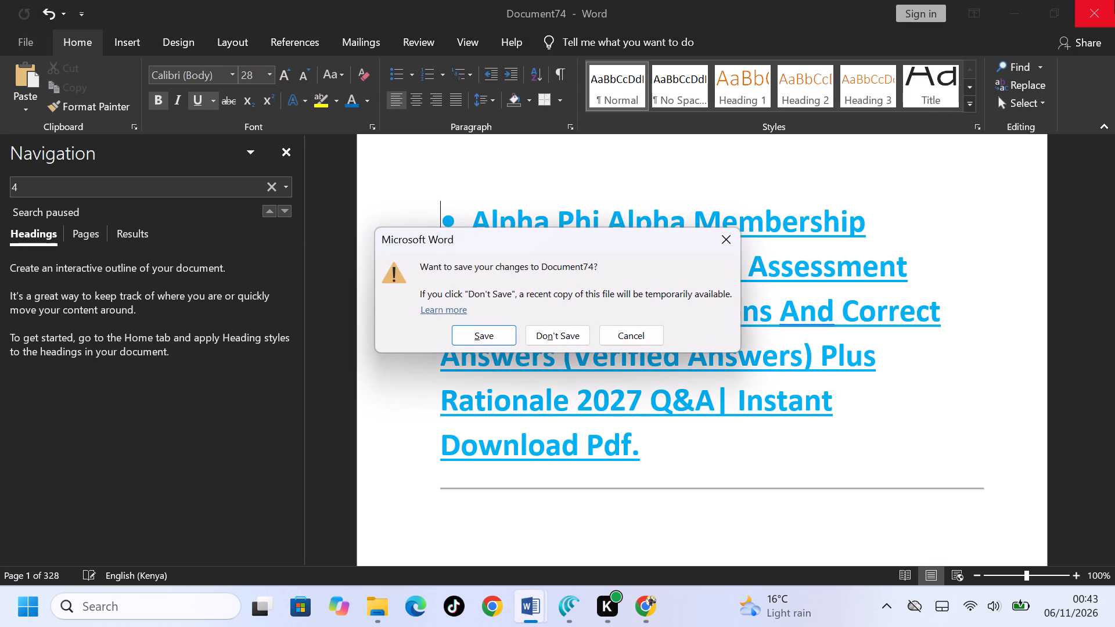
pyautogui.click(551, 336)
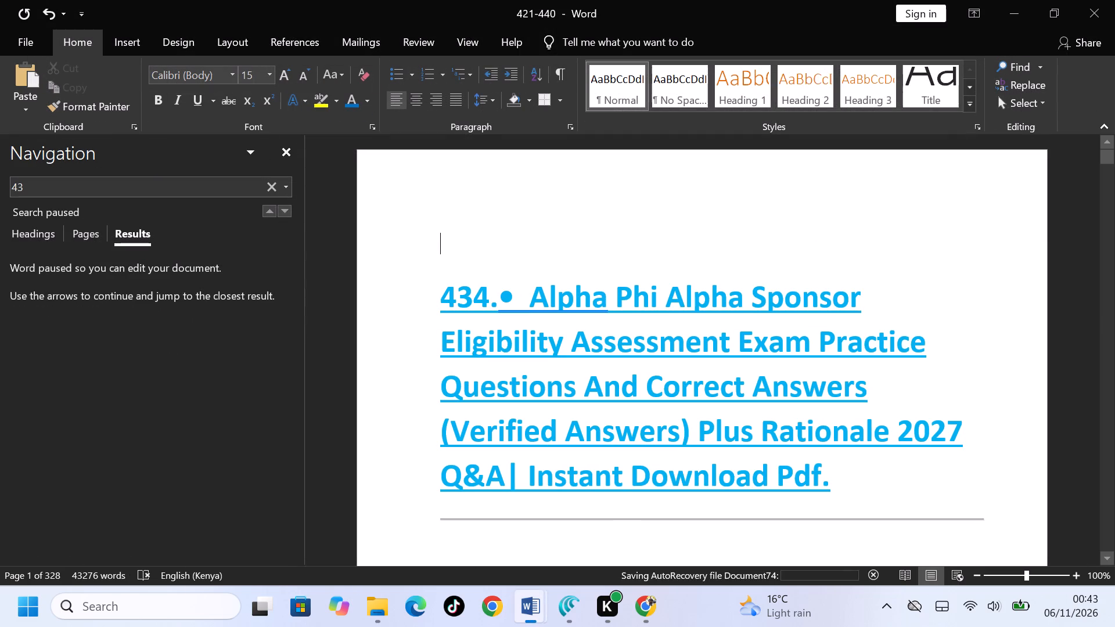
# Delete the empty line above the 434 Sponsor Eligibility exam title in the 421-440 compilation.
pyautogui.press('BackSpace')
pyautogui.press('Delete')
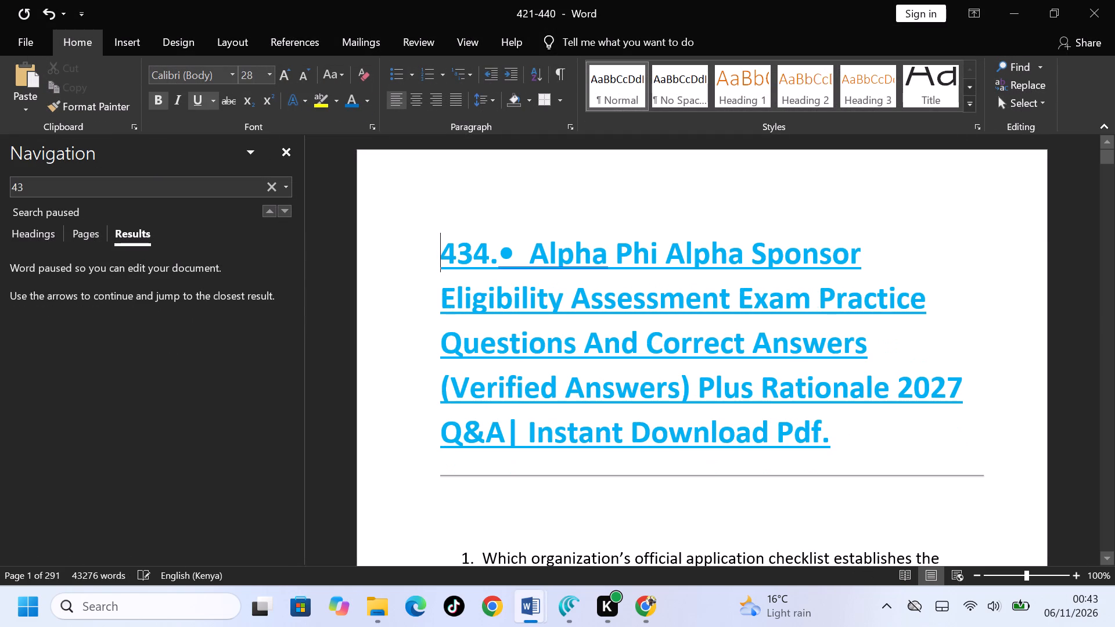
# Move the 434 Alpha Phi Alpha Sponsor Eligibility exam from the 421-440 compilation into a new blank document.
pyautogui.click(287, 214)
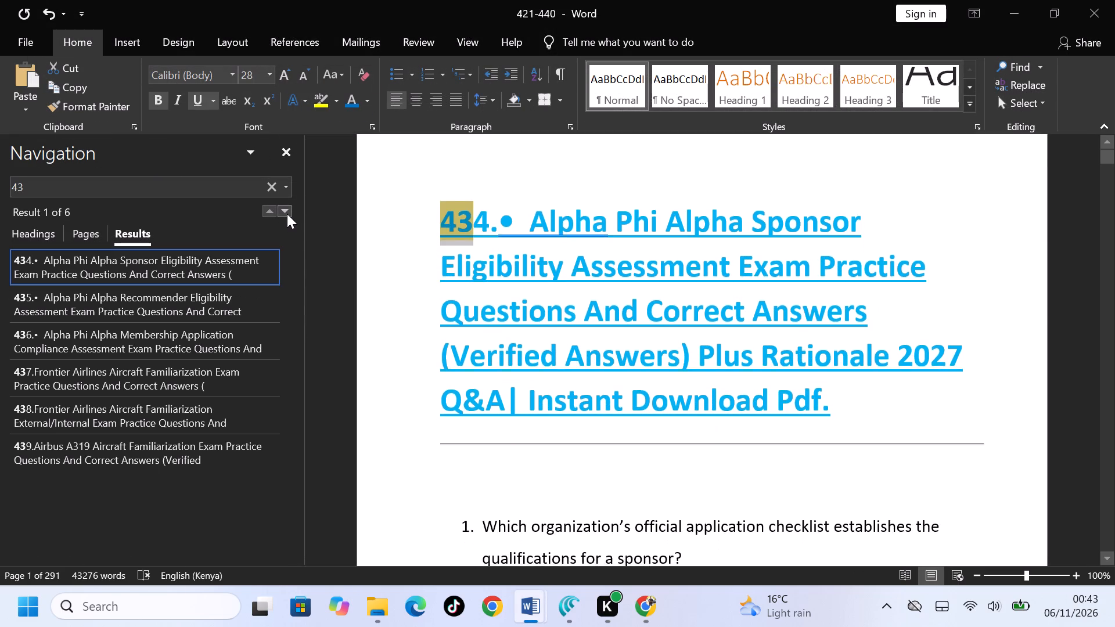
pyautogui.click(287, 214)
pyautogui.scroll(1, 513, 279)
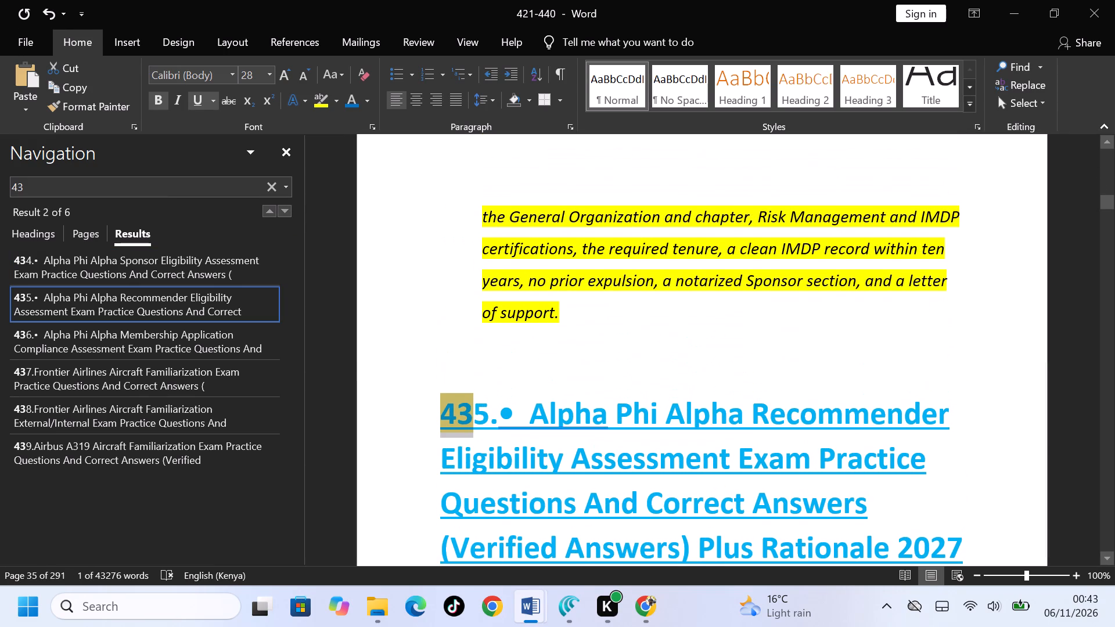
pyautogui.click(627, 317)
pyautogui.moveTo(627, 317); pyautogui.dragTo(367, 0)
pyautogui.scroll(-1, 620, 315)
pyautogui.hotkey('ctrl', 'x')
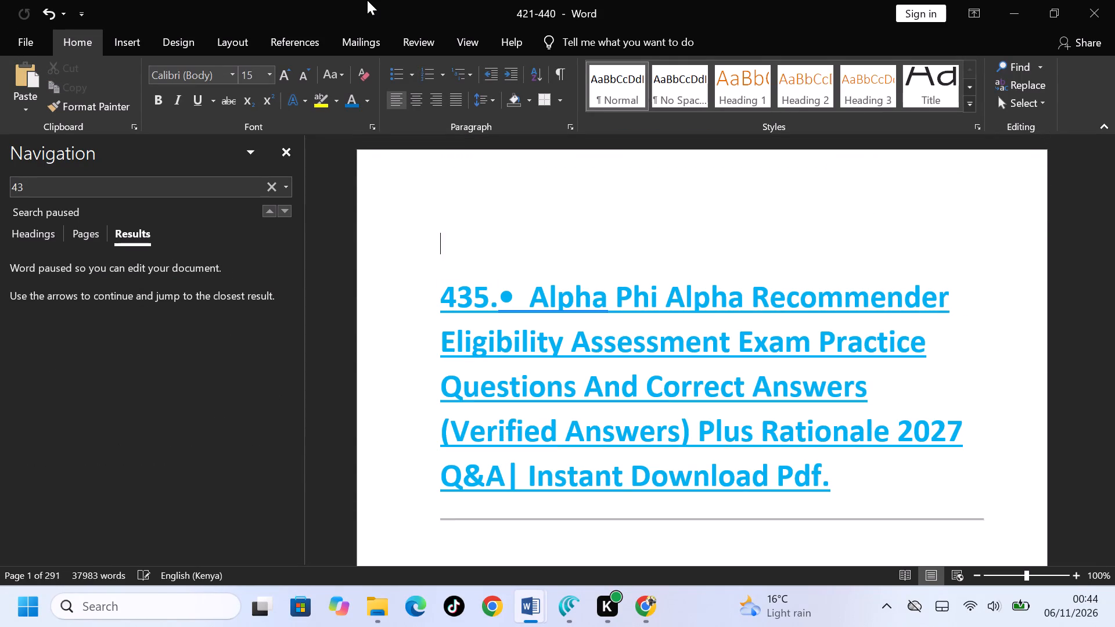
pyautogui.hotkey('ctrl', 'n')
pyautogui.hotkey('ctrl', 'v')
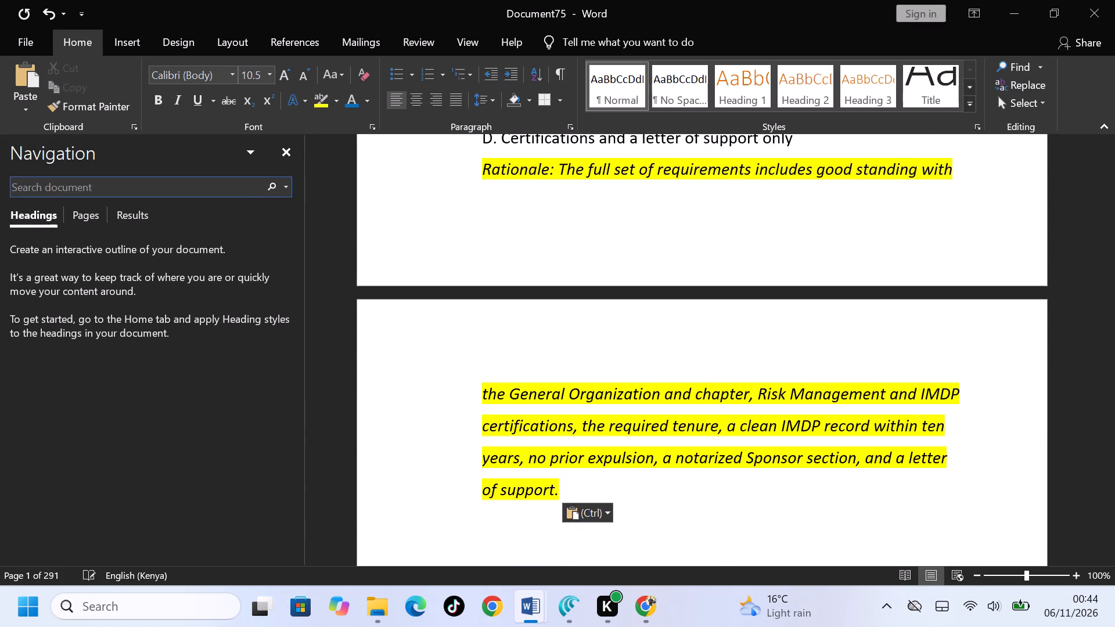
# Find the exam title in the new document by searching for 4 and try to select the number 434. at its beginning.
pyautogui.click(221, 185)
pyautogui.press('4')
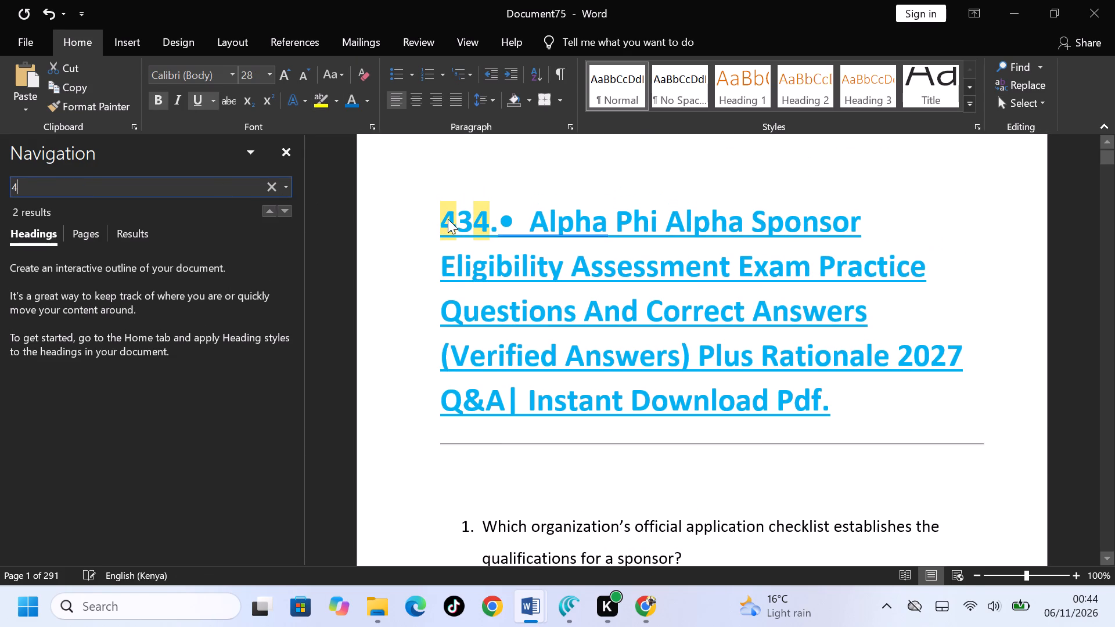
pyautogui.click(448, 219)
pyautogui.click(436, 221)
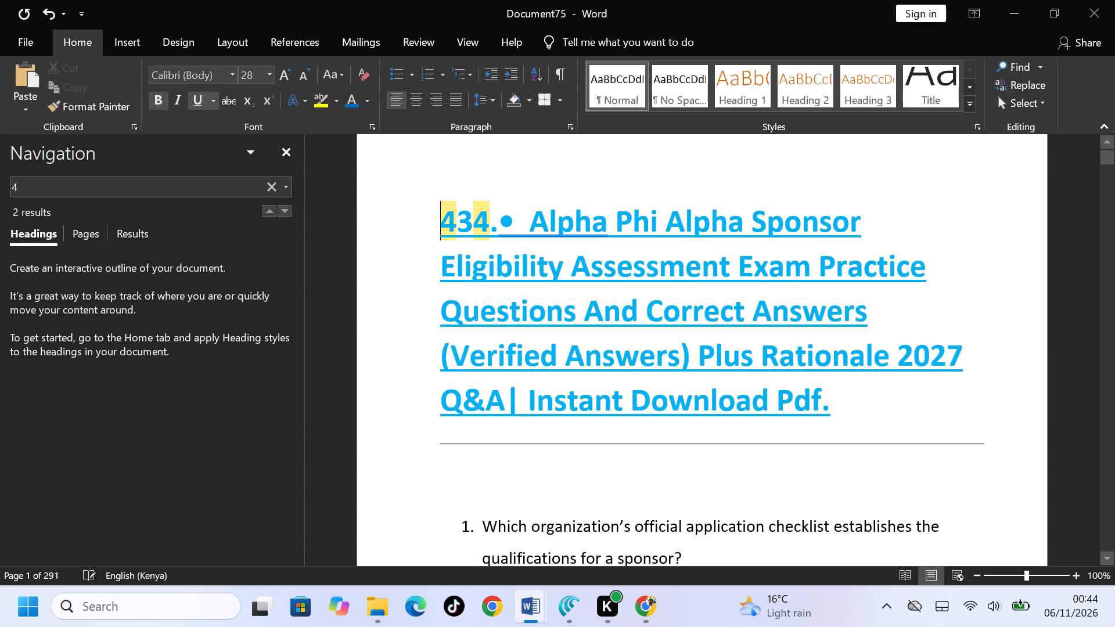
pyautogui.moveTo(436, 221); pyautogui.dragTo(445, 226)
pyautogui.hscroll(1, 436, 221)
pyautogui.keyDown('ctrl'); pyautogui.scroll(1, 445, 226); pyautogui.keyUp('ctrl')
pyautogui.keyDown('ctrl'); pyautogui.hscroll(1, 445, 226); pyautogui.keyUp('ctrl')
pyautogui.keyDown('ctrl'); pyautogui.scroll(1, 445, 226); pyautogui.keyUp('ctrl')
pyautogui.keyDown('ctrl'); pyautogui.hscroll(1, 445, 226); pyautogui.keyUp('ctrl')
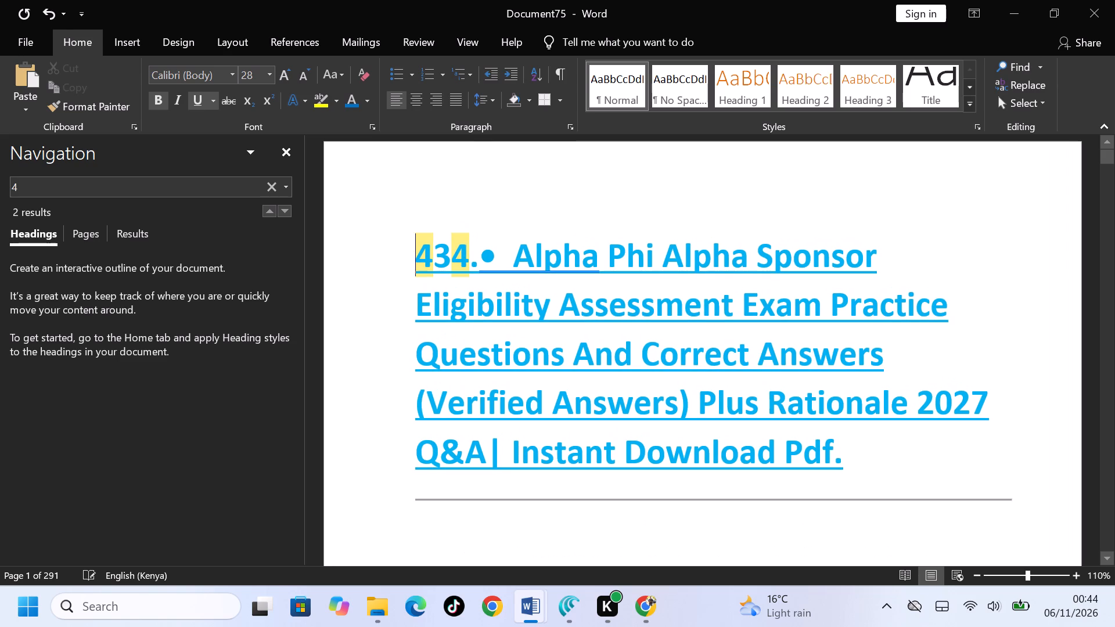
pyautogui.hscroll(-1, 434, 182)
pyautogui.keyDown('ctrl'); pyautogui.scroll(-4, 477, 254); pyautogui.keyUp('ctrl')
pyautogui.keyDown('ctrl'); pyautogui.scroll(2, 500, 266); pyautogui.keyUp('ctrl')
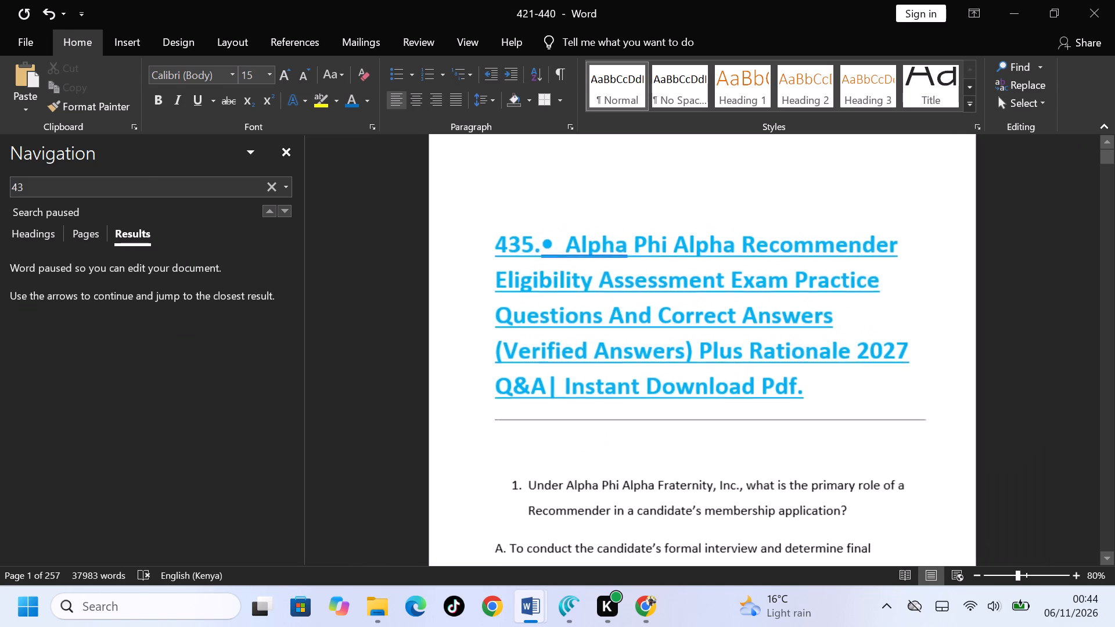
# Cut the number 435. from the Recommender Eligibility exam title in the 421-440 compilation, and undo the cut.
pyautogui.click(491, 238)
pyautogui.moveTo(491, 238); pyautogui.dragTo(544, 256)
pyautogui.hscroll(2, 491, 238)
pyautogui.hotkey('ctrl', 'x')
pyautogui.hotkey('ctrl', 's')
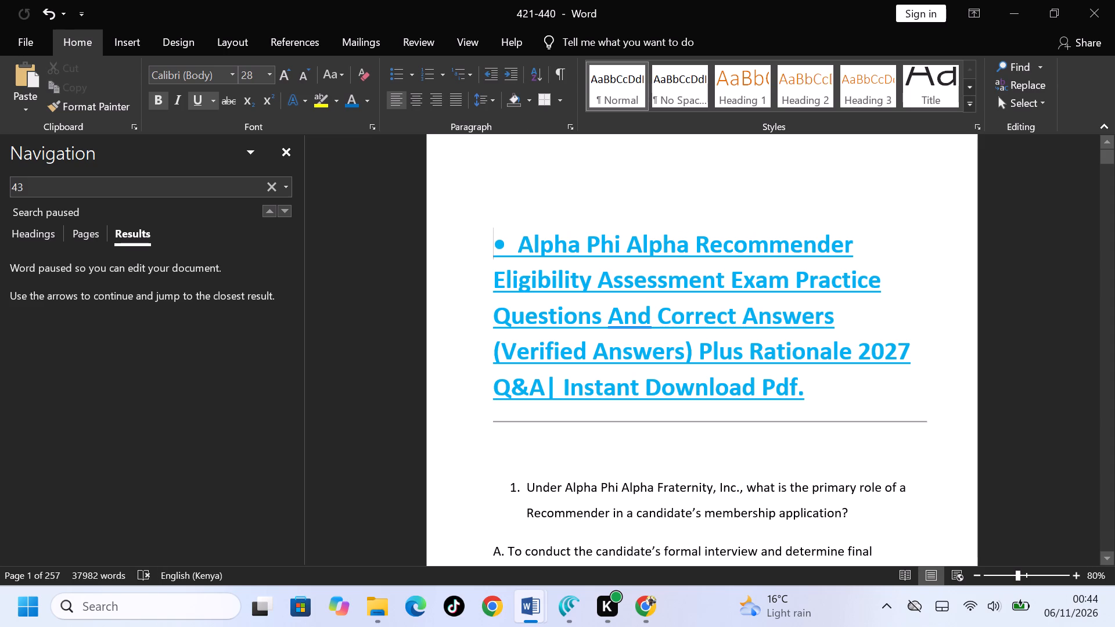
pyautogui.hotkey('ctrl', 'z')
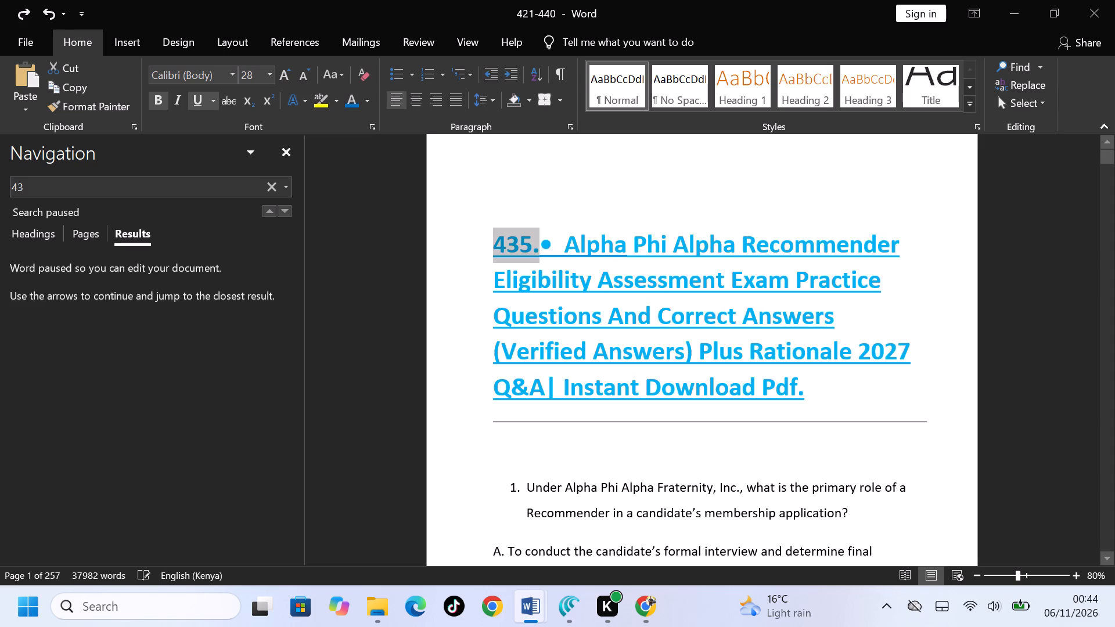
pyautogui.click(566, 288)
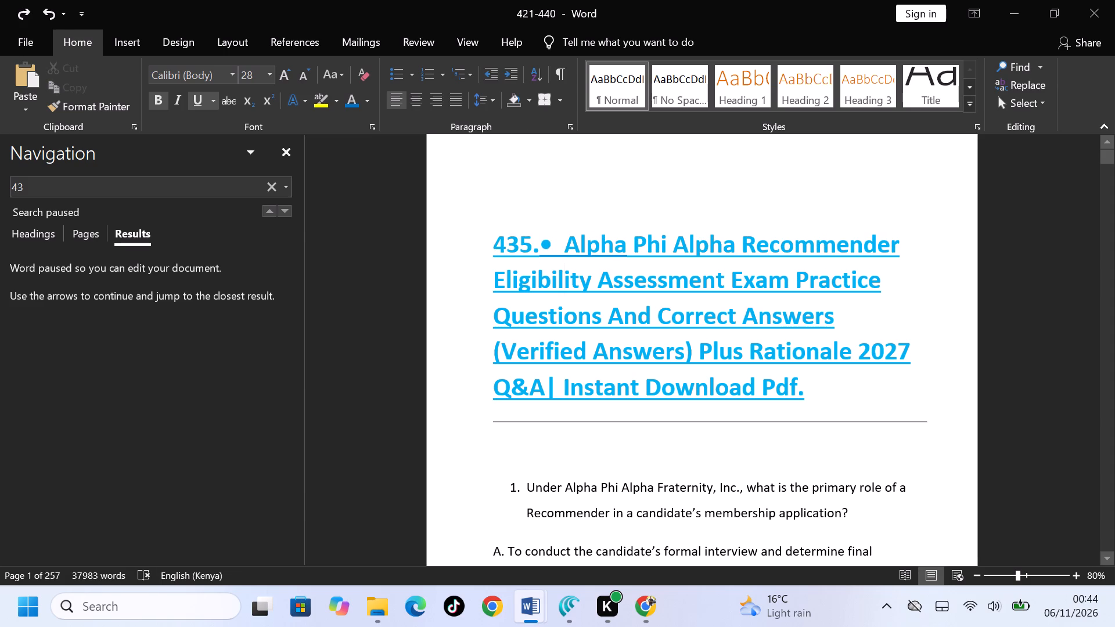
# Move the 435 Alpha Phi Alpha Recommender Eligibility exam from the 421-440 compilation into a new blank document.
pyautogui.click(282, 208)
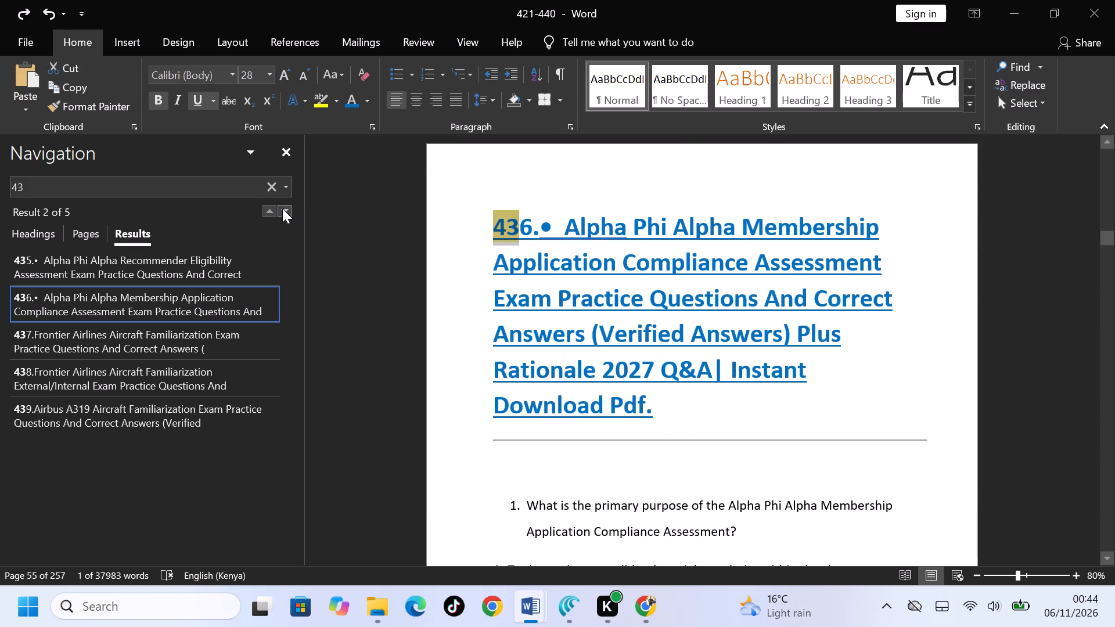
pyautogui.scroll(1, 520, 278)
pyautogui.scroll(1, 660, 345)
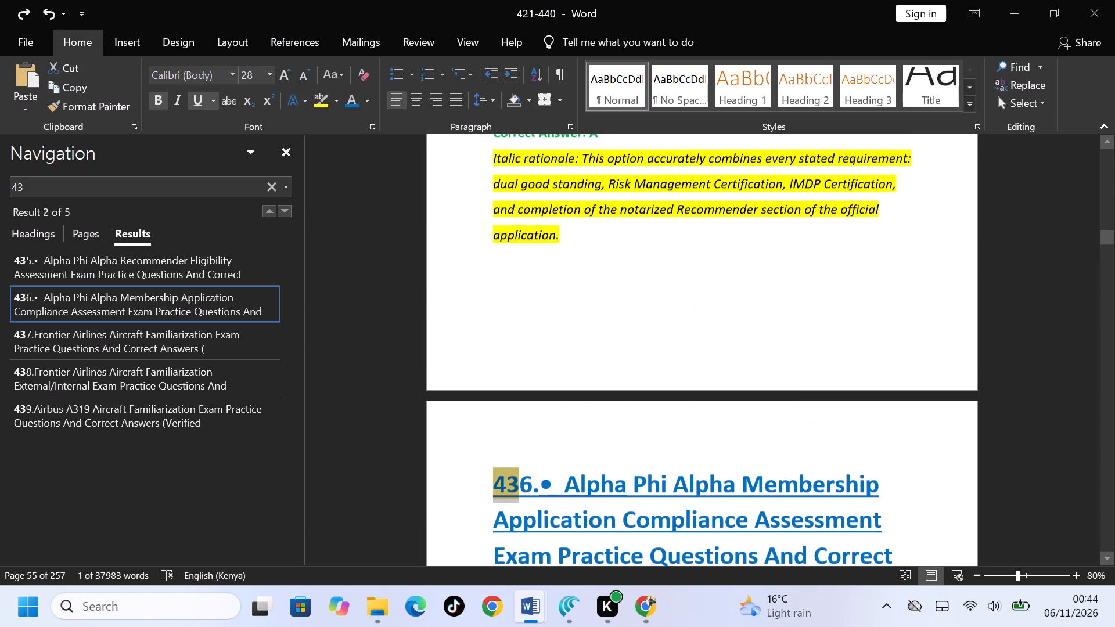
pyautogui.scroll(1, 740, 384)
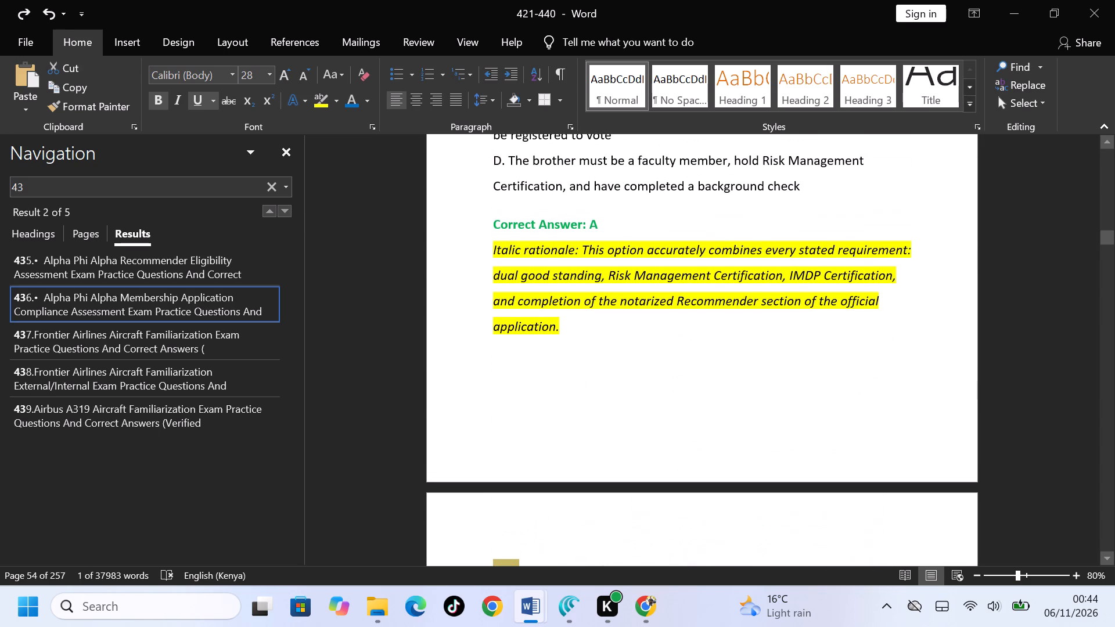
pyautogui.click(654, 347)
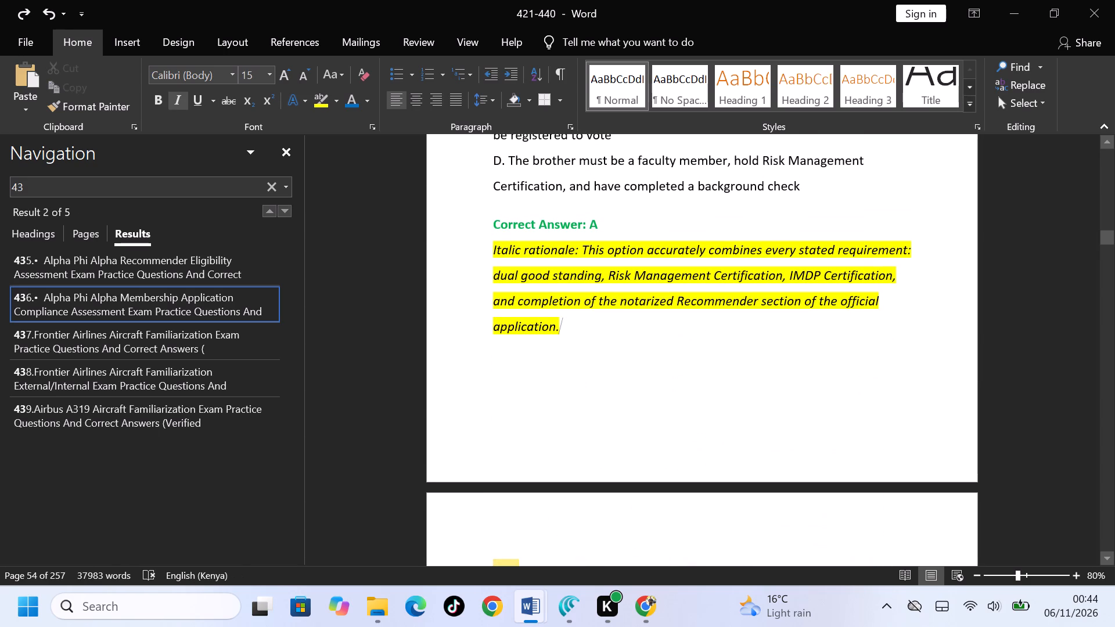
pyautogui.click(638, 345)
pyautogui.moveTo(635, 344); pyautogui.dragTo(398, 99)
pyautogui.scroll(-1, 584, 333)
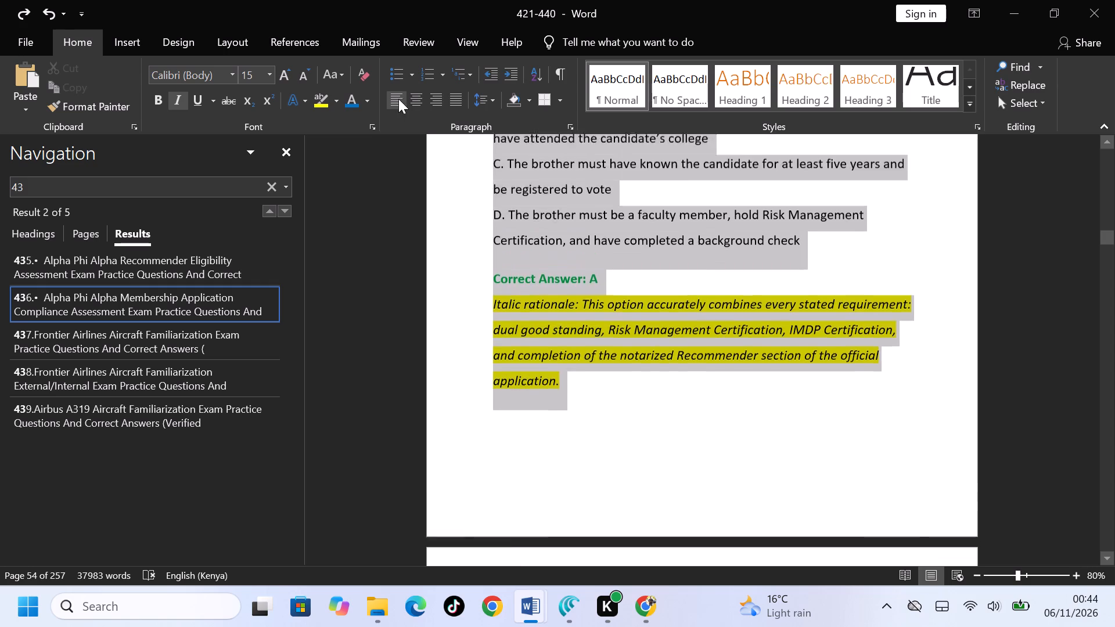
pyautogui.scroll(-1, 398, 99)
pyautogui.moveTo(398, 99); pyautogui.dragTo(477, 15)
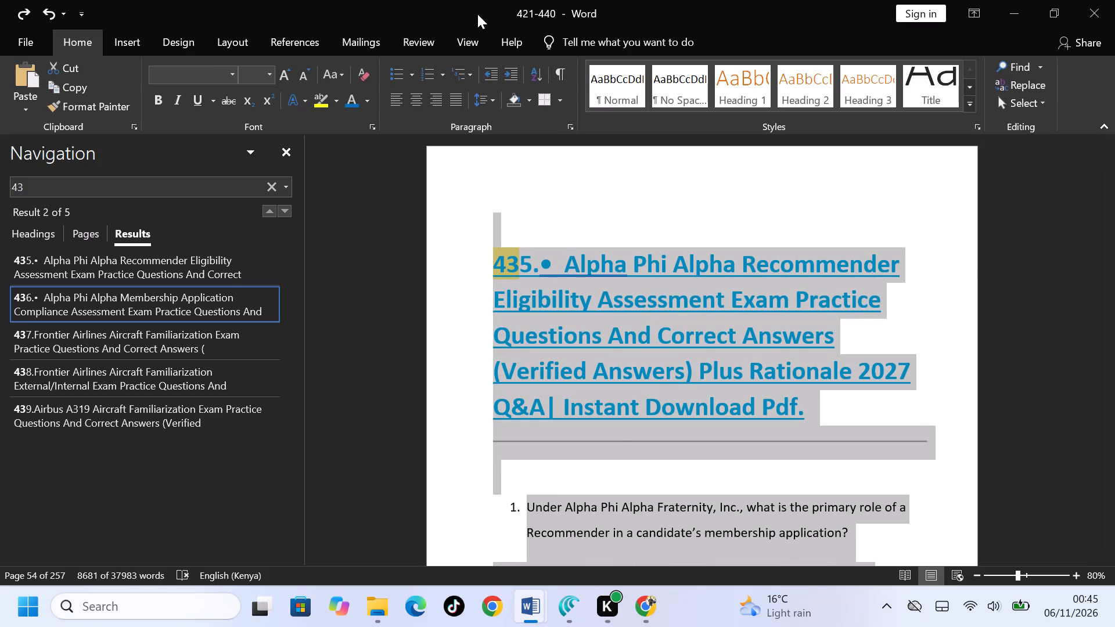
pyautogui.hotkey('ctrl', 'x')
pyautogui.hotkey('ctrl', 'n')
pyautogui.hotkey('ctrl', 'v')
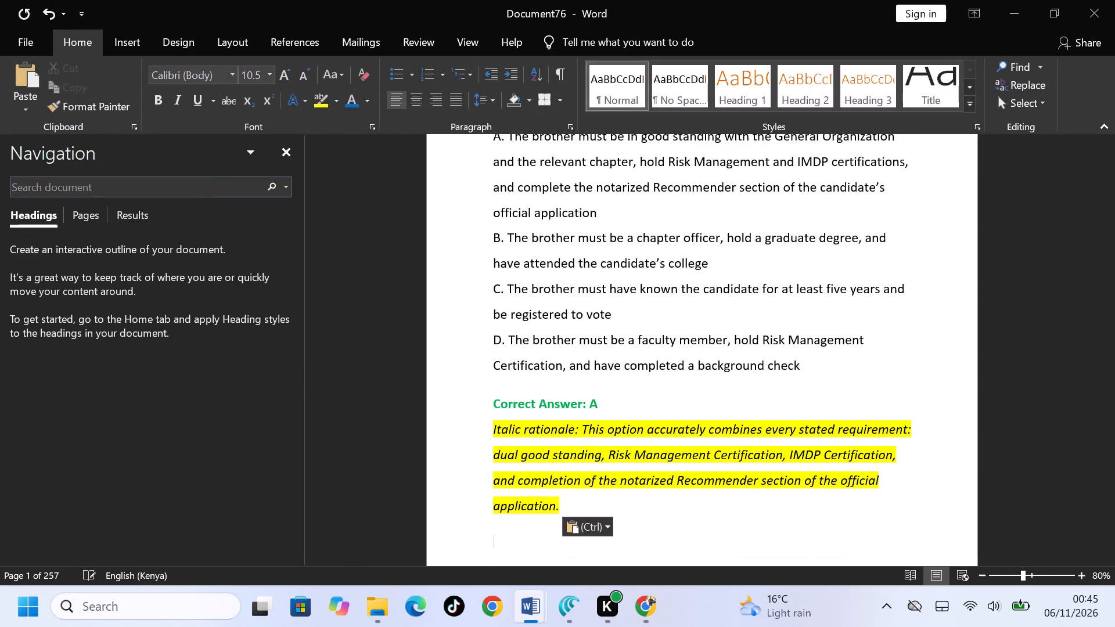
# Find the exam title by searching for 4 and cut the number 435. from its beginning.
pyautogui.click(197, 181)
pyautogui.press('3')
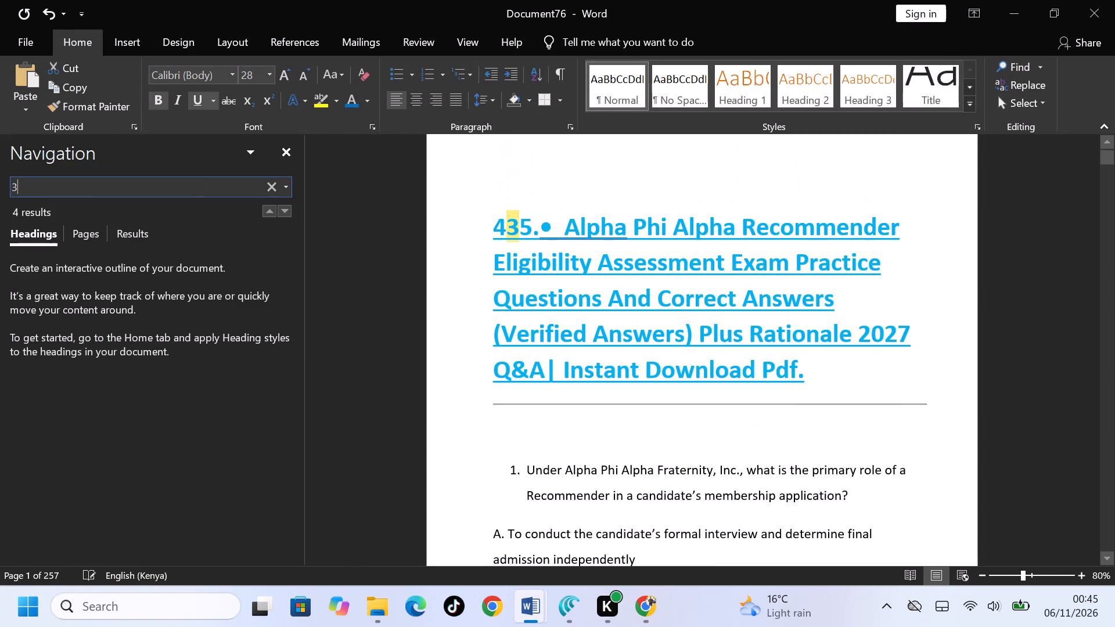
pyautogui.press('BackSpace')
pyautogui.press('4')
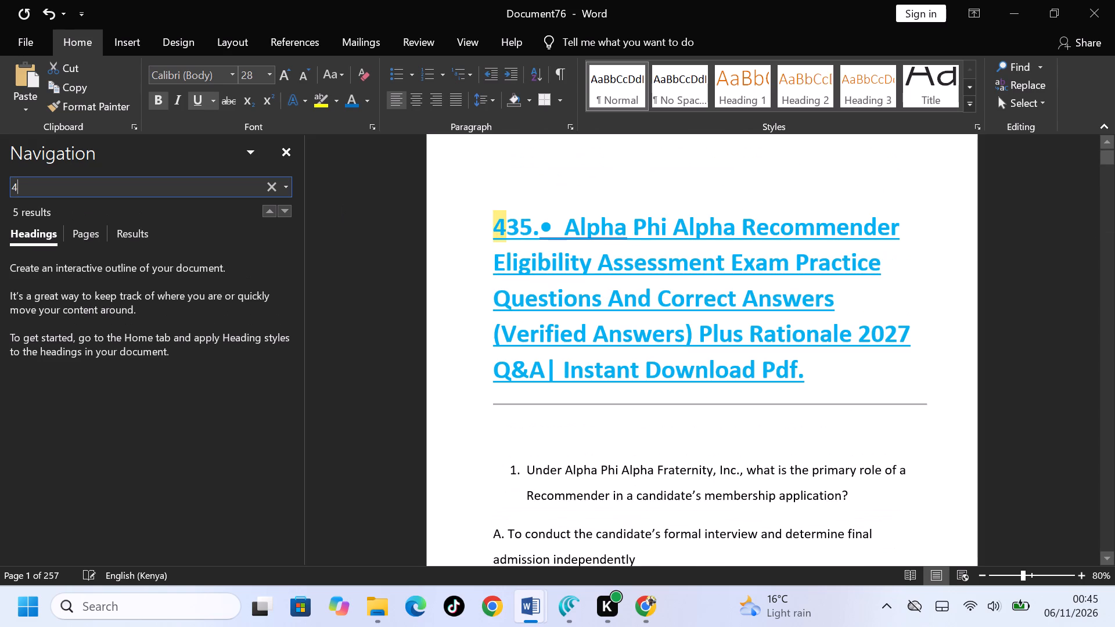
pyautogui.click(491, 217)
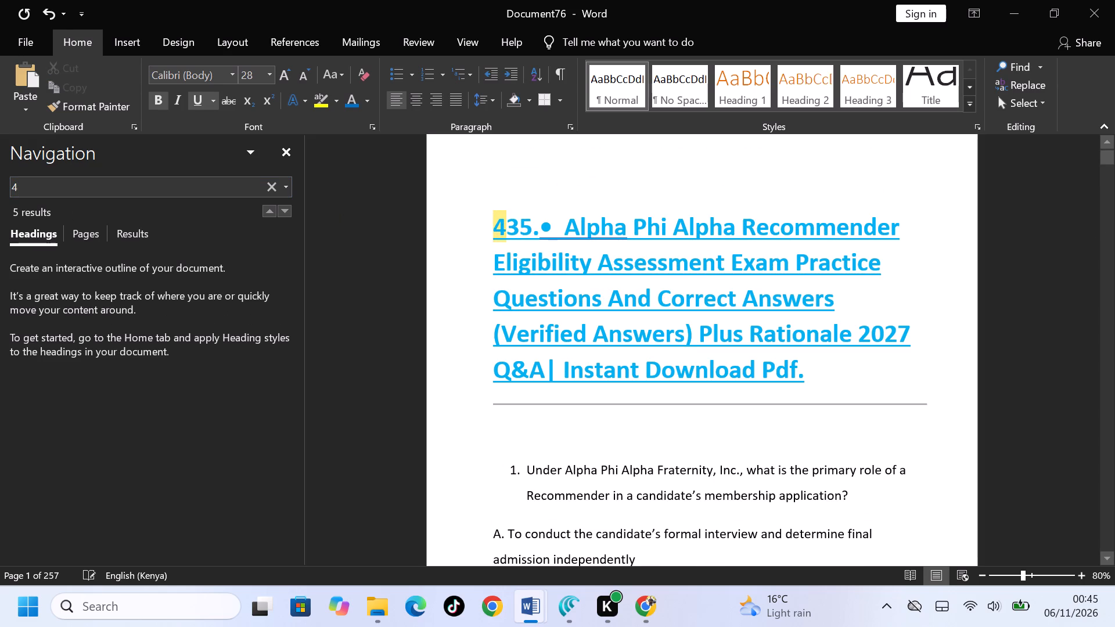
pyautogui.moveTo(491, 217); pyautogui.dragTo(541, 236)
pyautogui.hscroll(1, 491, 217)
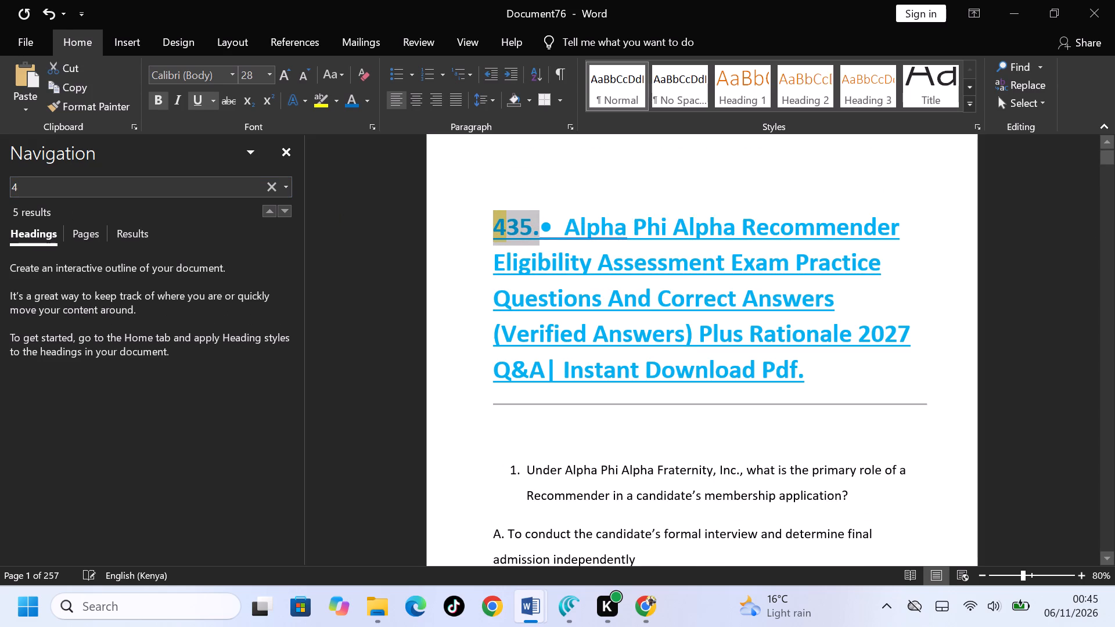
pyautogui.hotkey('ctrl', 'x')
# Save the Recommender Eligibility exam as a PDF in New folder (2), appending 435. to the suggested file name.
pyautogui.hotkey('ctrl', 's')
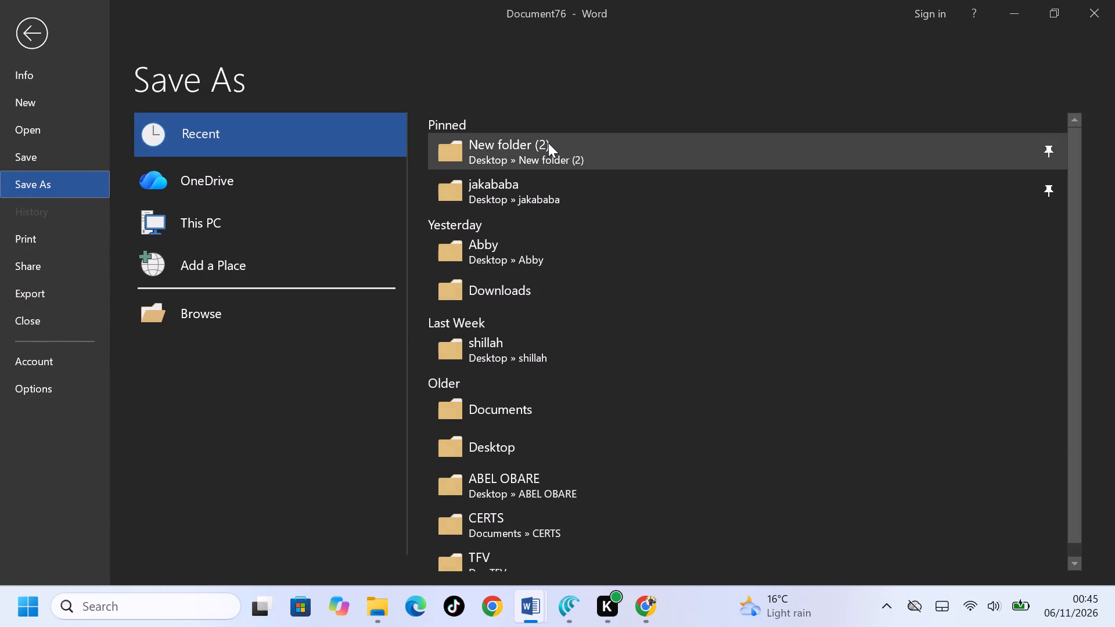
pyautogui.doubleClick(548, 143)
pyautogui.press('Right')
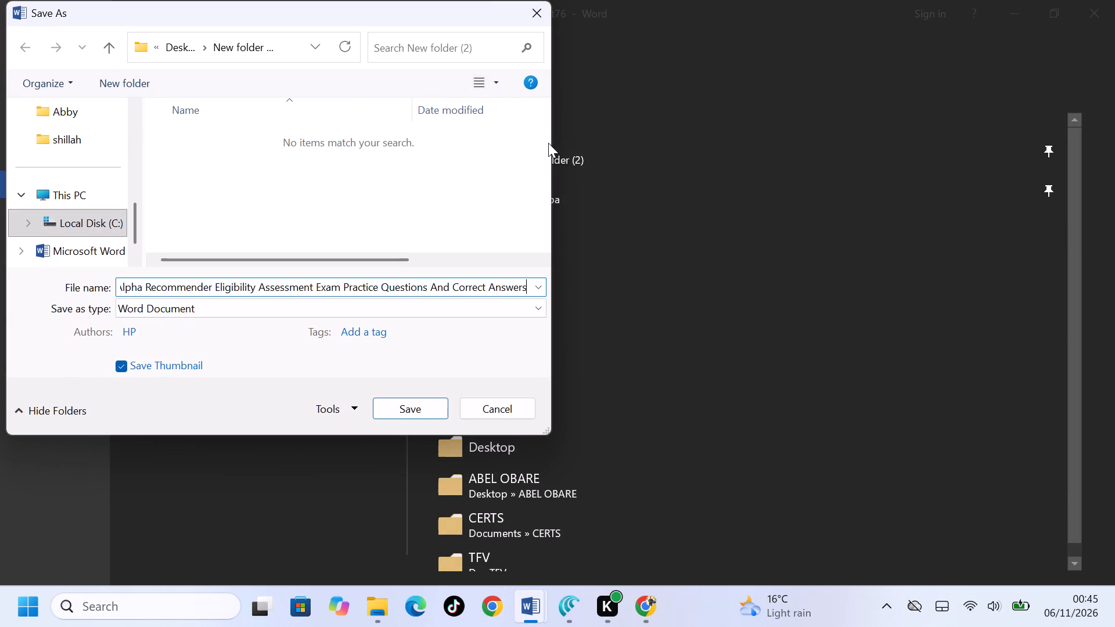
pyautogui.hotkey('ctrl', 'v')
pyautogui.click(512, 304)
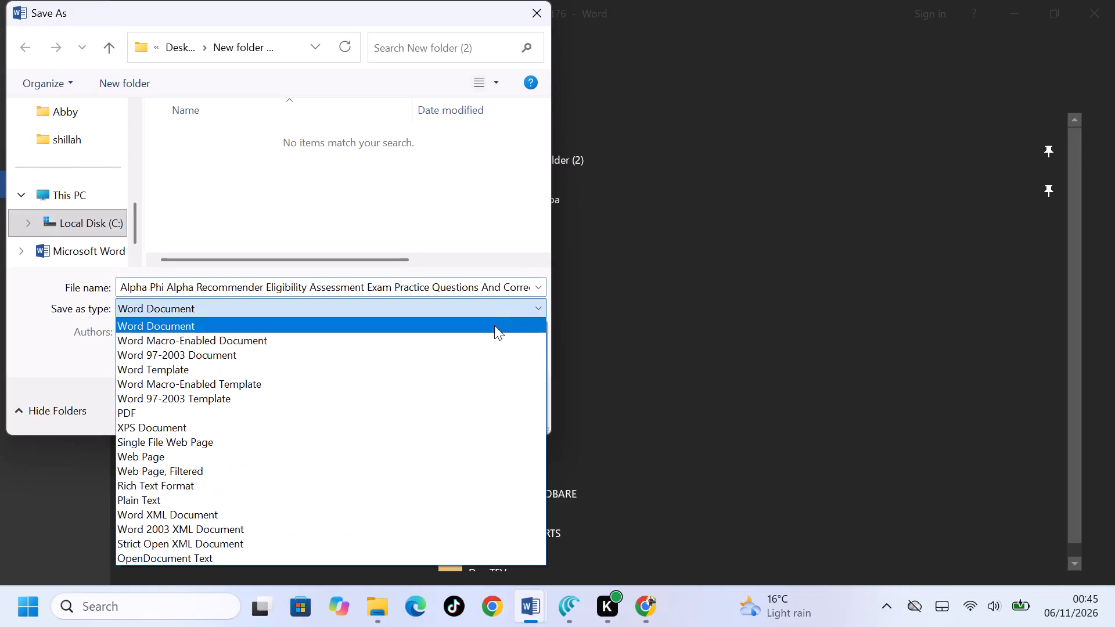
pyautogui.click(407, 412)
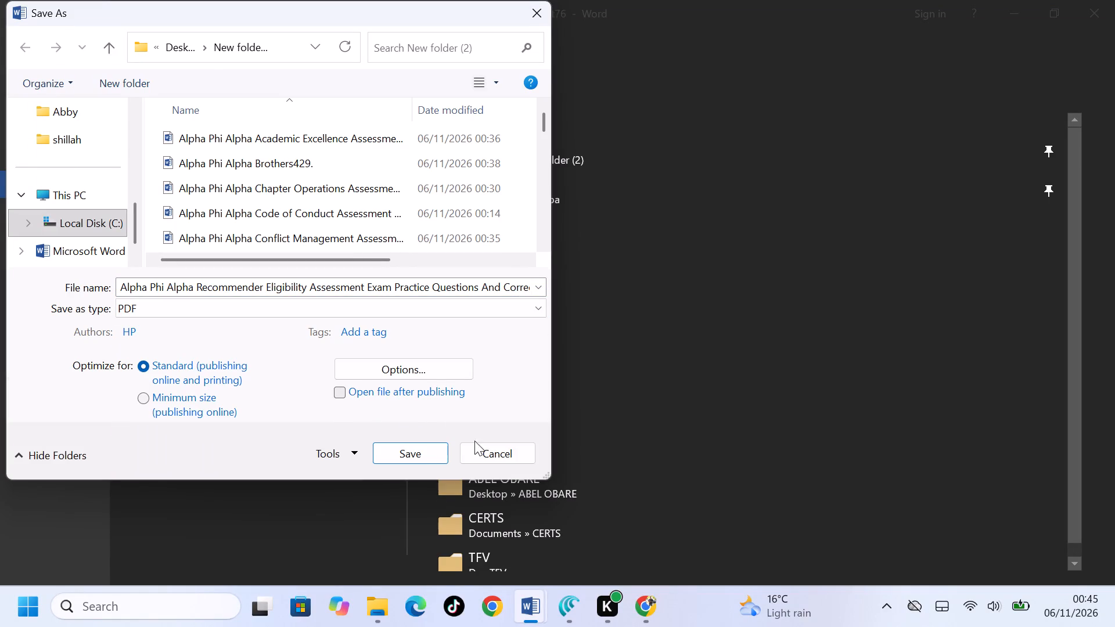
pyautogui.click(422, 453)
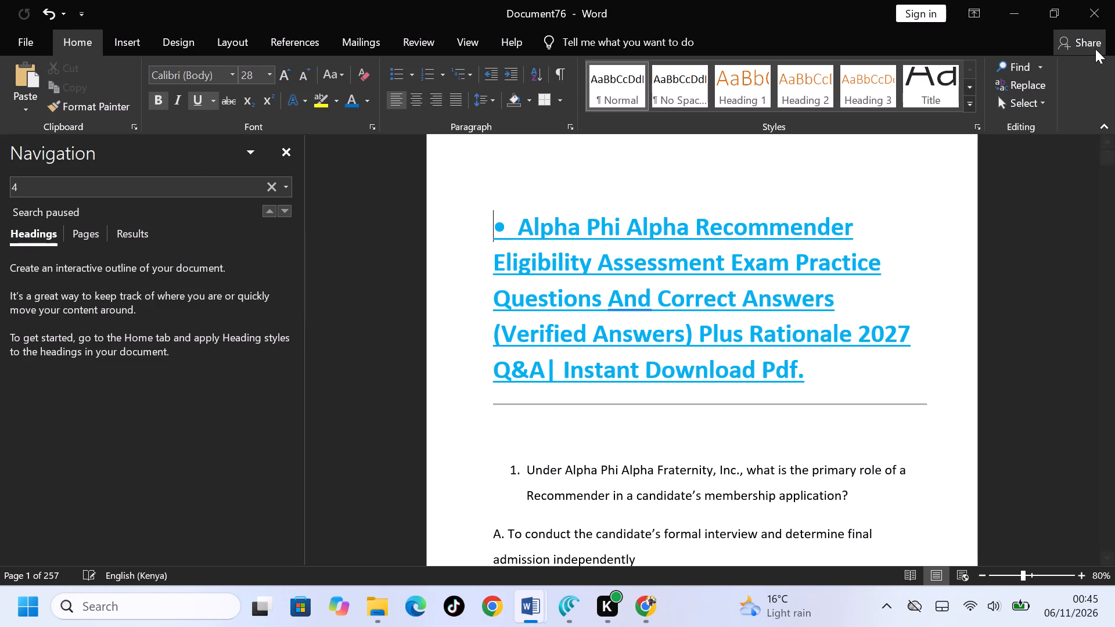
# Close the new document holding the 435 Recommender Eligibility exam without saving its changes.
pyautogui.click(1108, 2)
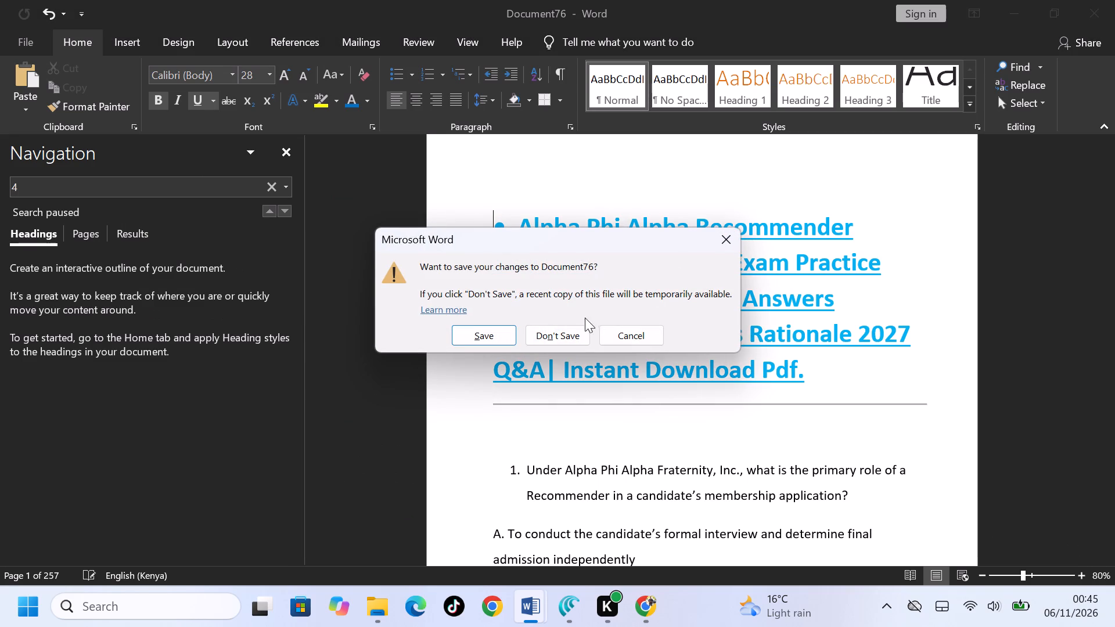
pyautogui.click(570, 331)
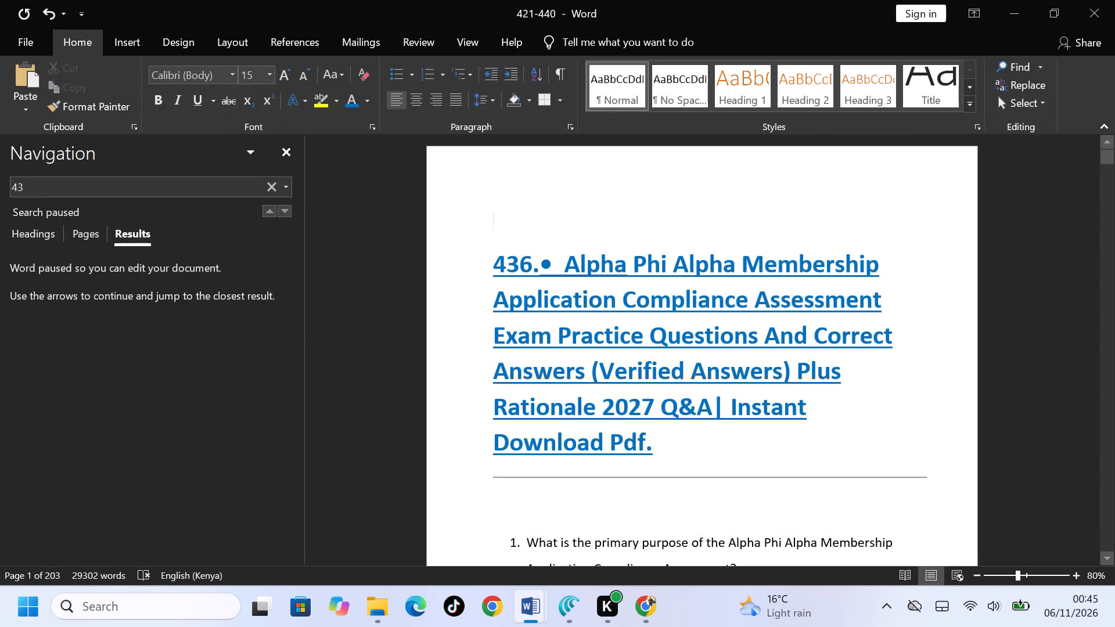
# Delete the empty line above the 436 Membership Application Compliance exam title in the 421-440 compilation.
pyautogui.press('BackSpace')
pyautogui.press('BackSpace')
pyautogui.press('Delete')
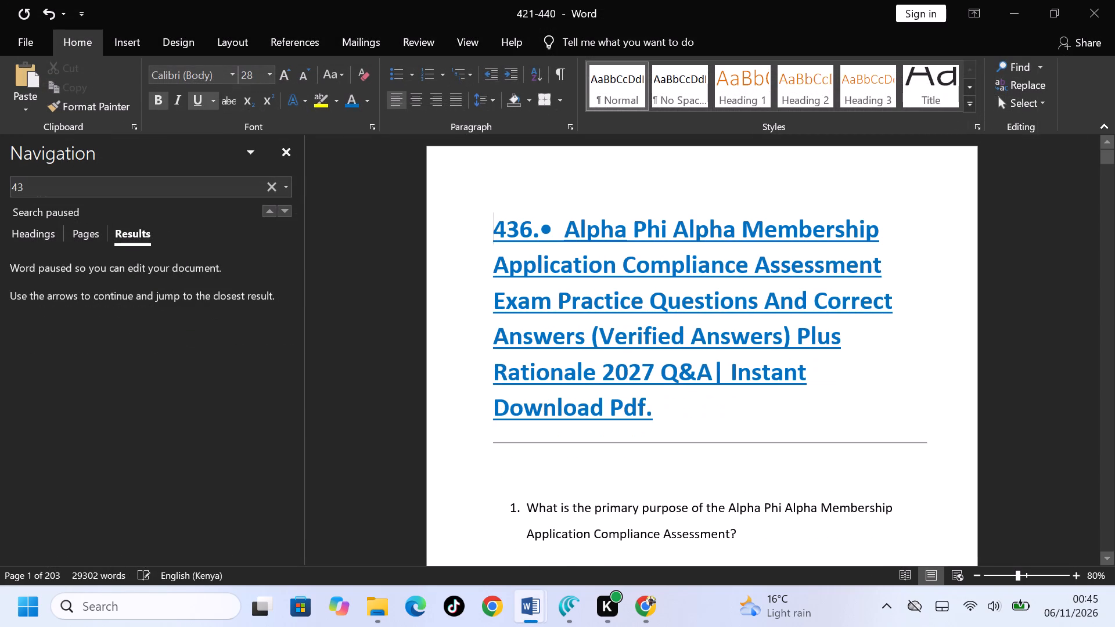
# Cut the whole 436 Membership Application Compliance exam, up to the 437 title, from the 421-440 compilation and paste it into a new document.
pyautogui.click(285, 211)
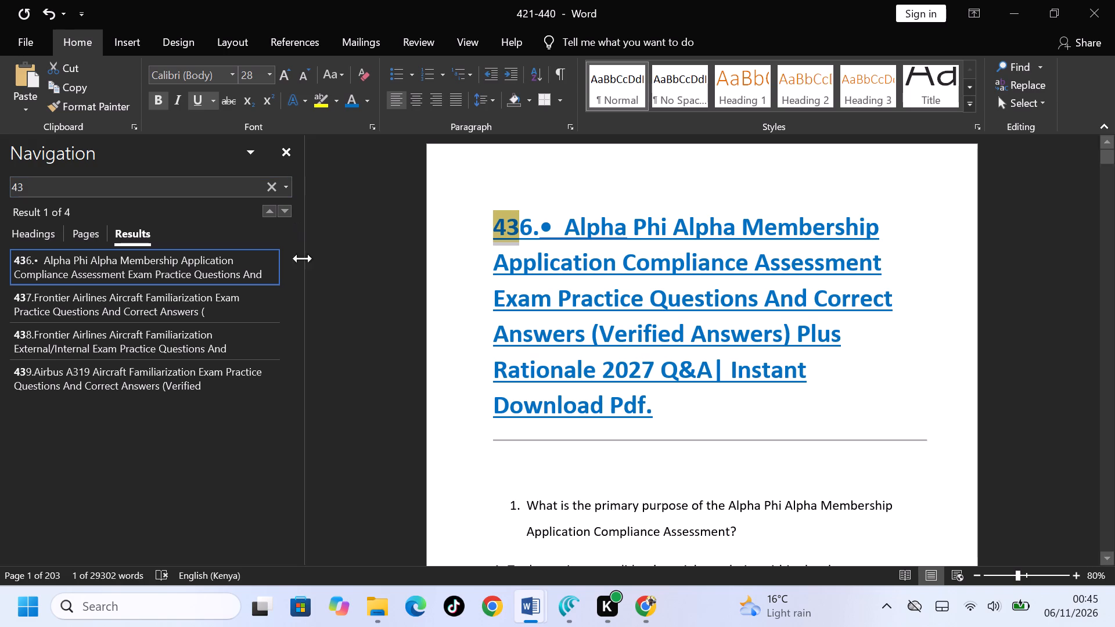
pyautogui.click(222, 303)
pyautogui.scroll(1, 560, 334)
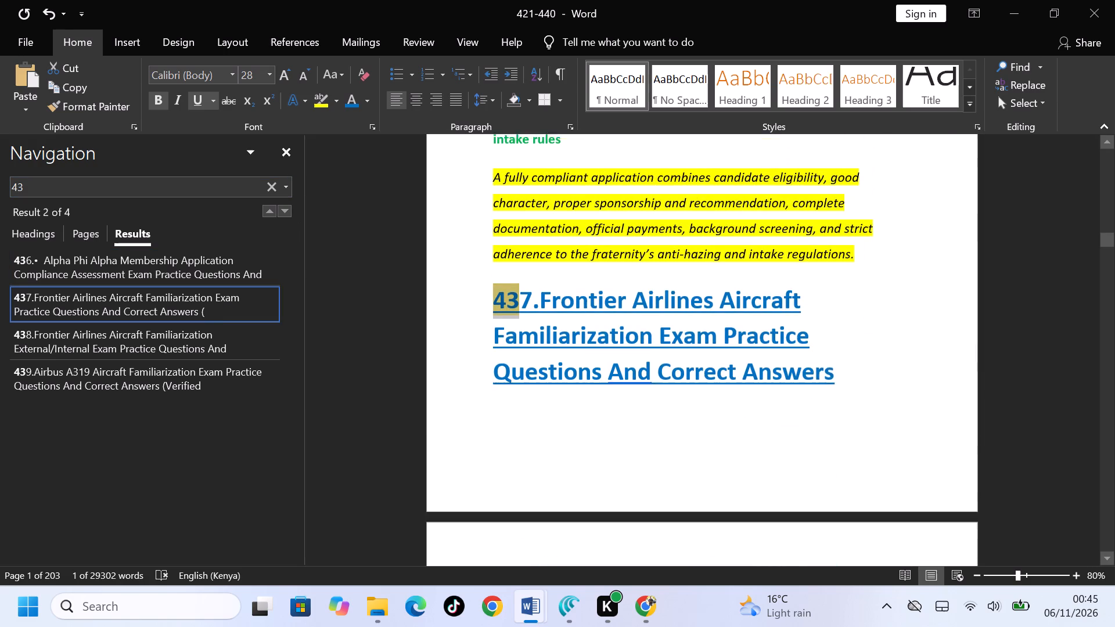
pyautogui.click(887, 268)
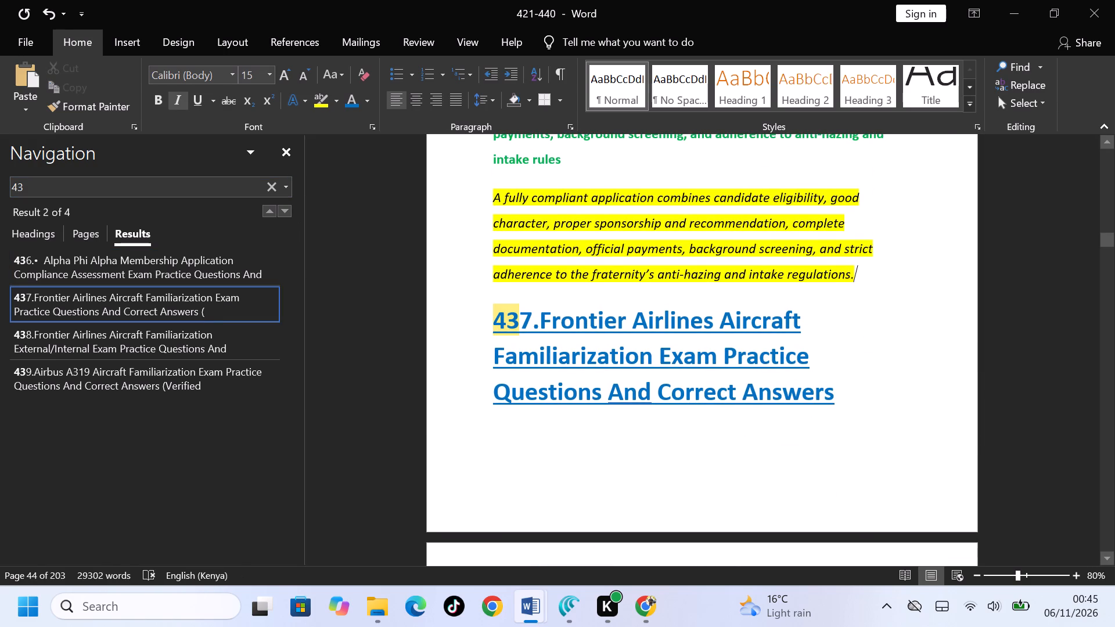
pyautogui.moveTo(887, 268); pyautogui.dragTo(470, 0)
pyautogui.hscroll(-2, 887, 268)
pyautogui.hotkey('ctrl', 'x')
pyautogui.hotkey('ctrl', 'n')
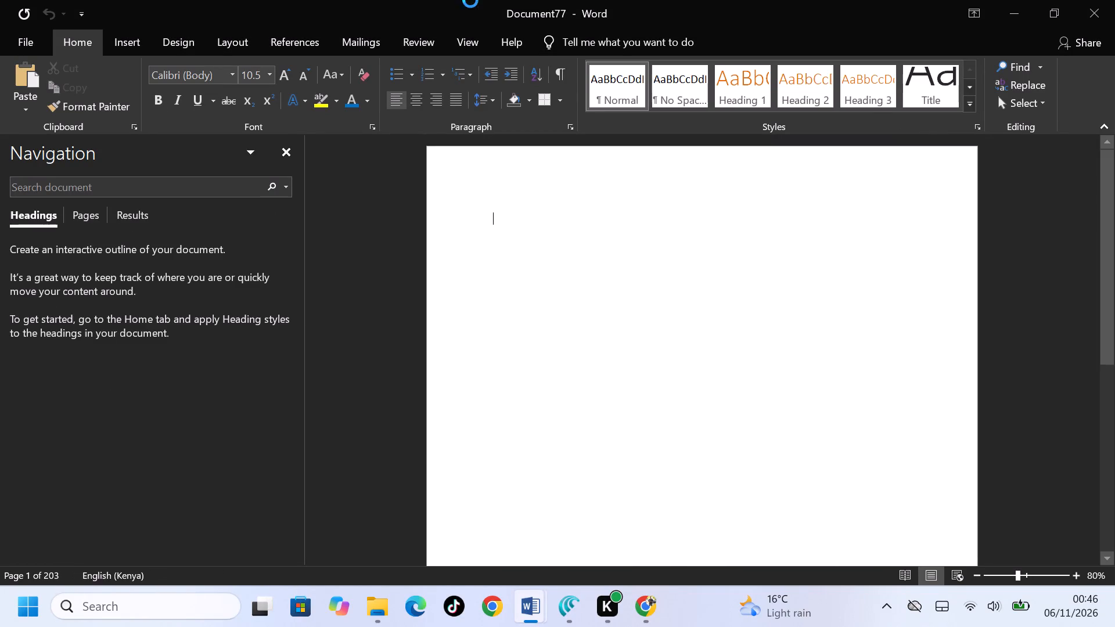
pyautogui.hotkey('ctrl', 'v')
# Find the exam title by searching for 4 and cut the number 436. from its beginning.
pyautogui.click(218, 184)
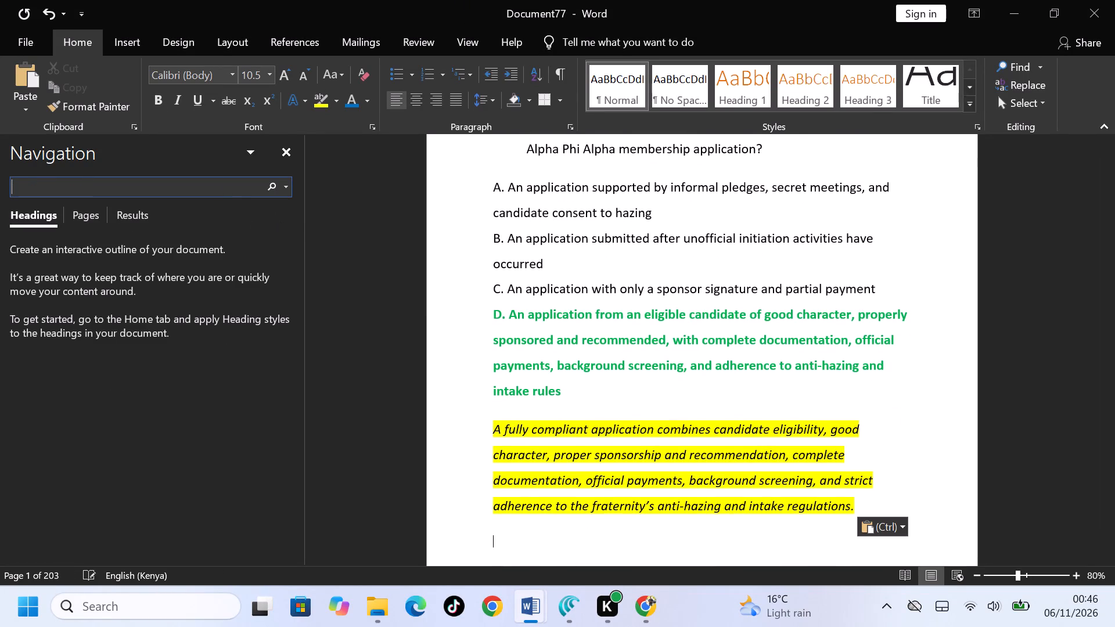
pyautogui.press('4')
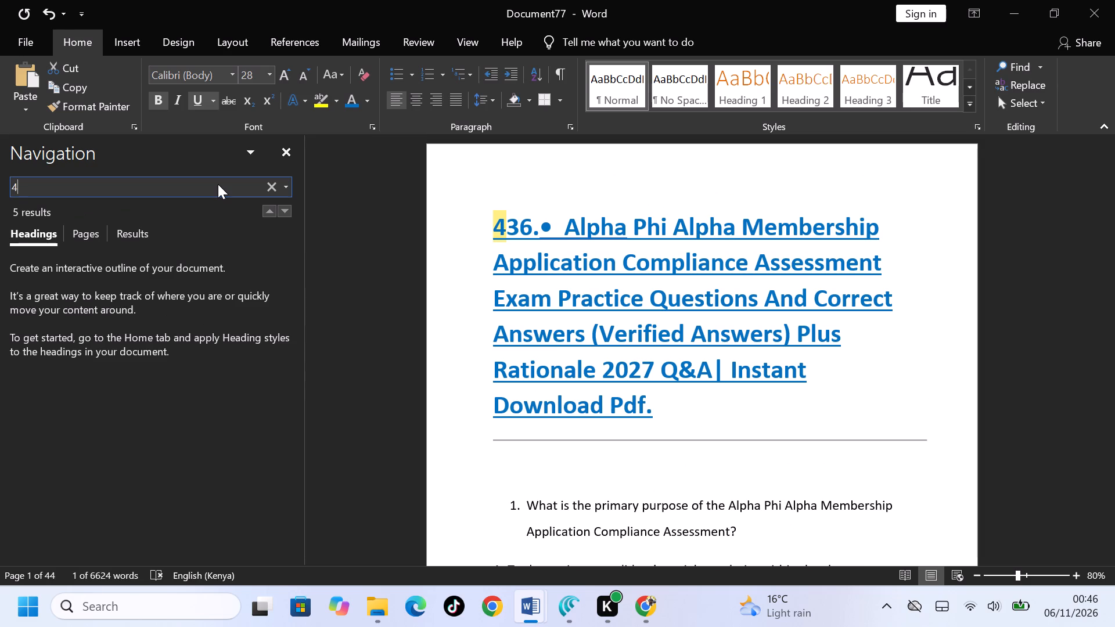
pyautogui.click(490, 232)
pyautogui.moveTo(490, 232); pyautogui.dragTo(528, 241)
pyautogui.hscroll(1, 500, 232)
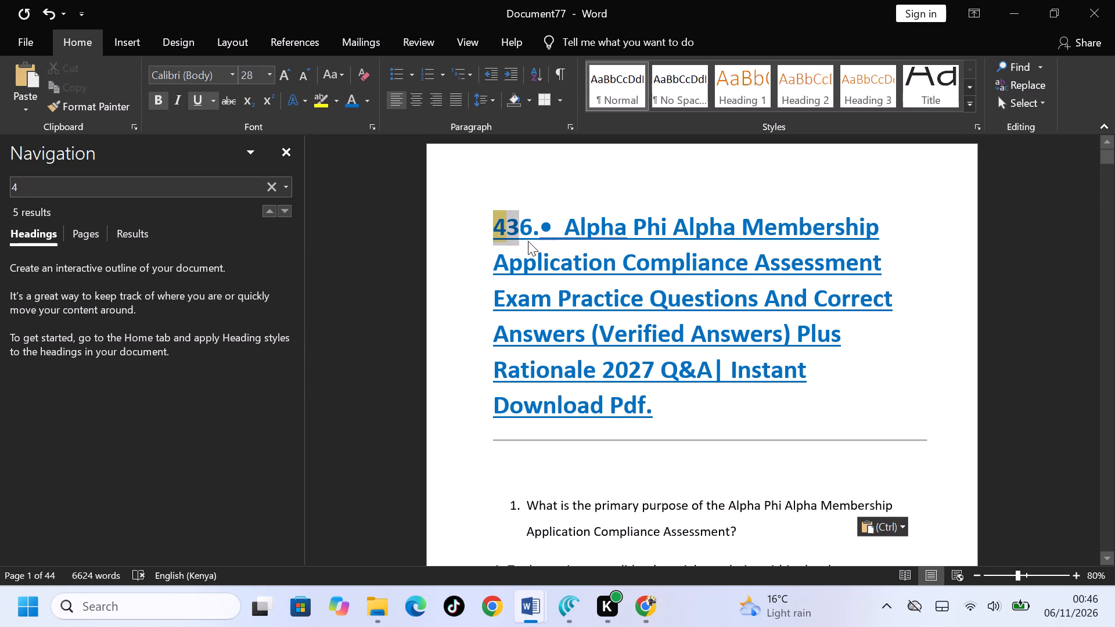
pyautogui.hscroll(1, 528, 241)
pyautogui.moveTo(528, 241); pyautogui.dragTo(546, 243)
pyautogui.click(476, 222)
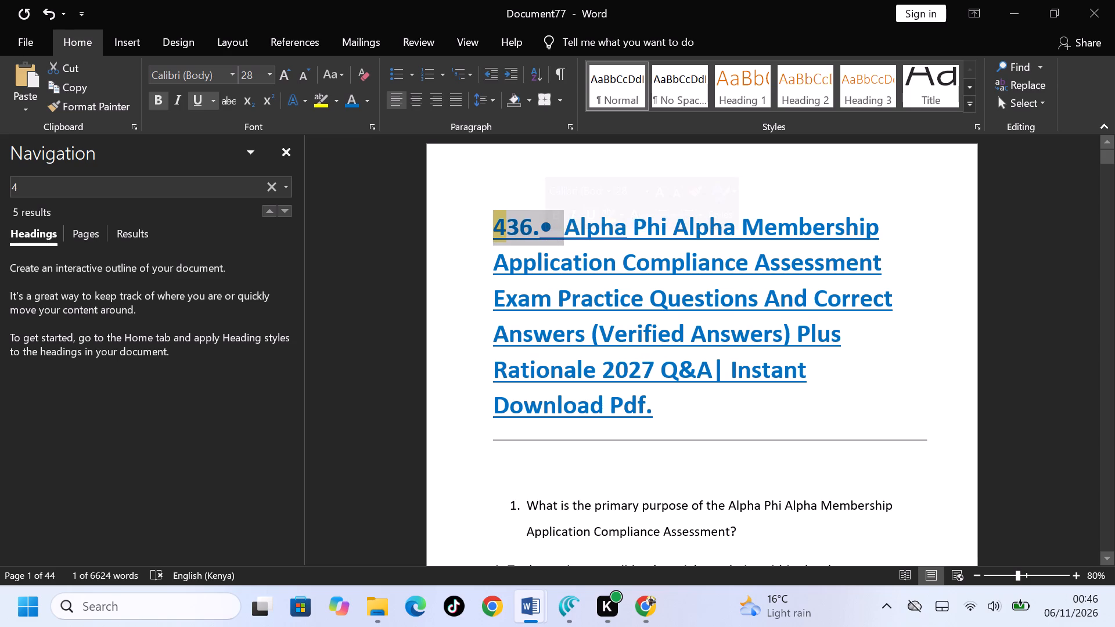
pyautogui.click(499, 228)
pyautogui.moveTo(492, 226); pyautogui.dragTo(522, 232)
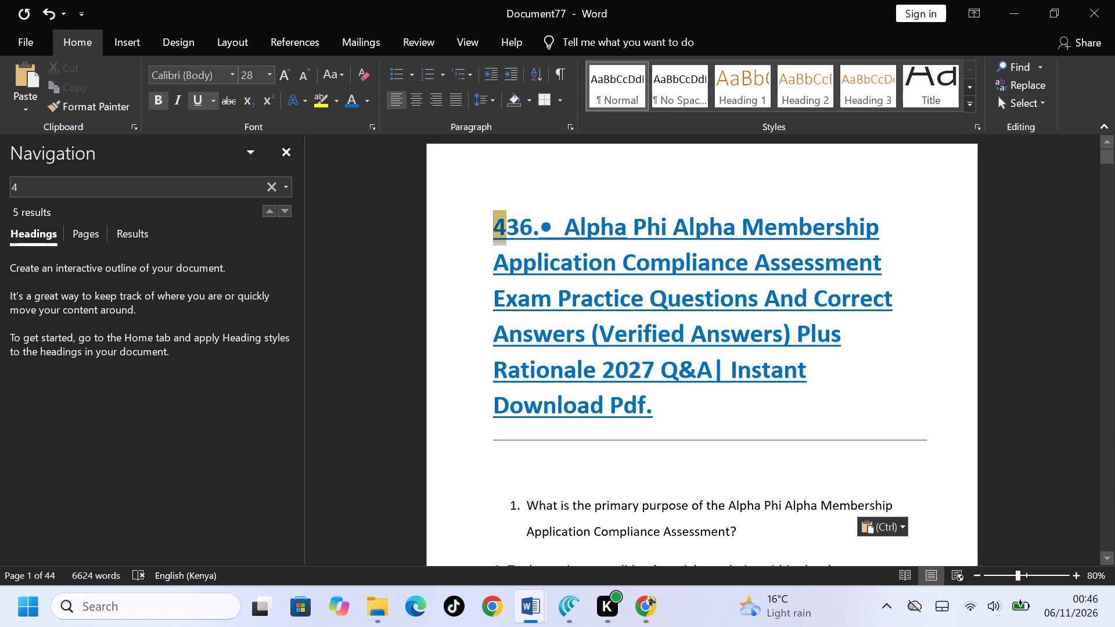
pyautogui.moveTo(522, 232); pyautogui.dragTo(539, 242)
pyautogui.hotkey('ctrl', 'x')
# Save the Membership Application Compliance exam as a PDF in New folder (2), appending 436. to the suggested file name.
pyautogui.hotkey('ctrl', 's')
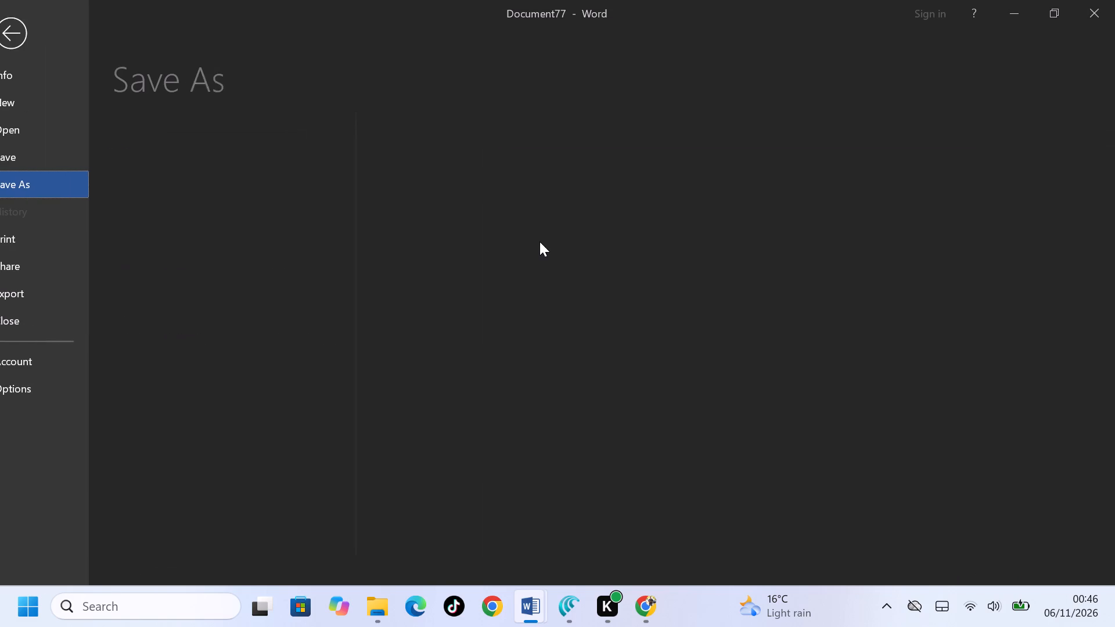
pyautogui.tripleClick(517, 158)
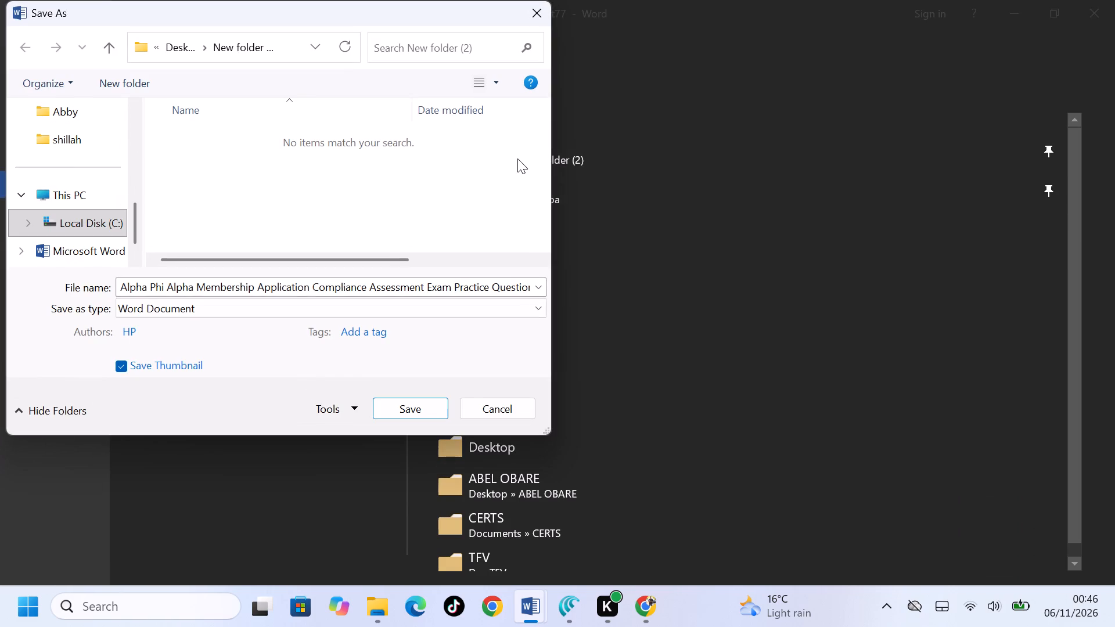
pyautogui.press('Right')
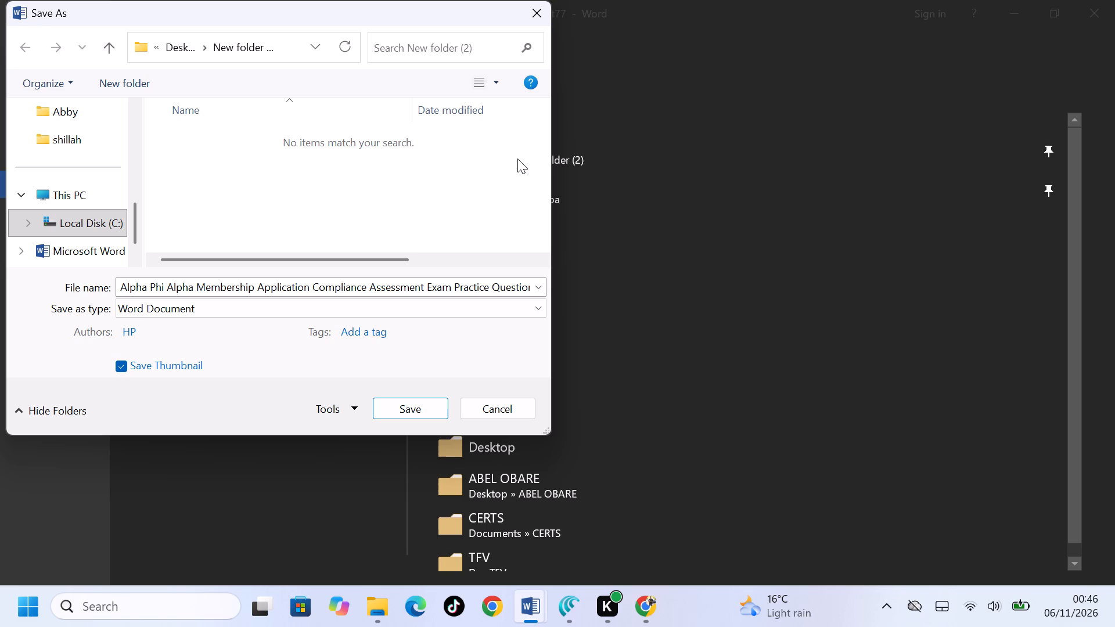
pyautogui.hotkey('ctrl', 'v')
pyautogui.click(485, 284)
pyautogui.press('Right')
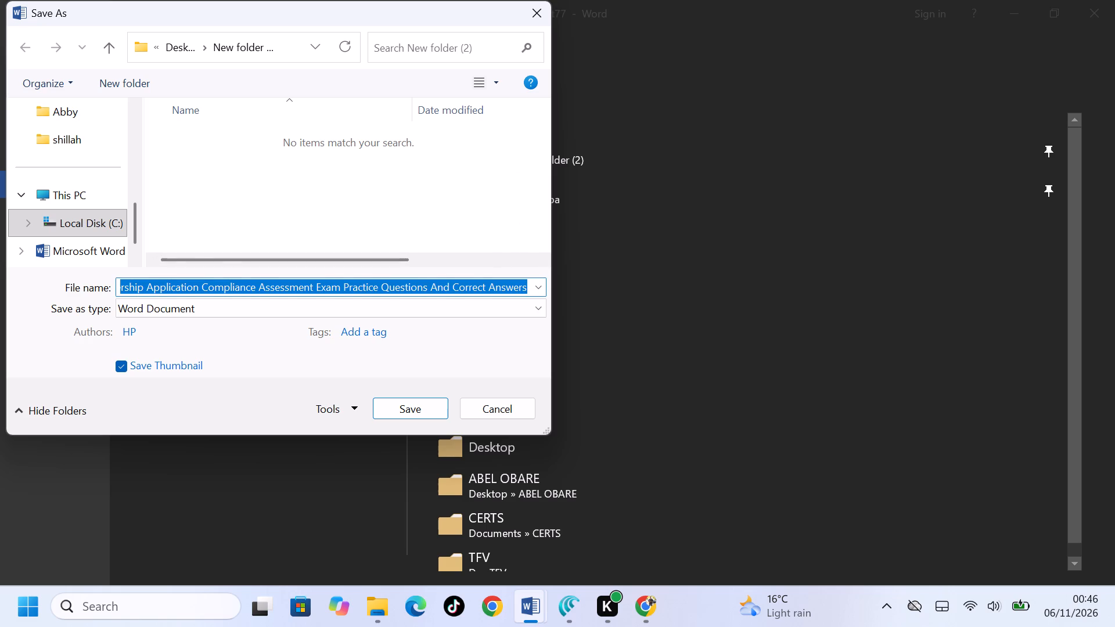
pyautogui.hotkey('ctrl', 'v')
pyautogui.click(461, 317)
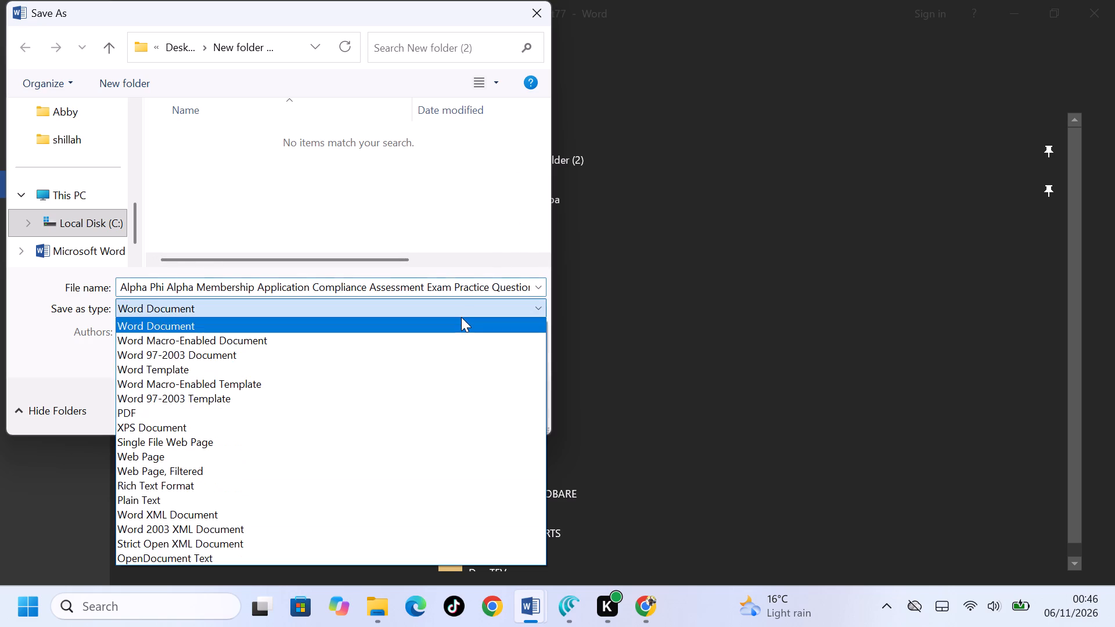
pyautogui.click(402, 415)
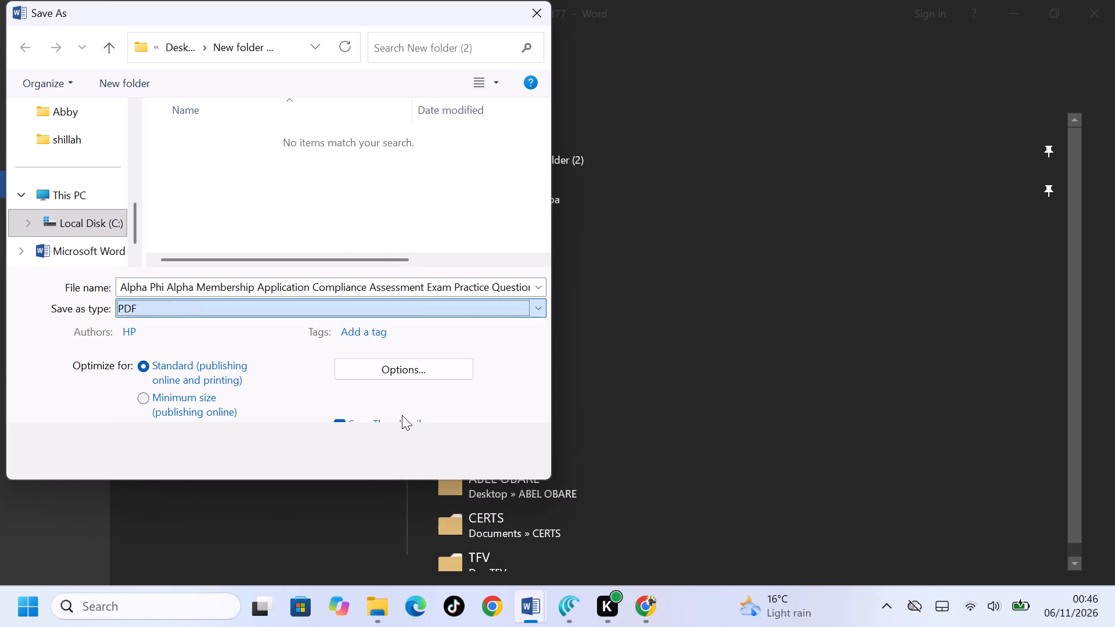
pyautogui.click(408, 452)
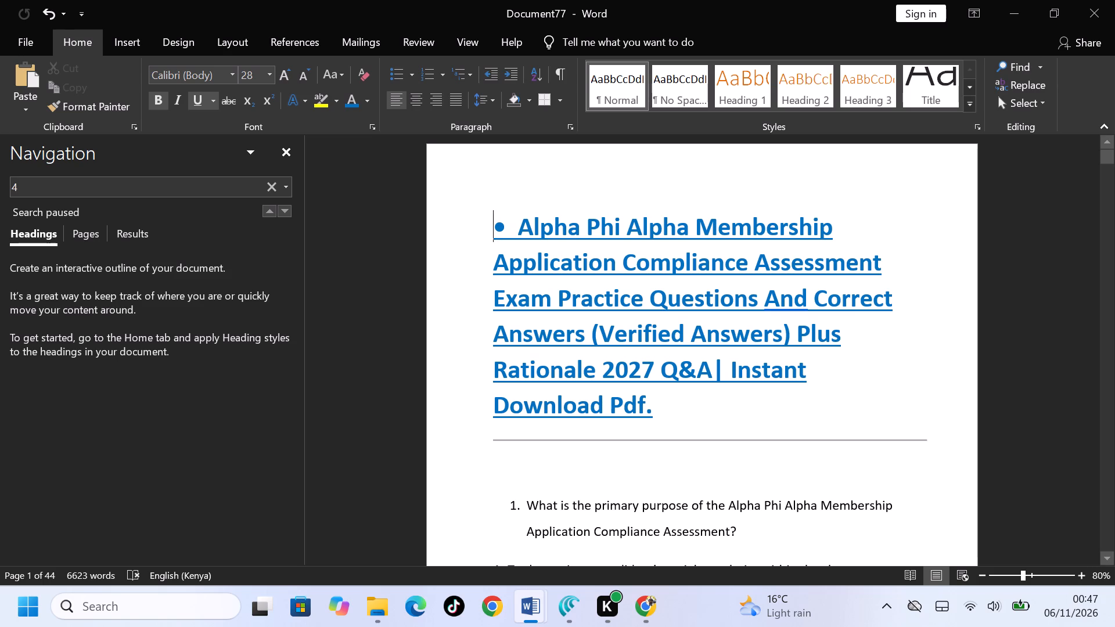
# Close the new document holding the 436 Membership Application Compliance exam without saving its changes.
pyautogui.click(1114, 0)
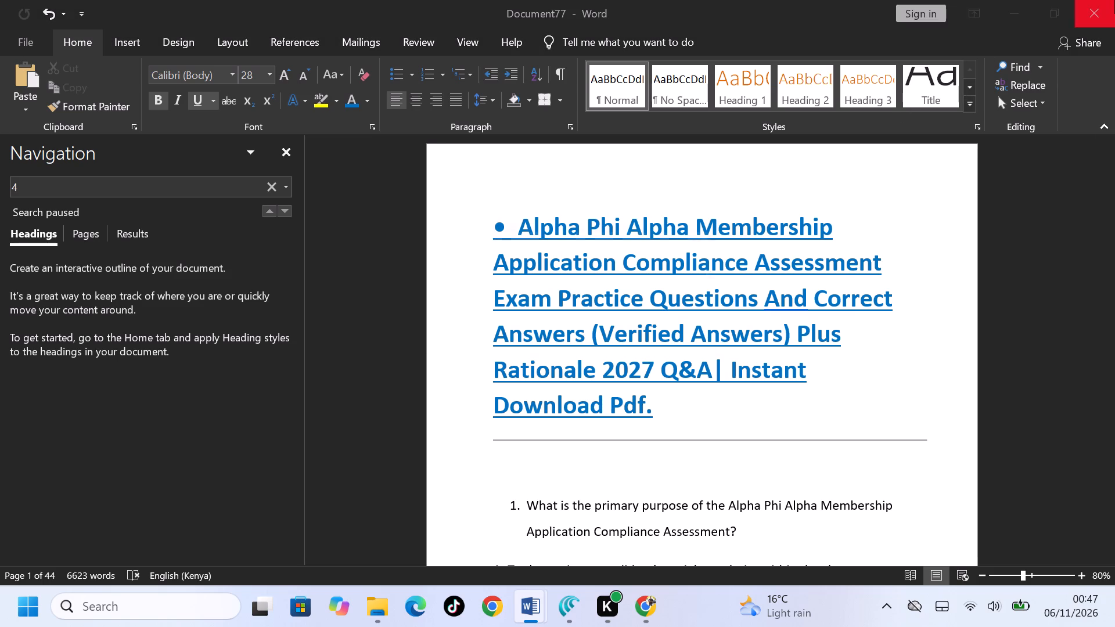
pyautogui.click(552, 338)
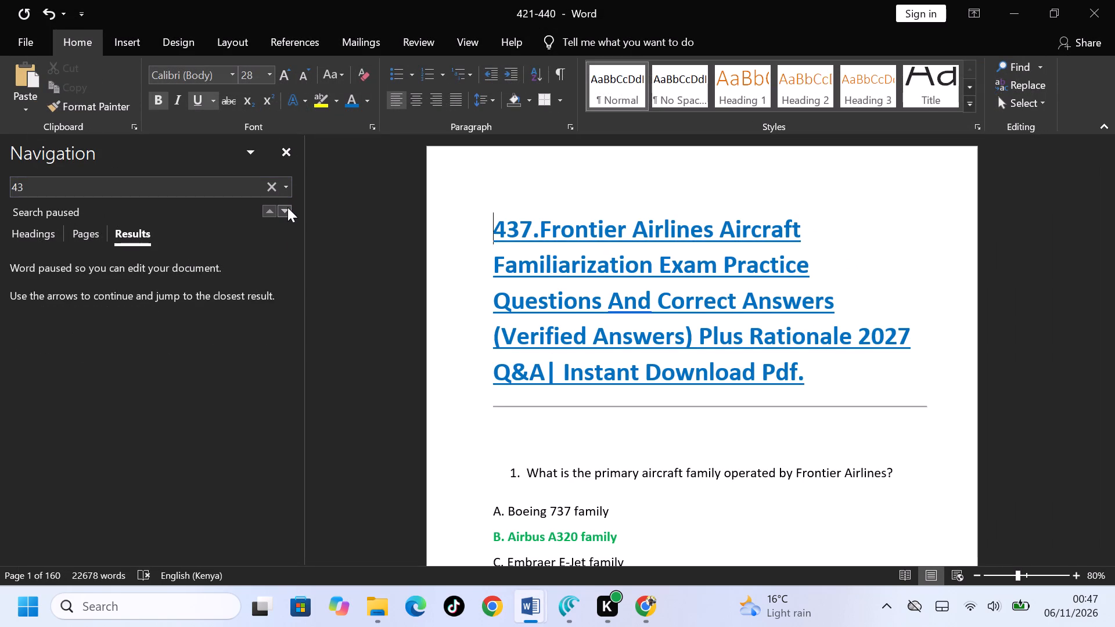
# Cut the whole 437 Frontier Airlines Aircraft Familiarization exam, up to the 438 title, from the 421-440 compilation and paste it into a new document.
pyautogui.click(287, 207)
pyautogui.click(287, 207)
pyautogui.scroll(1, 513, 284)
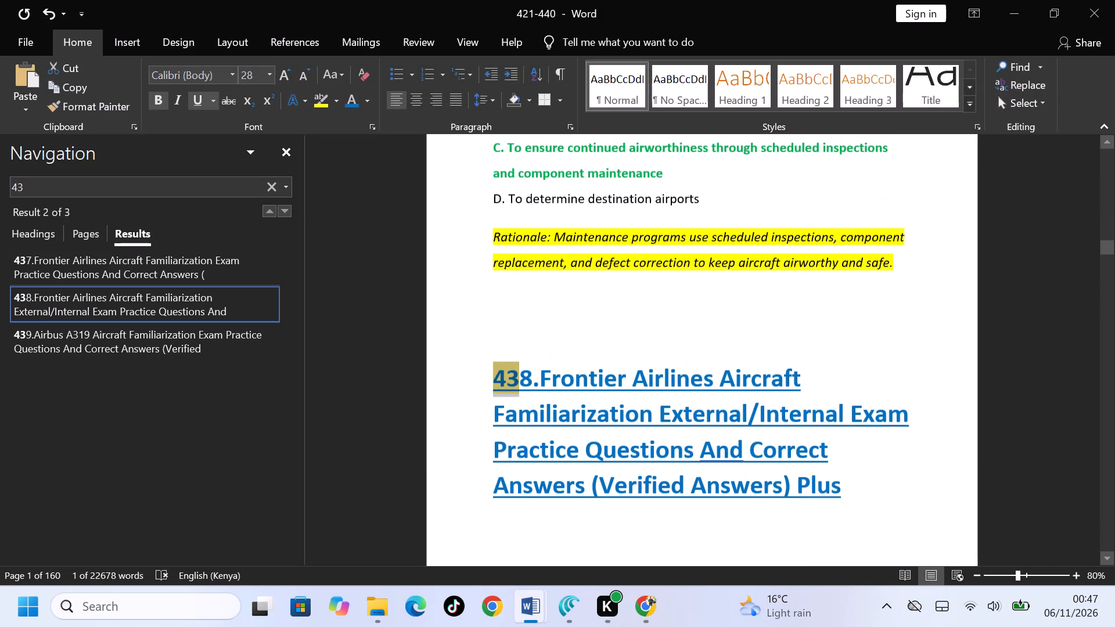
pyautogui.click(939, 268)
pyautogui.click(939, 268)
pyautogui.hscroll(-1, 926, 266)
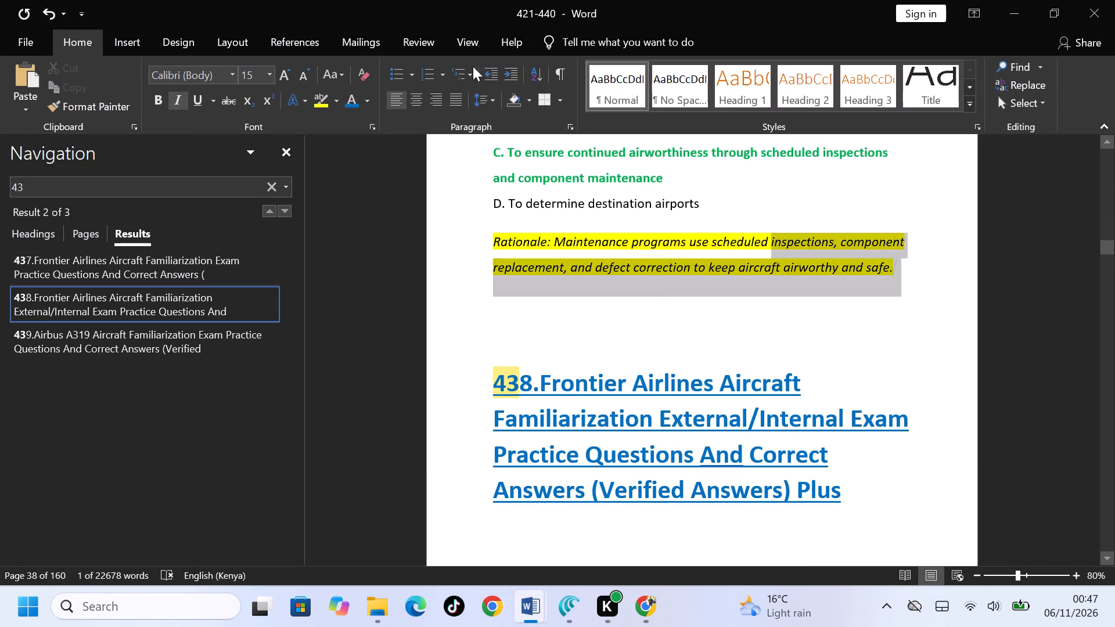
pyautogui.hscroll(-1, 473, 66)
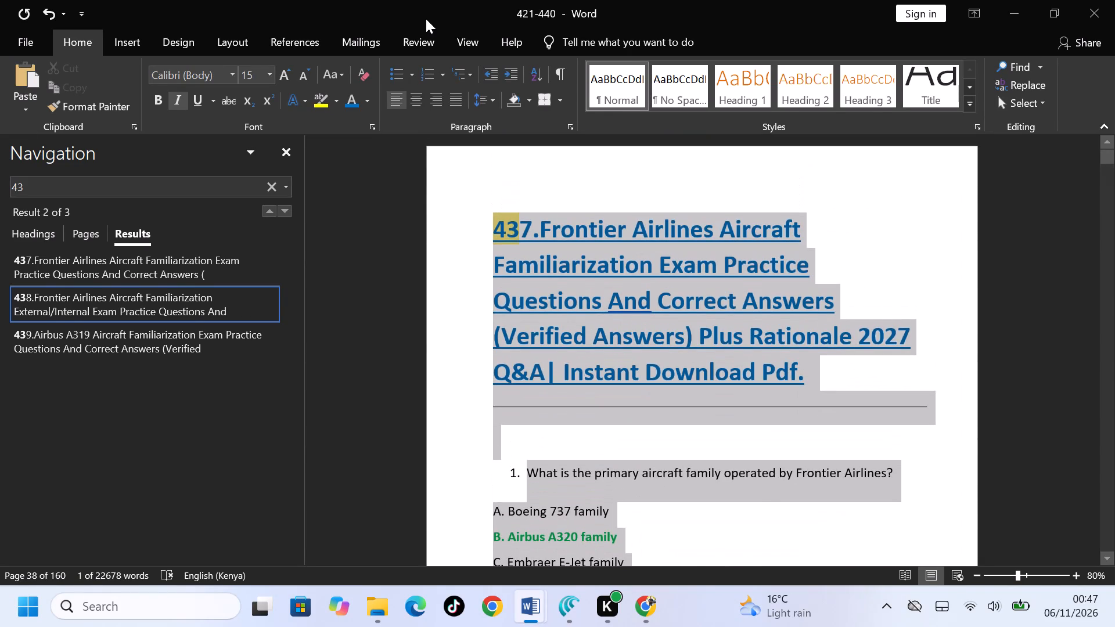
pyautogui.hotkey('ctrl', 'x')
pyautogui.hotkey('ctrl', 'n')
pyautogui.hotkey('ctrl', 'v')
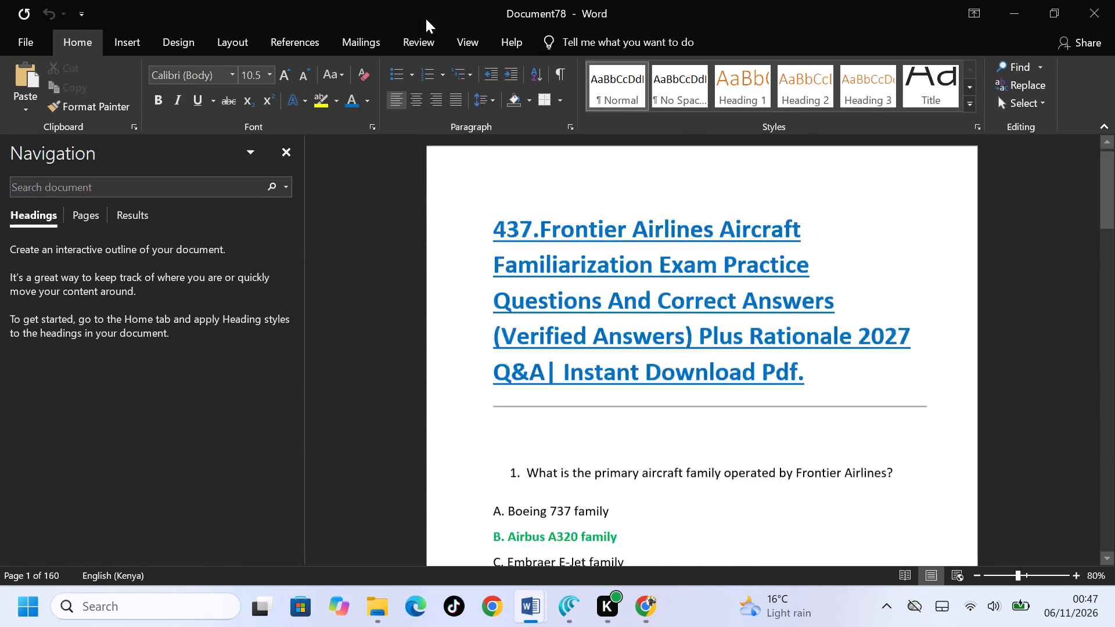
# Find the exam title by searching for 4 and cut the number 437. from its beginning.
pyautogui.click(225, 184)
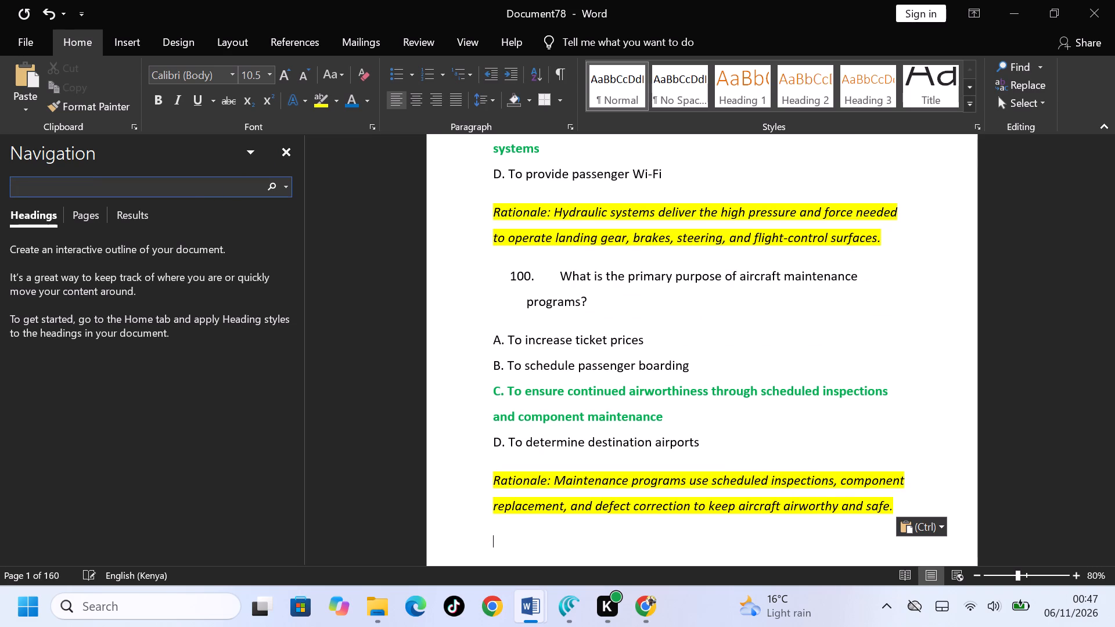
pyautogui.press('4')
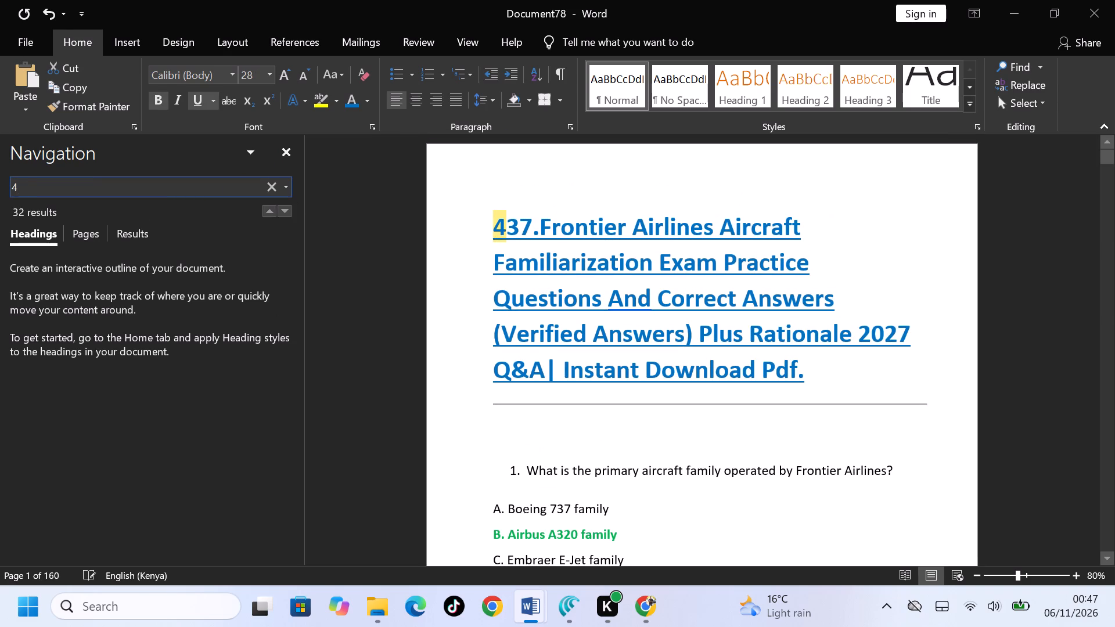
pyautogui.click(498, 219)
pyautogui.moveTo(498, 219); pyautogui.dragTo(545, 207)
pyautogui.hscroll(2, 498, 219)
pyautogui.hscroll(1, 546, 235)
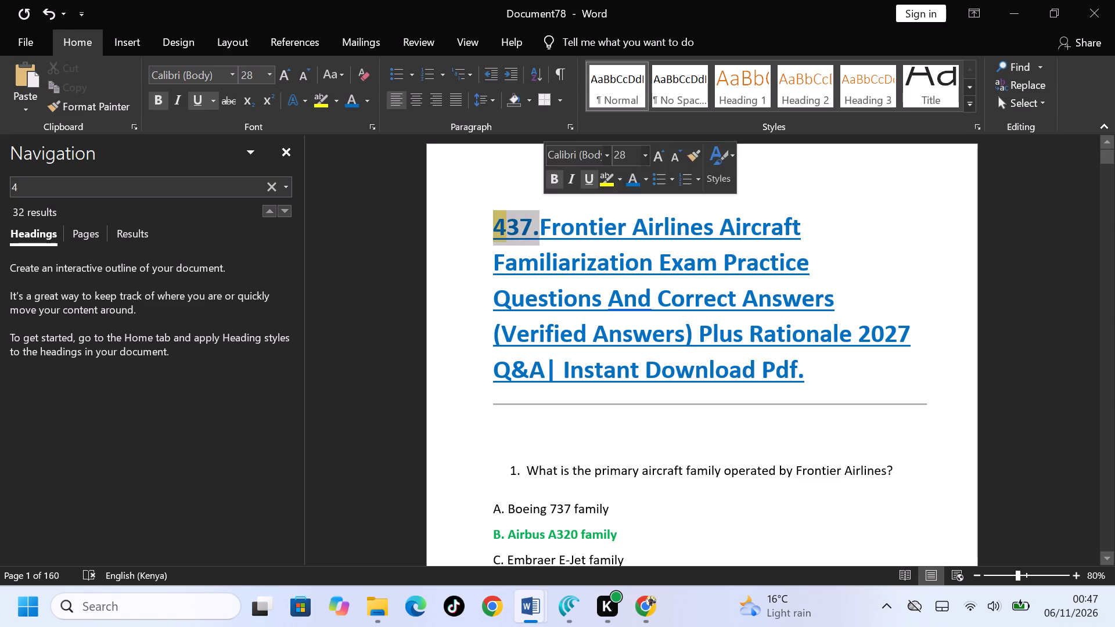
pyautogui.hotkey('ctrl', 'x')
# Save the Frontier Airlines Aircraft Familiarization exam as a PDF in New folder (2), appending 437. to the suggested file name.
pyautogui.hotkey('ctrl', 's')
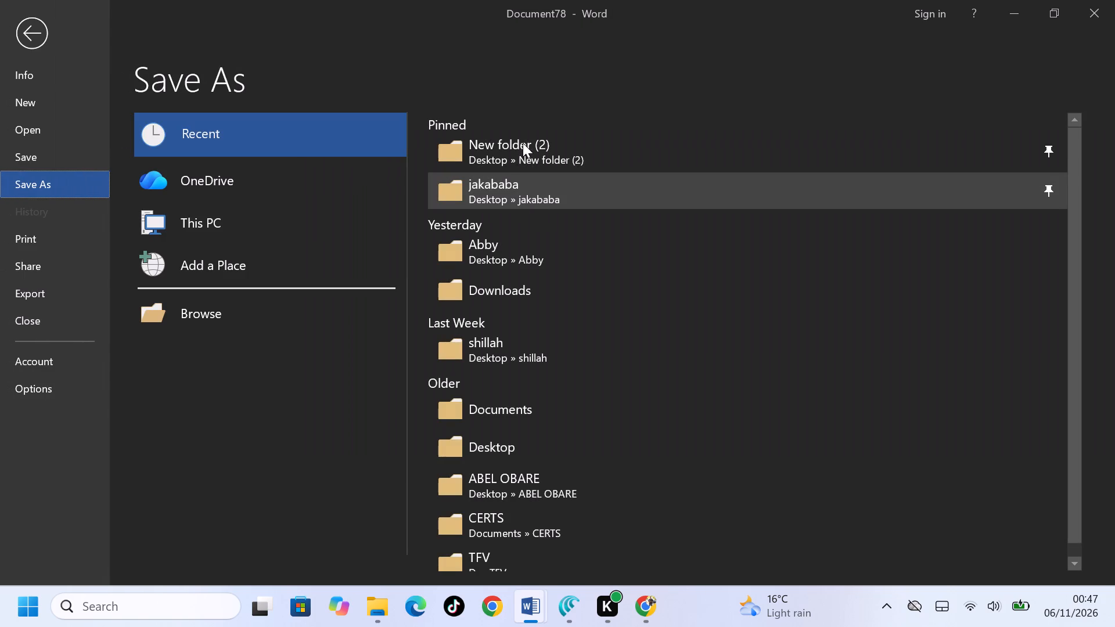
pyautogui.doubleClick(523, 143)
pyautogui.press('Right')
pyautogui.hotkey('ctrl', 'v')
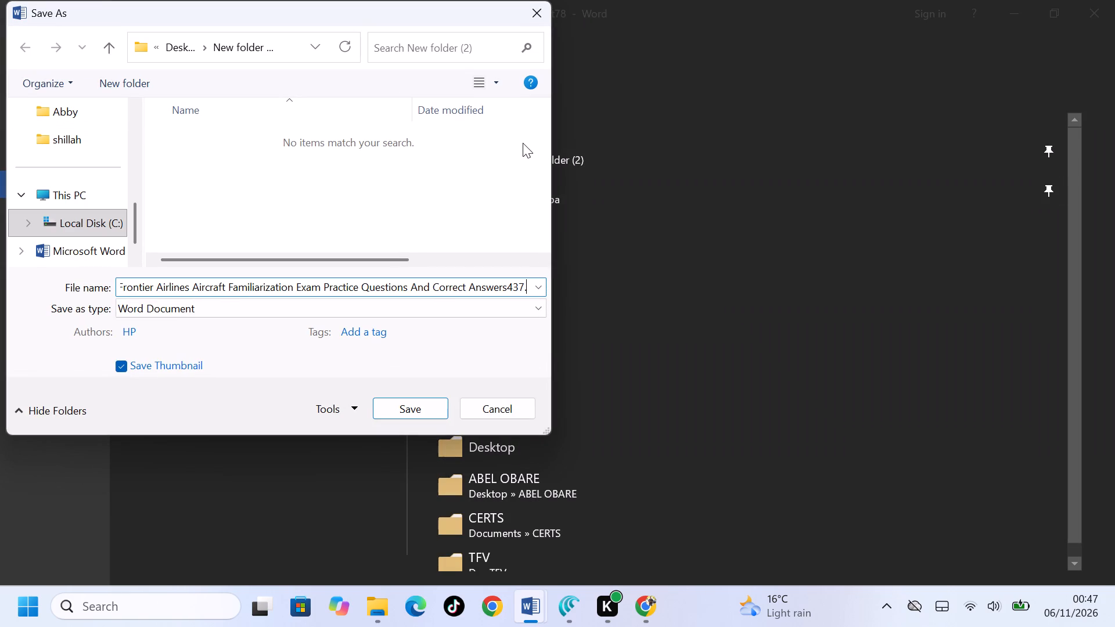
pyautogui.click(427, 320)
pyautogui.click(445, 317)
pyautogui.click(356, 417)
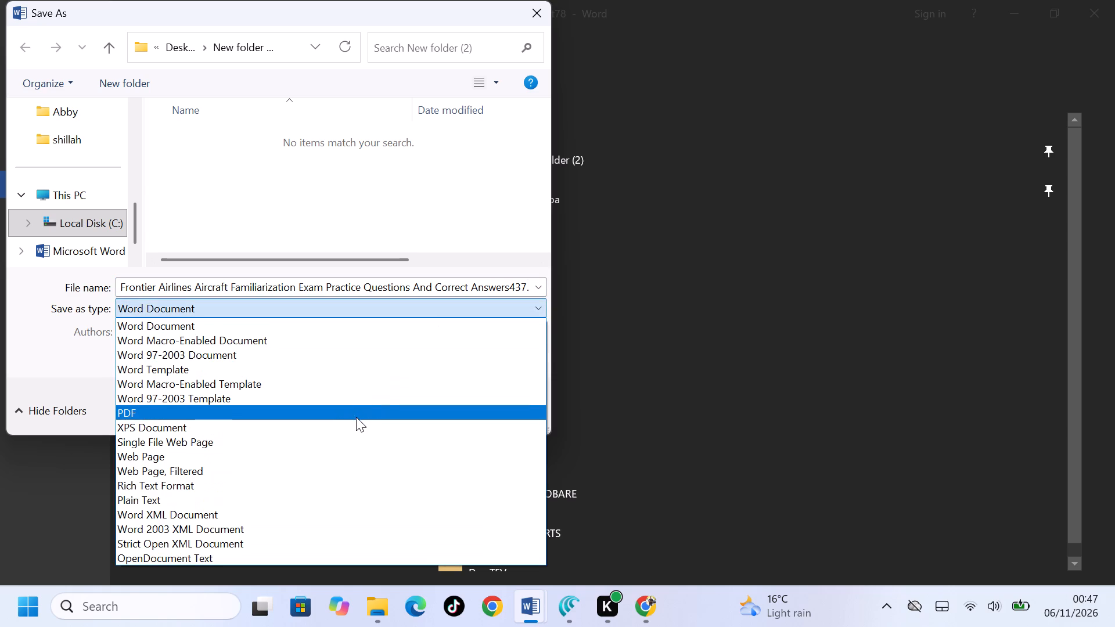
pyautogui.click(425, 448)
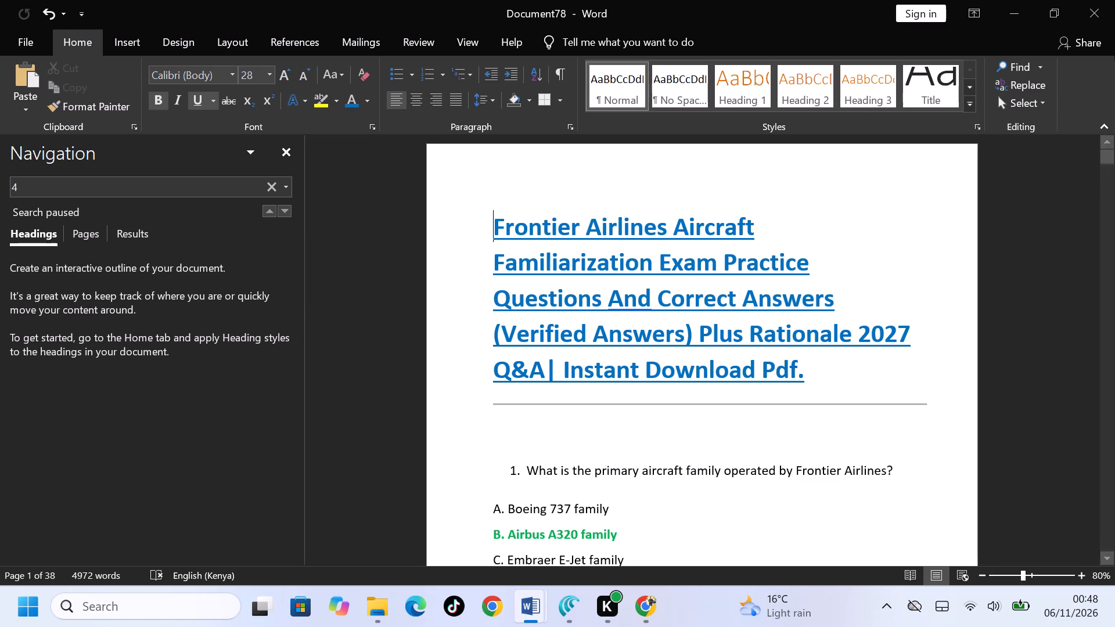
# Close the new document holding the 437 Frontier Airlines exam without saving its changes.
pyautogui.click(1111, 1)
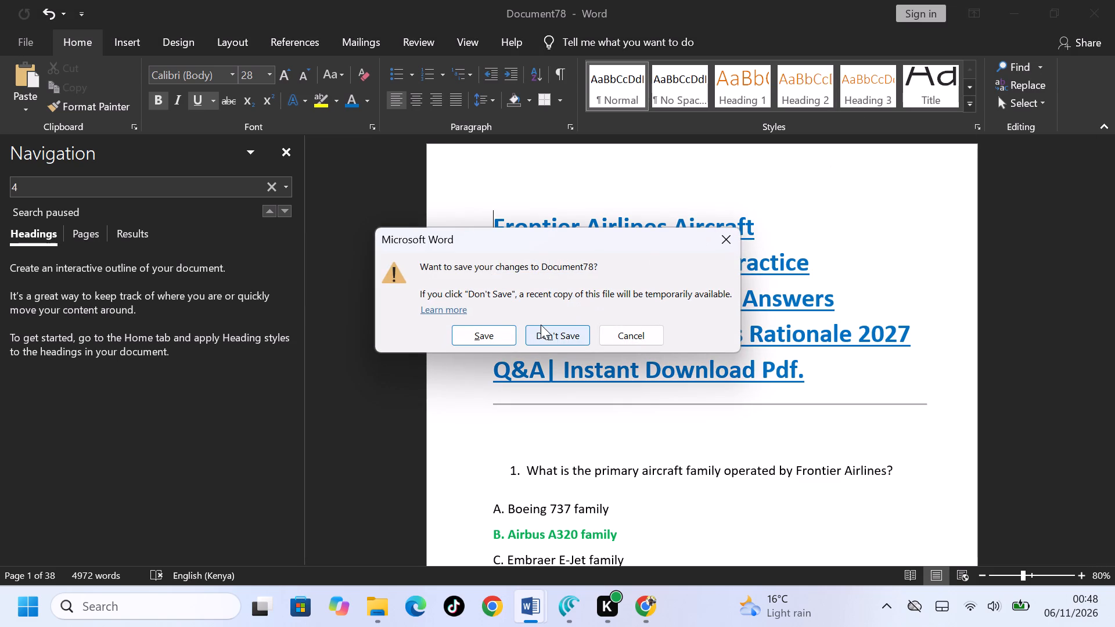
pyautogui.click(541, 325)
# Delete the empty lines above the 438 Frontier Airlines External/Internal exam title in the 421-440 compilation.
pyautogui.press('BackSpace')
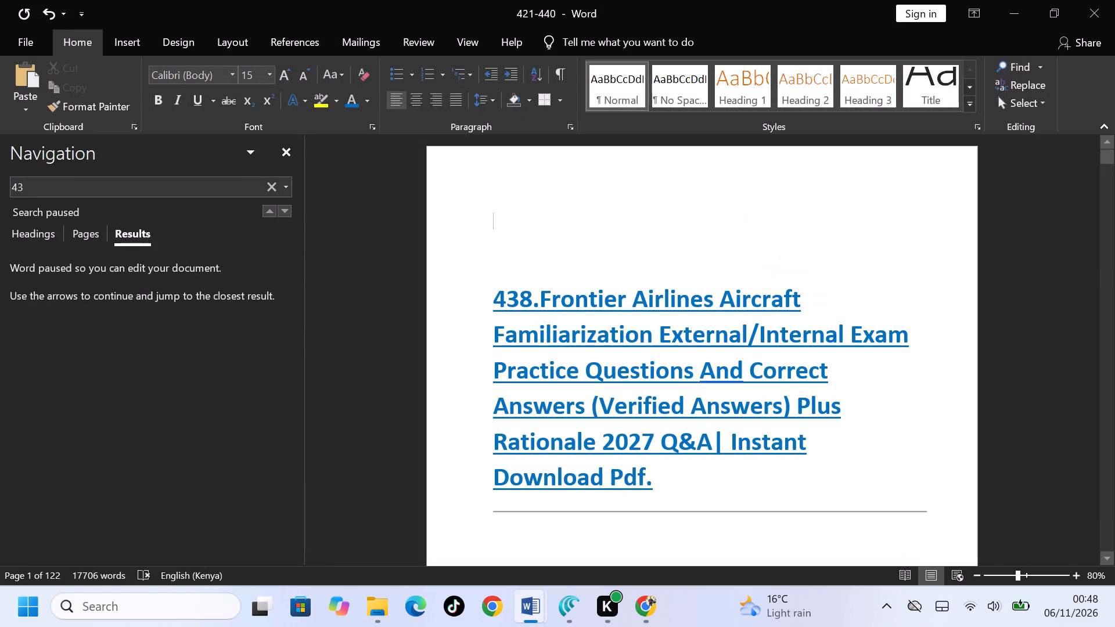
pyautogui.press('BackSpace')
pyautogui.press('Delete')
pyautogui.press('Delete')
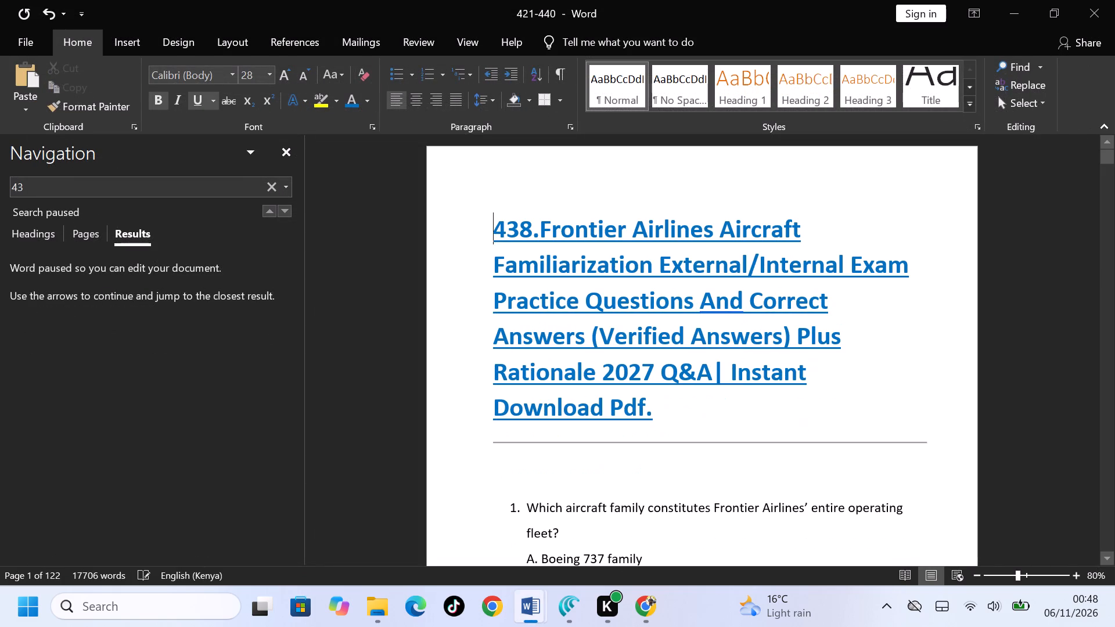
# Cut the entire 438 Frontier Airlines External/Internal exam, up to the 439 title, from the 421-440 compilation and paste it into a new document.
pyautogui.click(286, 212)
pyautogui.click(286, 212)
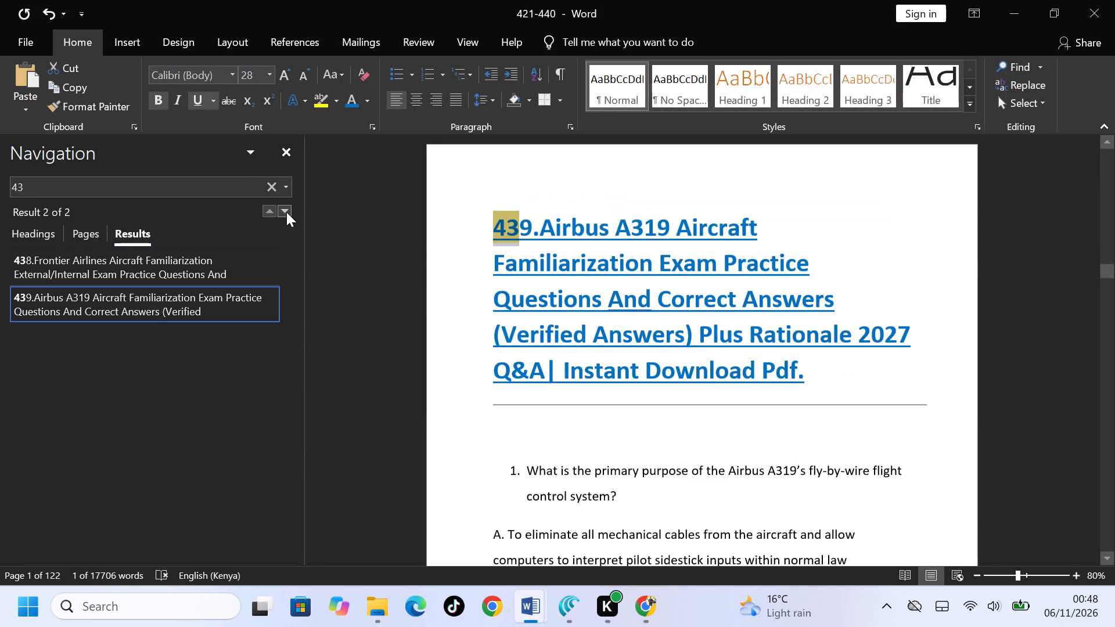
pyautogui.scroll(1, 531, 252)
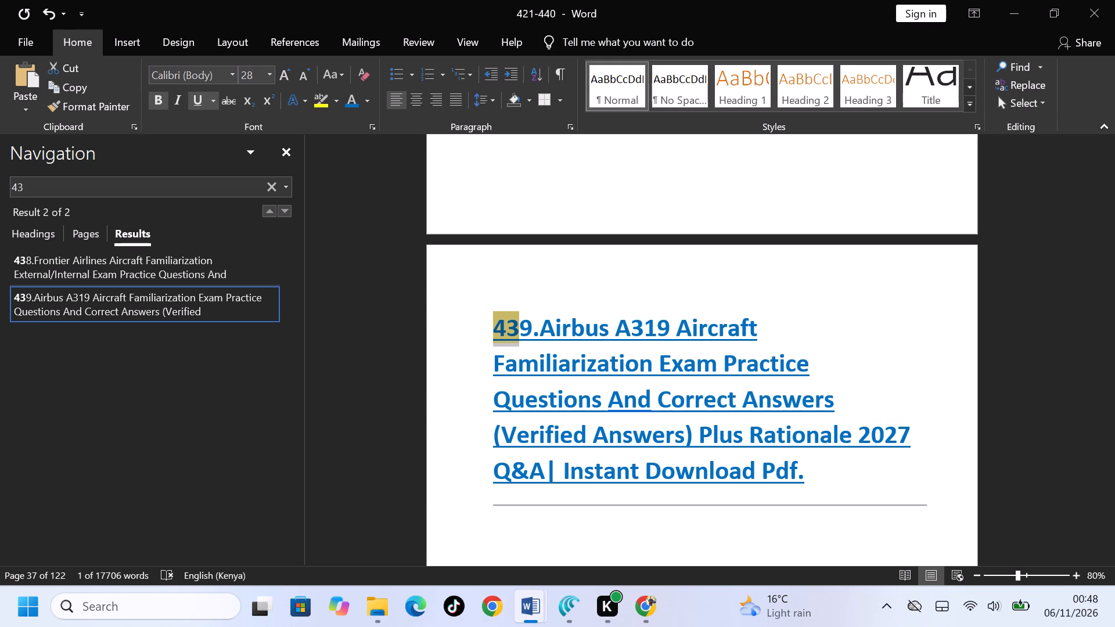
pyautogui.scroll(2, 580, 301)
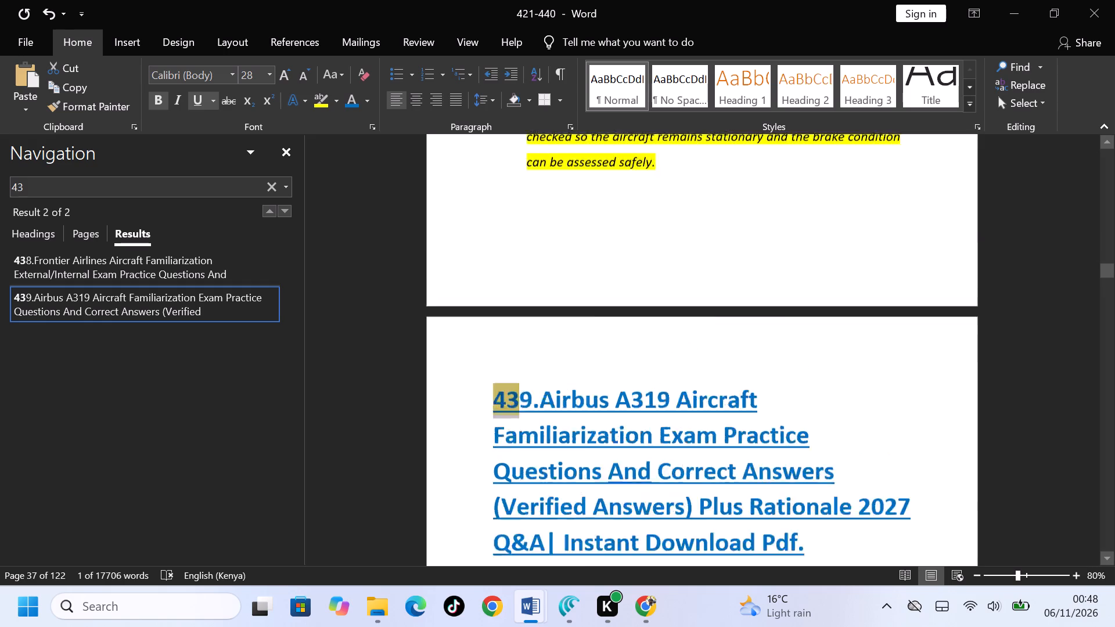
pyautogui.scroll(2, 580, 301)
pyautogui.scroll(-1, 580, 301)
pyautogui.scroll(1, 606, 294)
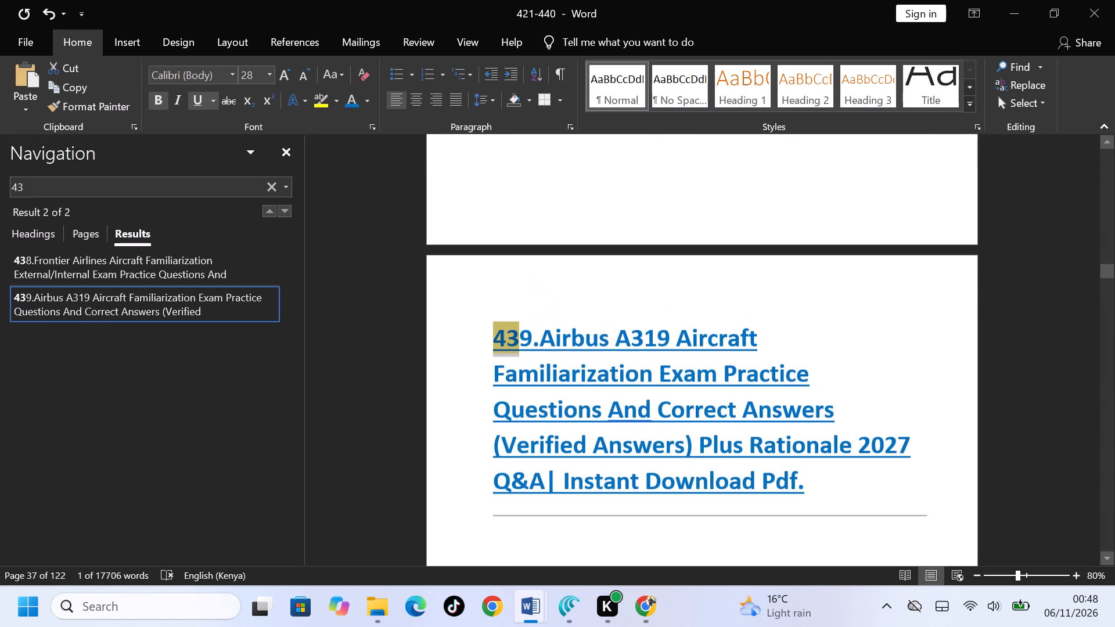
pyautogui.scroll(1, 645, 244)
pyautogui.click(645, 244)
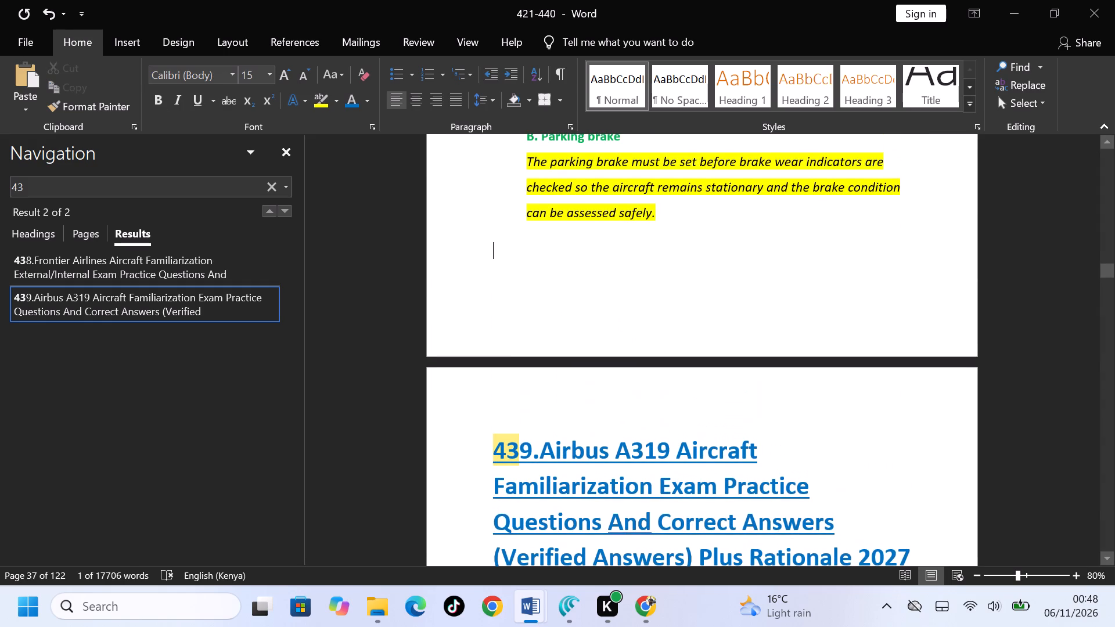
pyautogui.click(720, 283)
pyautogui.moveTo(720, 283); pyautogui.dragTo(615, 5)
pyautogui.scroll(-1, 720, 283)
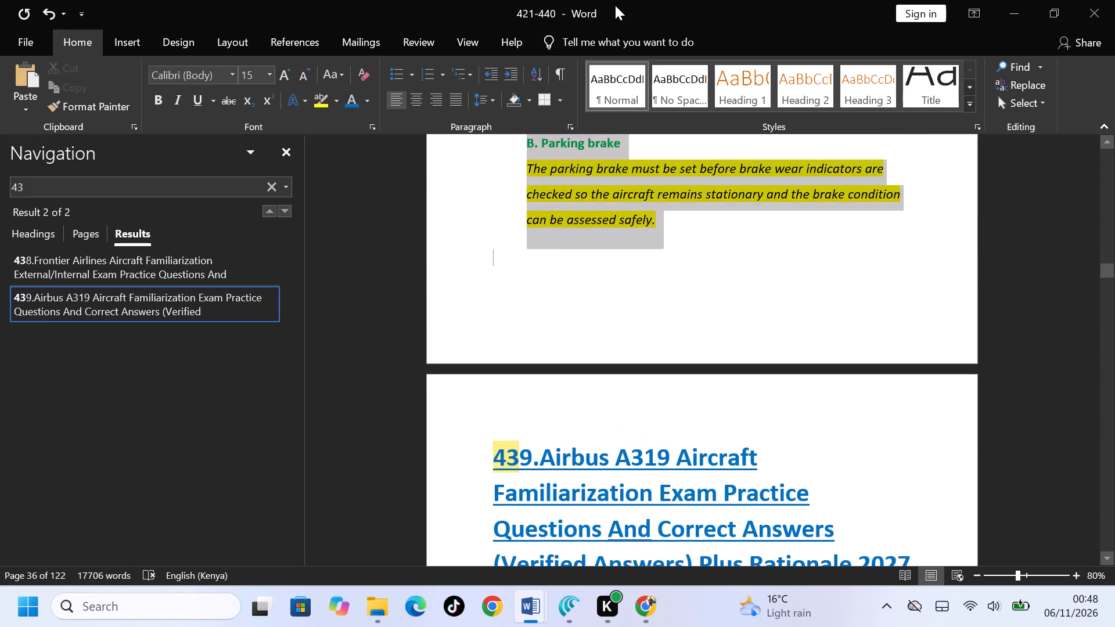
pyautogui.scroll(-1, 615, 5)
pyautogui.moveTo(615, 5); pyautogui.dragTo(639, 0)
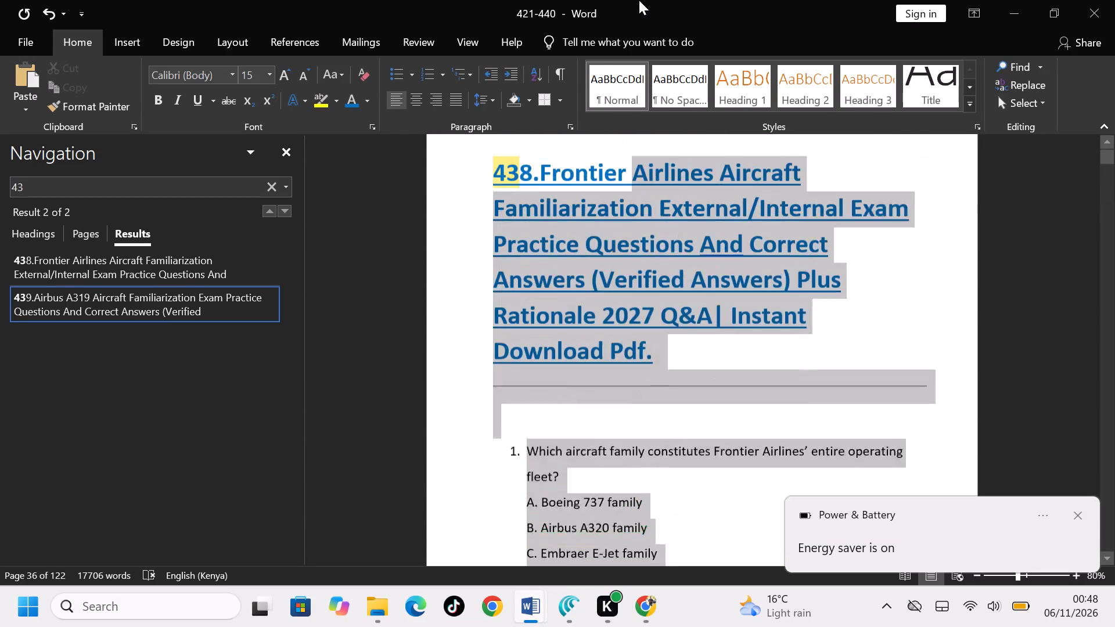
pyautogui.moveTo(639, 0); pyautogui.dragTo(214, 0)
pyautogui.hscroll(-1, 628, 0)
pyautogui.hotkey('ctrl', 'x')
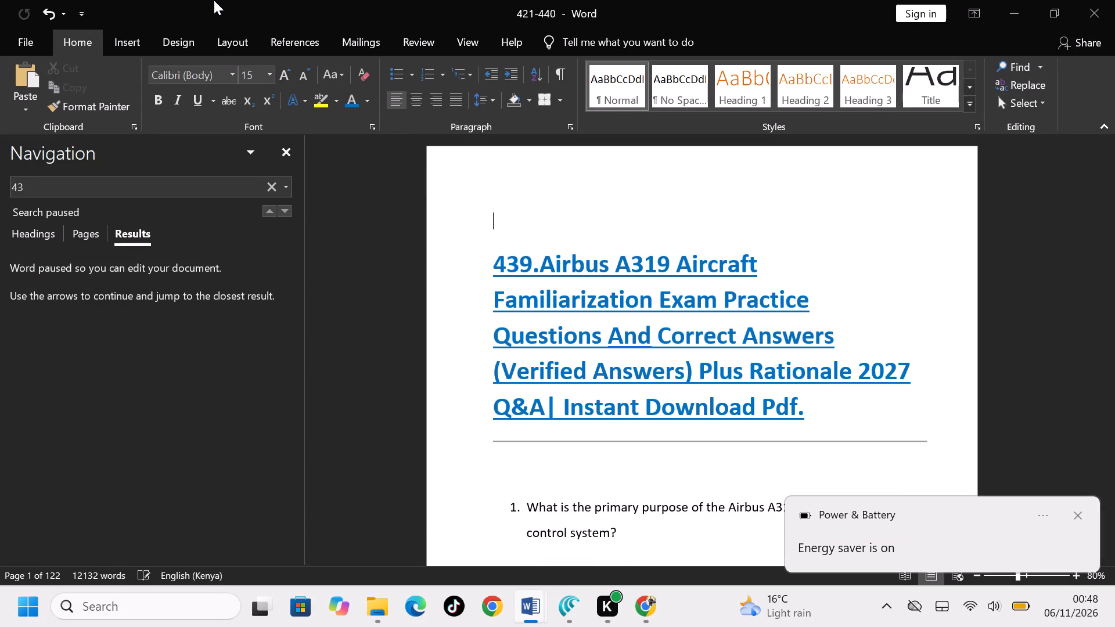
pyautogui.hotkey('ctrl', 'n')
pyautogui.hotkey('ctrl', 'v')
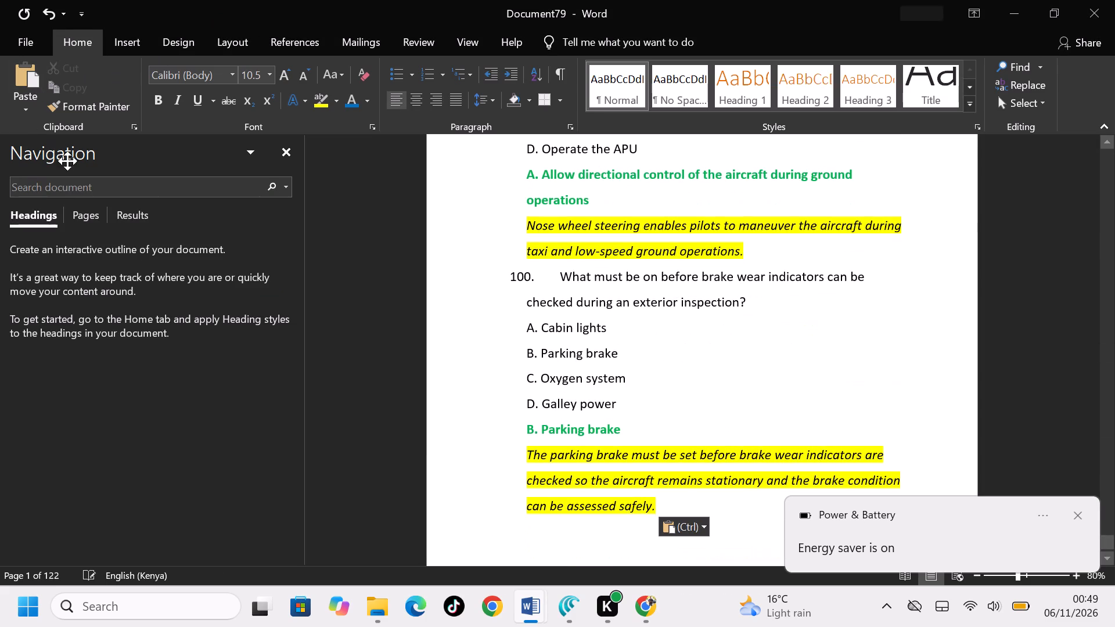
# Find the exam title by searching for 4 and cut the number 438. from its beginning.
pyautogui.click(67, 192)
pyautogui.press('4')
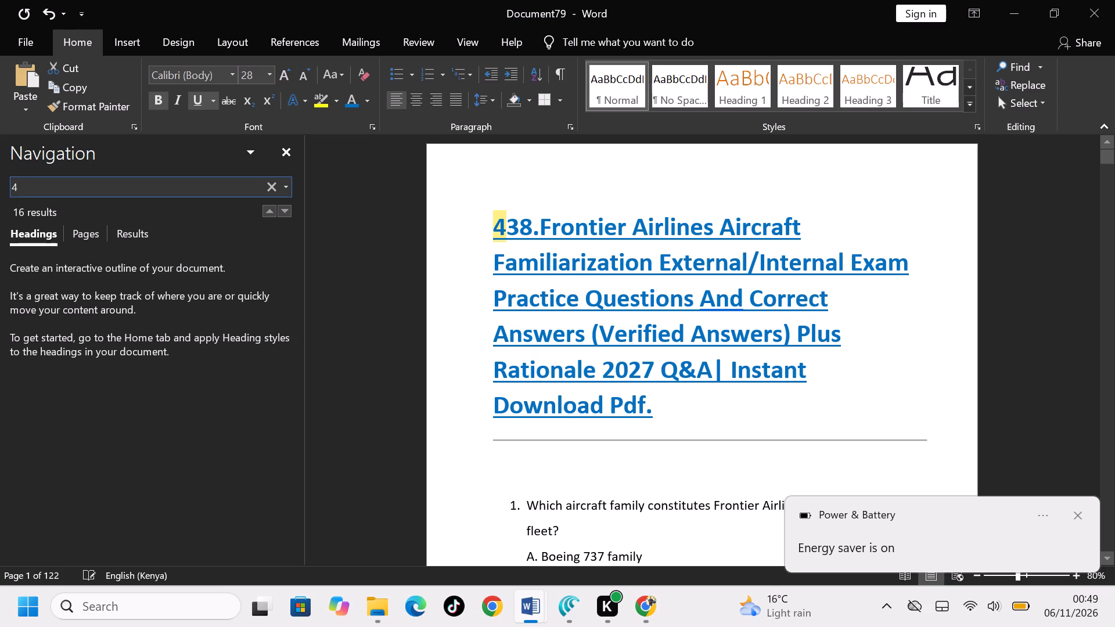
pyautogui.click(461, 235)
pyautogui.click(517, 225)
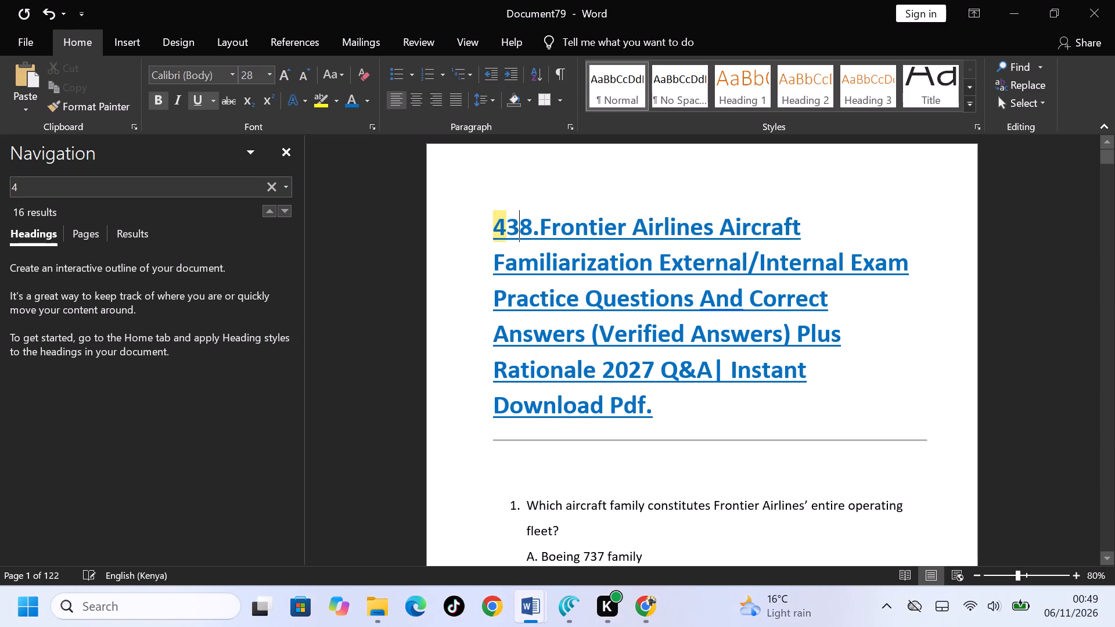
pyautogui.click(493, 234)
pyautogui.moveTo(493, 234); pyautogui.dragTo(523, 243)
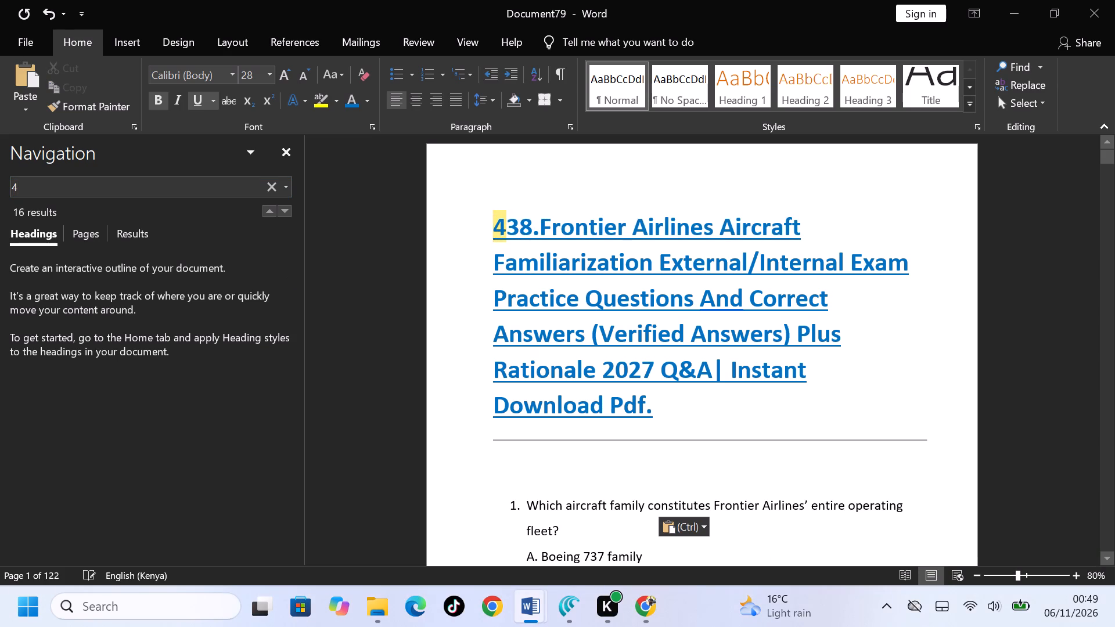
pyautogui.moveTo(523, 243); pyautogui.dragTo(541, 243)
pyautogui.hotkey('ctrl', 'x')
# Save the Frontier Airlines Aircraft Familiarization External exam as a PDF in New folder (2), appending 438. to the suggested file name.
pyautogui.hotkey('ctrl', 's')
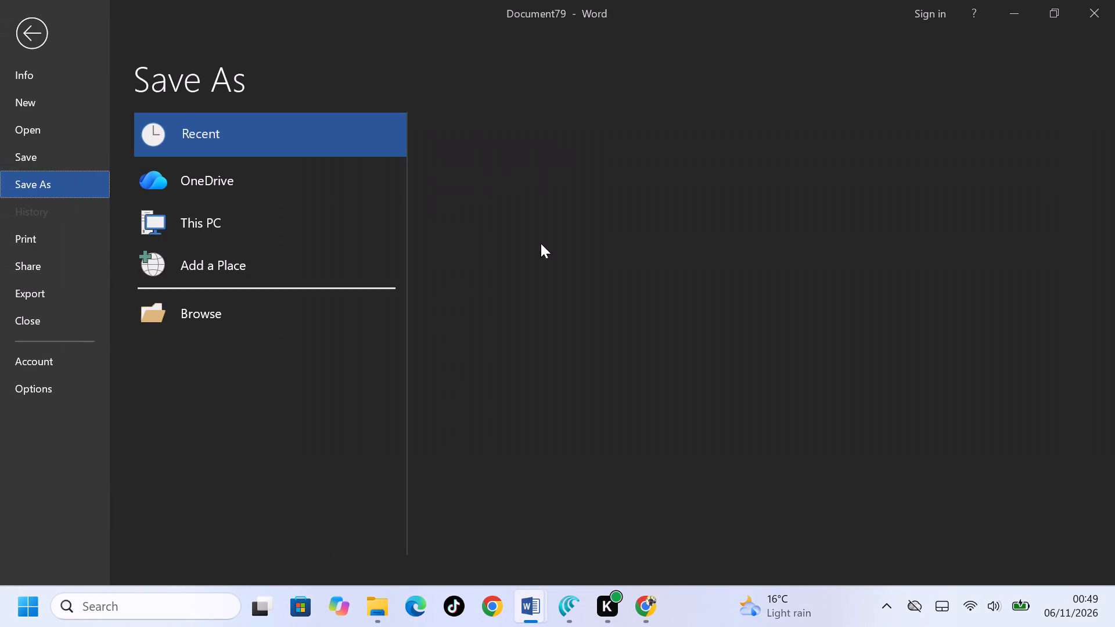
pyautogui.doubleClick(537, 142)
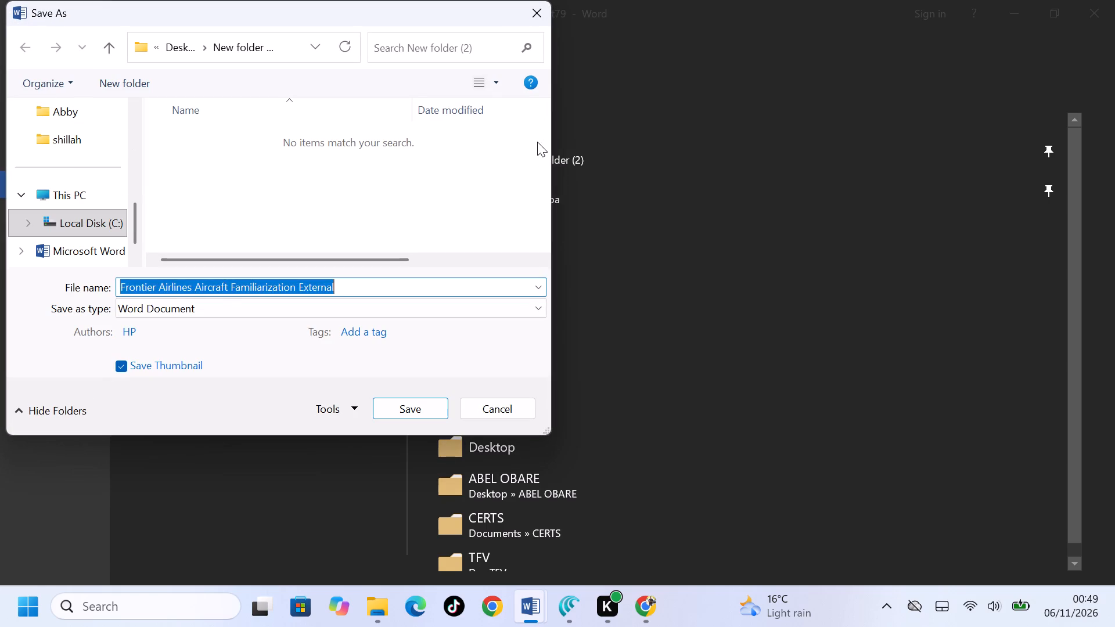
pyautogui.press('Right')
pyautogui.hotkey('ctrl', 'v')
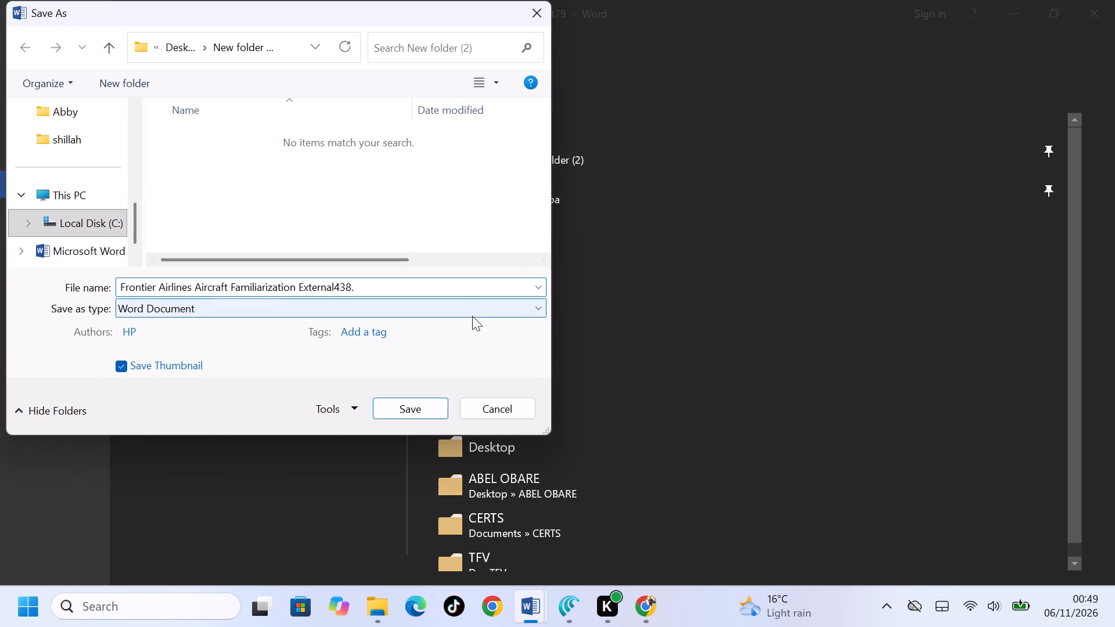
pyautogui.click(472, 316)
pyautogui.click(397, 413)
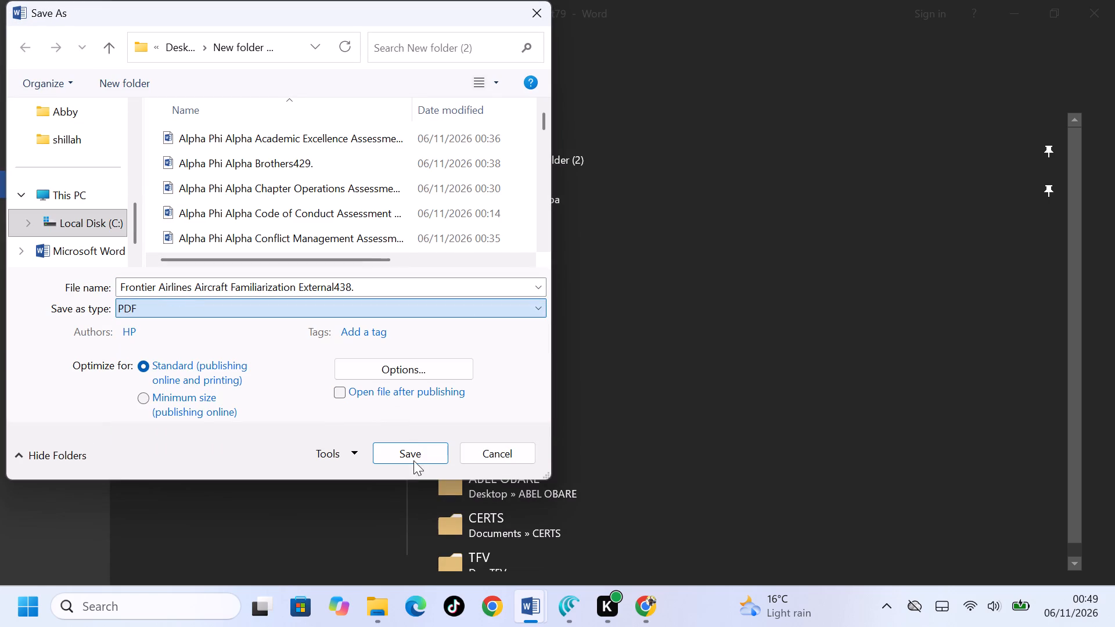
pyautogui.click(420, 449)
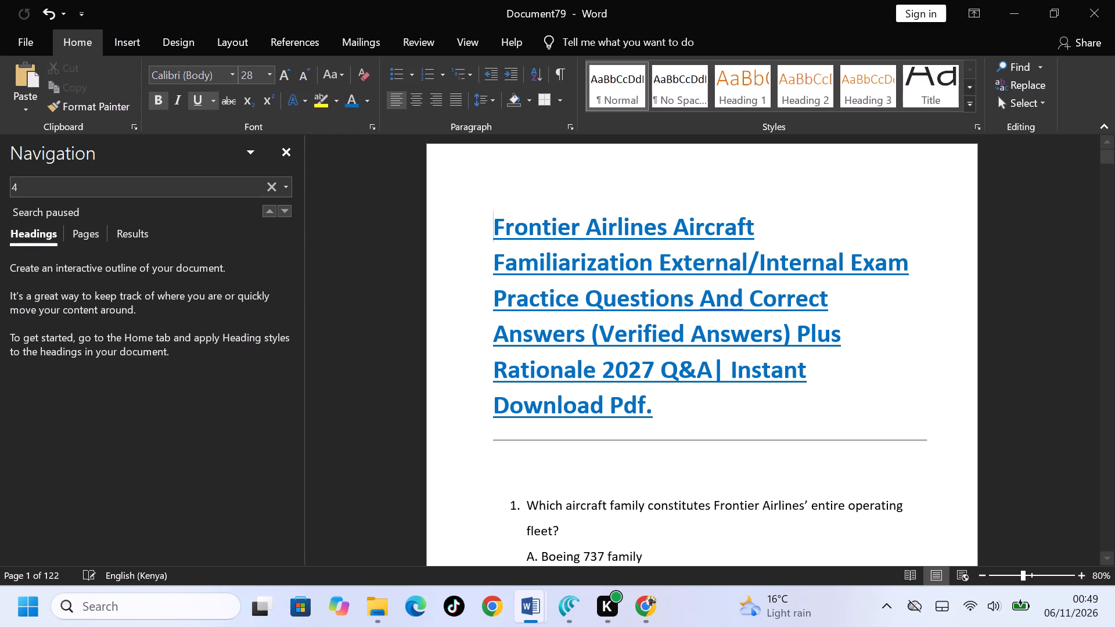
# Close the new document holding the 438 Frontier Airlines exam without saving its changes.
pyautogui.click(1100, 2)
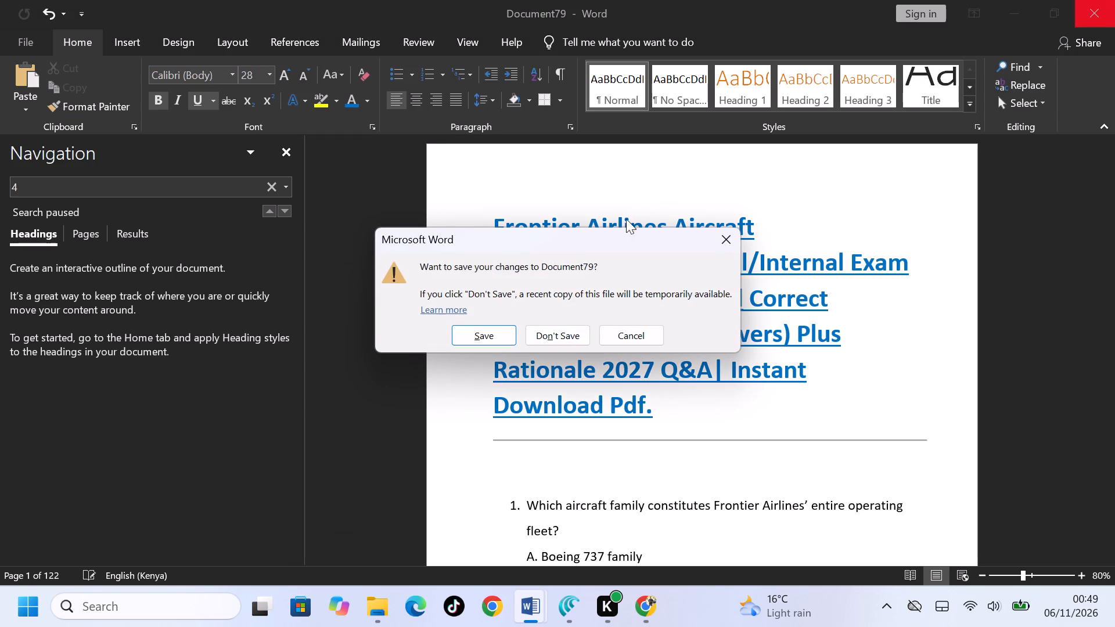
pyautogui.click(555, 326)
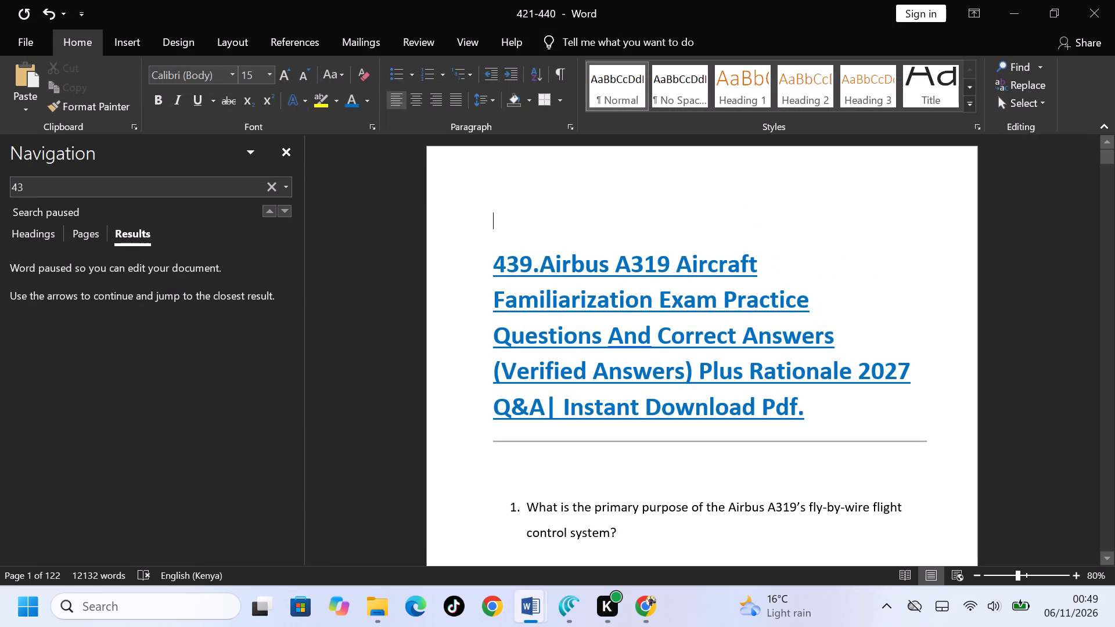
# Delete the empty line above the 439 Airbus A319 exam title in the 421-440 compilation.
pyautogui.press('BackSpace')
pyautogui.press('Delete')
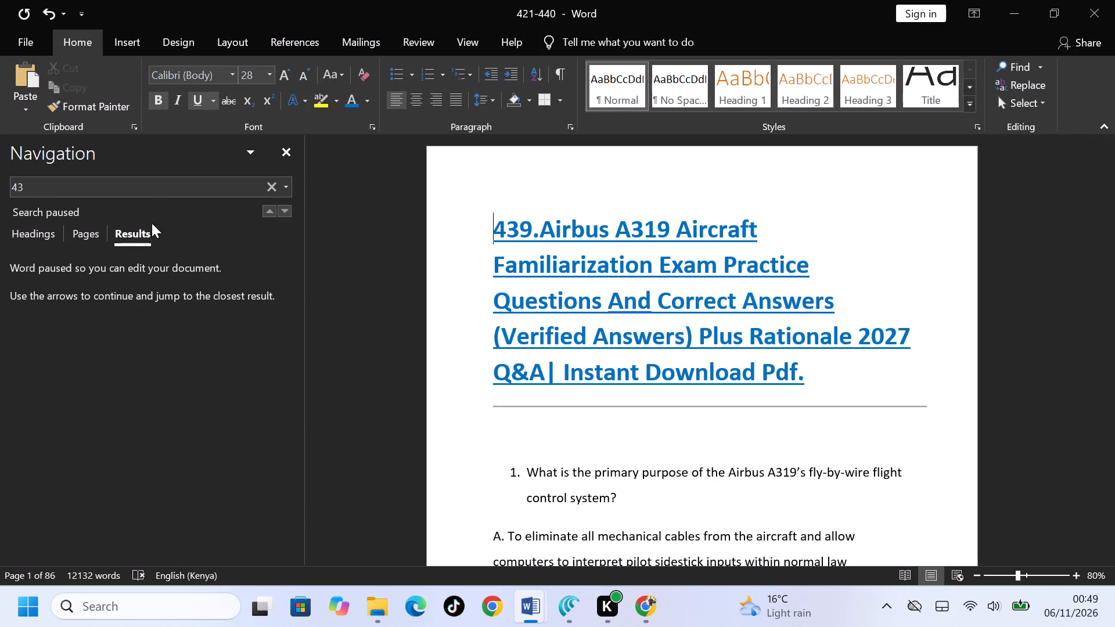
# Search the 421-440 compilation for 44 and go to the end of the 439 exam, just above the 440 Airbus A320 title.
pyautogui.doubleClick(118, 191)
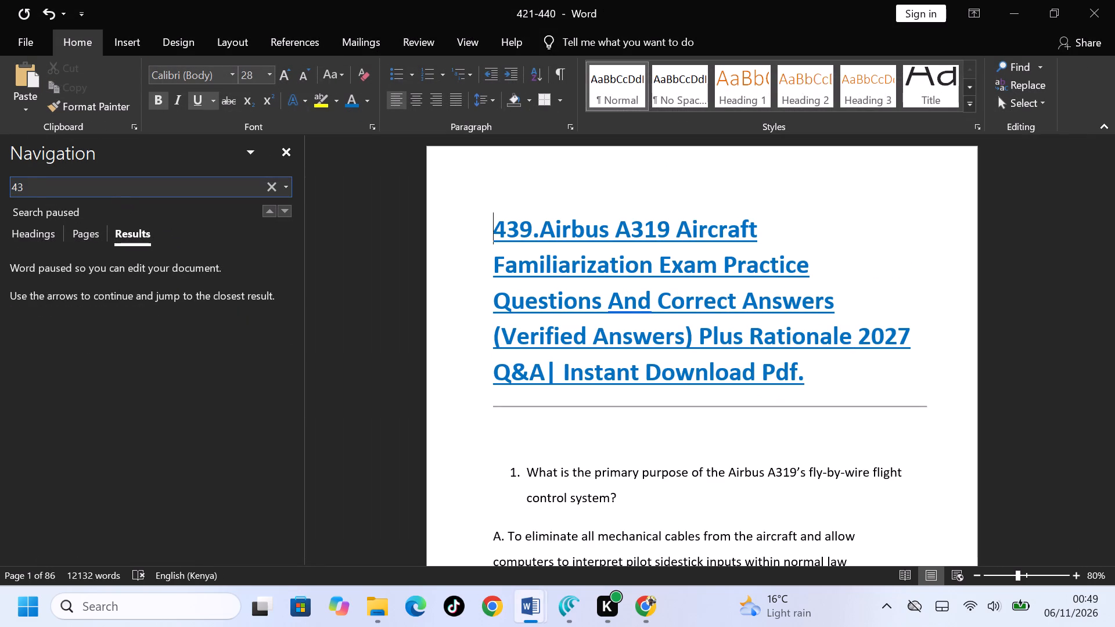
pyautogui.write('44')
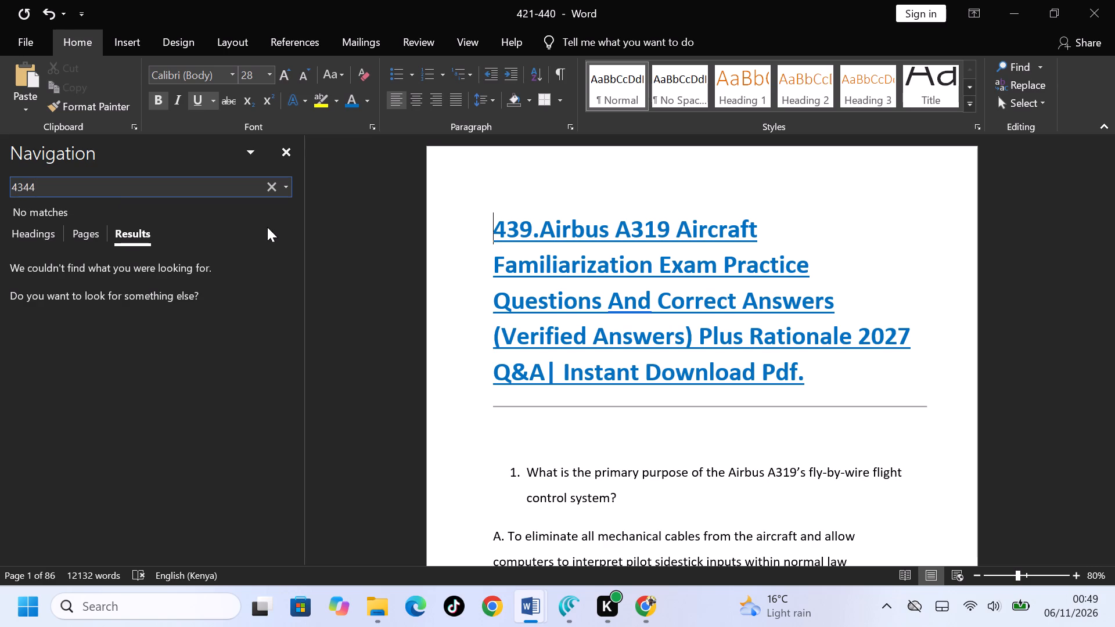
pyautogui.press('BackSpace')
pyautogui.press('BackSpace')
pyautogui.press('BackSpace')
pyautogui.press('BackSpace')
pyautogui.press('BackSpace')
pyautogui.press('BackSpace')
pyautogui.press('BackSpace')
pyautogui.press('BackSpace')
pyautogui.press('BackSpace')
pyautogui.press('BackSpace')
pyautogui.press('BackSpace')
pyautogui.press('BackSpace')
pyautogui.press('BackSpace')
pyautogui.write('44')
pyautogui.hscroll(-1, 583, 279)
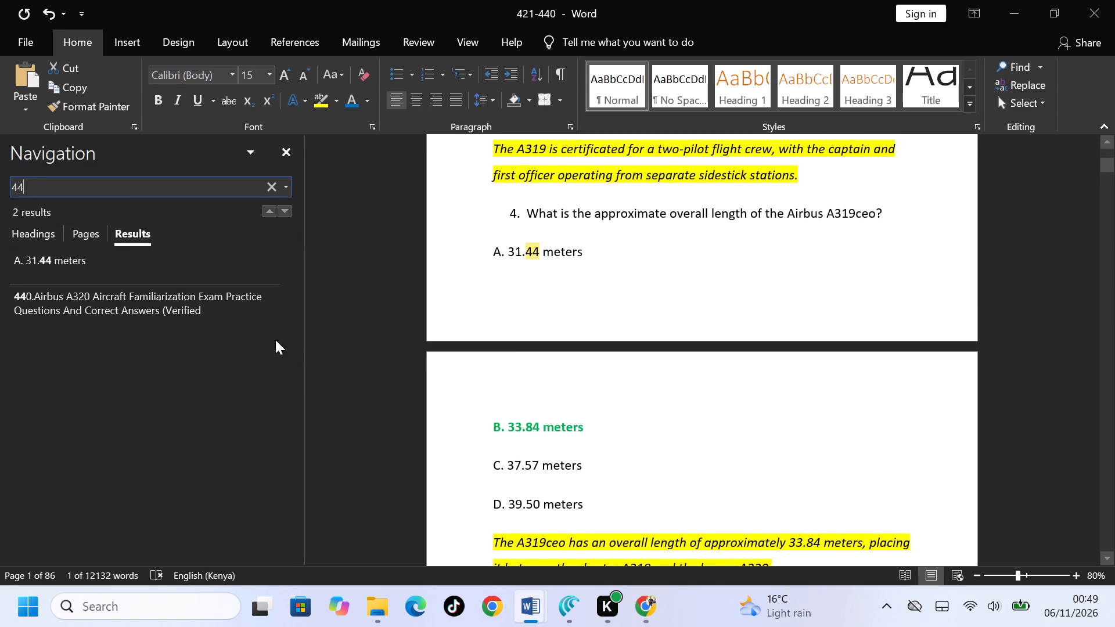
pyautogui.click(234, 306)
pyautogui.scroll(3, 709, 267)
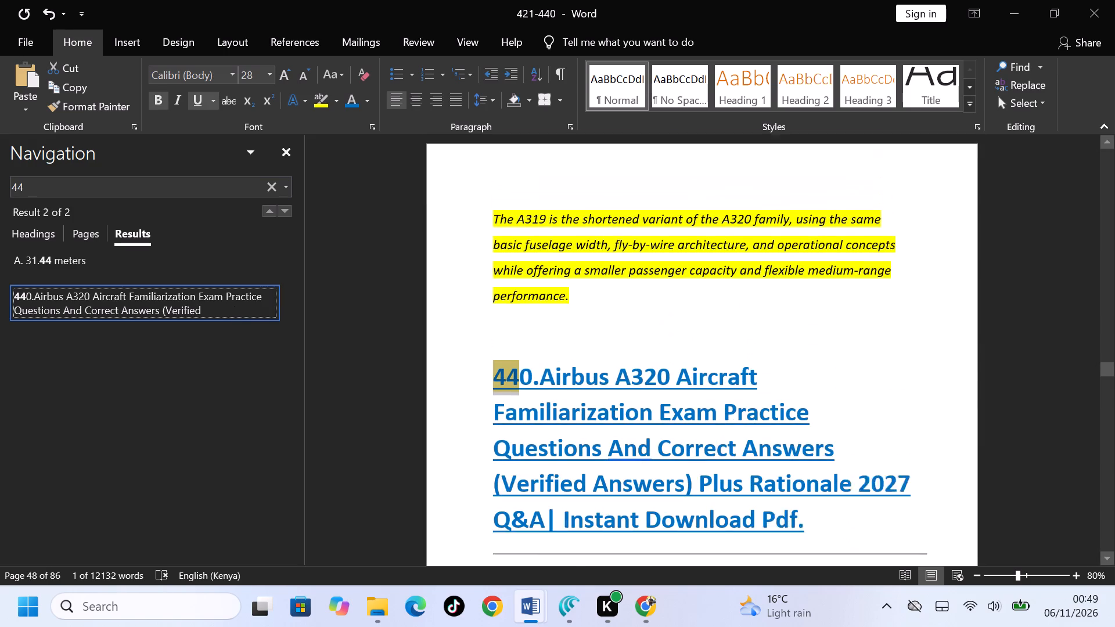
pyautogui.scroll(1, 803, 326)
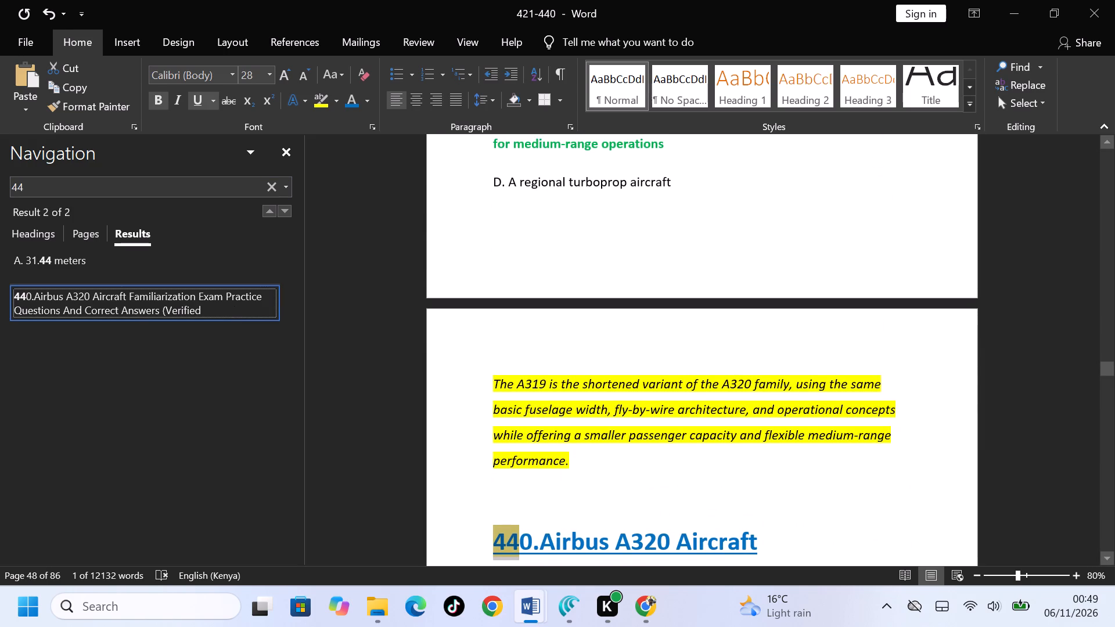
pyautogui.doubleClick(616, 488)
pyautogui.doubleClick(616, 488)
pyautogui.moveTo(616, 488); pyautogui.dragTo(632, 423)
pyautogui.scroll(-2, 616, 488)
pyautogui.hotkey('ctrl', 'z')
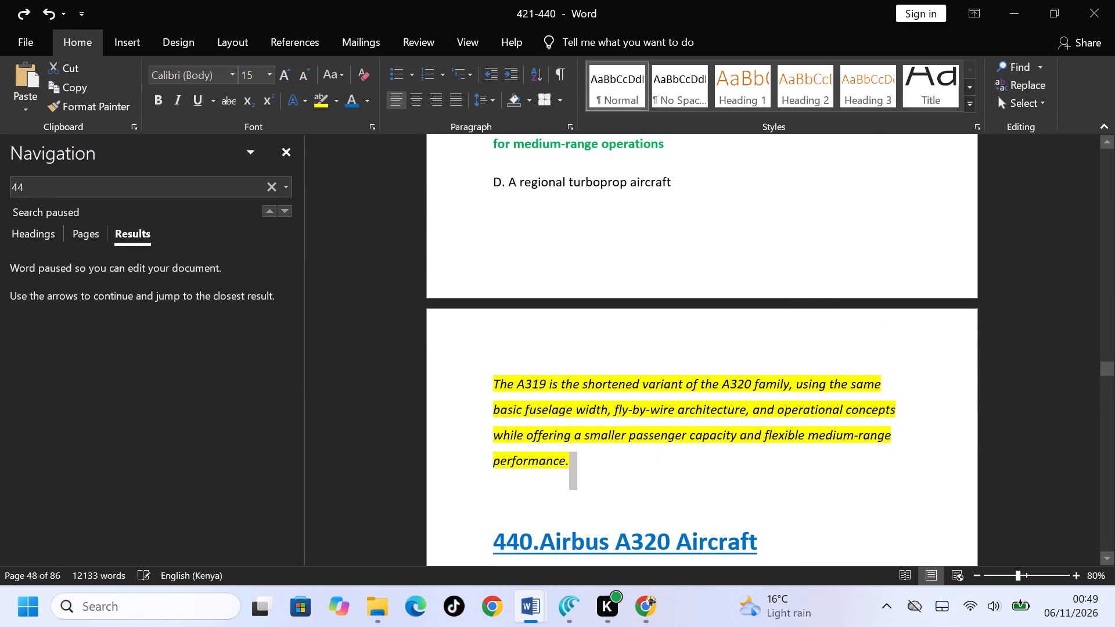
# Cut the entire 439 Airbus A319 exam from the 421-440 compilation and paste it into a new document.
pyautogui.click(598, 473)
pyautogui.click(598, 473)
pyautogui.scroll(-1, 598, 473)
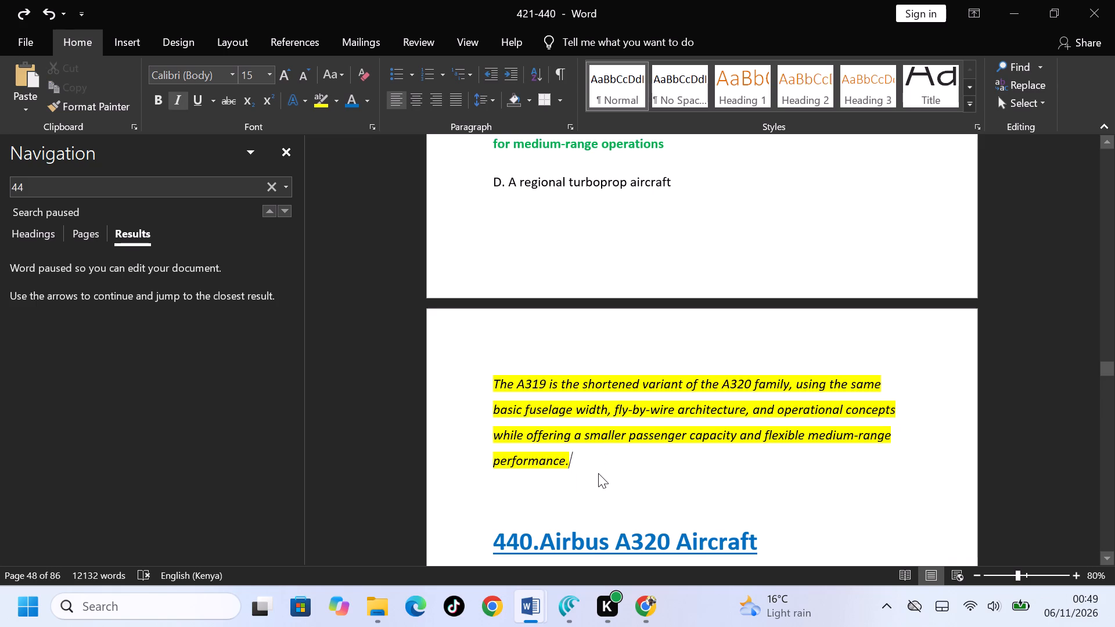
pyautogui.moveTo(598, 473); pyautogui.dragTo(462, 0)
pyautogui.scroll(-1, 574, 456)
pyautogui.scroll(-1, 545, 192)
pyautogui.hotkey('ctrl', 'x')
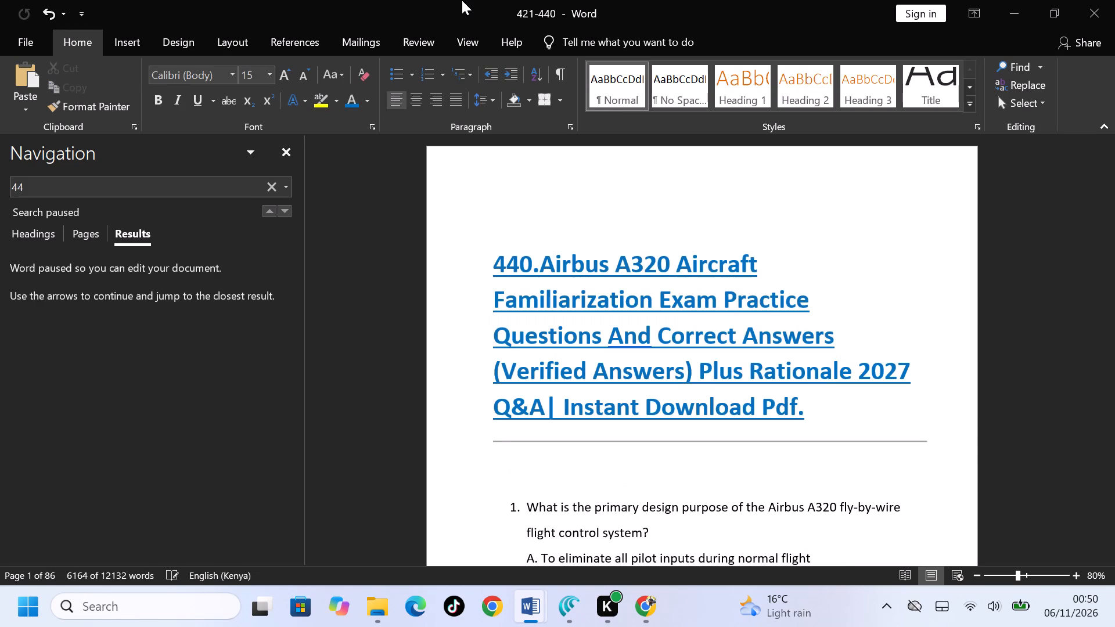
pyautogui.hotkey('ctrl', 'n')
pyautogui.hotkey('ctrl', 'v')
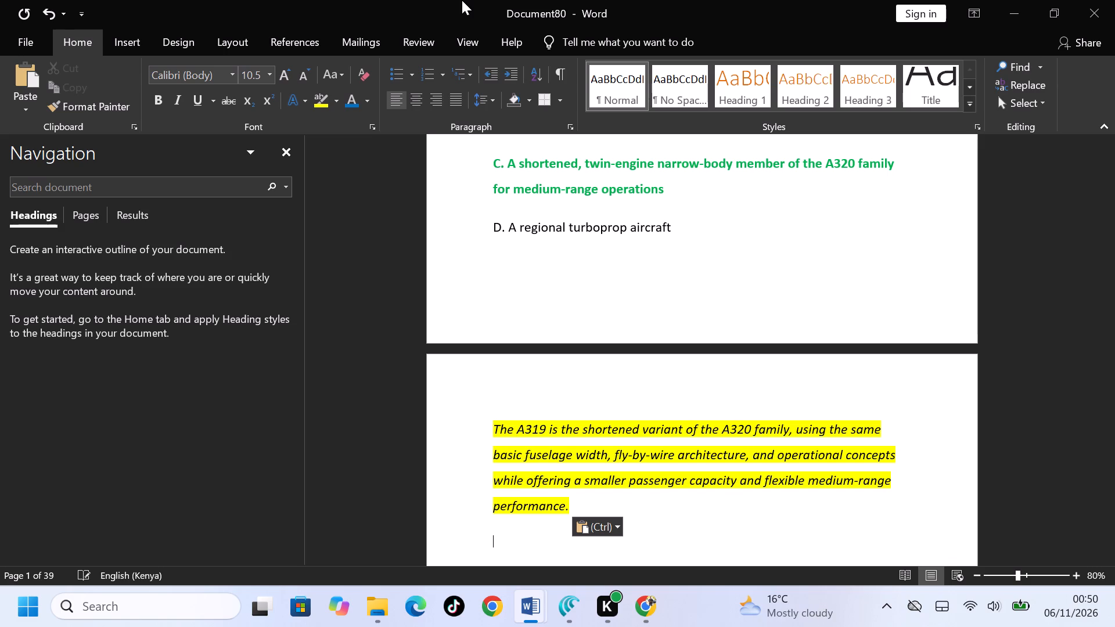
# Find the exam title by searching for 4 and cut the number 439. from its beginning.
pyautogui.click(183, 183)
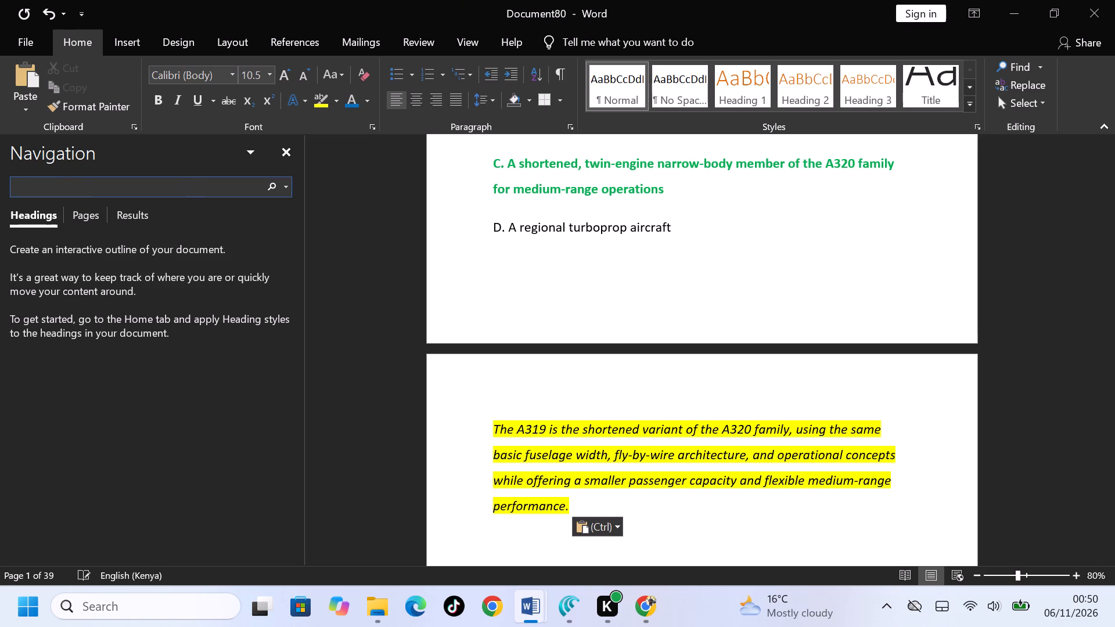
pyautogui.press('4')
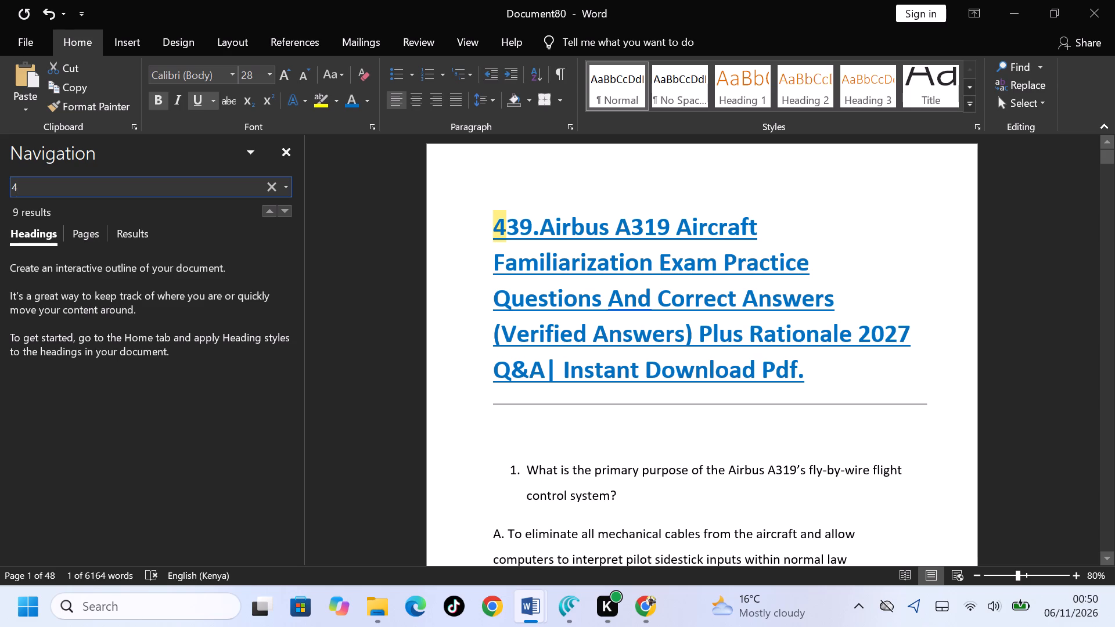
pyautogui.click(487, 223)
pyautogui.moveTo(487, 223); pyautogui.dragTo(539, 230)
pyautogui.hscroll(1, 507, 223)
pyautogui.hotkey('ctrl', 'x')
# Save the 439 exam as a PDF in New folder (2), adding 439. to the end of the suggested file name.
pyautogui.hotkey('ctrl', 's')
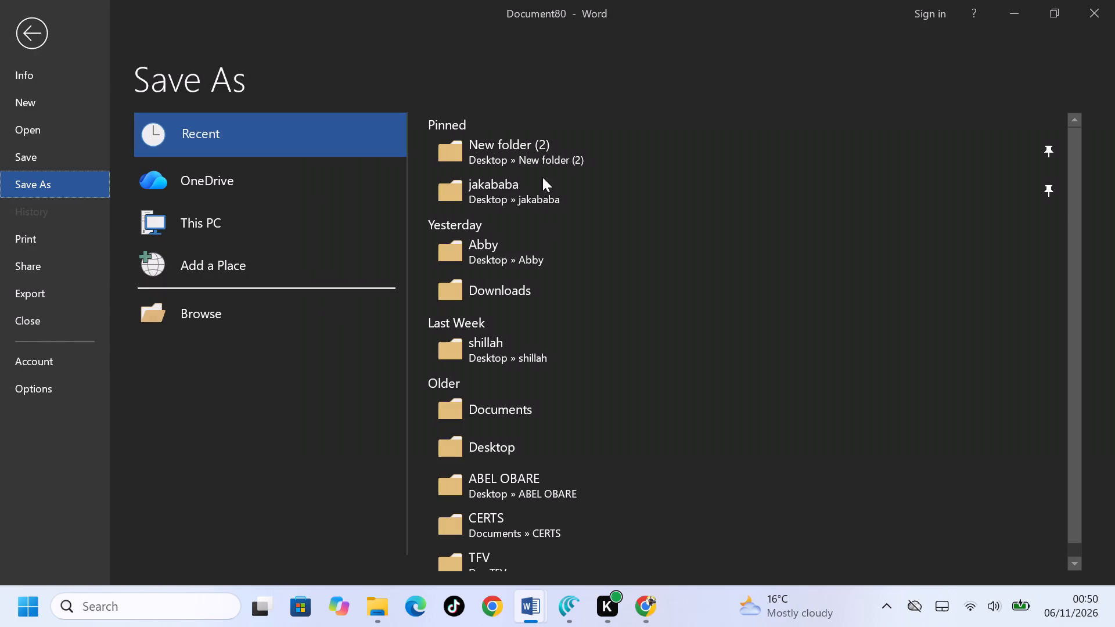
pyautogui.doubleClick(555, 149)
pyautogui.press('Right')
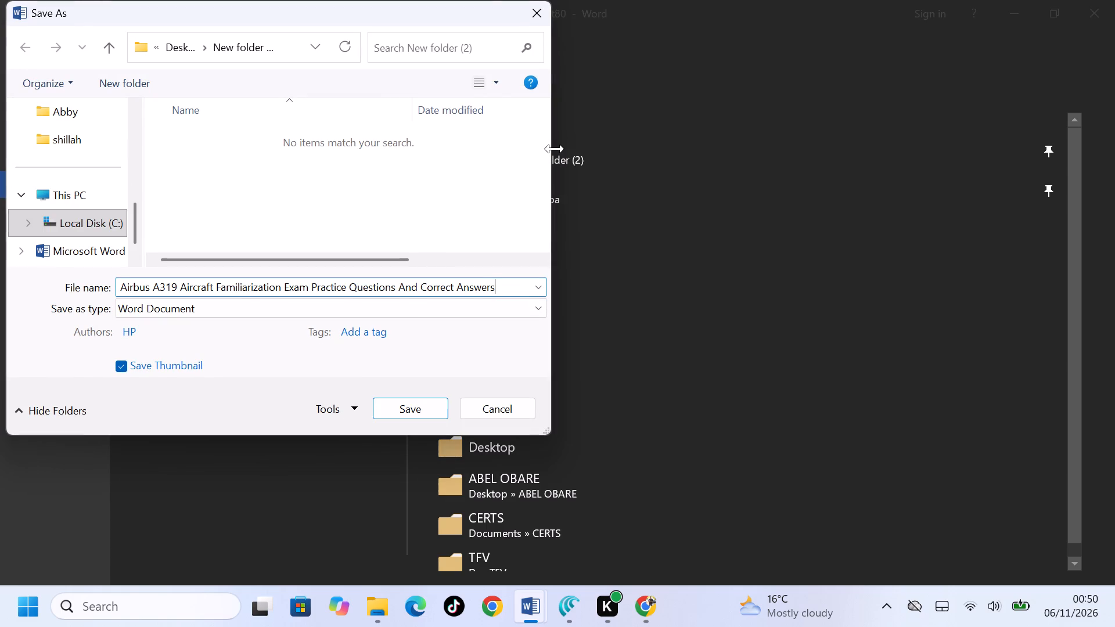
pyautogui.hotkey('ctrl', 'v')
pyautogui.click(517, 321)
pyautogui.click(536, 305)
pyautogui.click(318, 417)
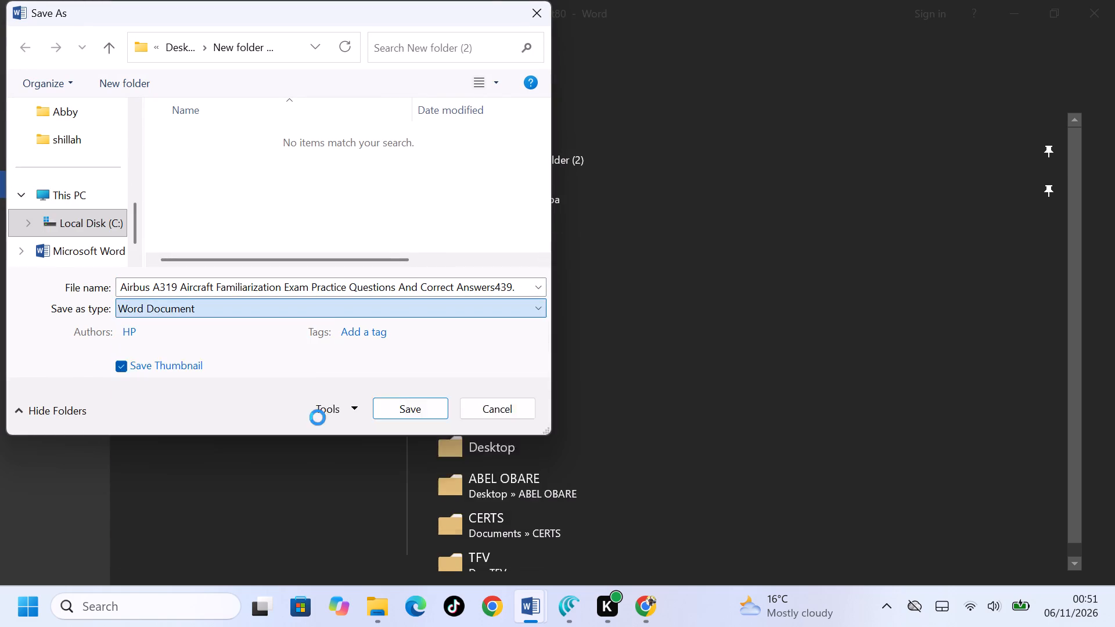
pyautogui.click(389, 453)
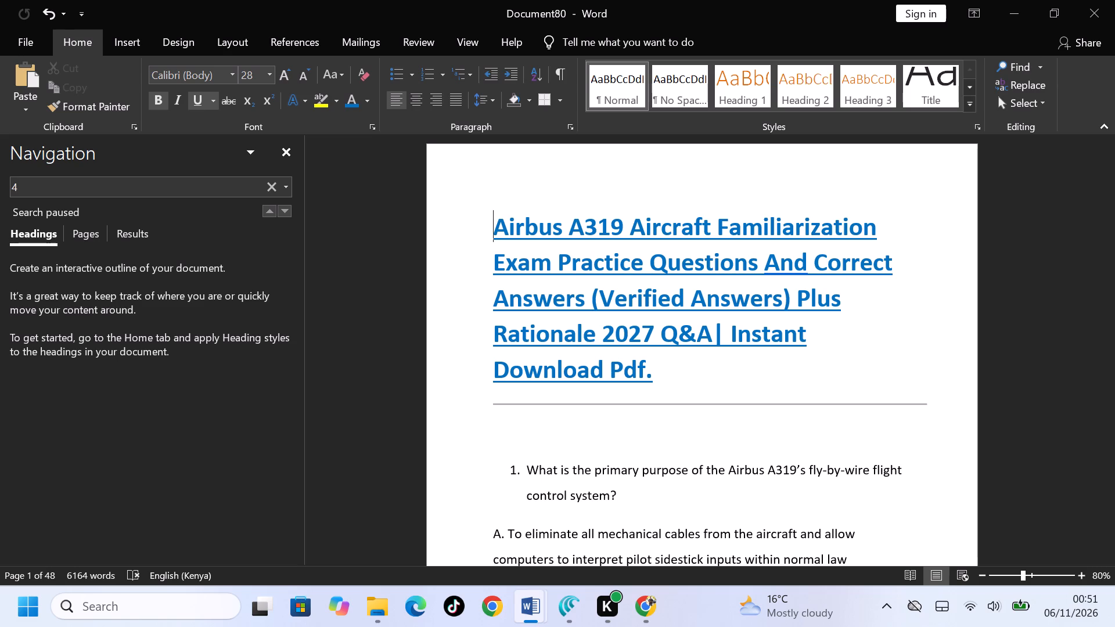
# Close the Airbus A319 exam document without saving its changes.
pyautogui.click(1098, 0)
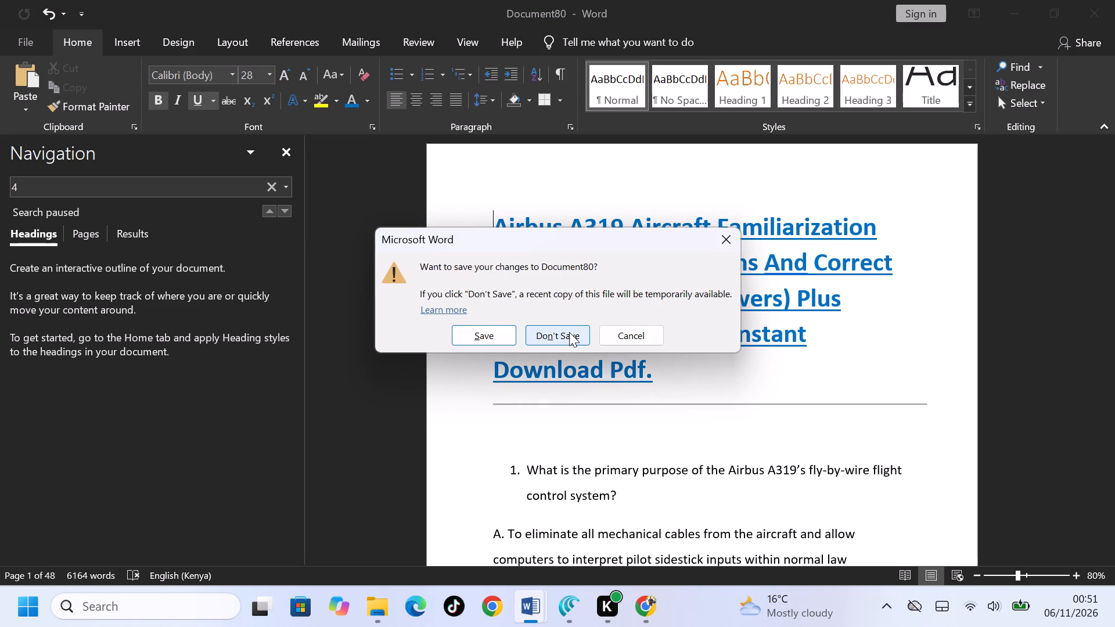
pyautogui.click(569, 332)
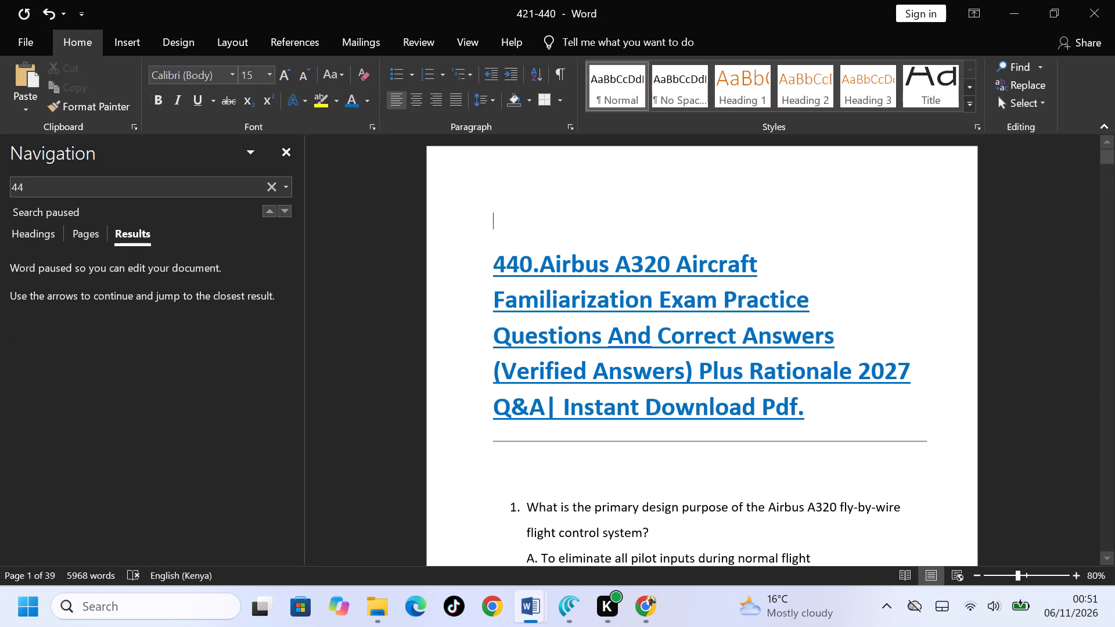
# Delete the empty line above the 440 Airbus A320 exam title in the 421-440 compilation.
pyautogui.press('Delete')
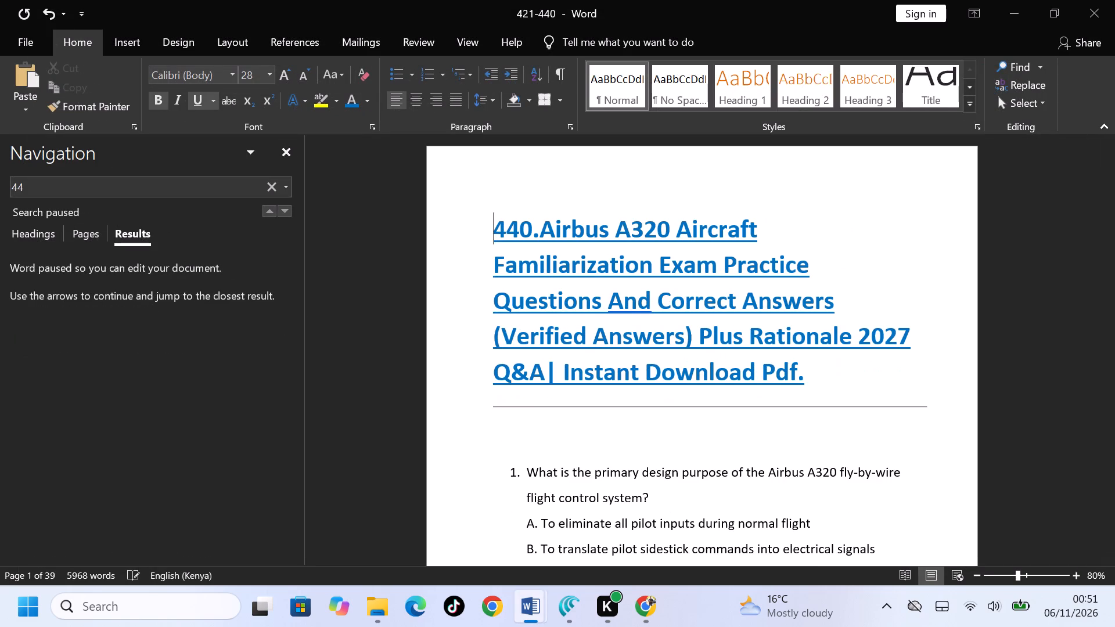
# Cut the entire 440 Airbus A320 exam from the compilation, paste it into a new document and remove the blank lines at its end.
pyautogui.hotkey('ctrl', 'a')
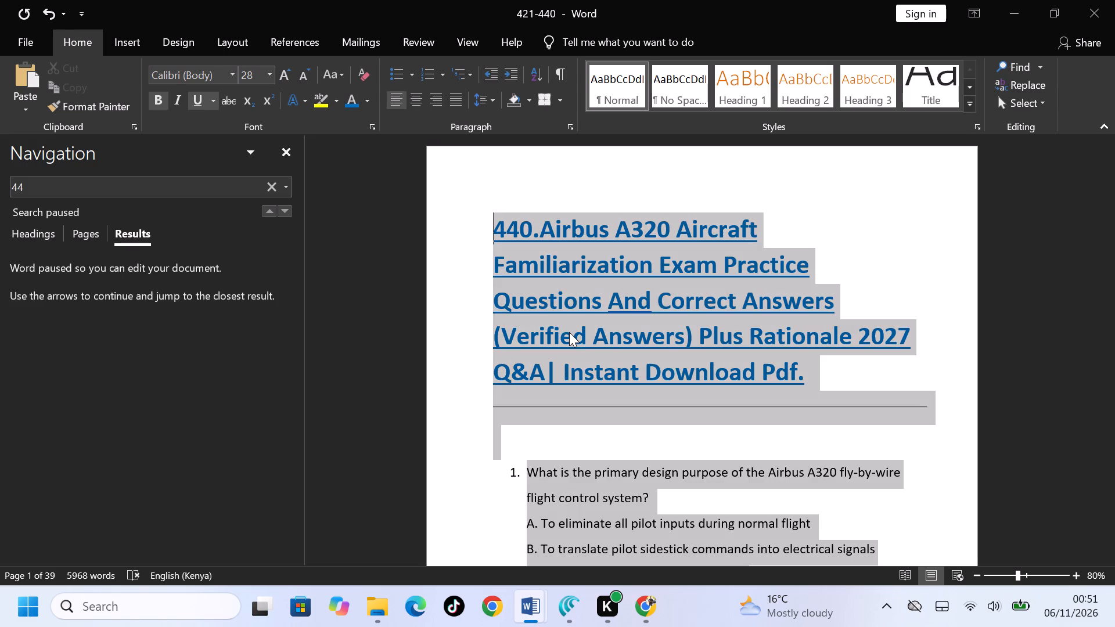
pyautogui.hotkey('ctrl', 'x')
pyautogui.hotkey('ctrl', 'n')
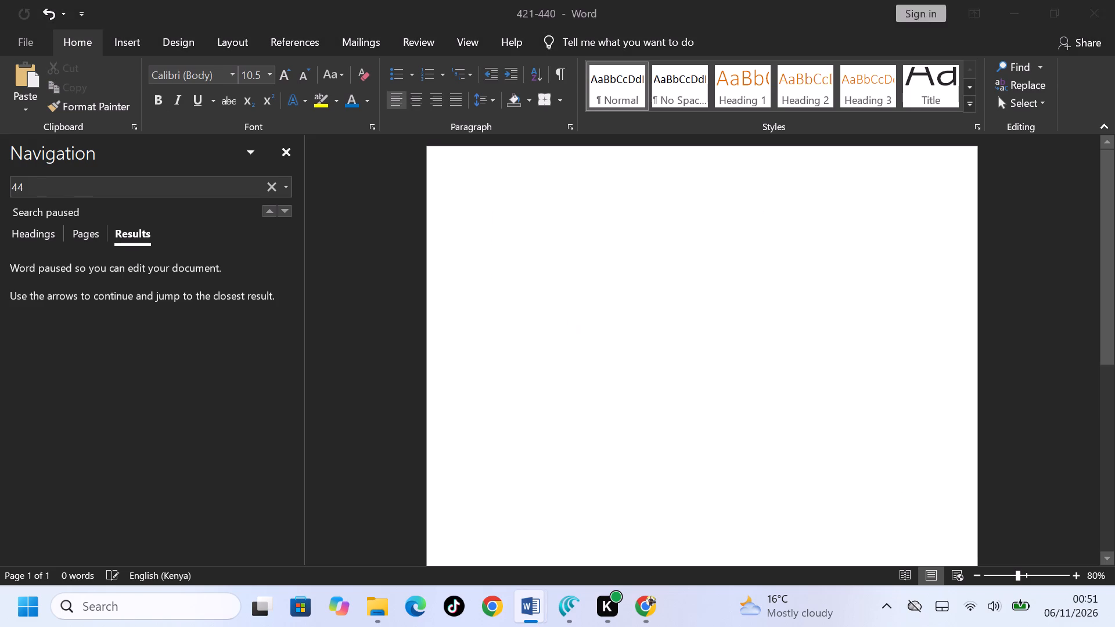
pyautogui.hotkey('ctrl', 'v')
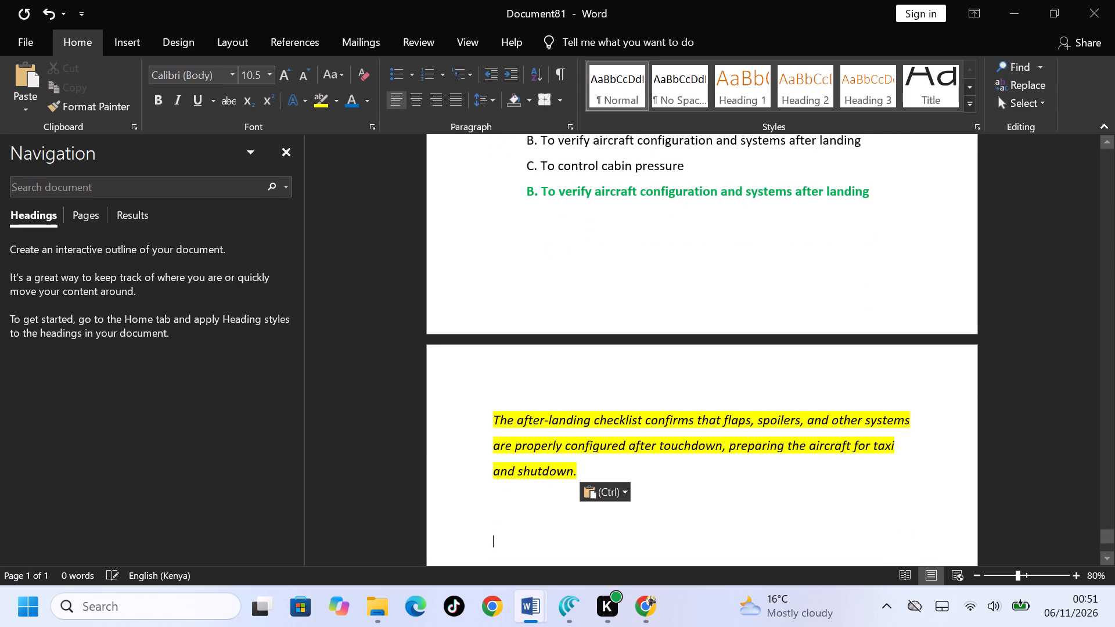
pyautogui.press('BackSpace')
pyautogui.press('BackSpace')
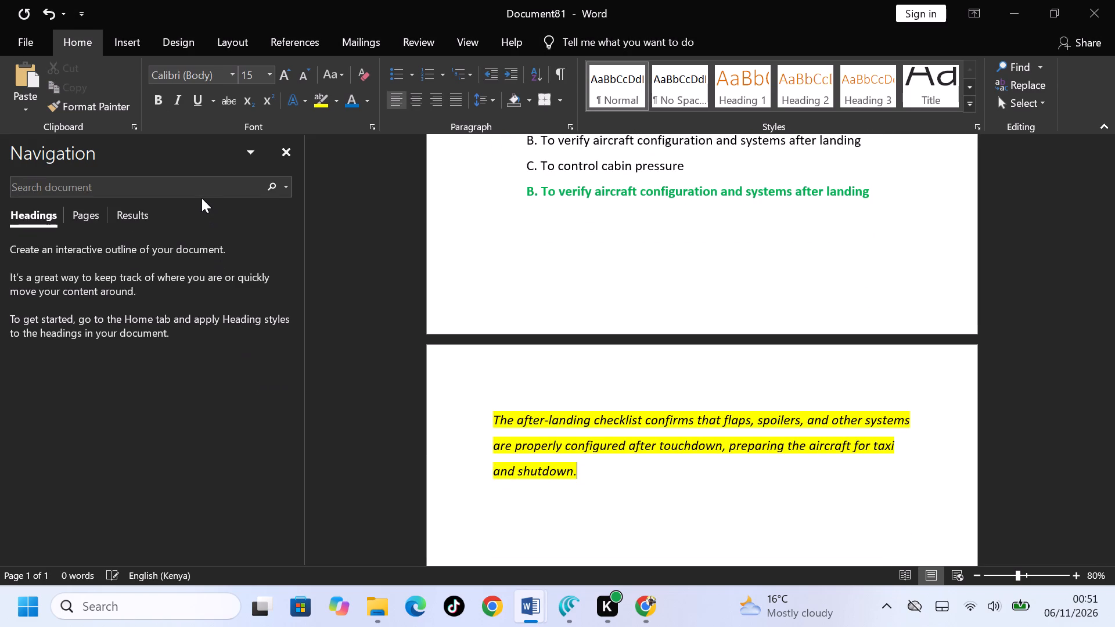
# Find the exam title by searching for 4 and cut the number 440. from its beginning.
pyautogui.click(221, 185)
pyautogui.press('4')
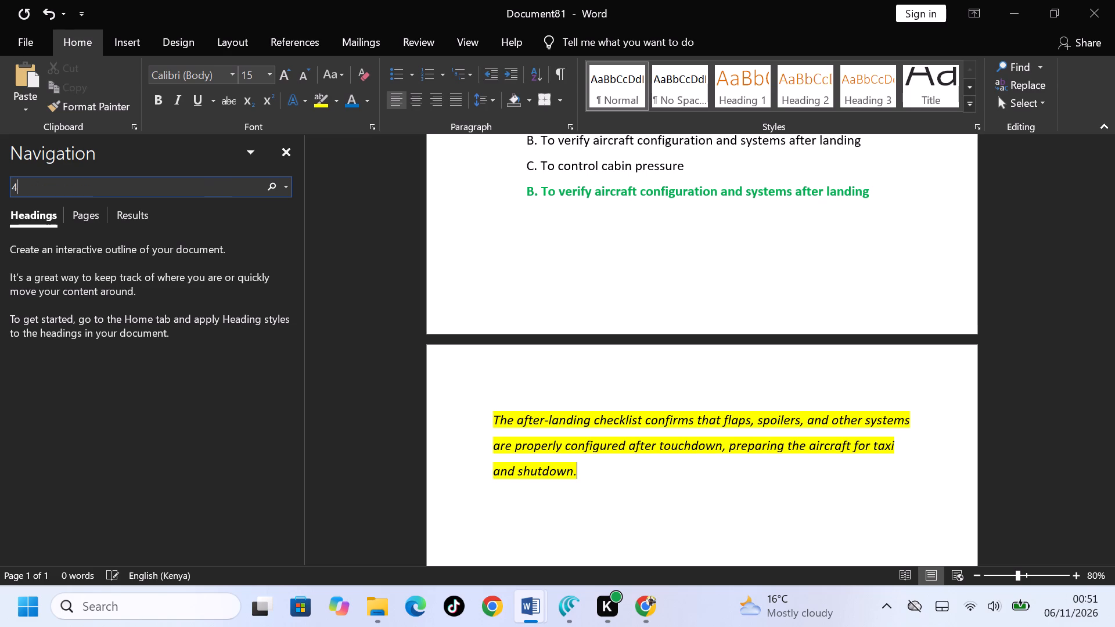
pyautogui.click(492, 221)
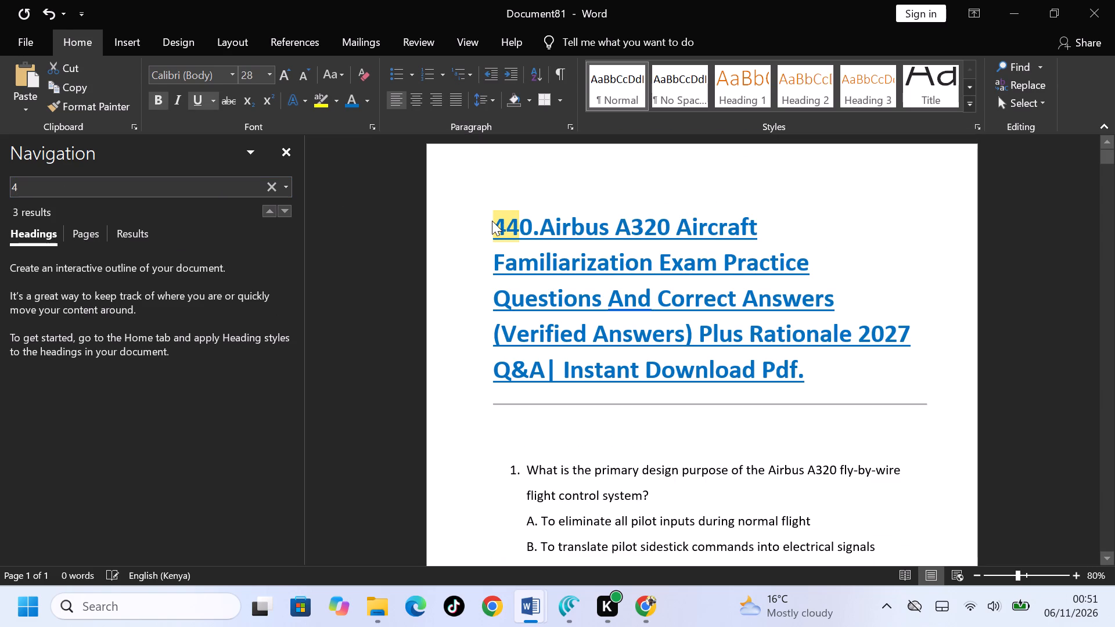
pyautogui.moveTo(492, 221); pyautogui.dragTo(538, 238)
pyautogui.hscroll(1, 492, 221)
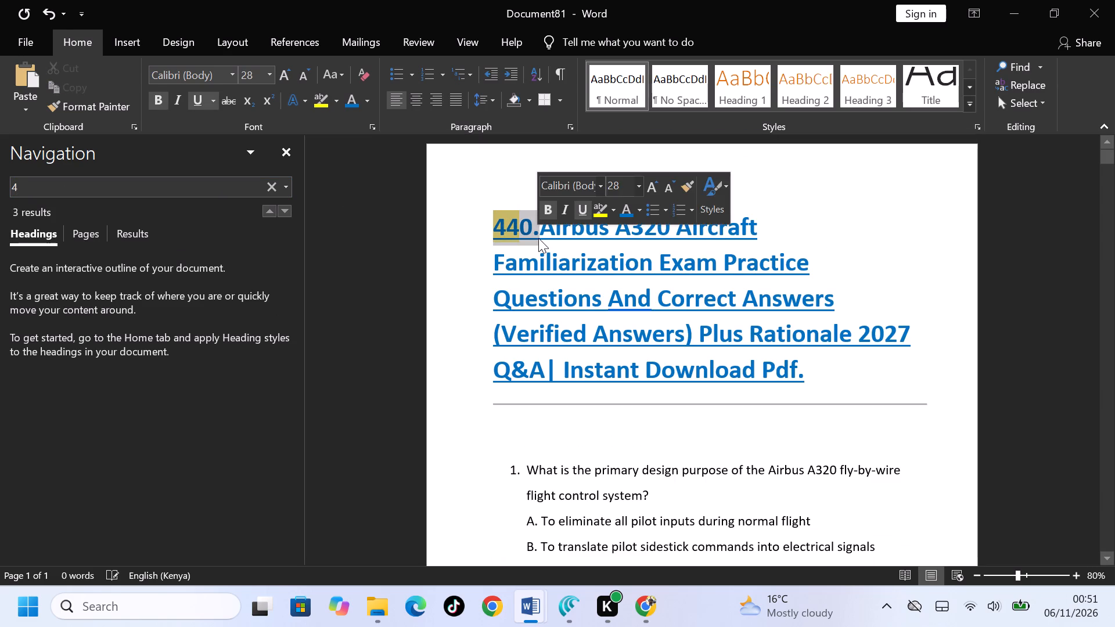
pyautogui.hotkey('ctrl', 'x')
# Save the 440 exam as a PDF in New folder (2), adding 440. to the end of the suggested file name.
pyautogui.hotkey('ctrl', 's')
pyautogui.doubleClick(562, 144)
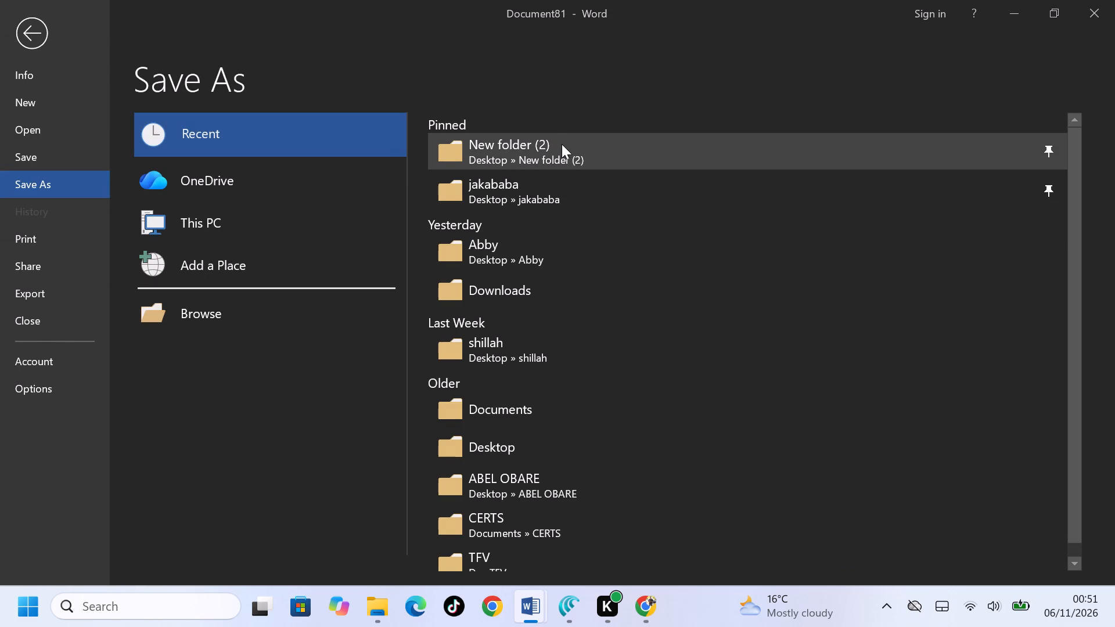
pyautogui.press('Right')
pyautogui.hotkey('ctrl', 'v')
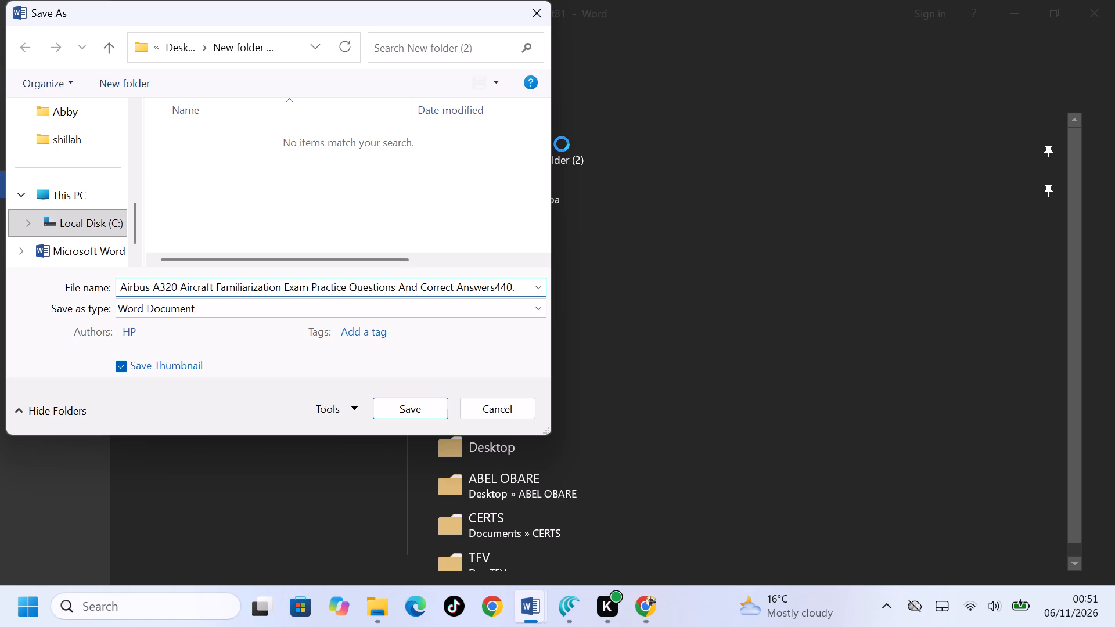
pyautogui.click(490, 303)
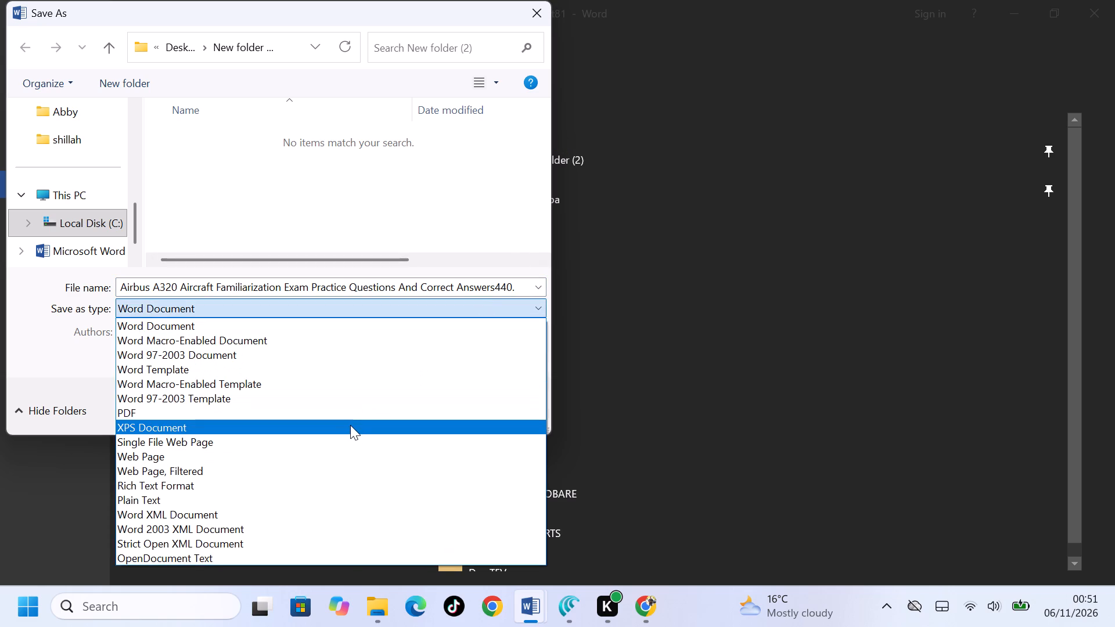
pyautogui.click(376, 413)
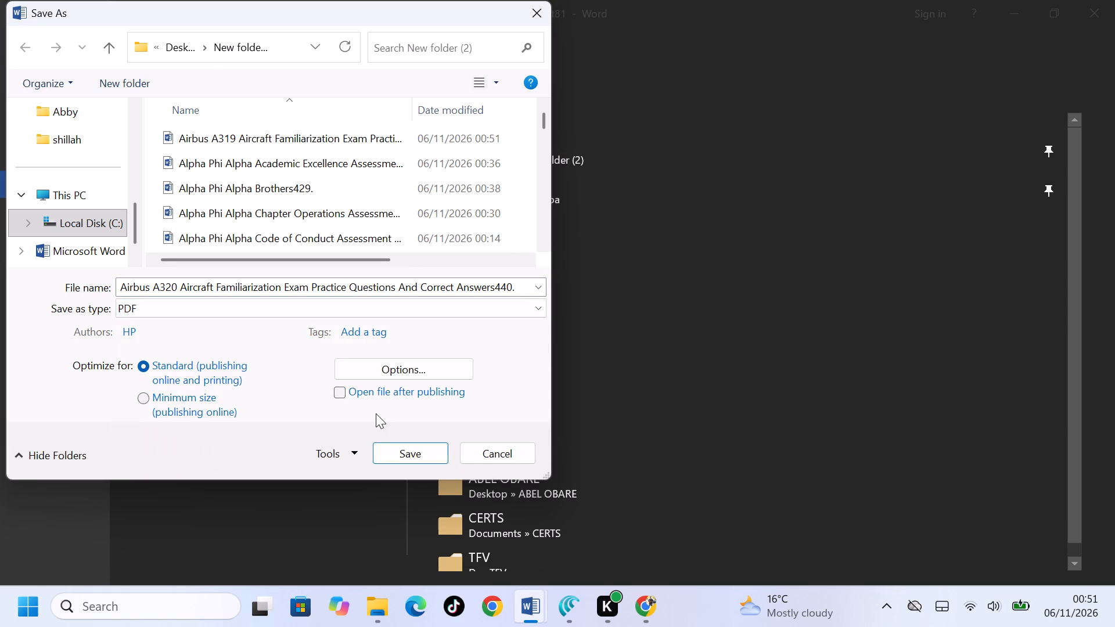
pyautogui.click(397, 449)
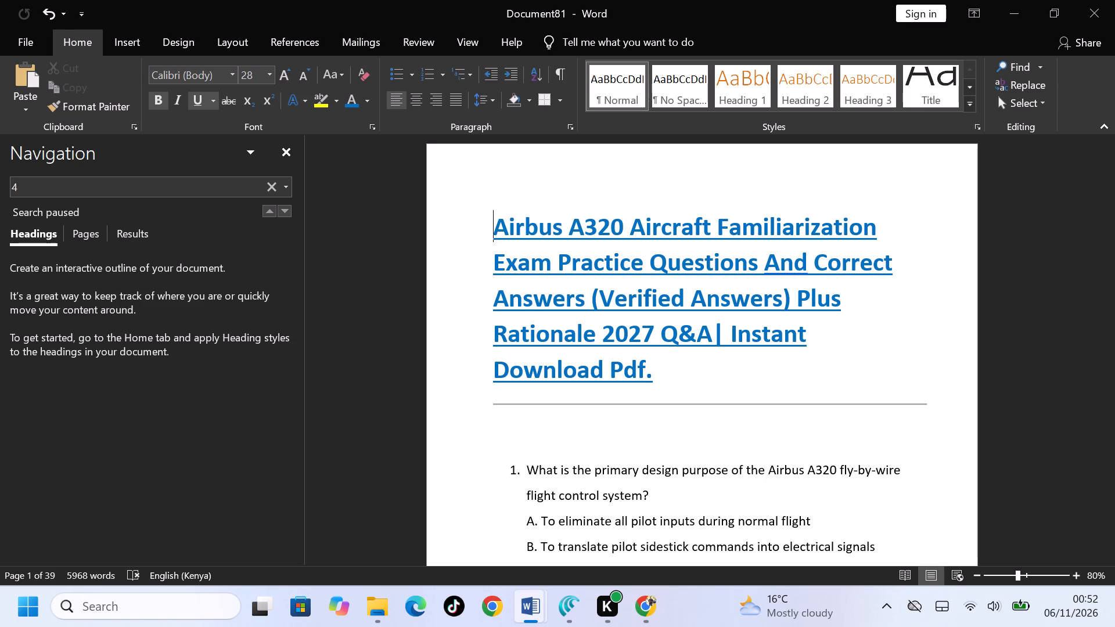
# Close the Airbus A320 exam document and the emptied 421-440 compilation, both without saving changes.
pyautogui.click(1110, 8)
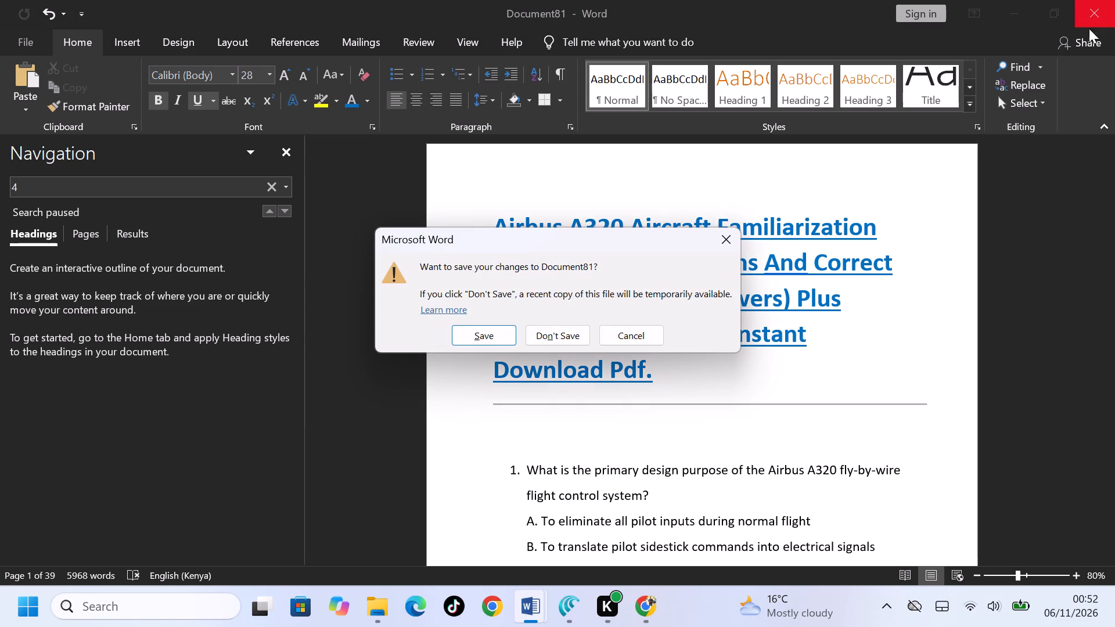
pyautogui.click(585, 338)
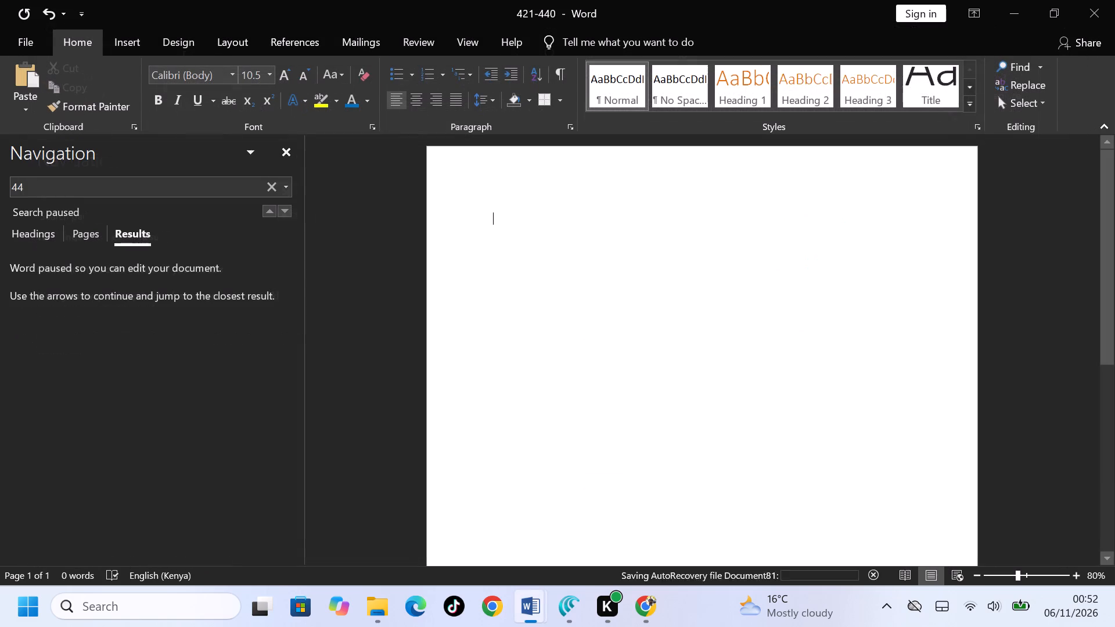
pyautogui.click(1114, 0)
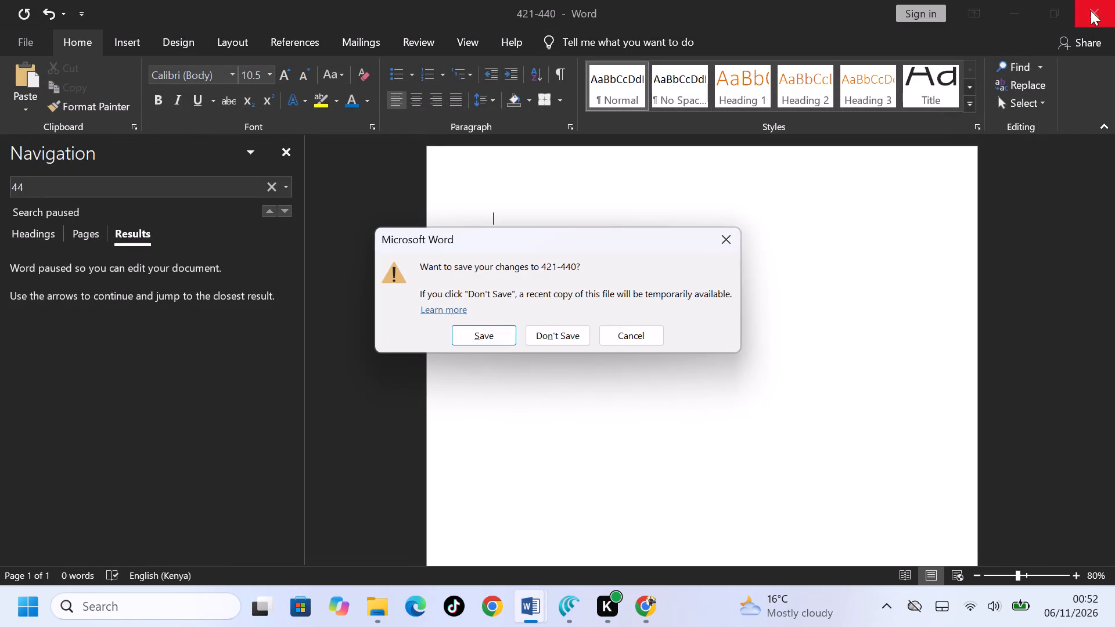
pyautogui.click(537, 331)
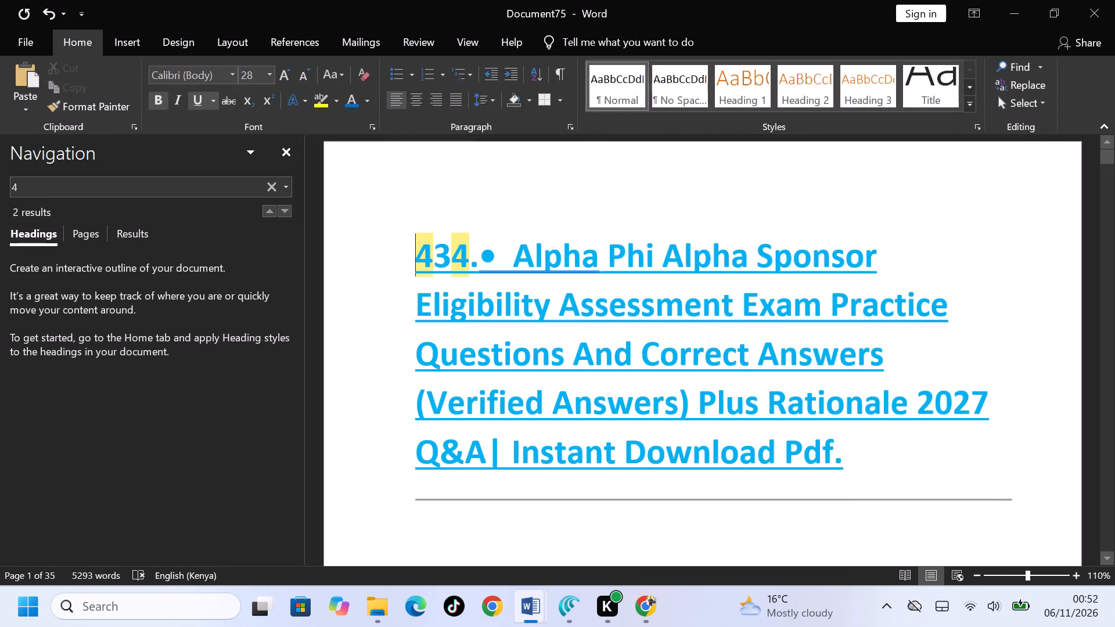
# In the open Alpha Phi Alpha Sponsor Eligibility exam document, cut the number 434. from the beginning of the title.
pyautogui.scroll(-1, 537, 331)
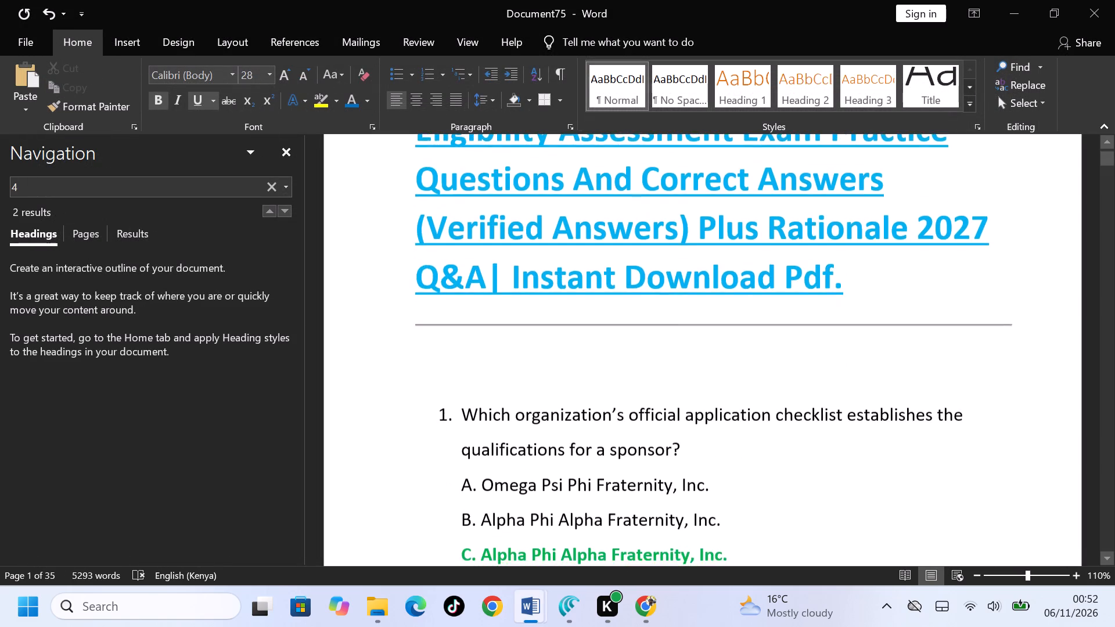
pyautogui.scroll(-1, 537, 331)
pyautogui.scroll(1, 537, 331)
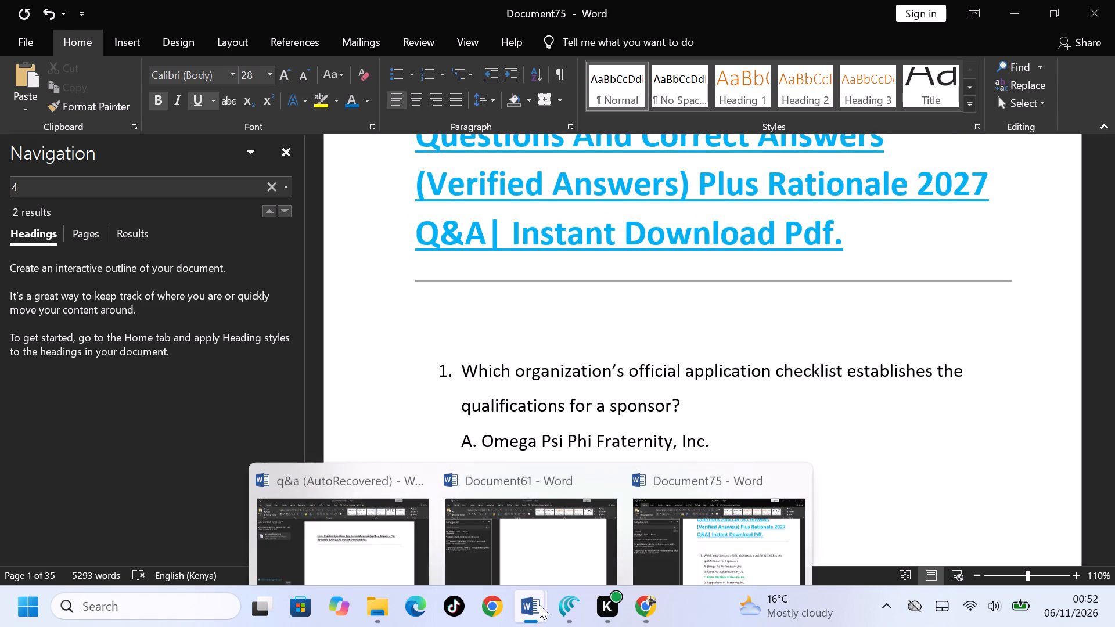
pyautogui.click(706, 541)
pyautogui.scroll(3, 706, 439)
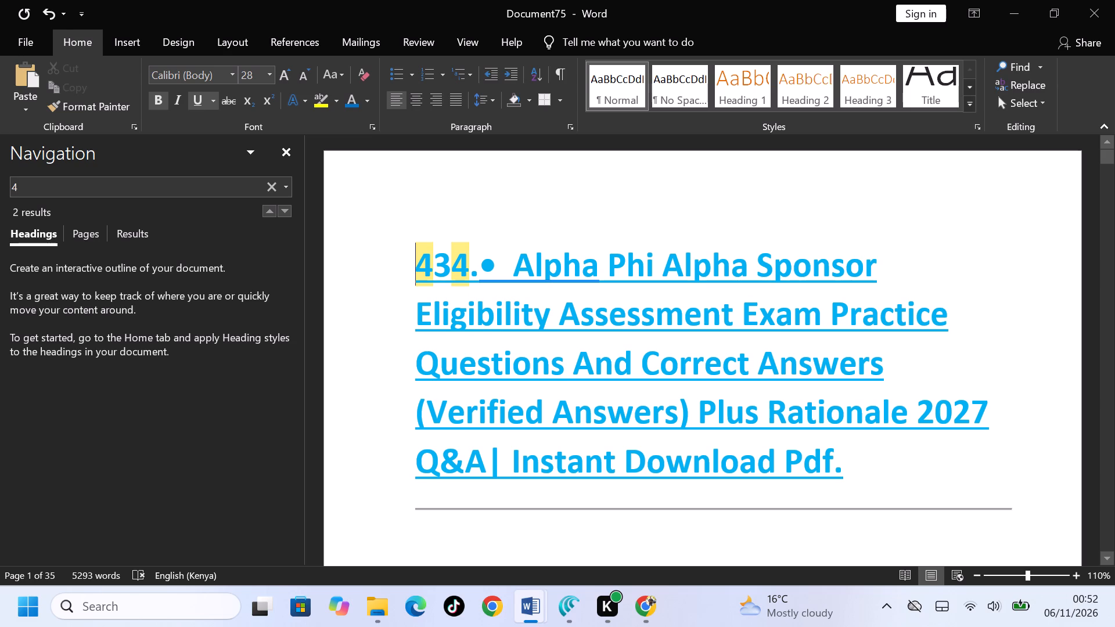
pyautogui.moveTo(416, 255); pyautogui.dragTo(473, 287)
pyautogui.hscroll(1, 423, 258)
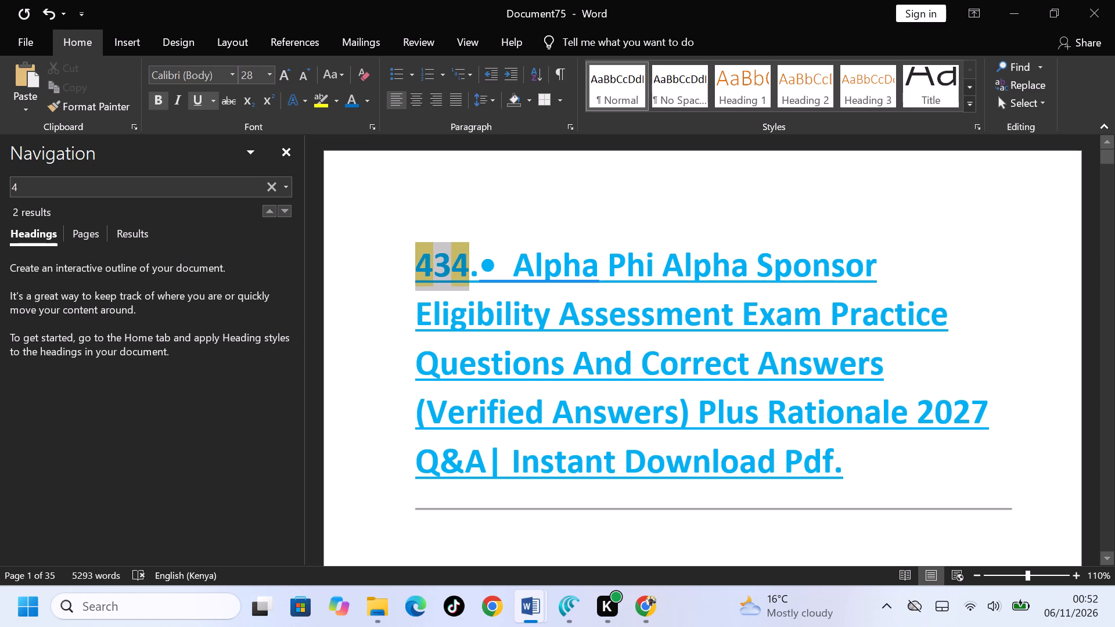
pyautogui.hscroll(1, 473, 287)
pyautogui.moveTo(473, 287); pyautogui.dragTo(475, 288)
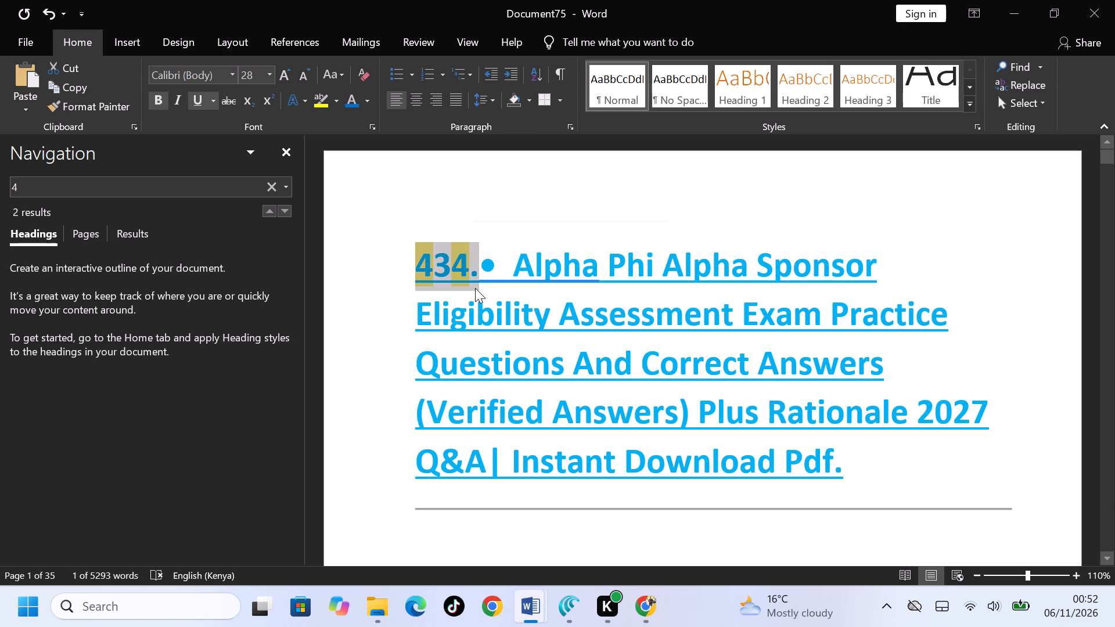
pyautogui.hotkey('ctrl', 'x')
# Save the Sponsor Eligibility exam as a PDF in New folder (2), adding 434. to the end of the suggested file name.
pyautogui.hotkey('ctrl', 's')
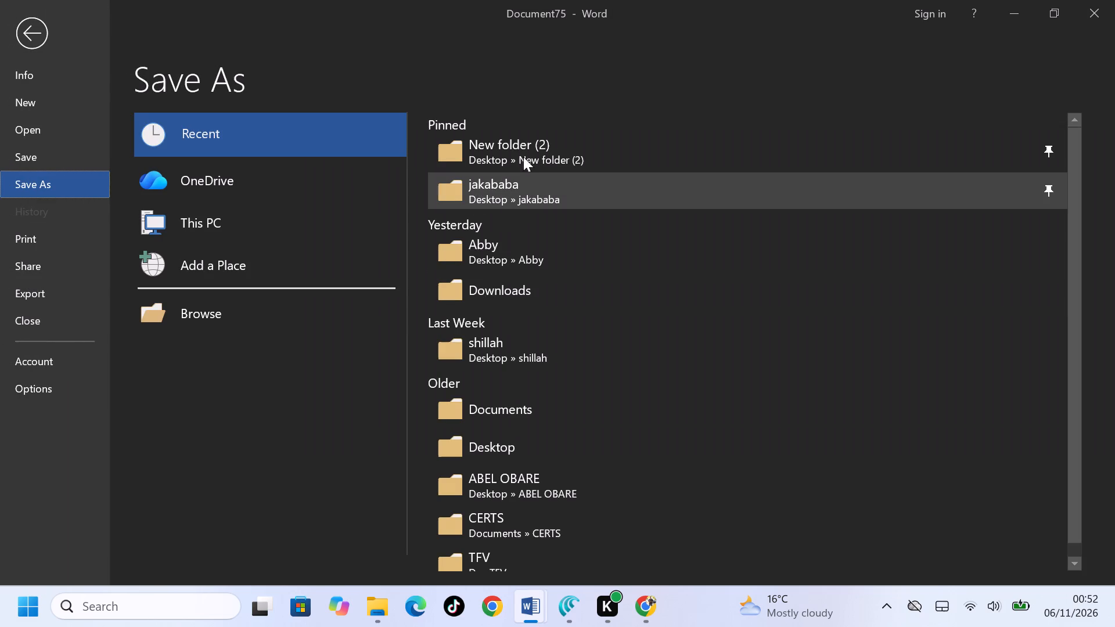
pyautogui.doubleClick(526, 153)
pyautogui.press('Right')
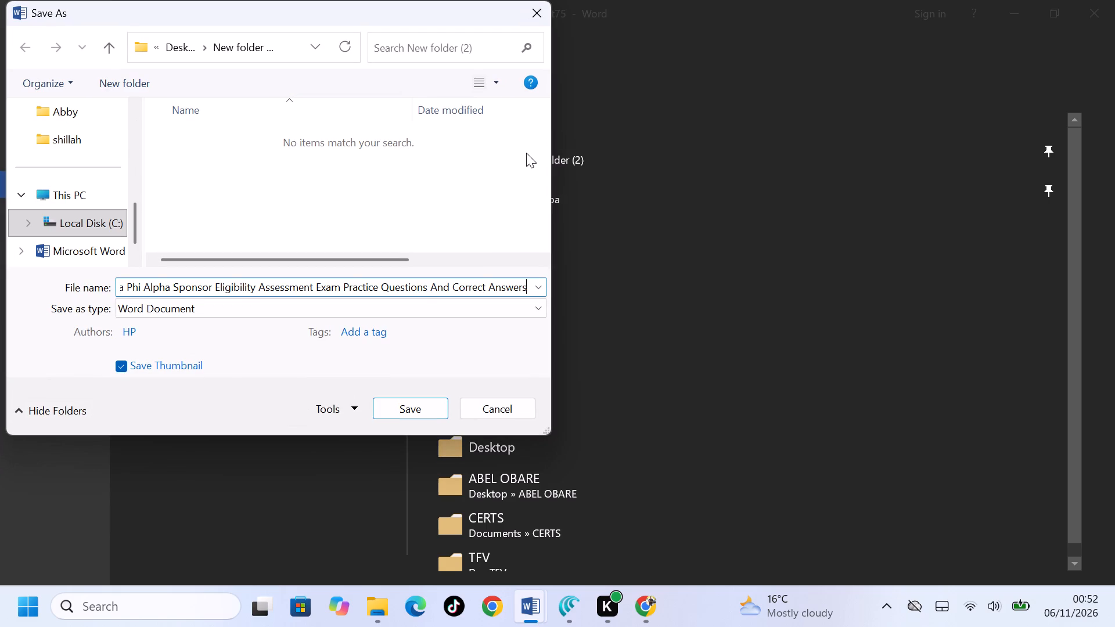
pyautogui.hotkey('ctrl', 'v')
pyautogui.click(433, 306)
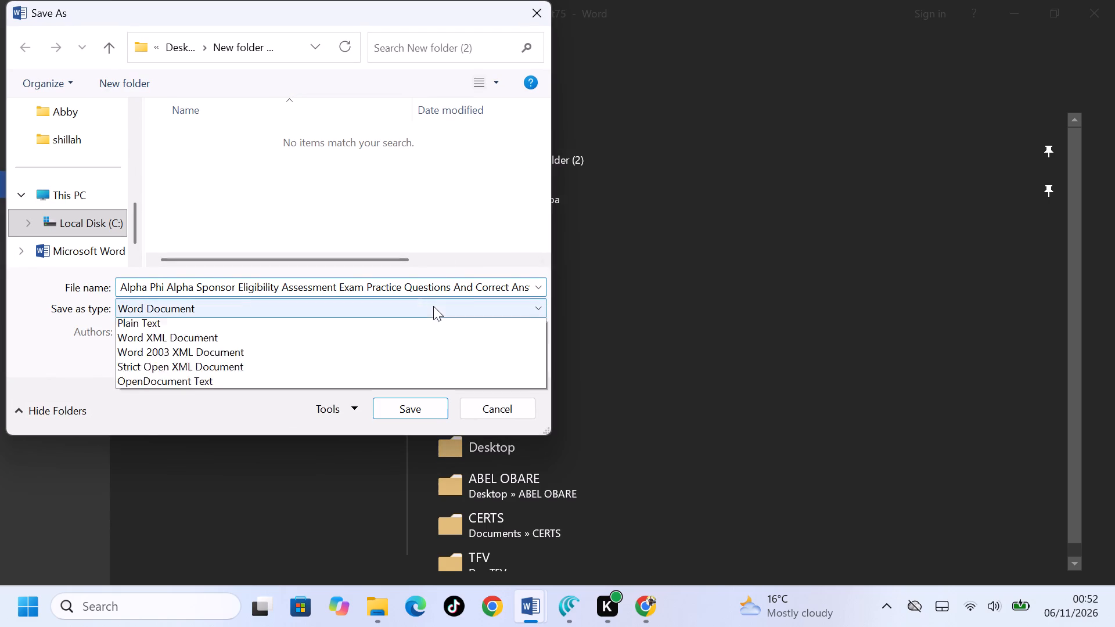
pyautogui.click(369, 413)
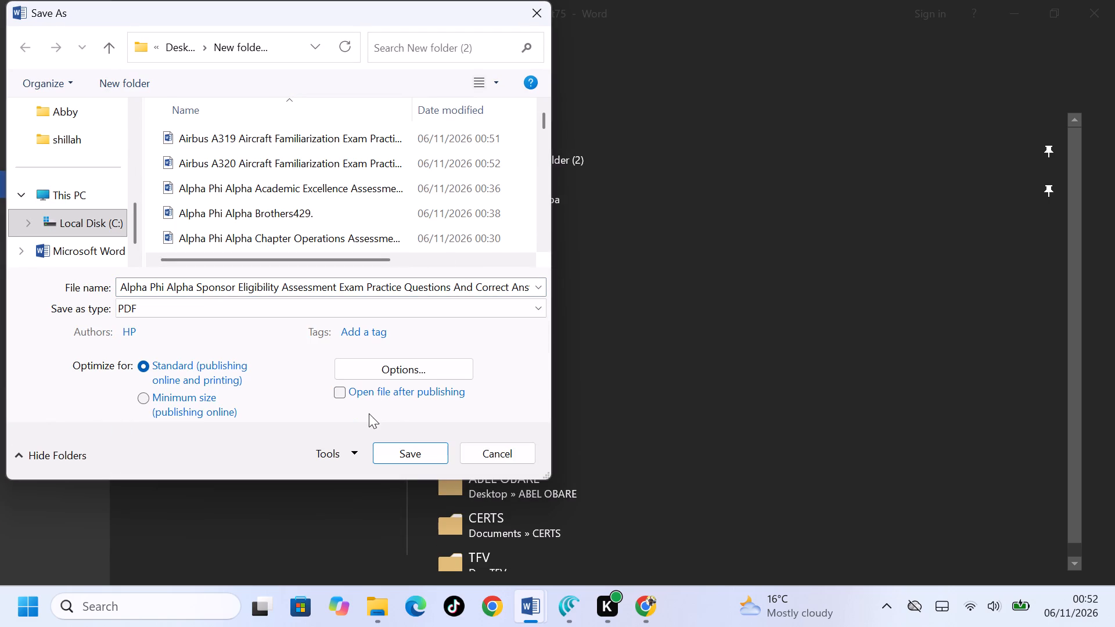
pyautogui.click(476, 284)
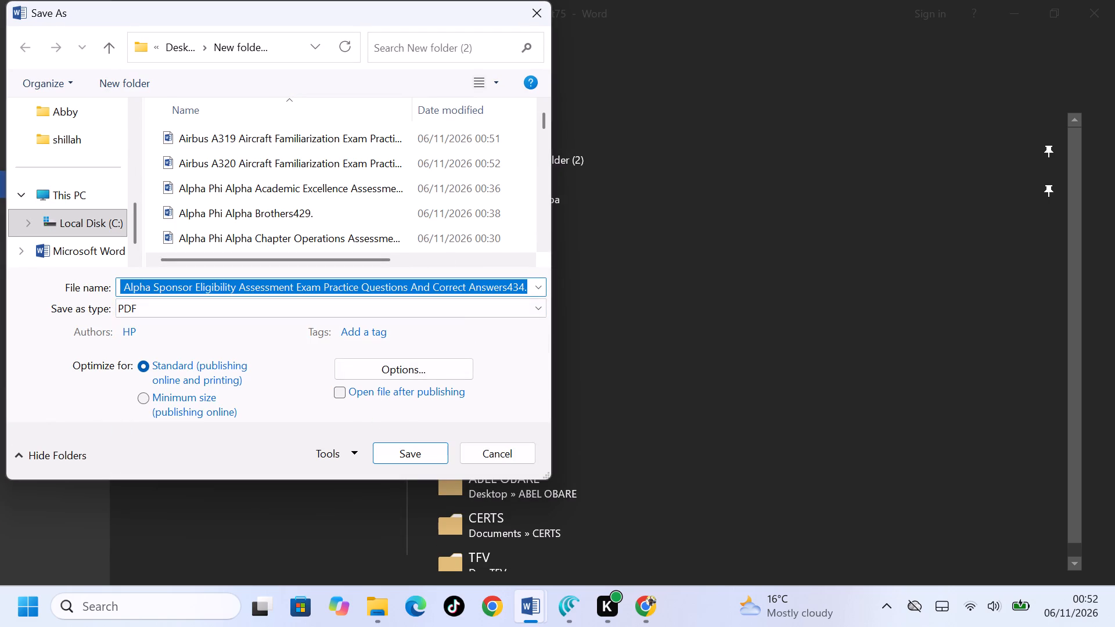
pyautogui.click(413, 449)
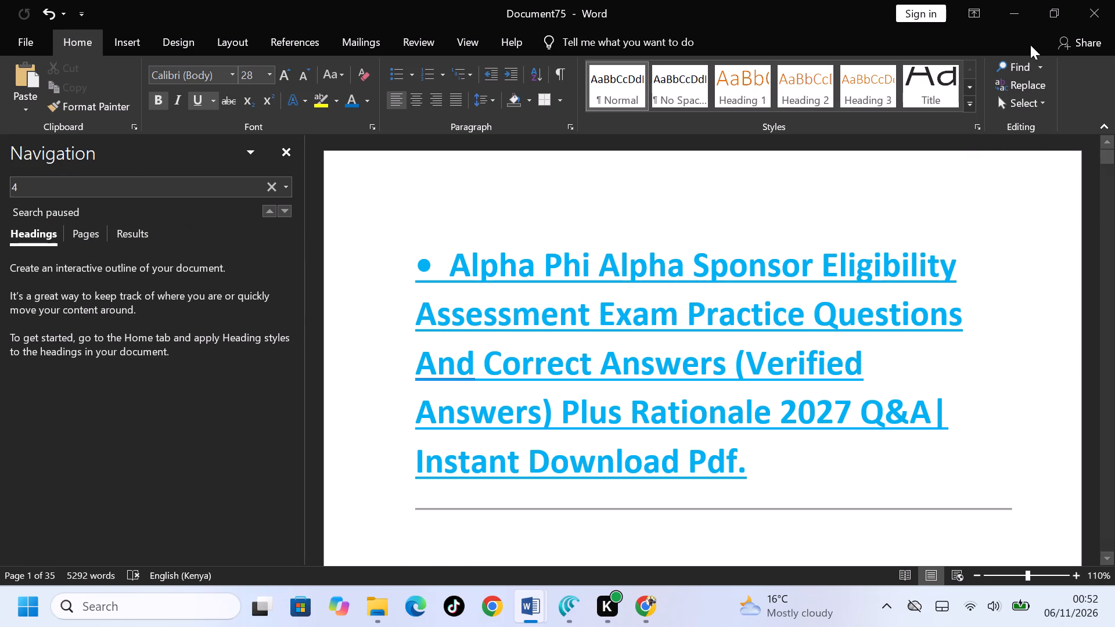
# Close the Alpha Phi Alpha Sponsor Eligibility exam document without saving changes.
pyautogui.click(1095, 11)
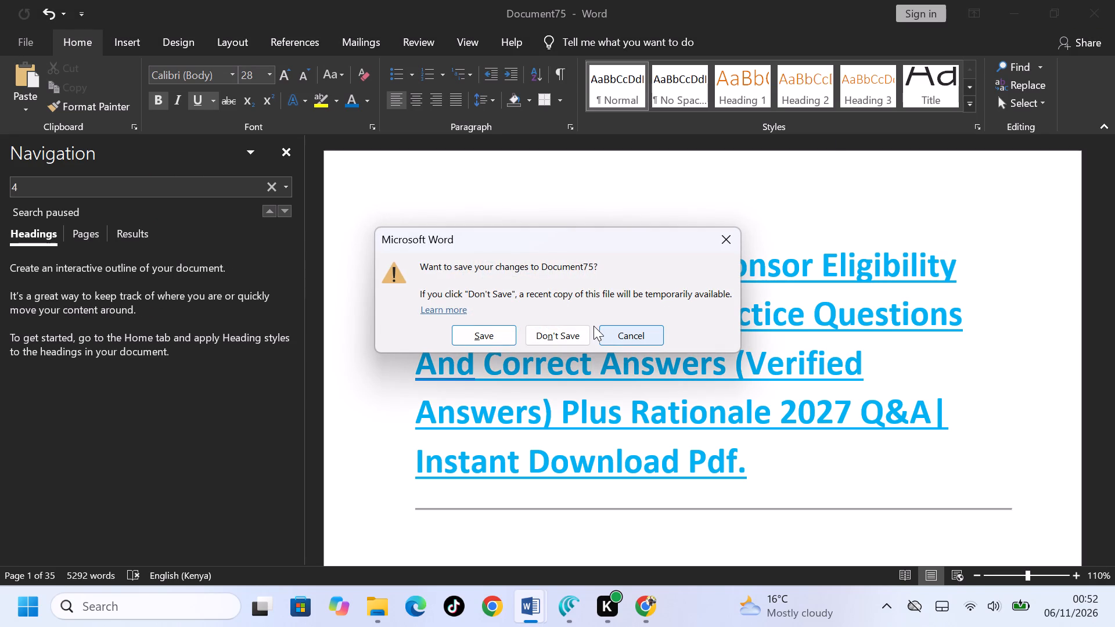
pyautogui.click(553, 348)
pyautogui.click(566, 338)
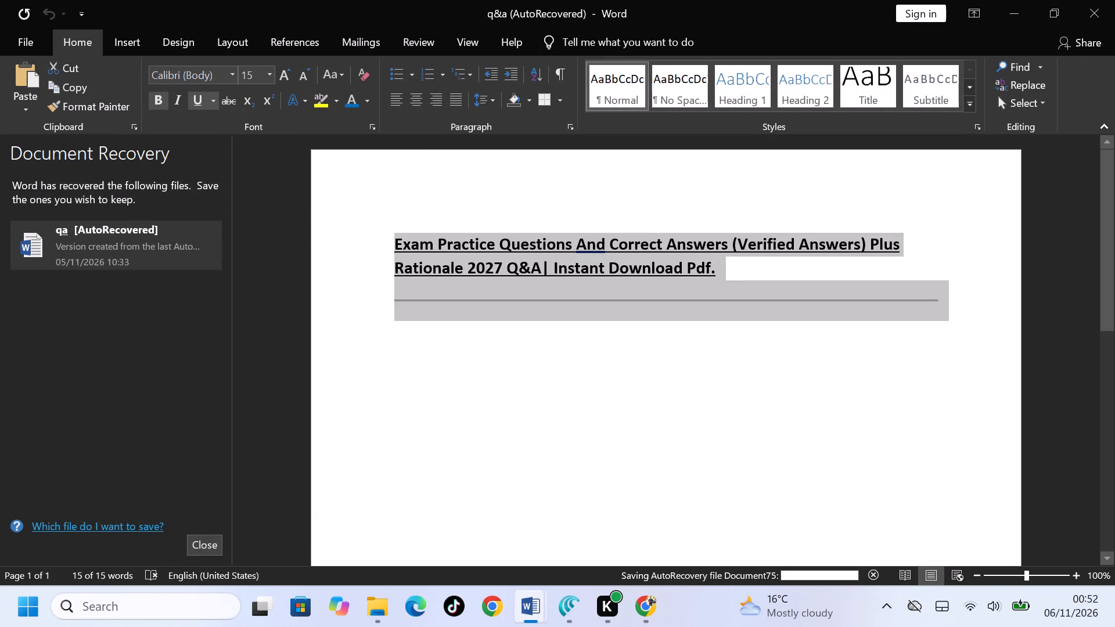
# Switch to File Explorer and check the exported exam PDFs in New folder (2), then minimise the window.
pyautogui.click(377, 602)
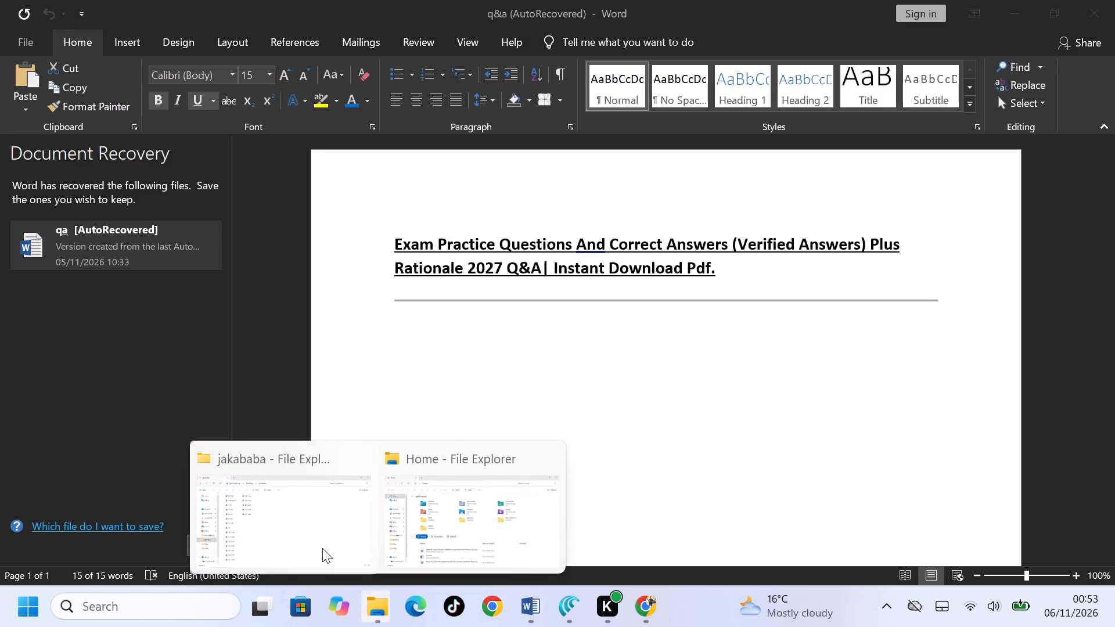
pyautogui.click(297, 525)
pyautogui.doubleClick(96, 385)
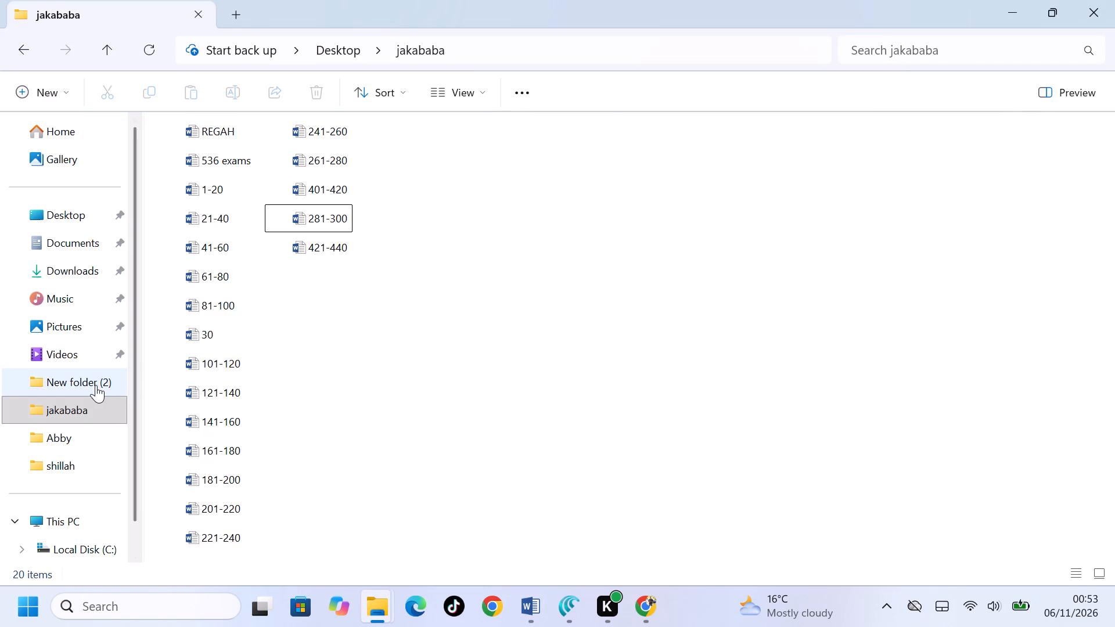
pyautogui.scroll(-4, 368, 423)
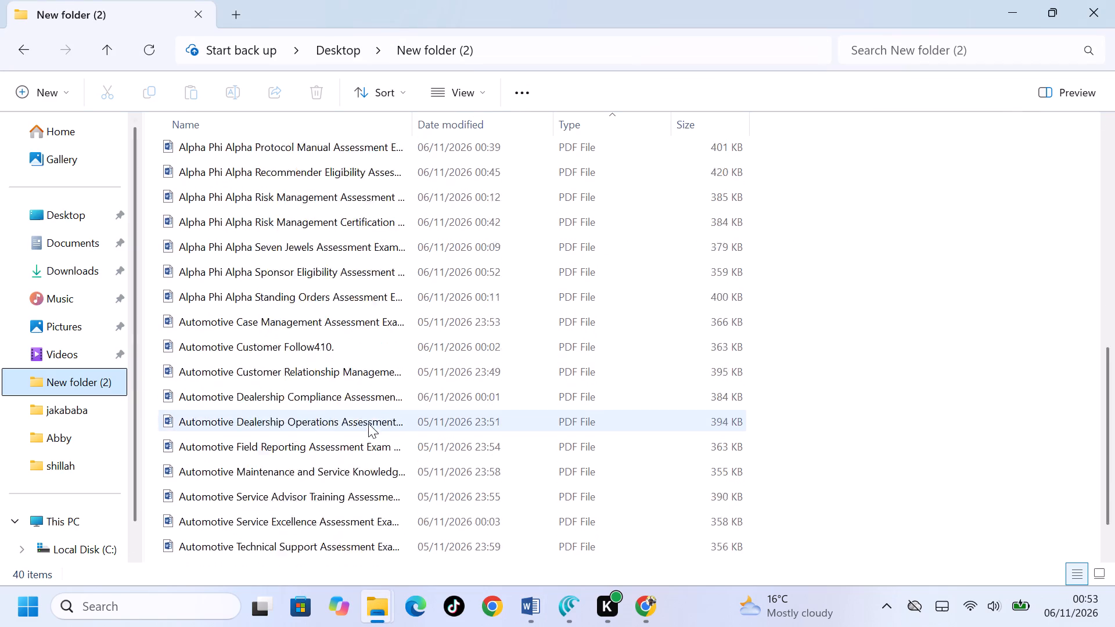
pyautogui.scroll(-6, 368, 423)
pyautogui.scroll(11, 368, 423)
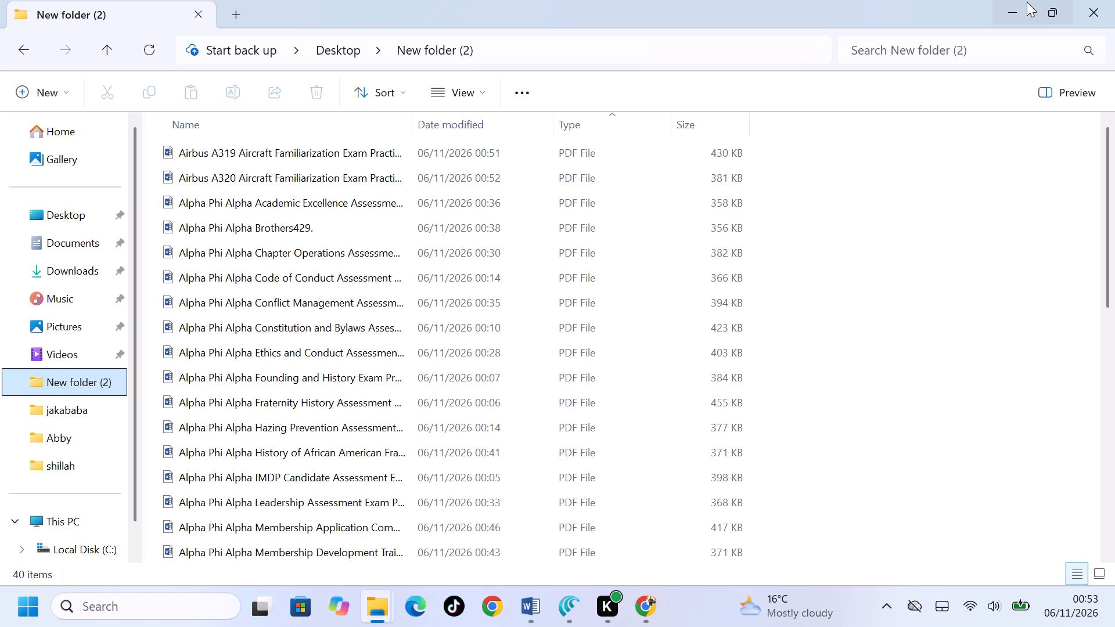
pyautogui.click(1027, 2)
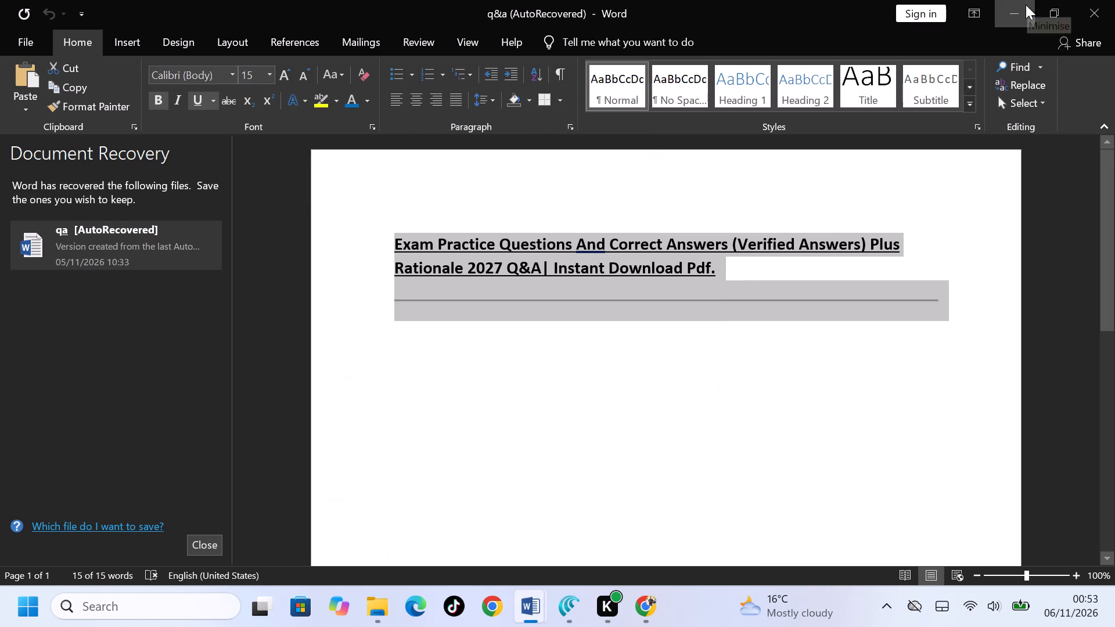